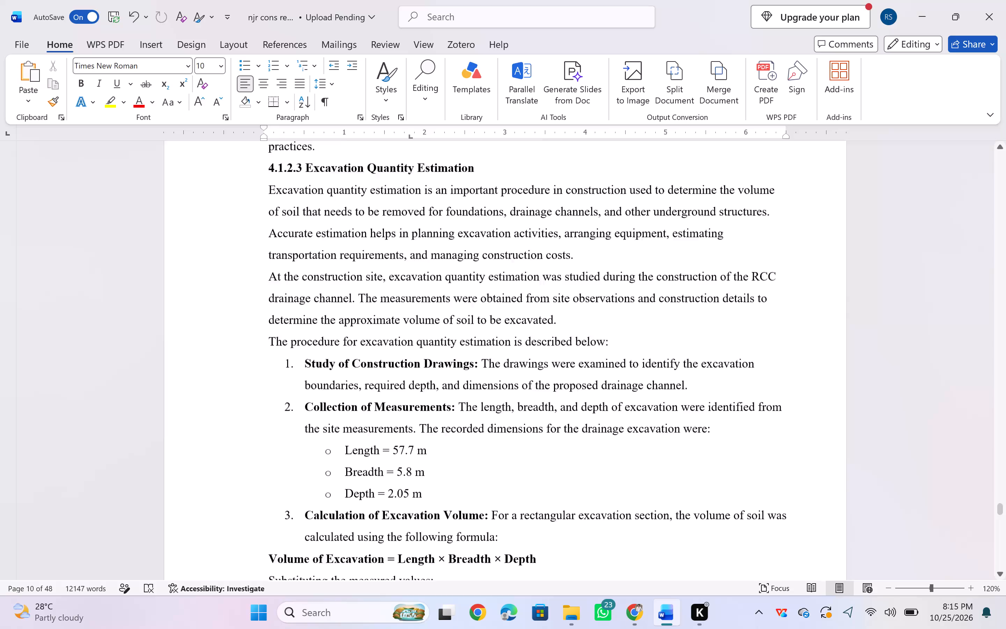
Review the internship report from section 3.2.19 Skirting Work through Chapters 4 and 5 to the References page.
{"action": "scroll", "coordinate": [160, 197], "scroll_direction": "up", "scroll_amount": 4}
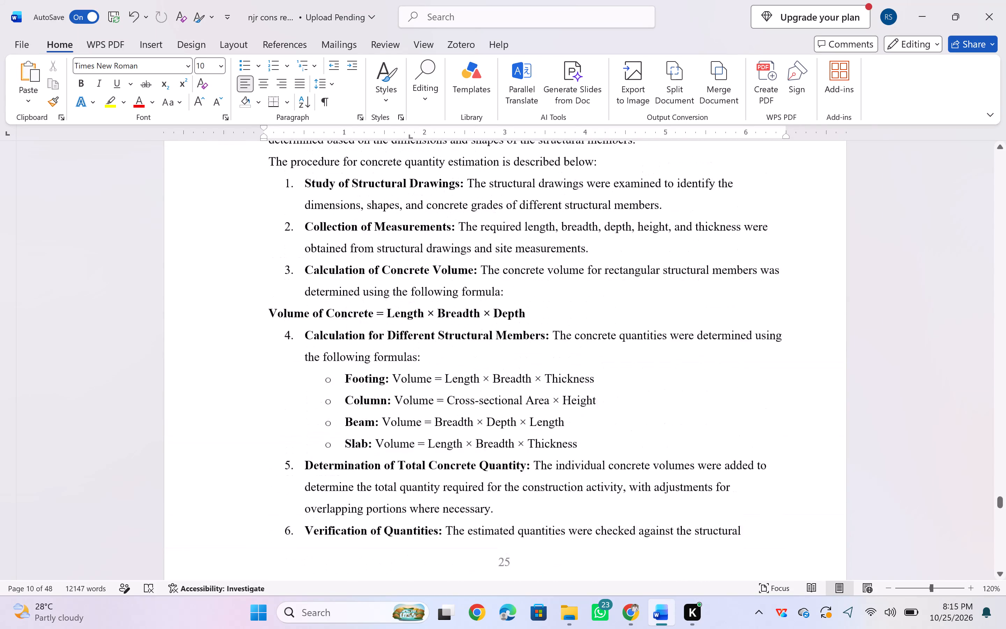
{"action": "scroll", "coordinate": [160, 197], "scroll_direction": "up", "scroll_amount": 8}
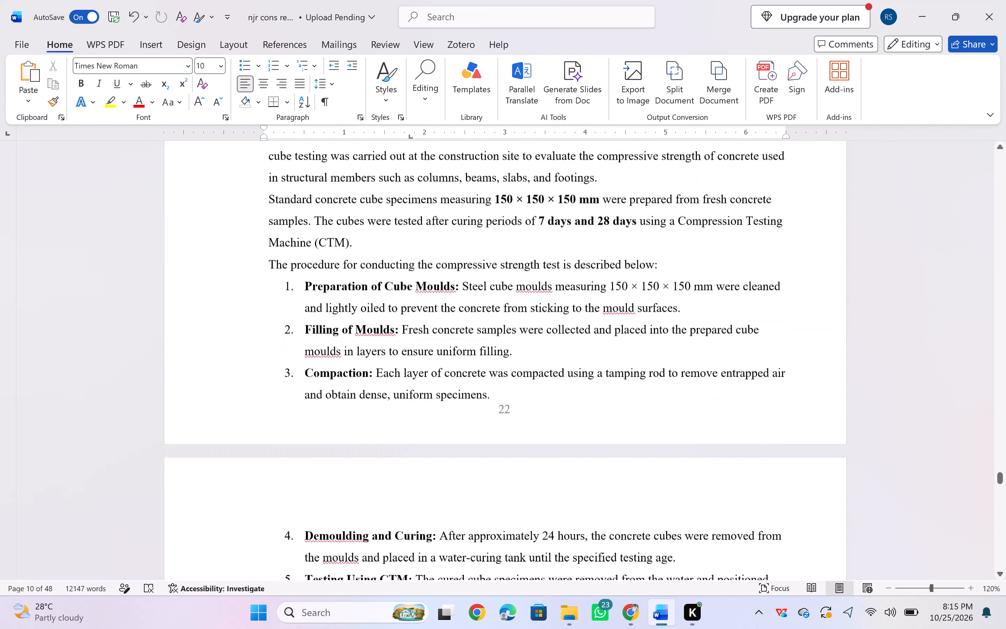
{"action": "scroll", "coordinate": [160, 197], "scroll_direction": "up", "scroll_amount": 6}
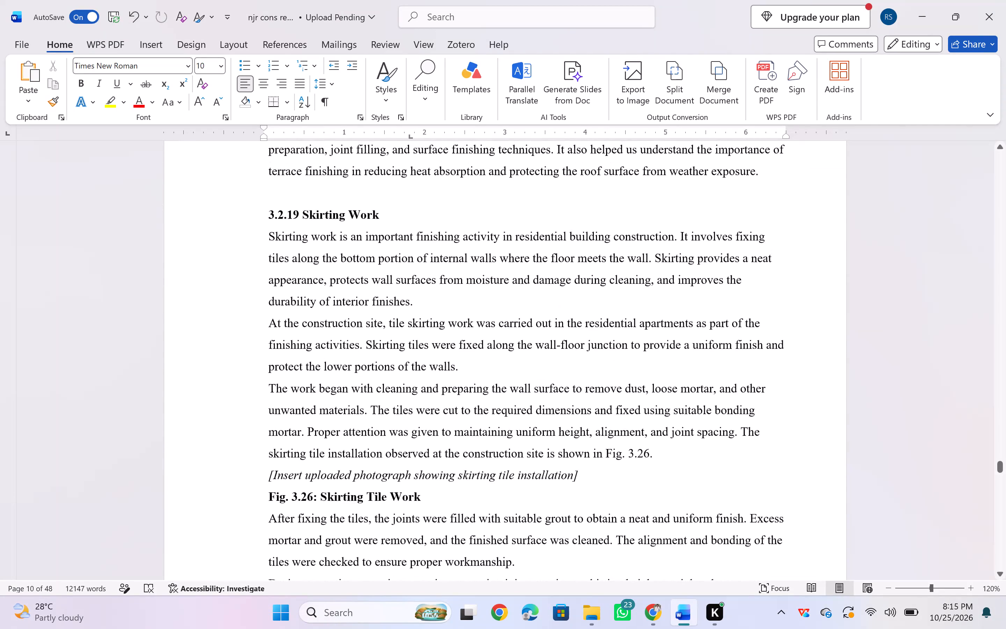
{"action": "scroll", "coordinate": [160, 197], "scroll_direction": "down", "scroll_amount": 9}
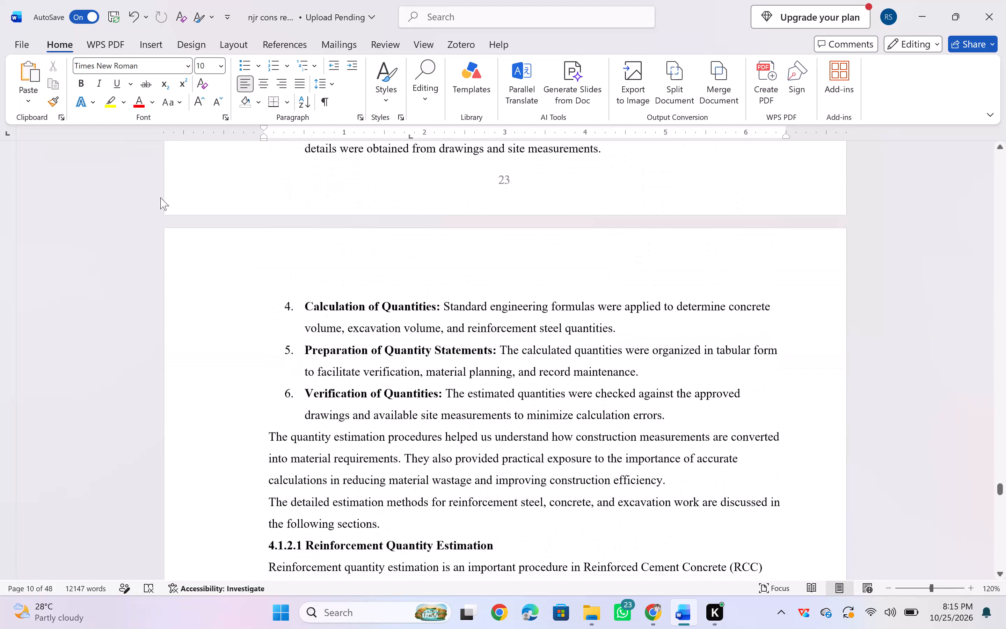
{"action": "scroll", "coordinate": [160, 197], "scroll_direction": "down", "scroll_amount": 8}
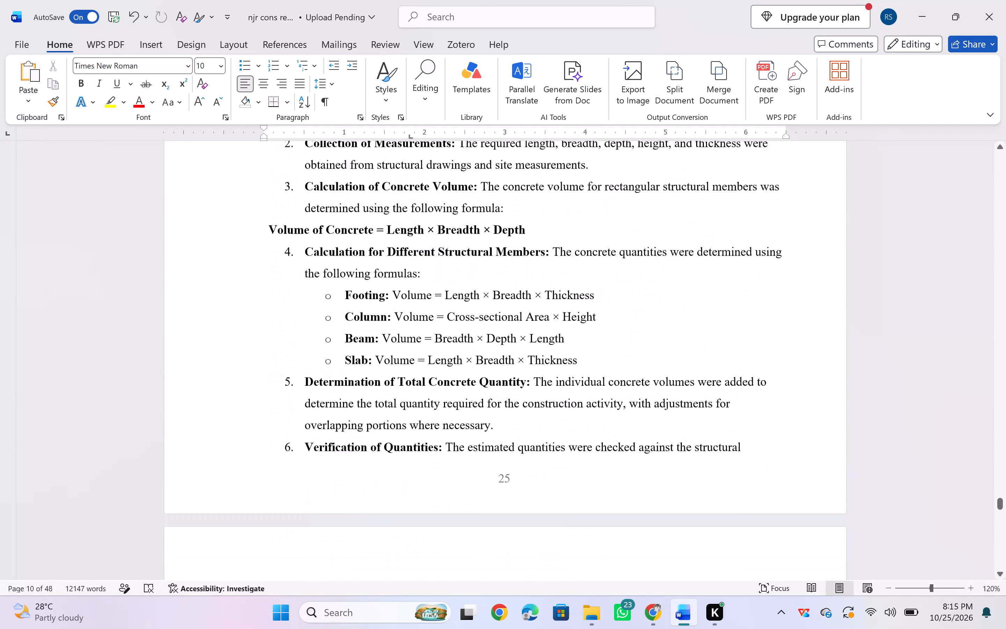
{"action": "scroll", "coordinate": [160, 197], "scroll_direction": "down", "scroll_amount": 7}
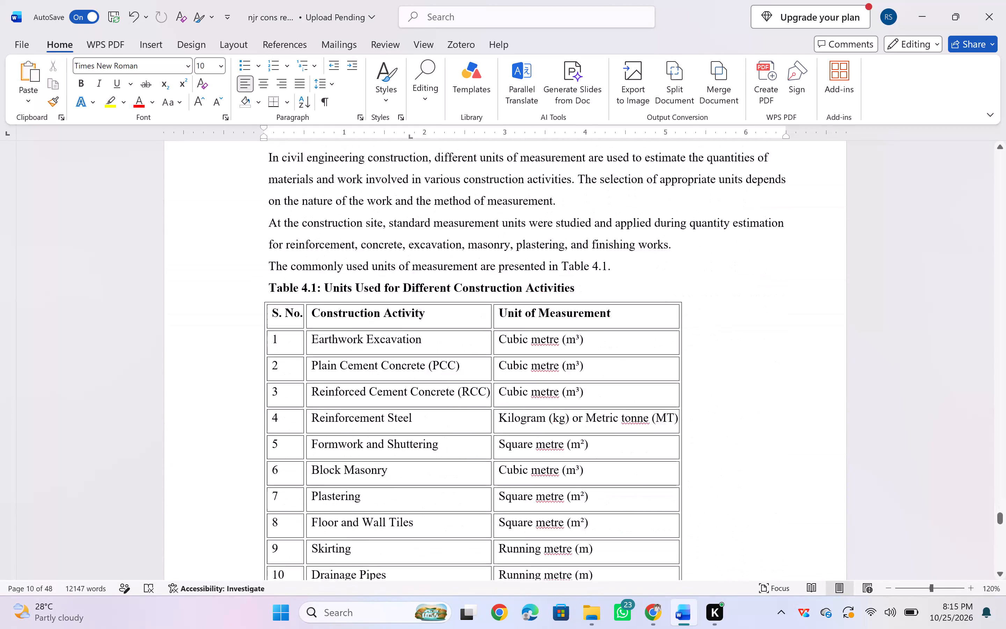
{"action": "scroll", "coordinate": [160, 197], "scroll_direction": "down", "scroll_amount": 6}
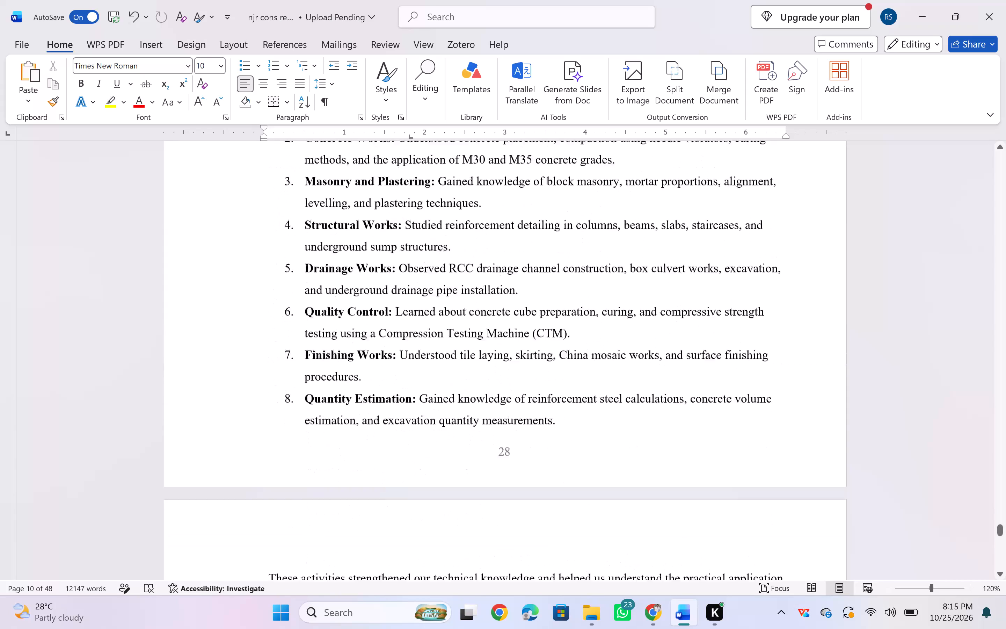
{"action": "scroll", "coordinate": [160, 197], "scroll_direction": "down", "scroll_amount": 3}
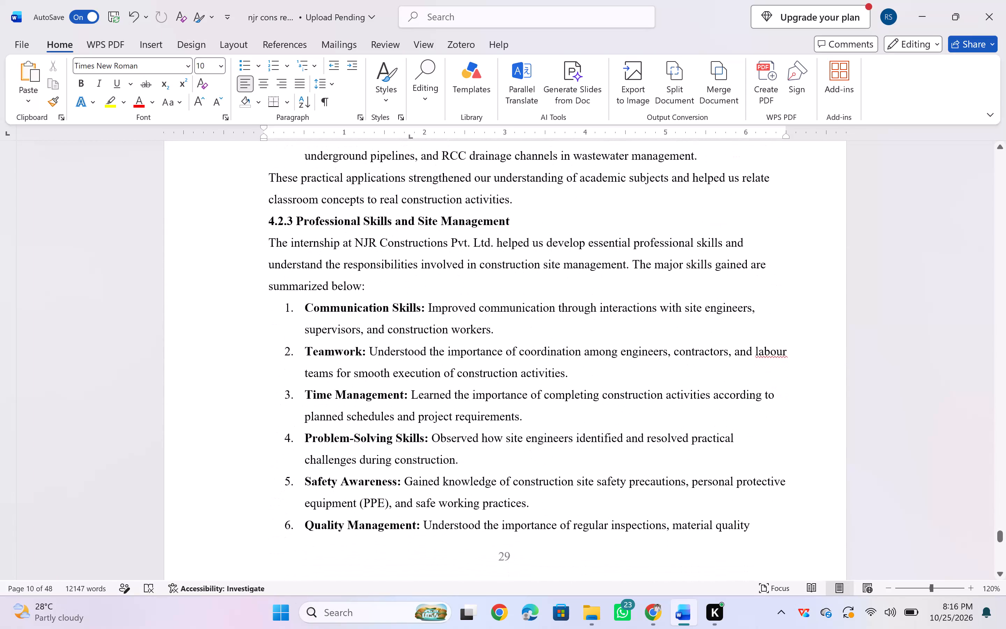
{"action": "scroll", "coordinate": [160, 197], "scroll_direction": "down", "scroll_amount": 4}
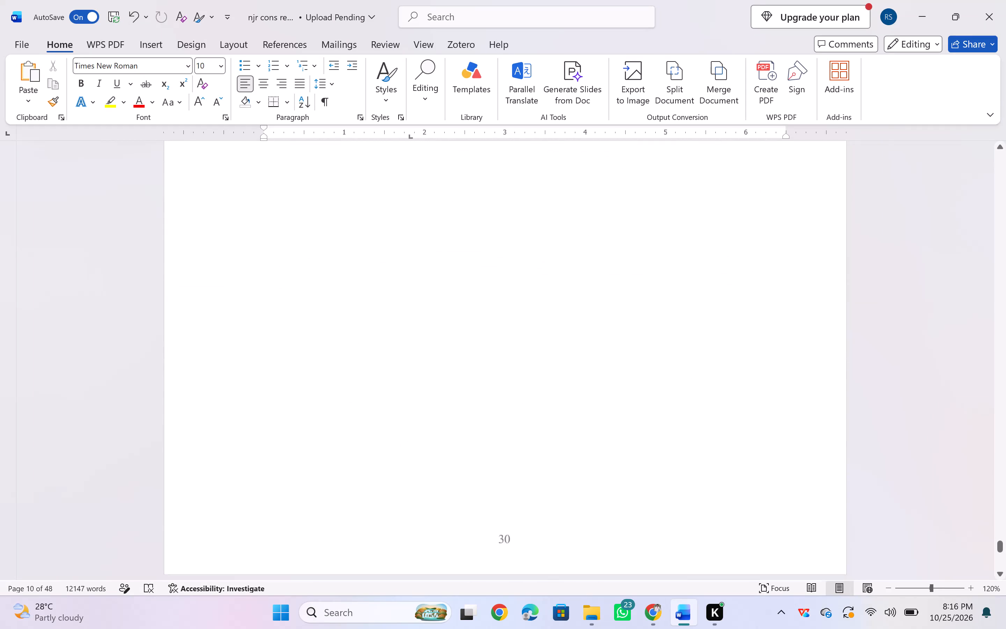
{"action": "scroll", "coordinate": [160, 197], "scroll_direction": "down", "scroll_amount": 3}
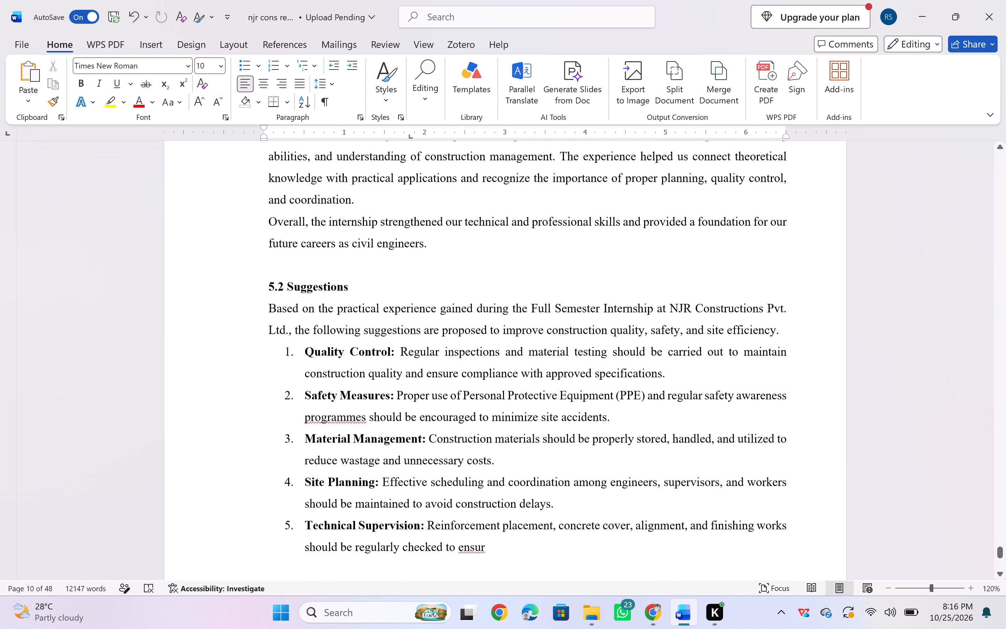
{"action": "scroll", "coordinate": [160, 197], "scroll_direction": "down", "scroll_amount": 4}
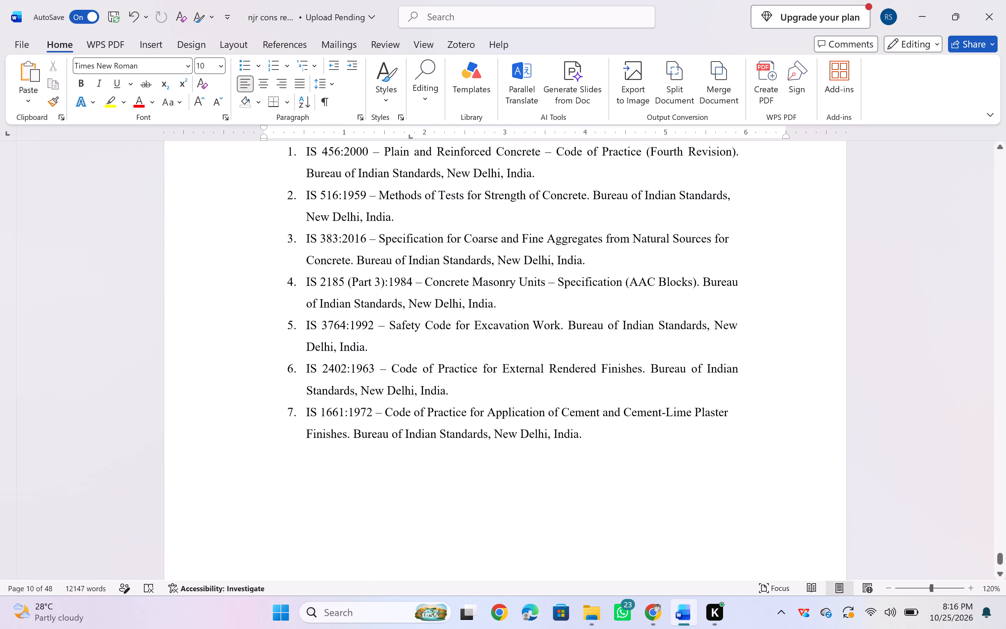
{"action": "scroll", "coordinate": [160, 197], "scroll_direction": "up", "scroll_amount": 2}
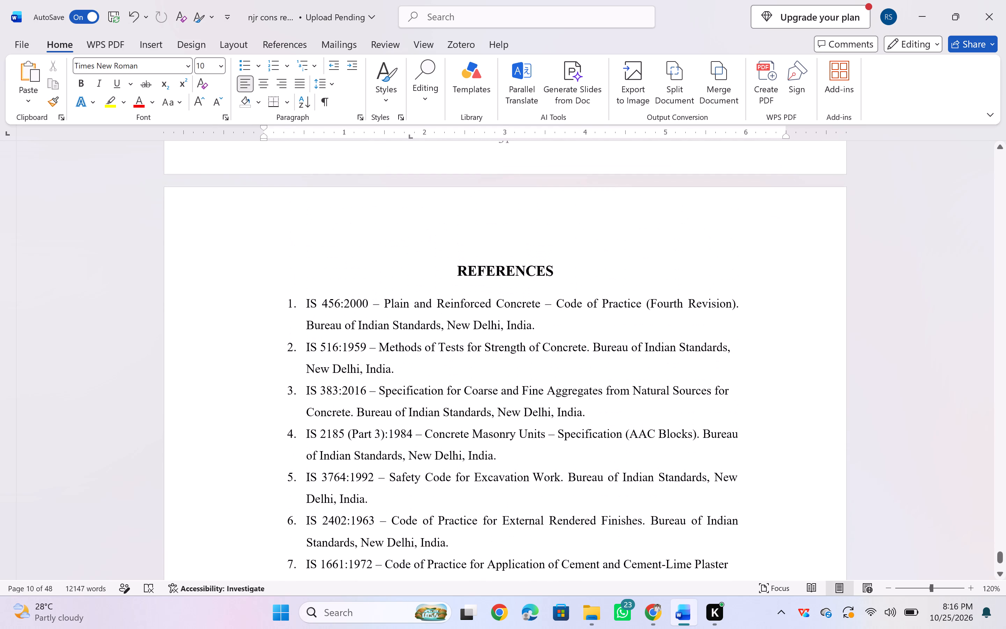
{"action": "scroll", "coordinate": [242, 285], "scroll_direction": "up", "scroll_amount": 1}
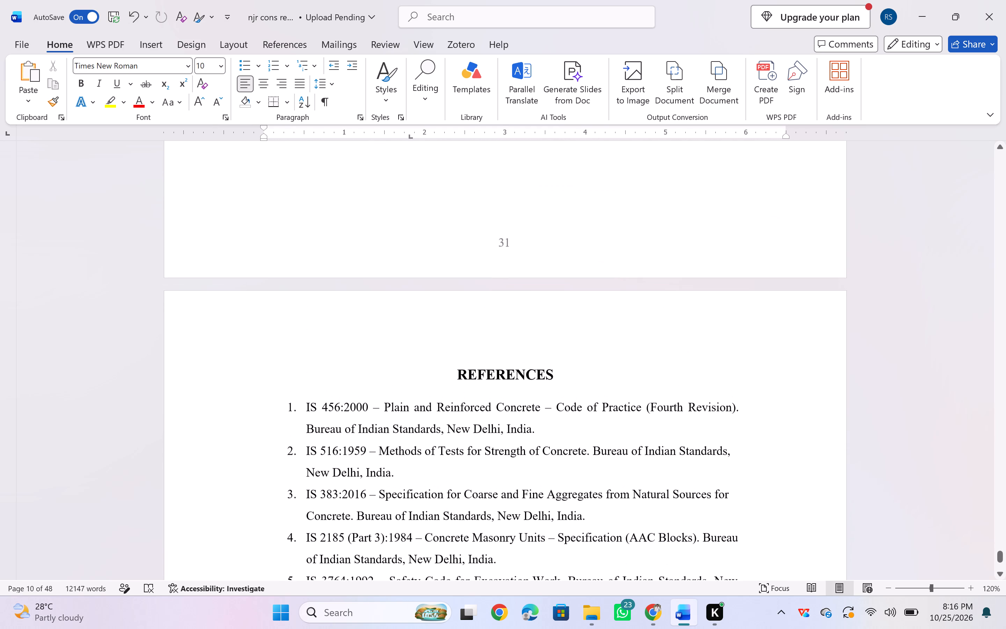
{"action": "scroll", "coordinate": [242, 285], "scroll_direction": "up", "scroll_amount": 1}
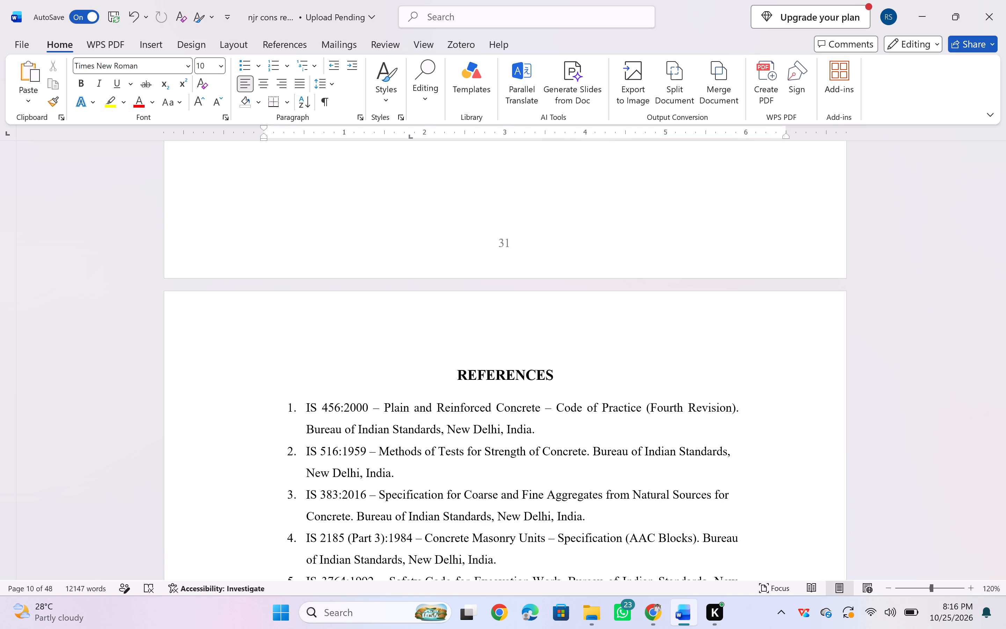
{"action": "scroll", "coordinate": [346, 217], "scroll_direction": "up", "scroll_amount": 2}
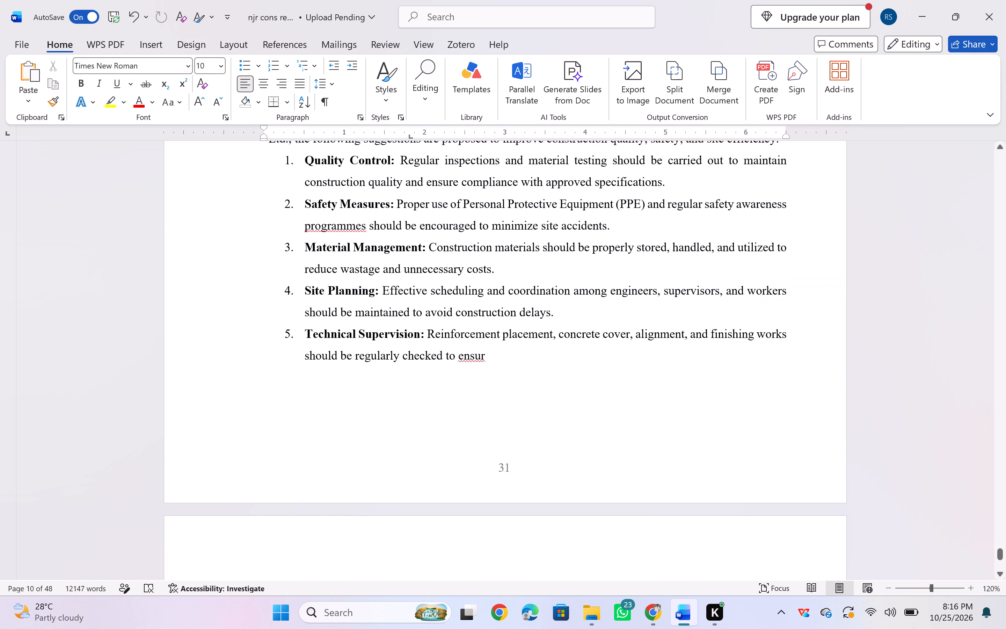
{"action": "scroll", "coordinate": [369, 240], "scroll_direction": "up", "scroll_amount": 1}
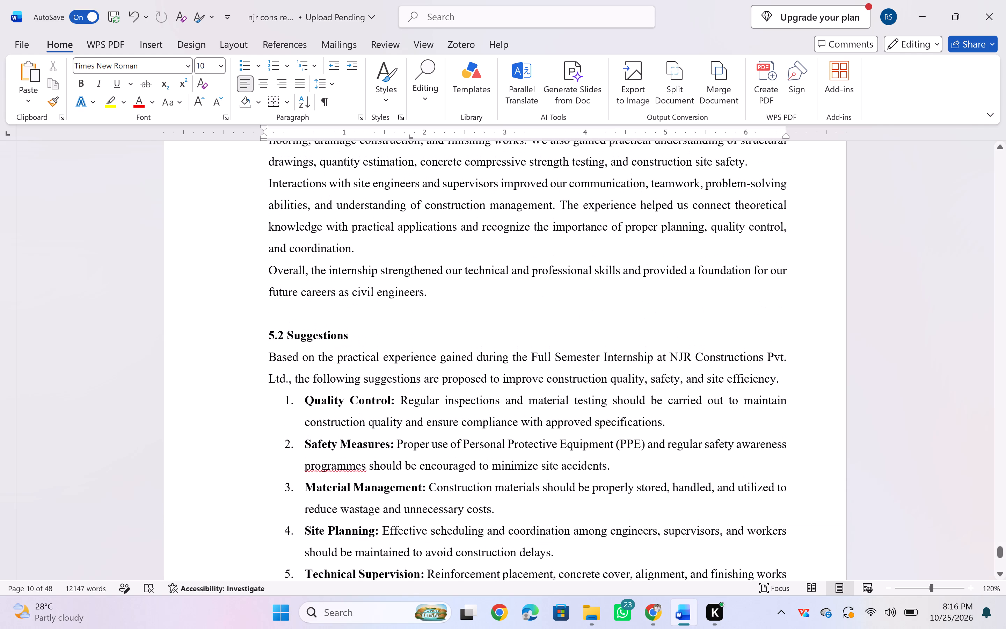
{"action": "scroll", "coordinate": [369, 240], "scroll_direction": "up", "scroll_amount": 1}
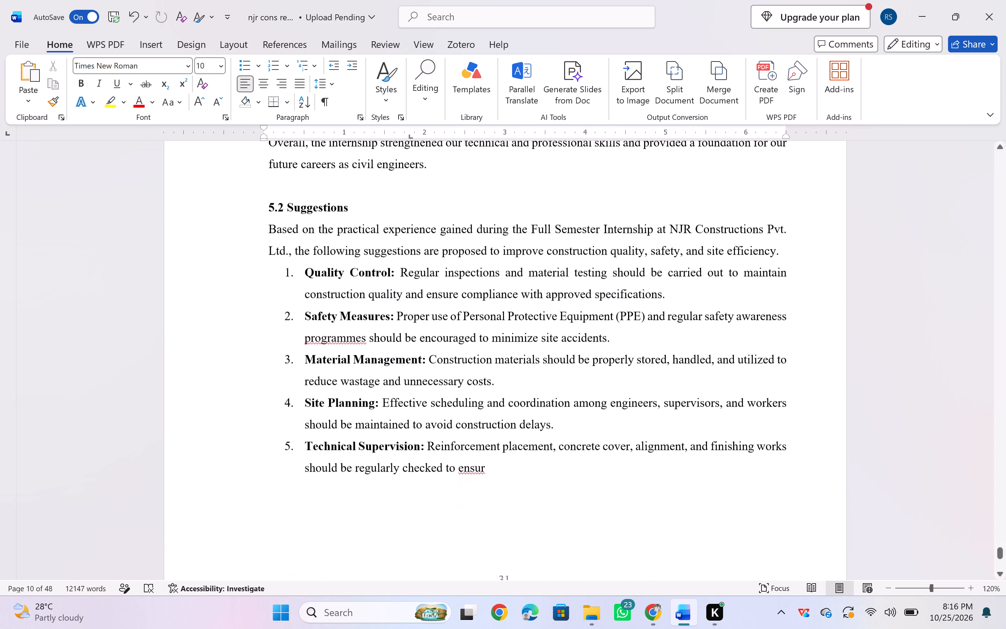
{"action": "scroll", "coordinate": [369, 240], "scroll_direction": "up", "scroll_amount": 1}
{"action": "scroll", "coordinate": [369, 240], "scroll_direction": "down", "scroll_amount": 1}
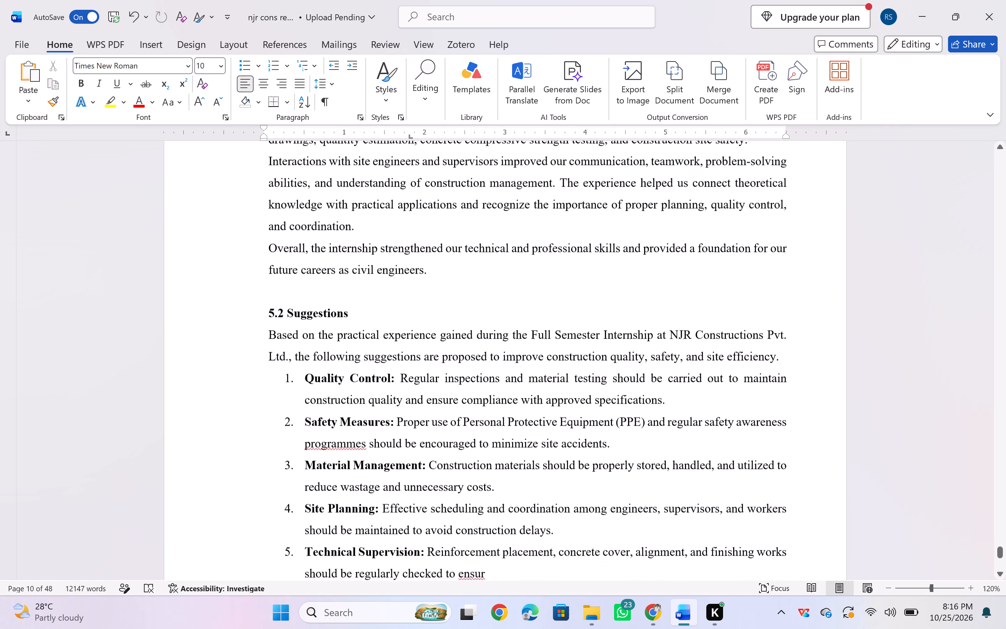
{"action": "scroll", "coordinate": [369, 240], "scroll_direction": "down", "scroll_amount": 1}
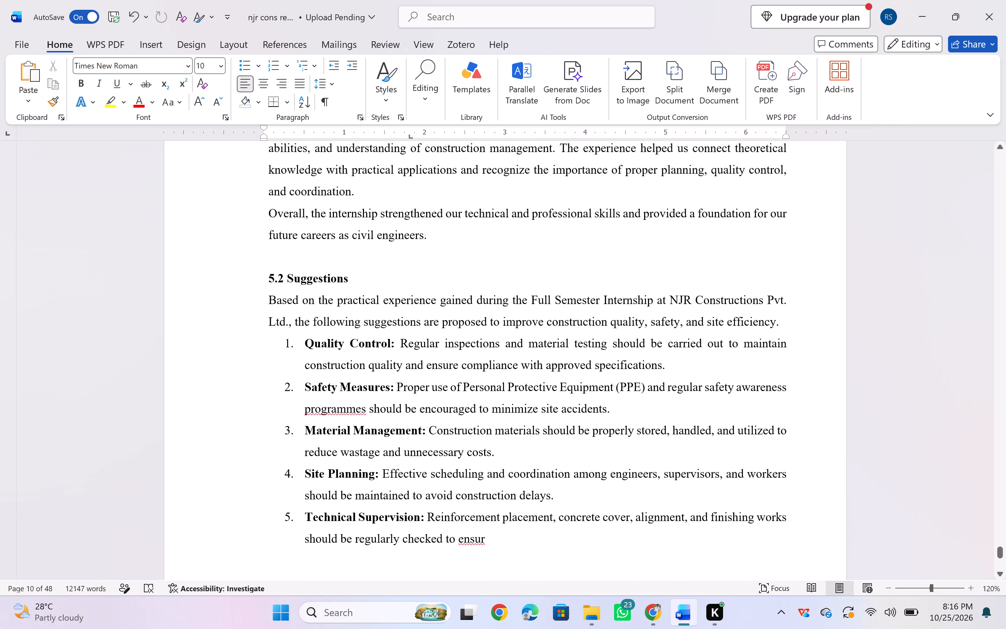
{"action": "scroll", "coordinate": [369, 240], "scroll_direction": "down", "scroll_amount": 2}
{"action": "key", "text": "alt+Tab"}
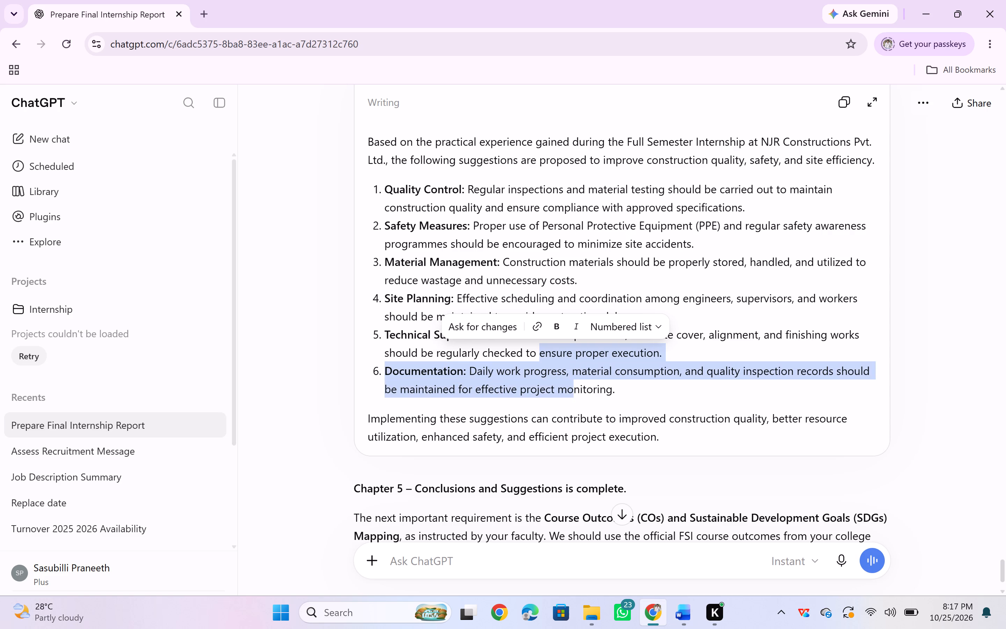
{"action": "left_click_drag", "start_coordinate": [572, 386], "coordinate": [663, 434]}
{"action": "key", "text": "ctrl+c"}
{"action": "key", "text": "alt+Tab"}
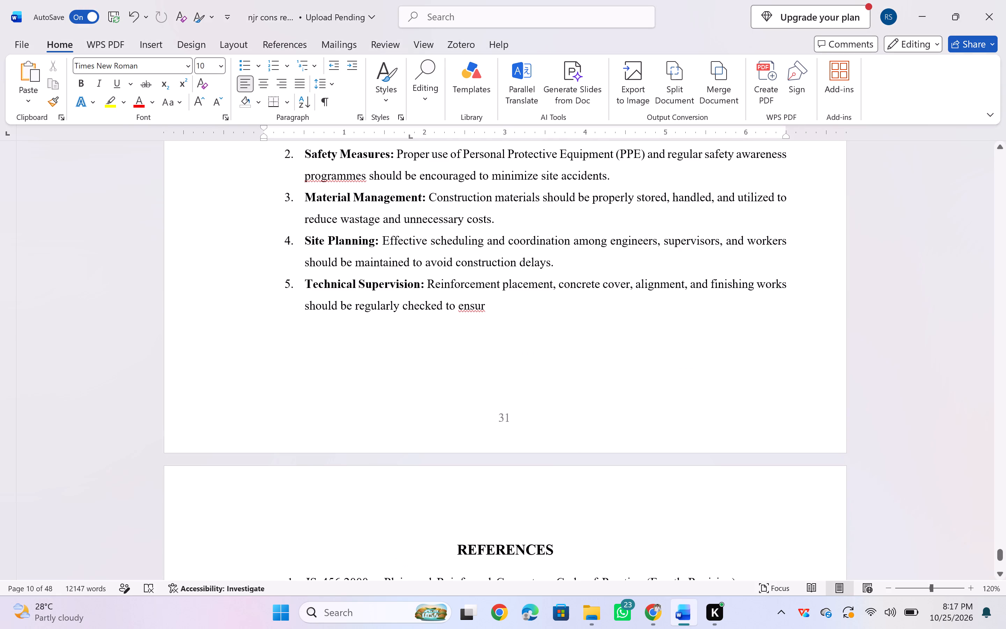
{"action": "left_click_drag", "start_coordinate": [459, 307], "coordinate": [484, 308]}
{"action": "left_click_drag", "start_coordinate": [484, 308], "coordinate": [485, 308]}
{"action": "key", "text": "ctrl+v"}
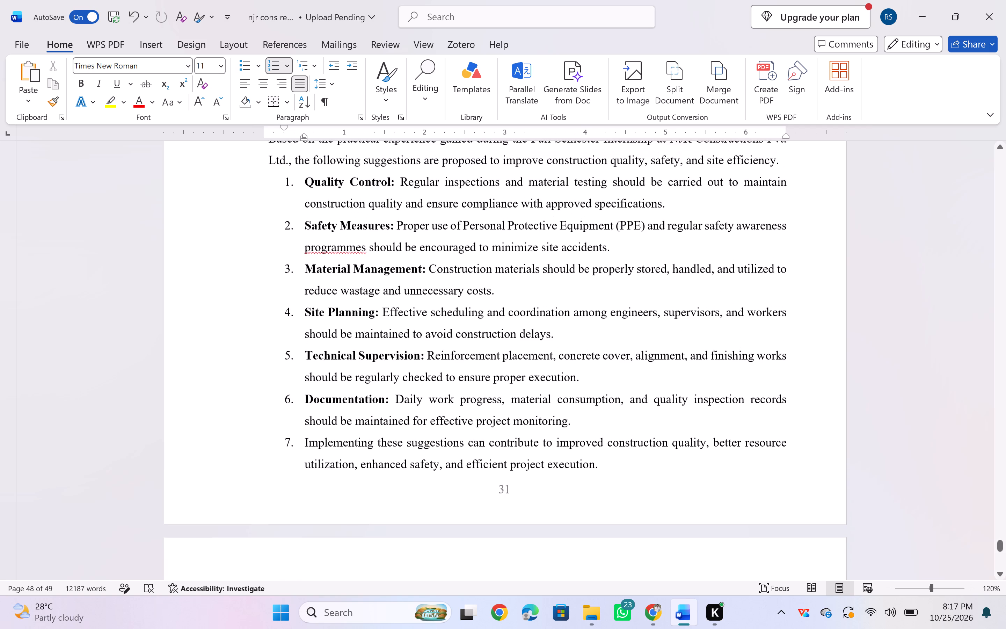
Remove the empty numbered item 8 following the pasted suggestions in section 5.2.
{"action": "key", "text": "BackSpace"}
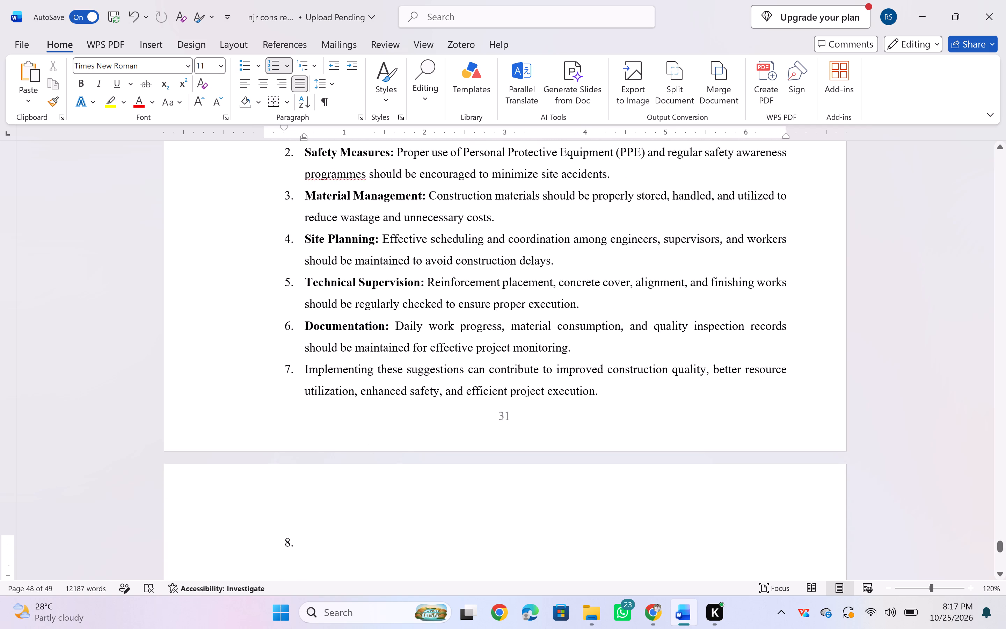
{"action": "key", "text": "BackSpace"}
{"action": "key", "text": "BackSpace"}
{"action": "key", "text": "BackSpace"}
{"action": "key", "text": "BackSpace"}
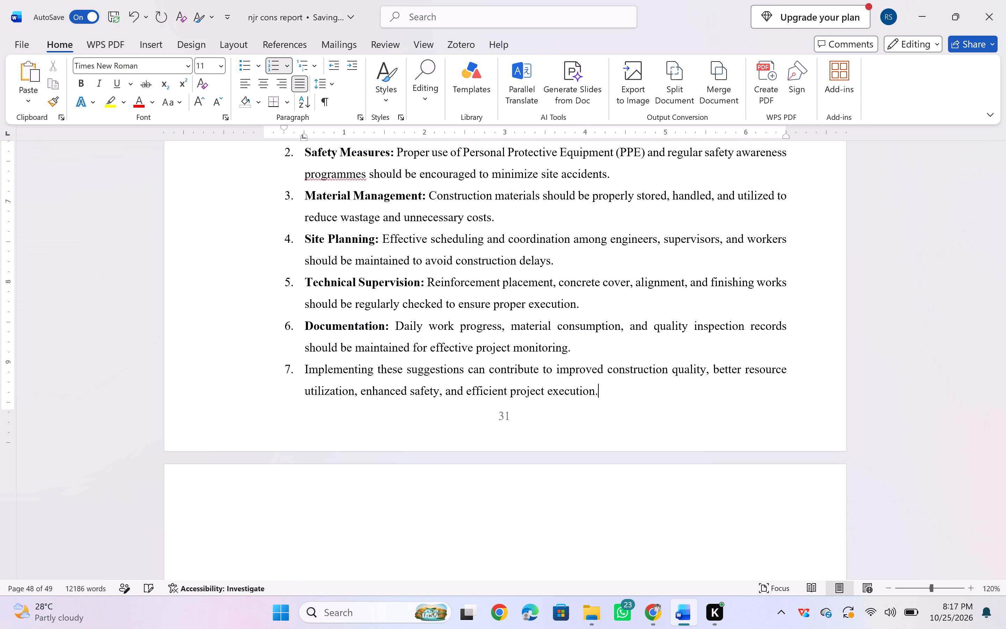
Remove the list number and indent from the closing "Implementing these suggestions" paragraph so it aligns with the body text margin.
{"action": "left_click", "coordinate": [302, 373]}
{"action": "key", "text": "BackSpace"}
{"action": "key", "text": "BackSpace"}
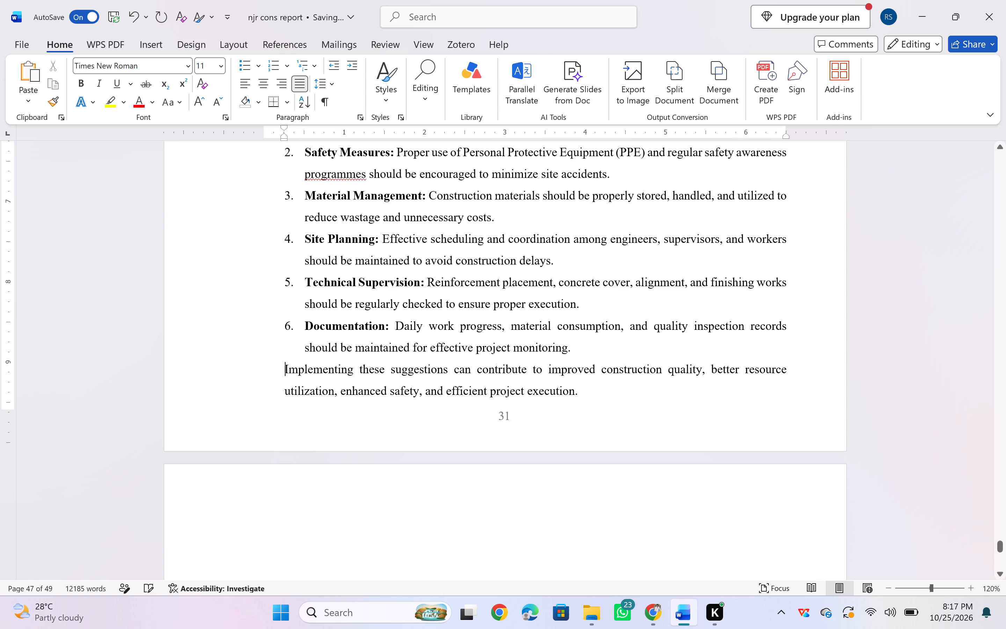
{"action": "key", "text": "BackSpace"}
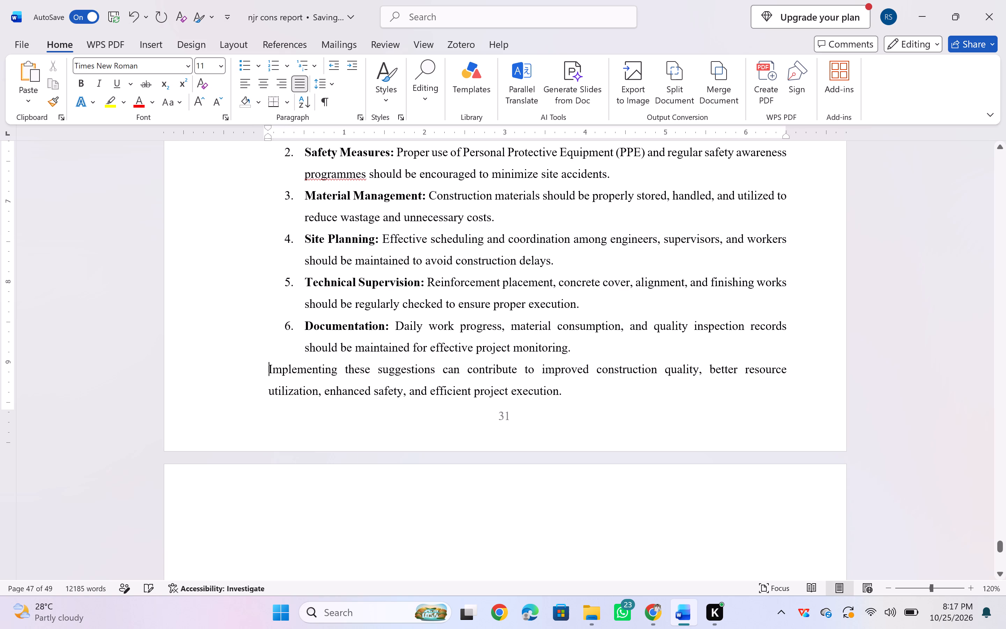
{"action": "scroll", "coordinate": [302, 373], "scroll_direction": "up", "scroll_amount": 1}
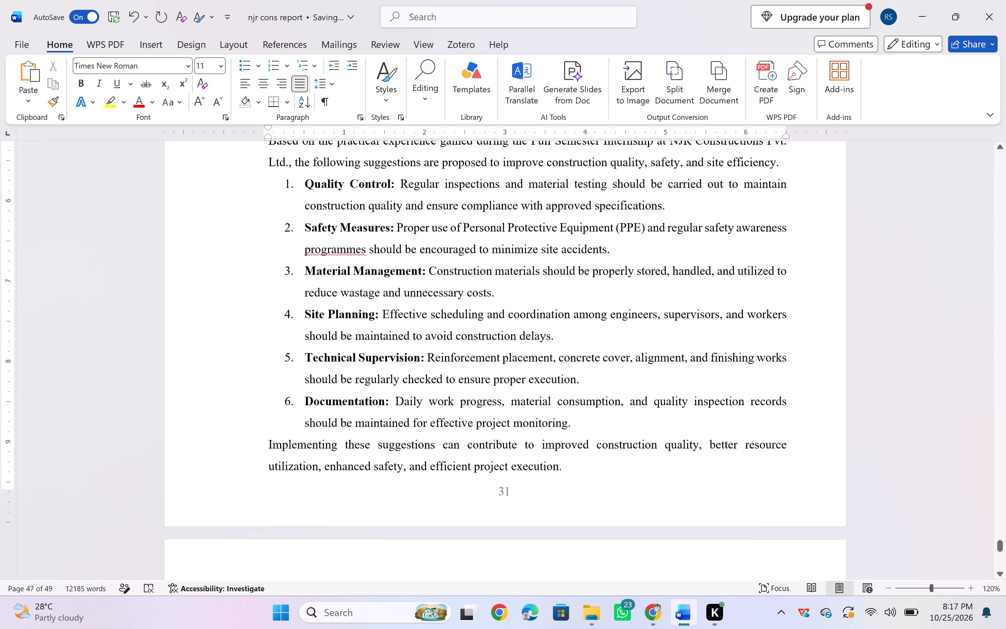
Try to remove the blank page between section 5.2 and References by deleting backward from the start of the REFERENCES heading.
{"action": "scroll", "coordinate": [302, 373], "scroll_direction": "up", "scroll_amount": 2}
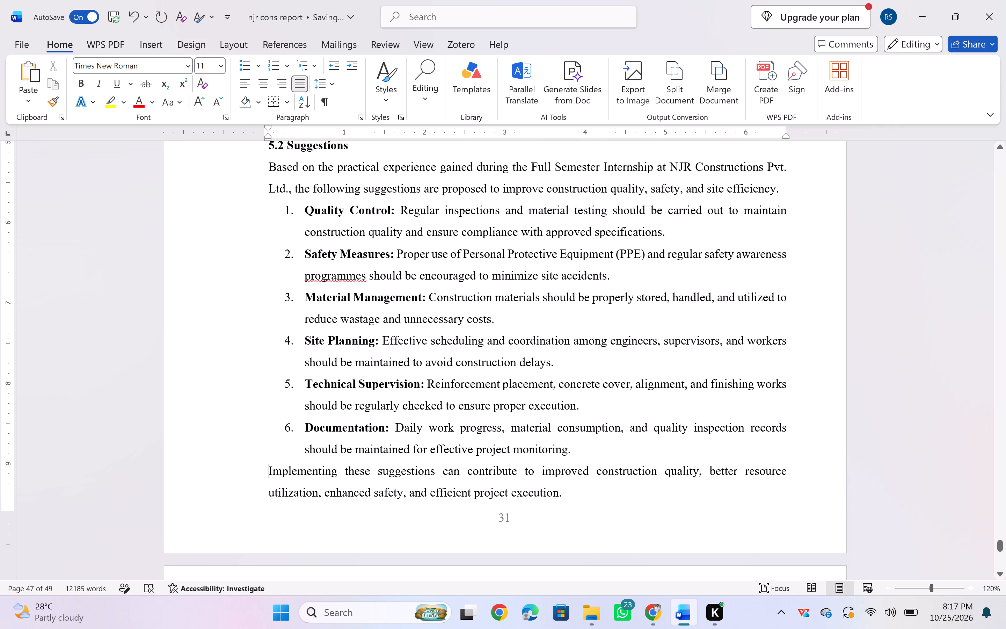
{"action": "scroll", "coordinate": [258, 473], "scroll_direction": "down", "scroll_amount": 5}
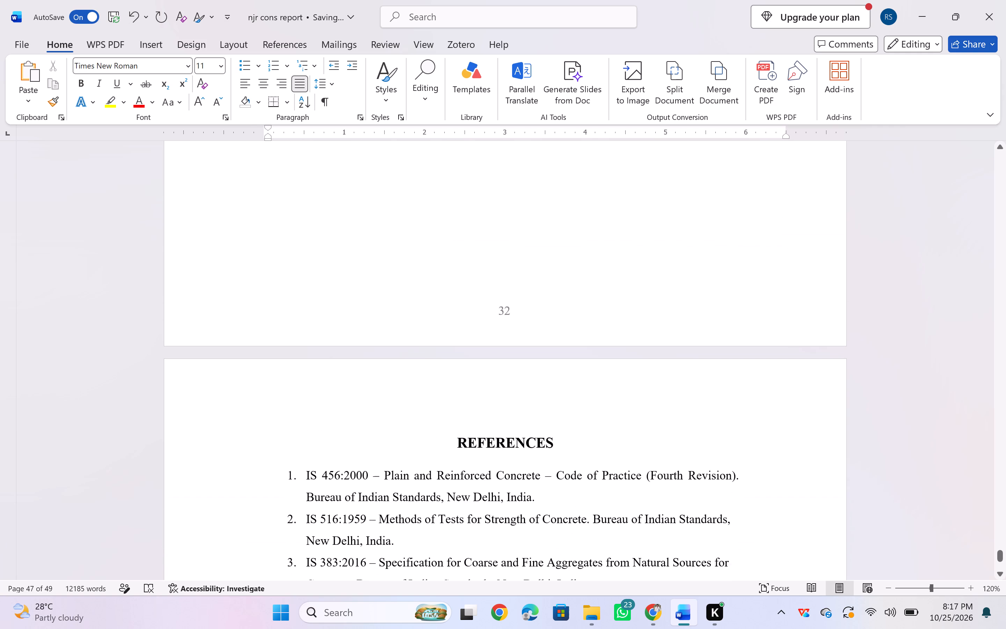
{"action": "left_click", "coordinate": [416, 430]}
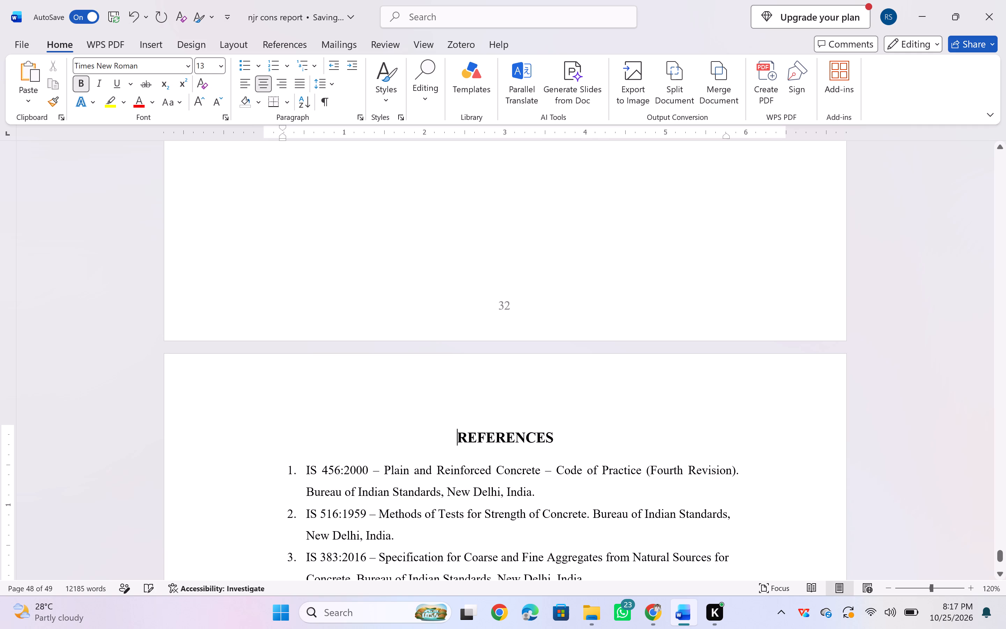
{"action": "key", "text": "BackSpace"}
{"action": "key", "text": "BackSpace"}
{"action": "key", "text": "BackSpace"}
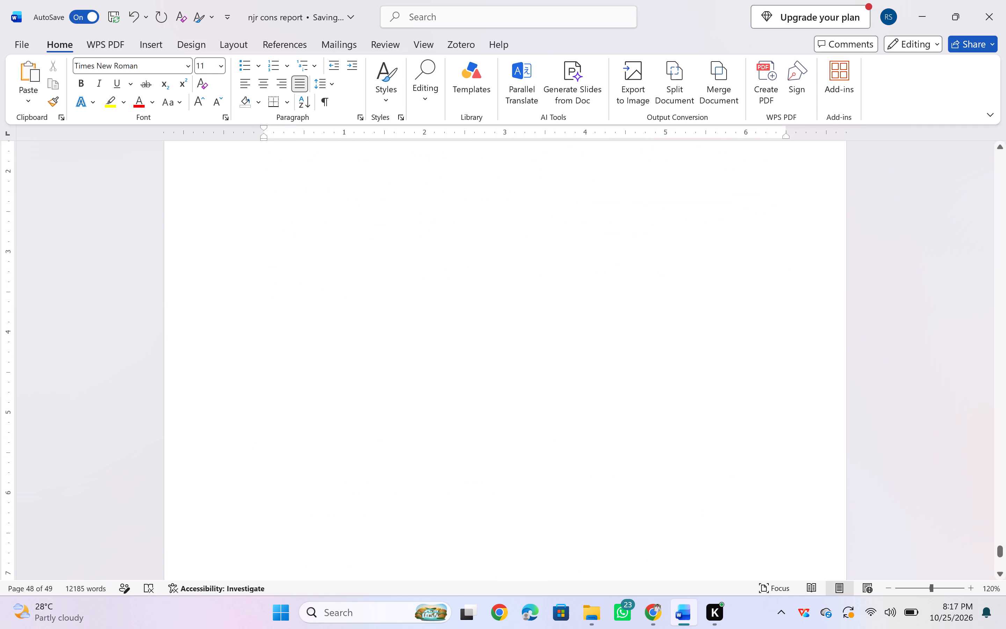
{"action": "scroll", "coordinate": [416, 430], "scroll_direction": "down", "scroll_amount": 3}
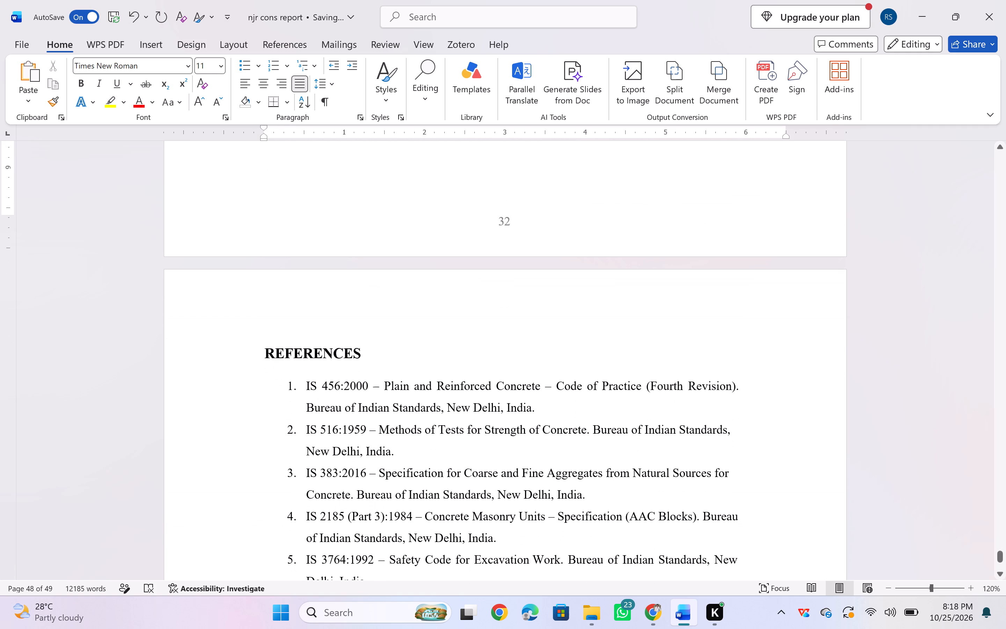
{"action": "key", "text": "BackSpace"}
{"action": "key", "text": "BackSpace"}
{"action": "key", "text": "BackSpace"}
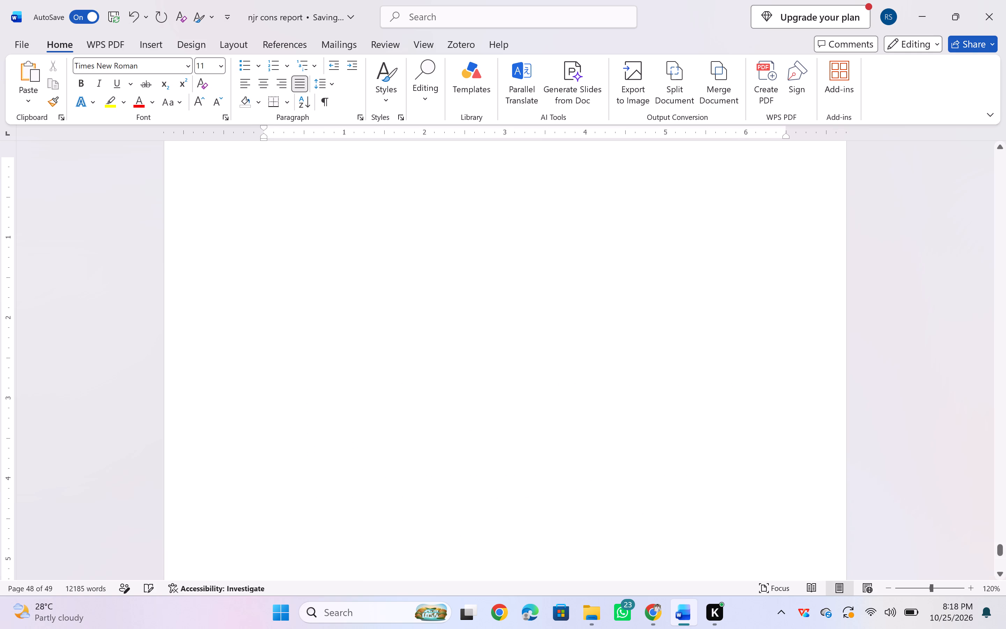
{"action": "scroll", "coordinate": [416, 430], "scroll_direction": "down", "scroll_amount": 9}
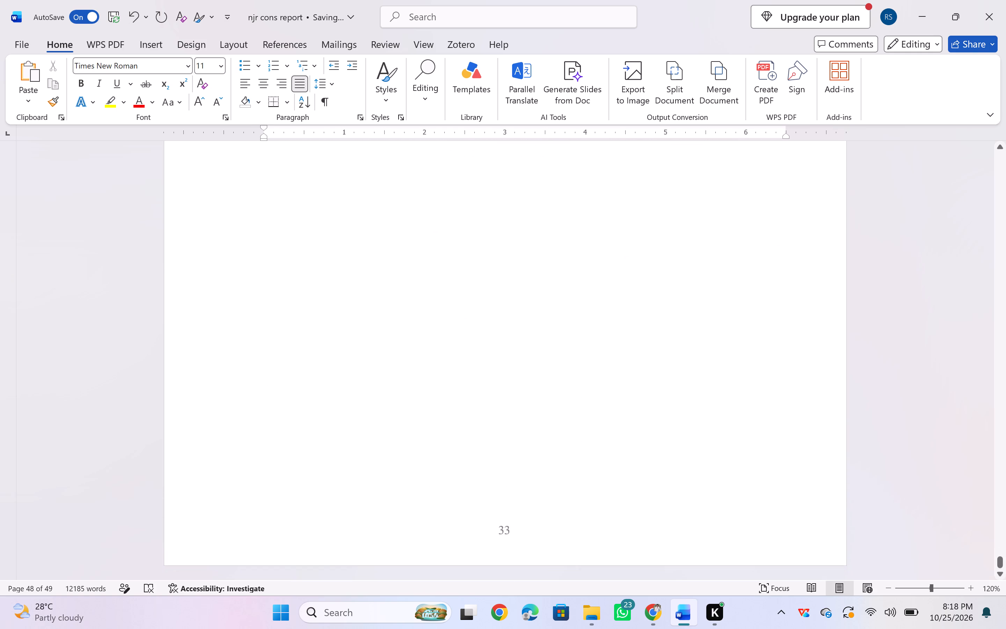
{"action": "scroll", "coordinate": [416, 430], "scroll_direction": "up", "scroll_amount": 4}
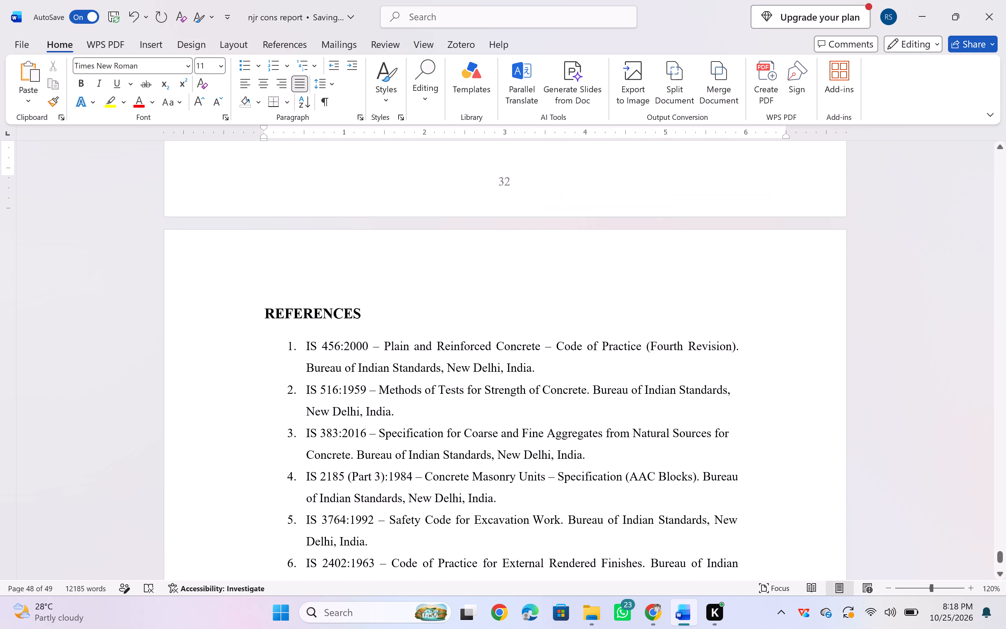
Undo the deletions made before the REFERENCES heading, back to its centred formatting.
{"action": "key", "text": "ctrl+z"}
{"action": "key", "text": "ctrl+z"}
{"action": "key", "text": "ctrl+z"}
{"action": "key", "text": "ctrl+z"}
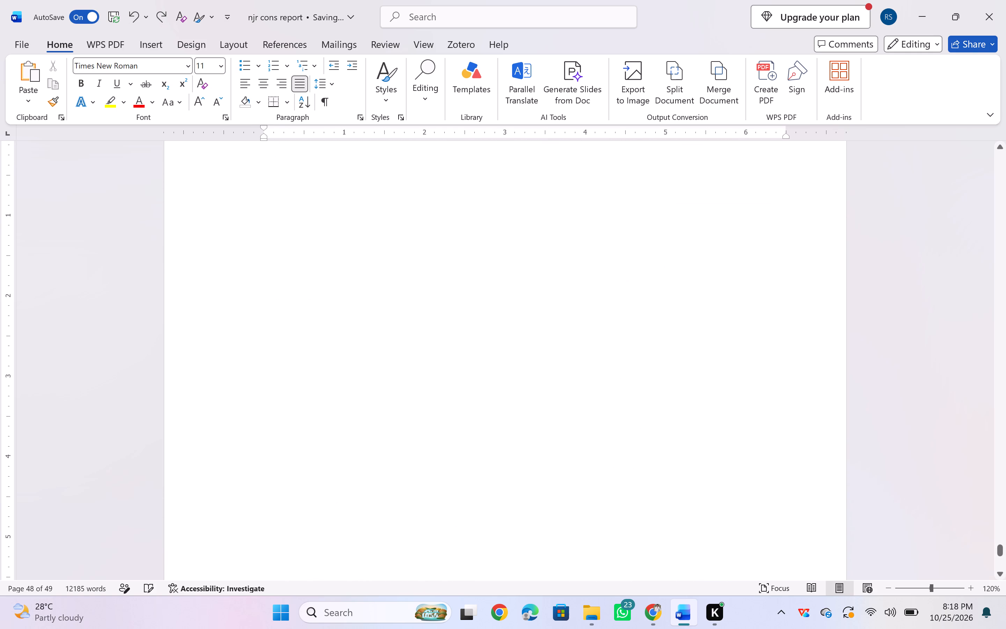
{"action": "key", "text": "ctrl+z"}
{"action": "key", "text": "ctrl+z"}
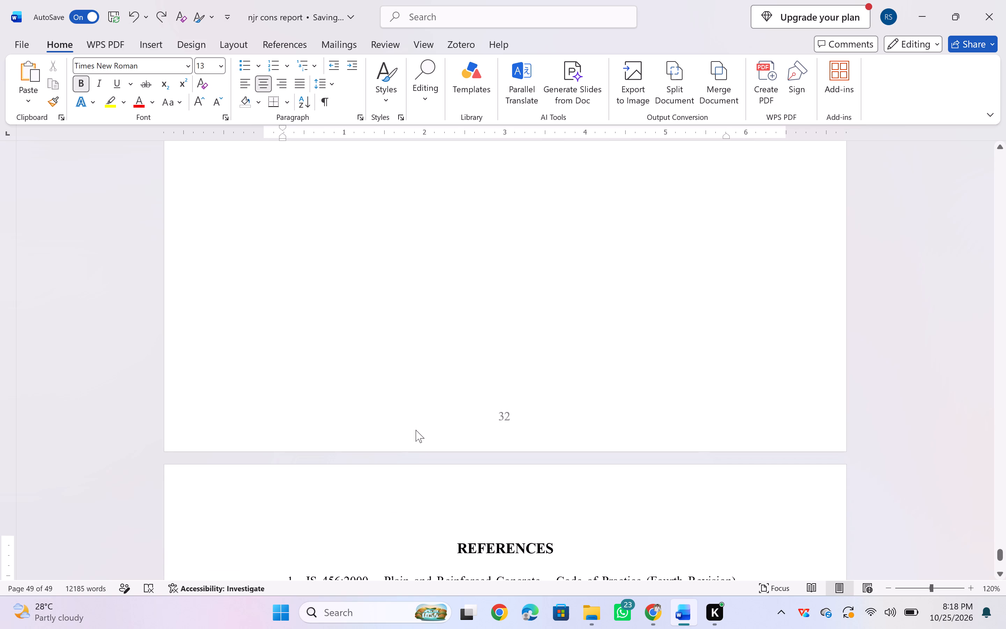
Delete the empty paragraphs on the blank page after section 5.2 so References directly follows the closing suggestions paragraph's page.
{"action": "left_click", "coordinate": [468, 387]}
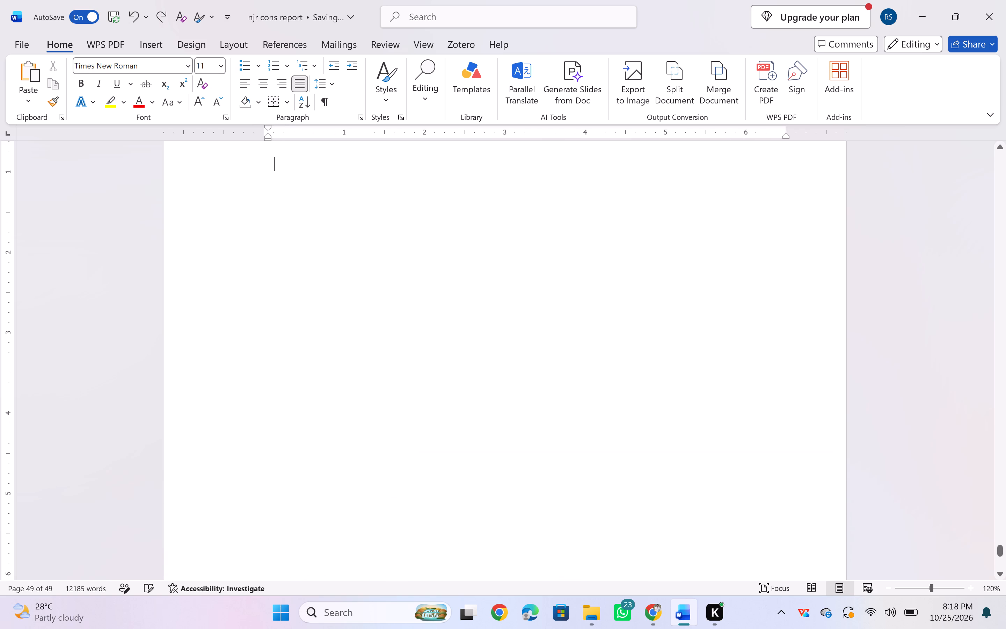
{"action": "scroll", "coordinate": [468, 387], "scroll_direction": "up", "scroll_amount": 3}
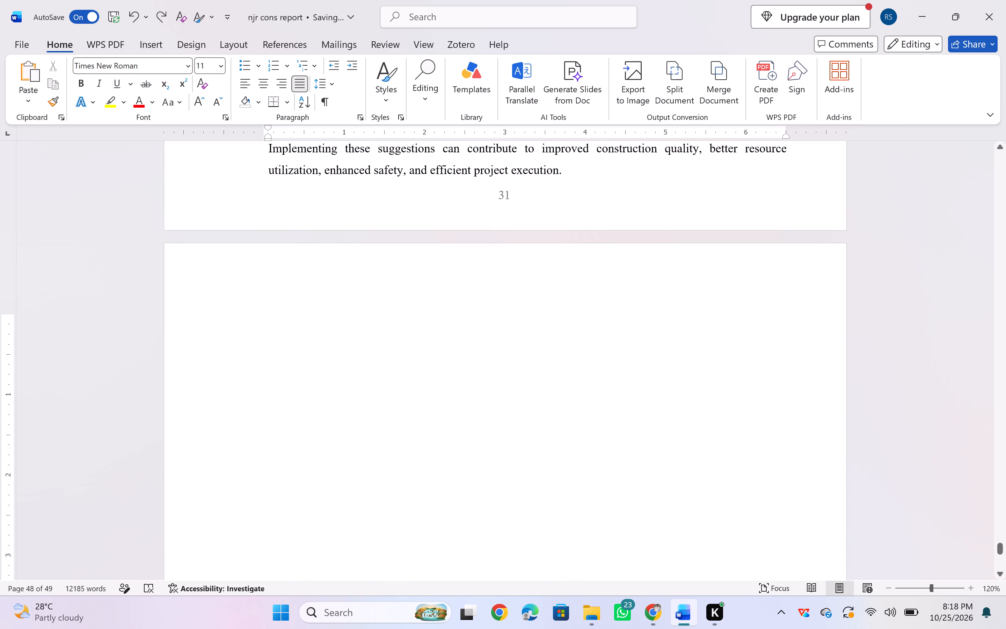
{"action": "key", "text": "BackSpace"}
{"action": "key", "text": "BackSpace"}
{"action": "key", "text": "BackSpace"}
{"action": "key", "text": "BackSpace"}
{"action": "key", "text": "BackSpace"}
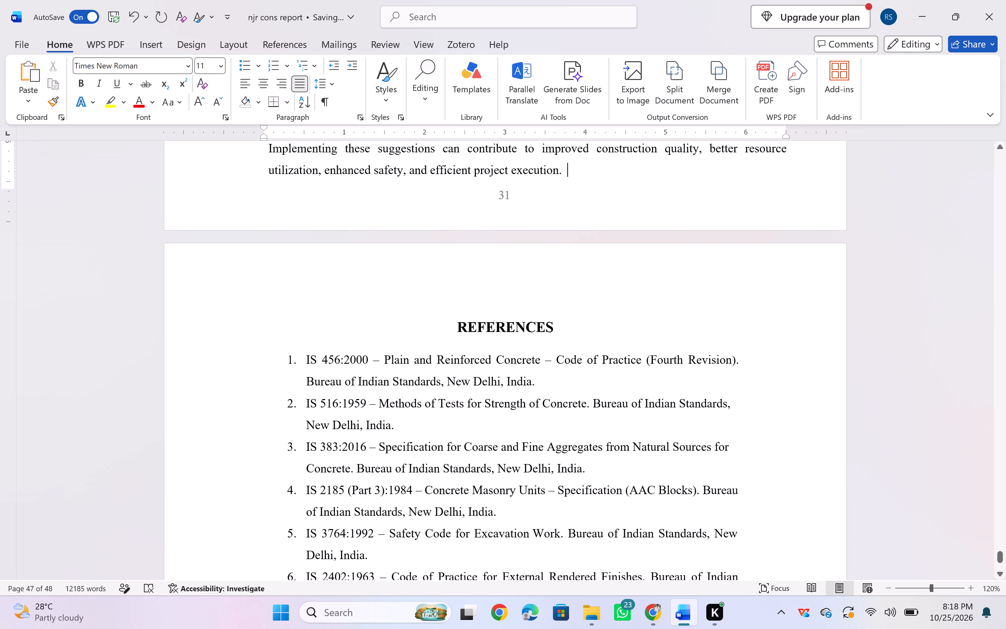
Check the page layout of the References list, Chapter 5 and the end of Chapter 4 back to section 4.2.3.
{"action": "scroll", "coordinate": [435, 516], "scroll_direction": "down", "scroll_amount": 5}
{"action": "scroll", "coordinate": [435, 516], "scroll_direction": "up", "scroll_amount": 2}
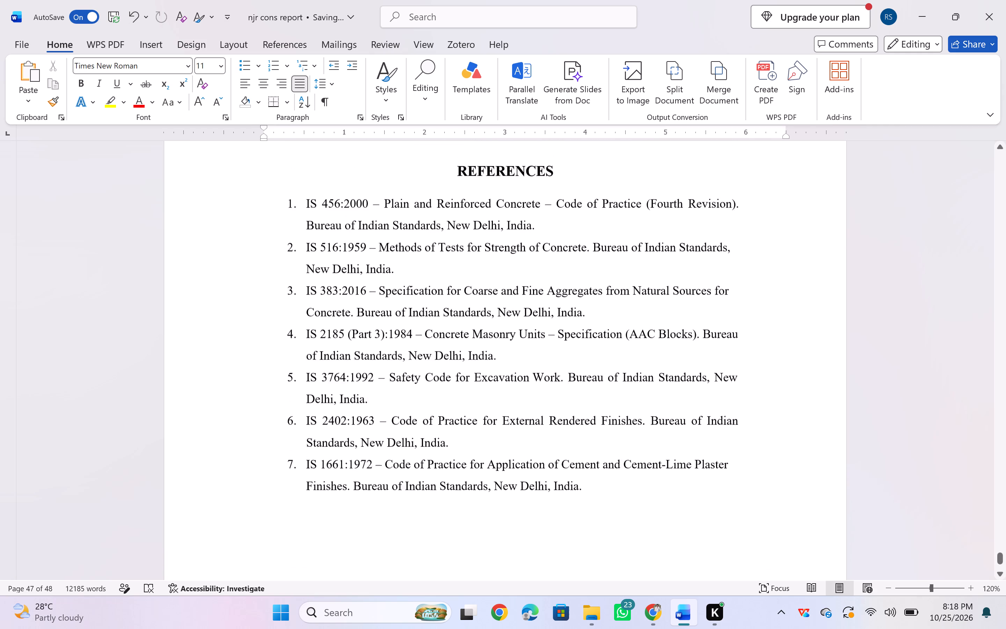
{"action": "scroll", "coordinate": [435, 516], "scroll_direction": "up", "scroll_amount": 5}
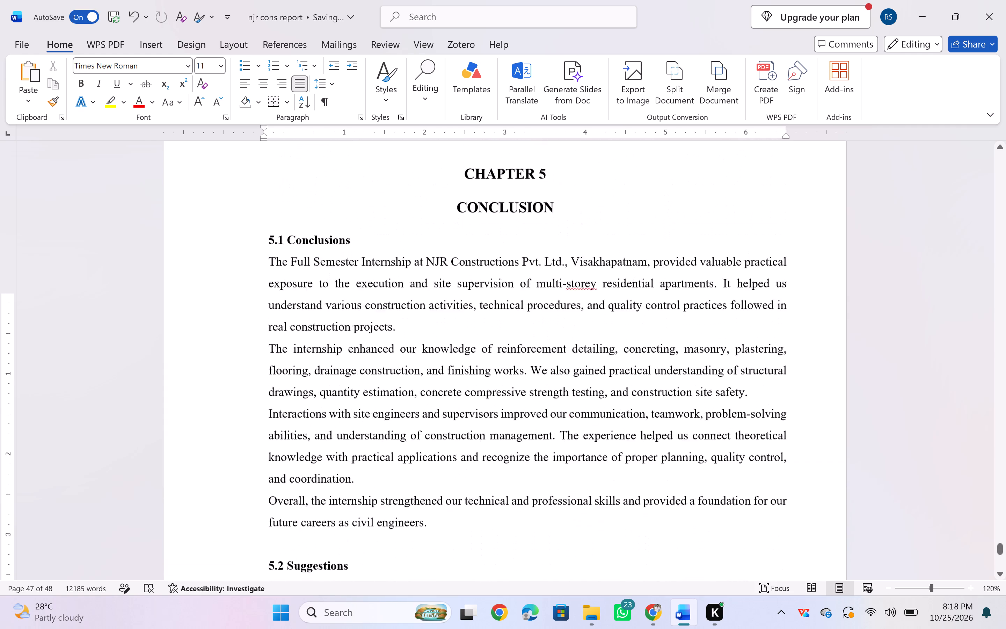
{"action": "scroll", "coordinate": [435, 516], "scroll_direction": "up", "scroll_amount": 2}
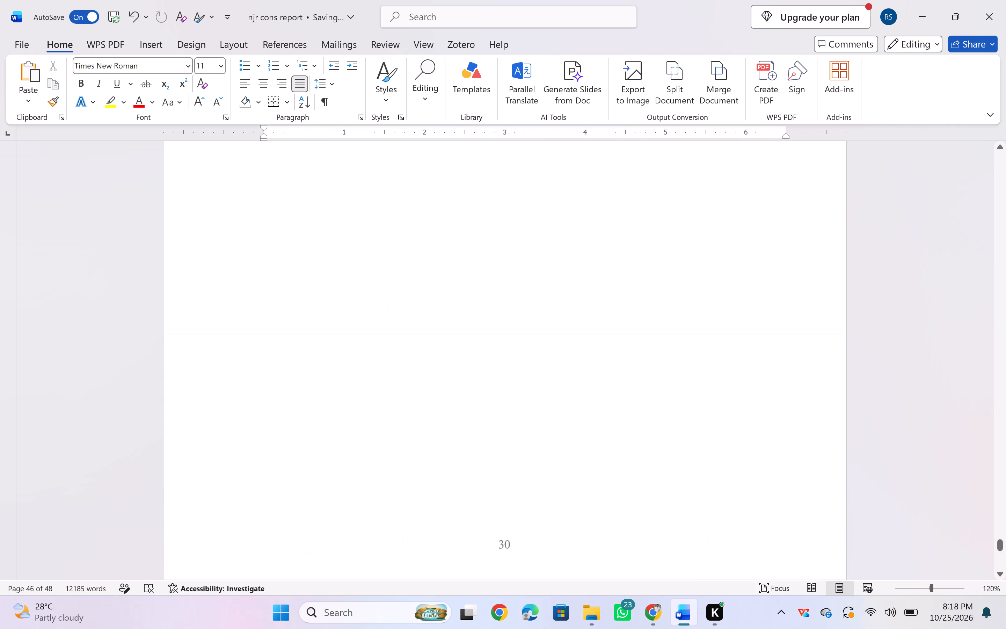
{"action": "scroll", "coordinate": [435, 516], "scroll_direction": "up", "scroll_amount": 4}
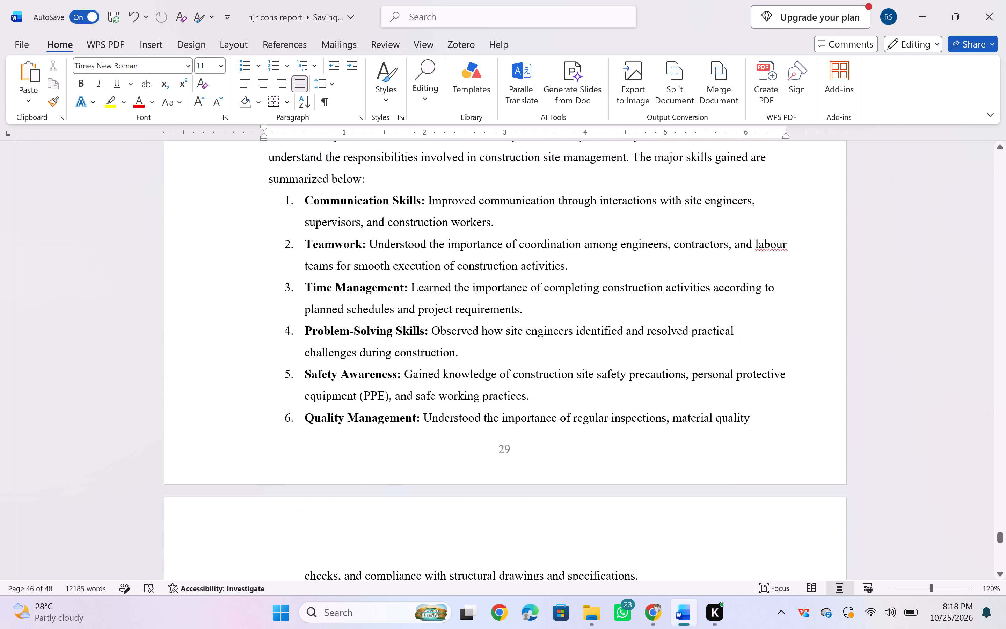
{"action": "scroll", "coordinate": [435, 516], "scroll_direction": "up", "scroll_amount": 2}
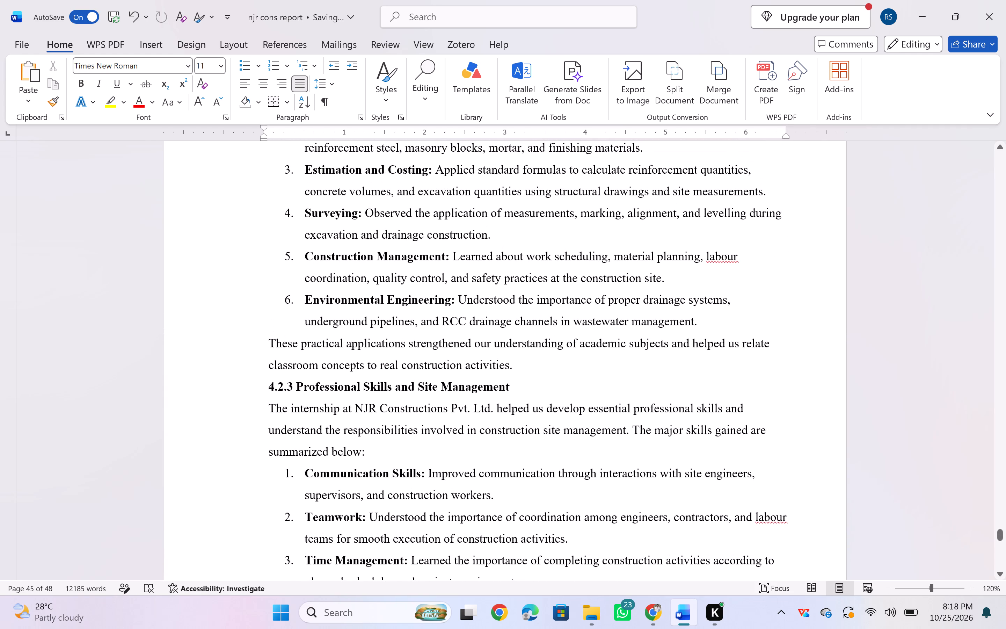
Compare the font and paragraph formatting of the 4.2.3, 5.2 Suggestions and 5.1 Conclusions headings.
{"action": "left_click", "coordinate": [436, 390]}
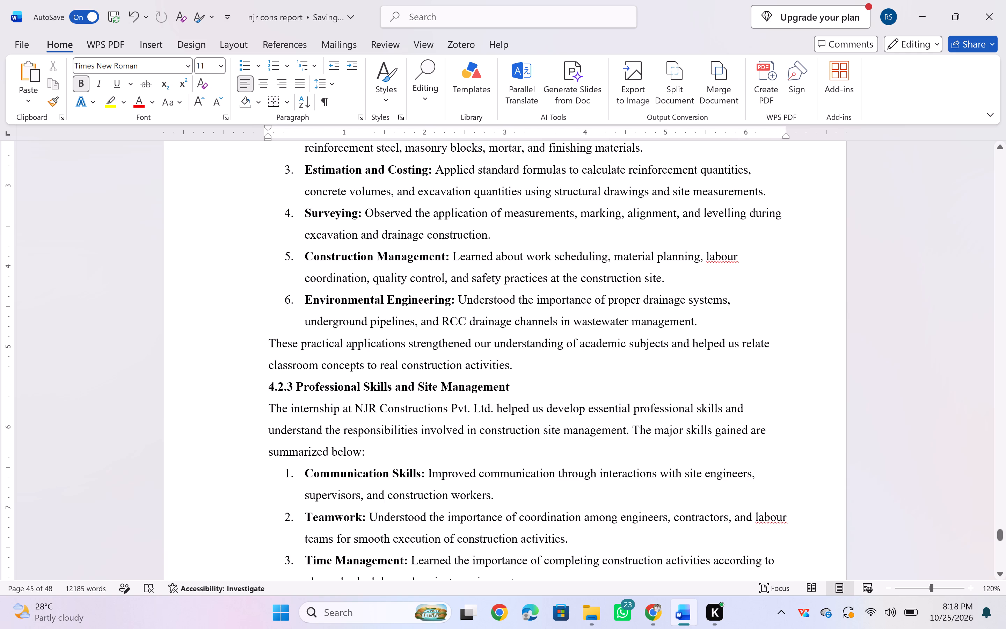
{"action": "scroll", "coordinate": [348, 529], "scroll_direction": "down", "scroll_amount": 6}
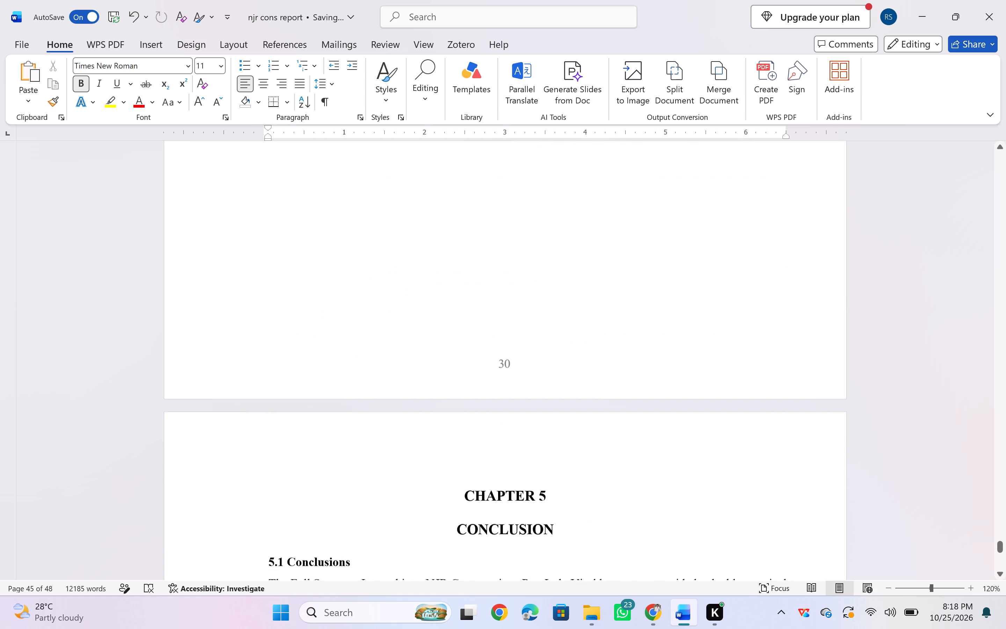
{"action": "scroll", "coordinate": [348, 529], "scroll_direction": "down", "scroll_amount": 1}
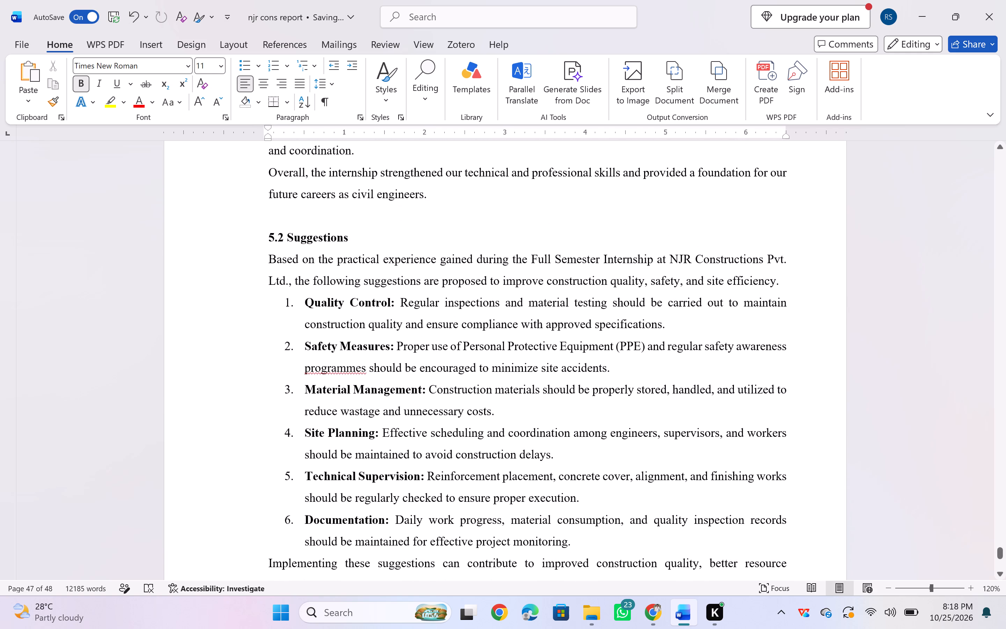
{"action": "left_click", "coordinate": [335, 232]}
{"action": "scroll", "coordinate": [335, 232], "scroll_direction": "up", "scroll_amount": 2}
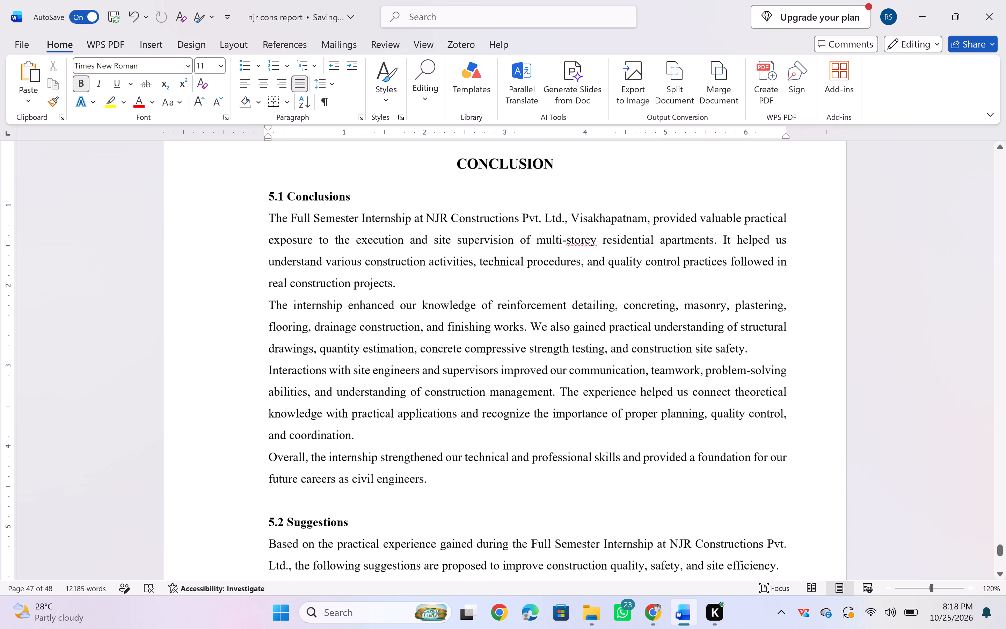
{"action": "scroll", "coordinate": [335, 232], "scroll_direction": "up", "scroll_amount": 1}
{"action": "left_click", "coordinate": [341, 203]}
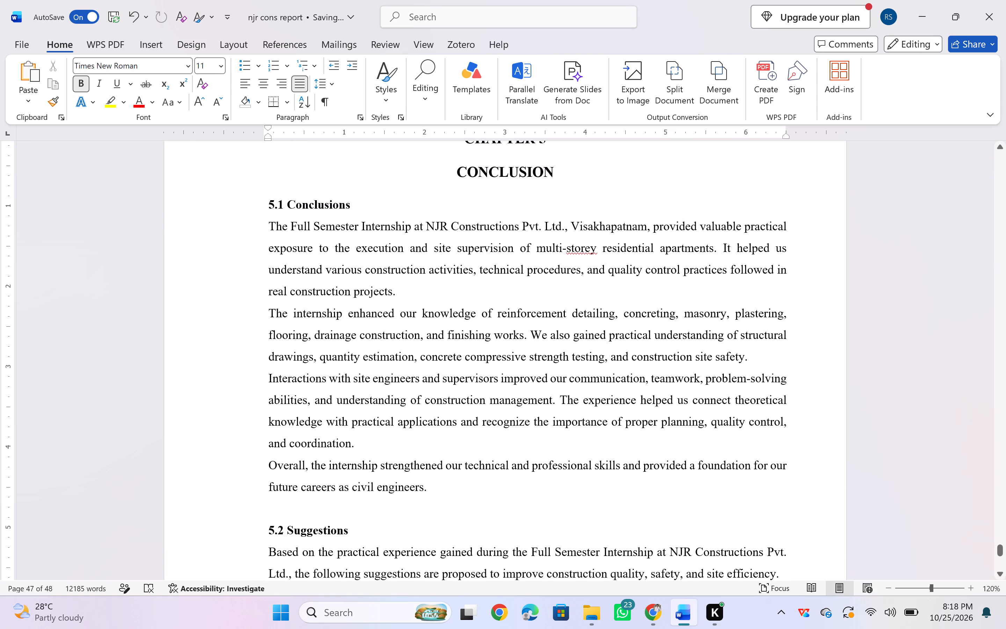
Review Chapter 4 backwards from section 4.2.3 to section 4.1, checking its headings, tables, lists and page layout.
{"action": "scroll", "coordinate": [341, 203], "scroll_direction": "up", "scroll_amount": 7}
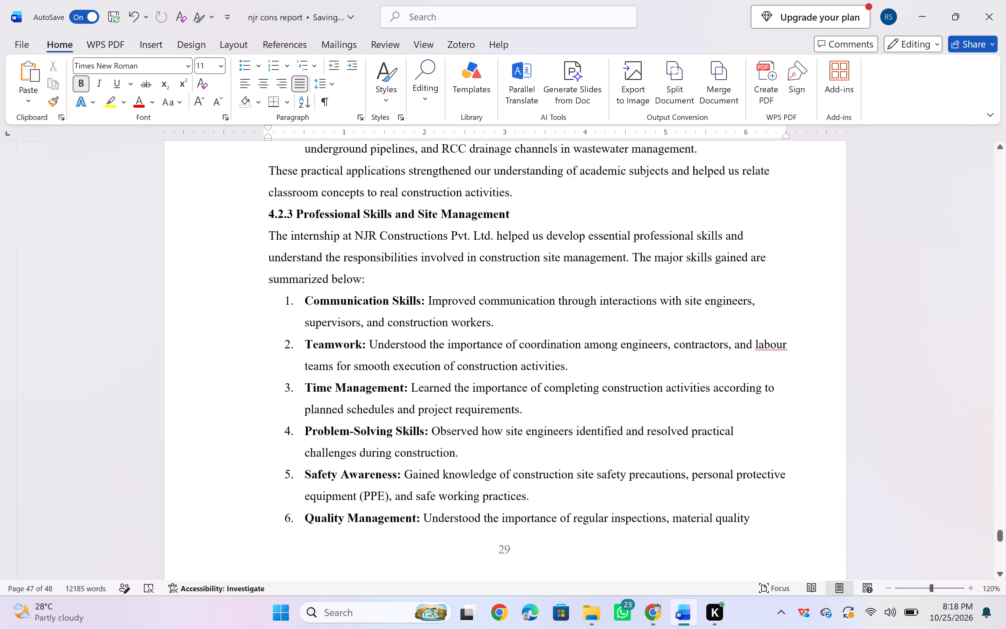
{"action": "scroll", "coordinate": [341, 203], "scroll_direction": "up", "scroll_amount": 9}
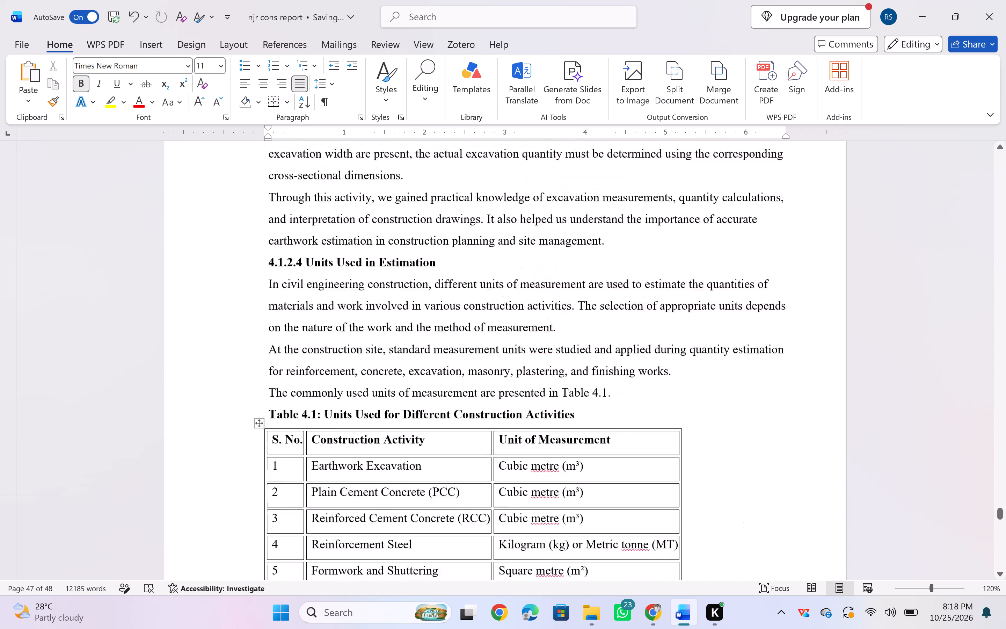
{"action": "scroll", "coordinate": [341, 203], "scroll_direction": "up", "scroll_amount": 6}
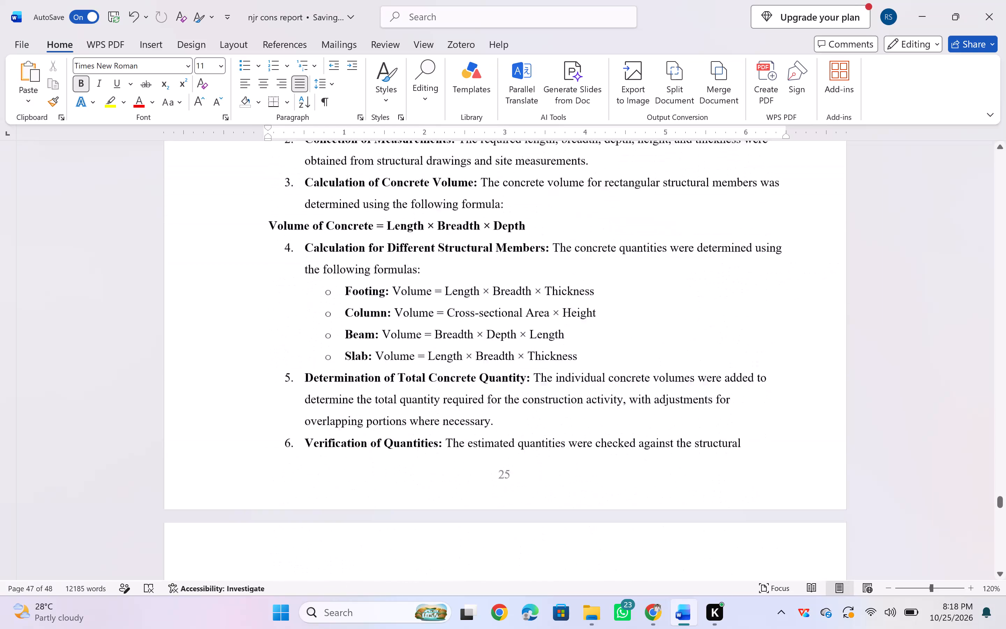
{"action": "scroll", "coordinate": [341, 203], "scroll_direction": "up", "scroll_amount": 8}
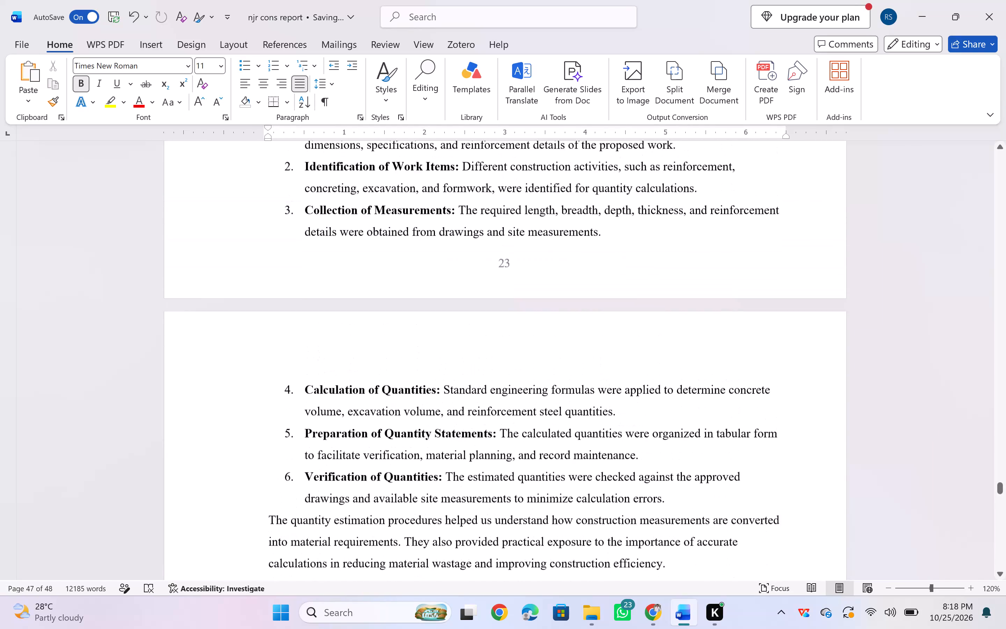
{"action": "scroll", "coordinate": [341, 203], "scroll_direction": "up", "scroll_amount": 6}
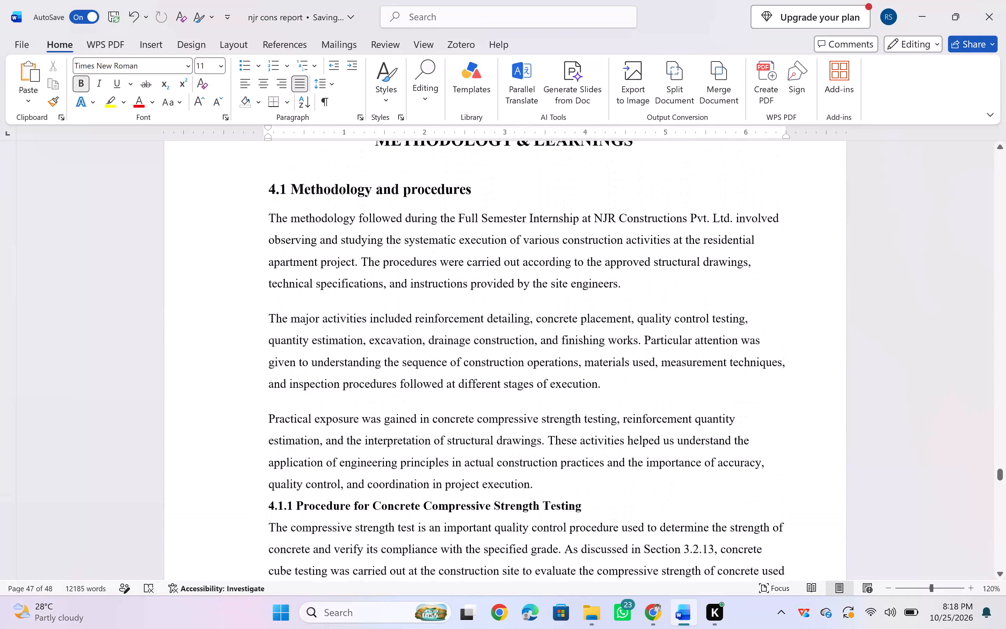
Review Chapter 3 backwards from section 3.2.18 to its opening page, checking headings, tables, figure captions and photograph placeholders.
{"action": "scroll", "coordinate": [341, 203], "scroll_direction": "up", "scroll_amount": 8}
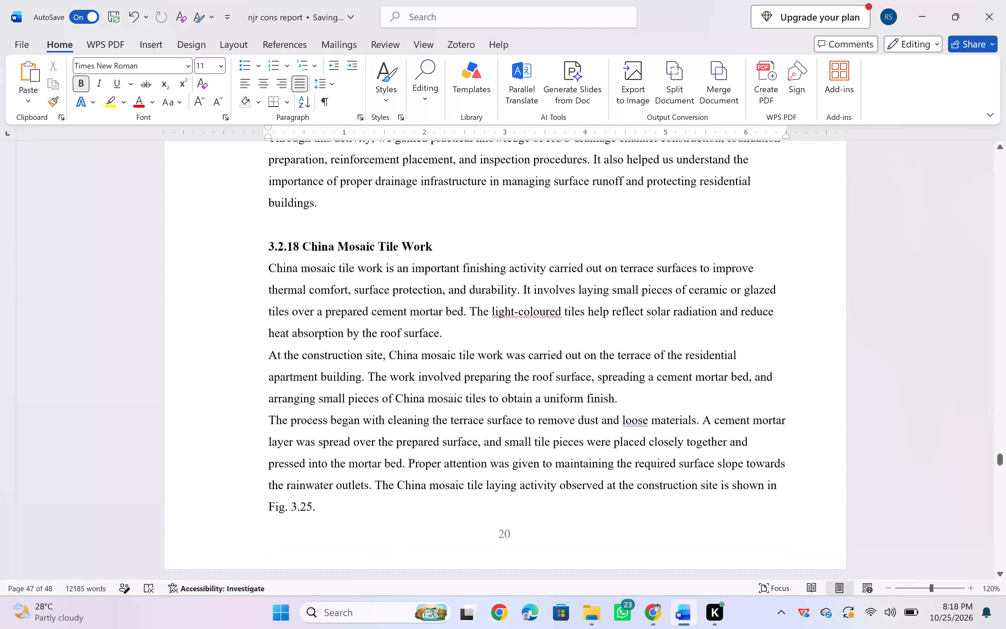
{"action": "scroll", "coordinate": [341, 203], "scroll_direction": "up", "scroll_amount": 6}
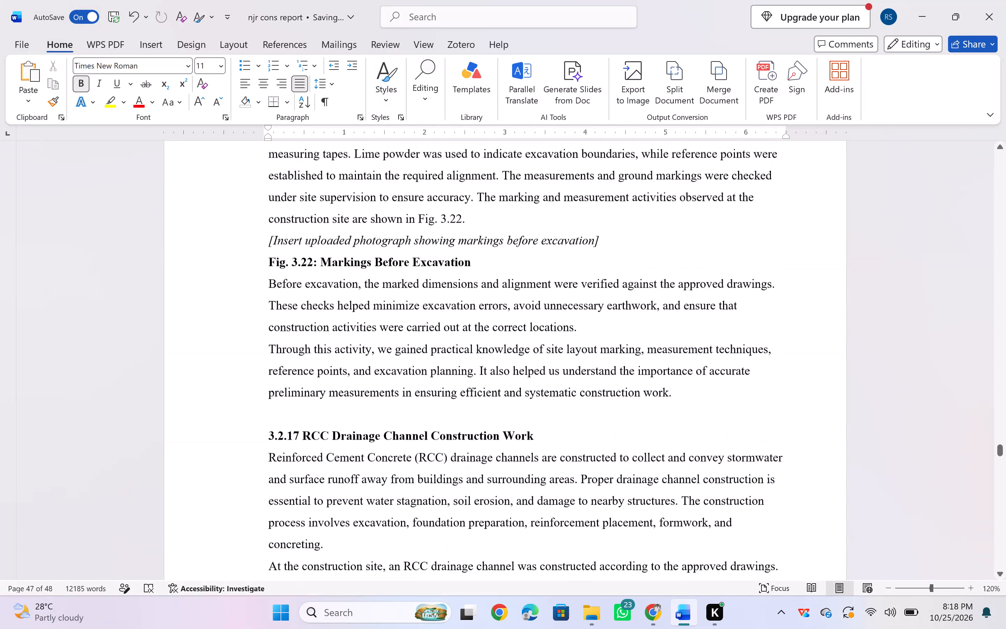
{"action": "scroll", "coordinate": [341, 203], "scroll_direction": "up", "scroll_amount": 1}
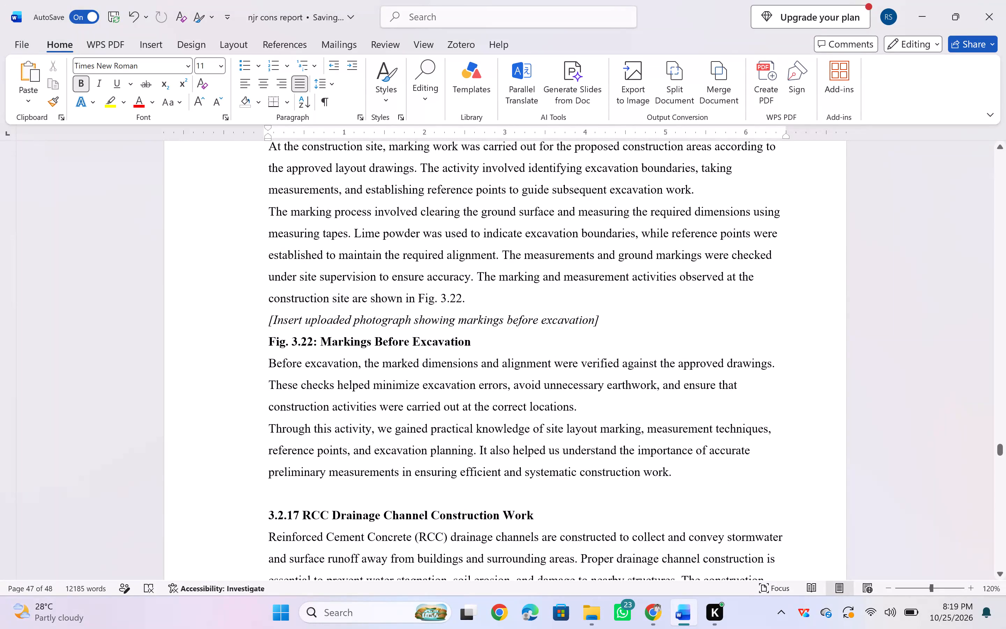
{"action": "scroll", "coordinate": [341, 203], "scroll_direction": "up", "scroll_amount": 5}
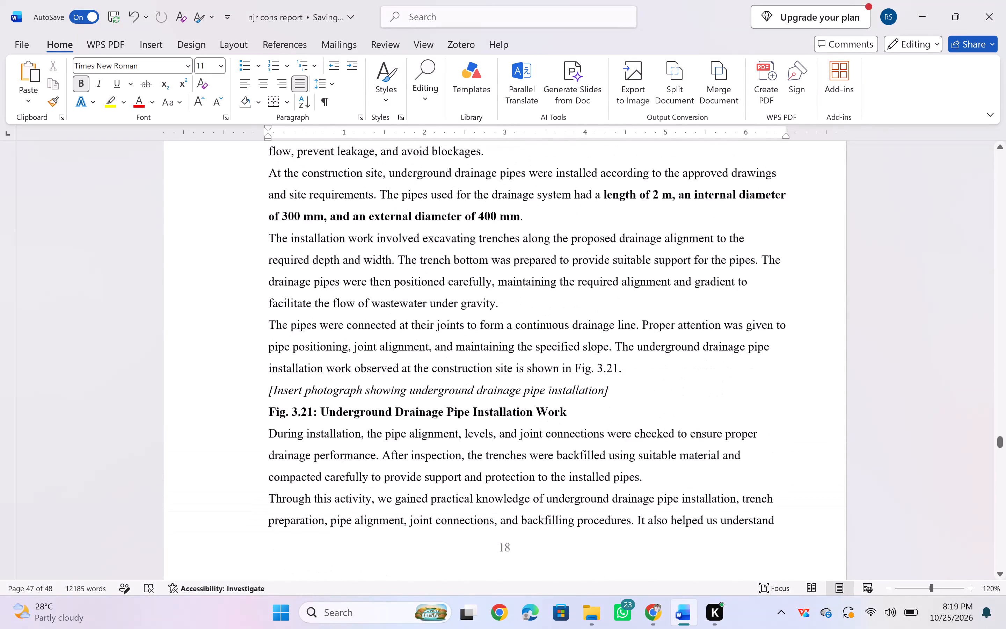
{"action": "scroll", "coordinate": [341, 203], "scroll_direction": "up", "scroll_amount": 6}
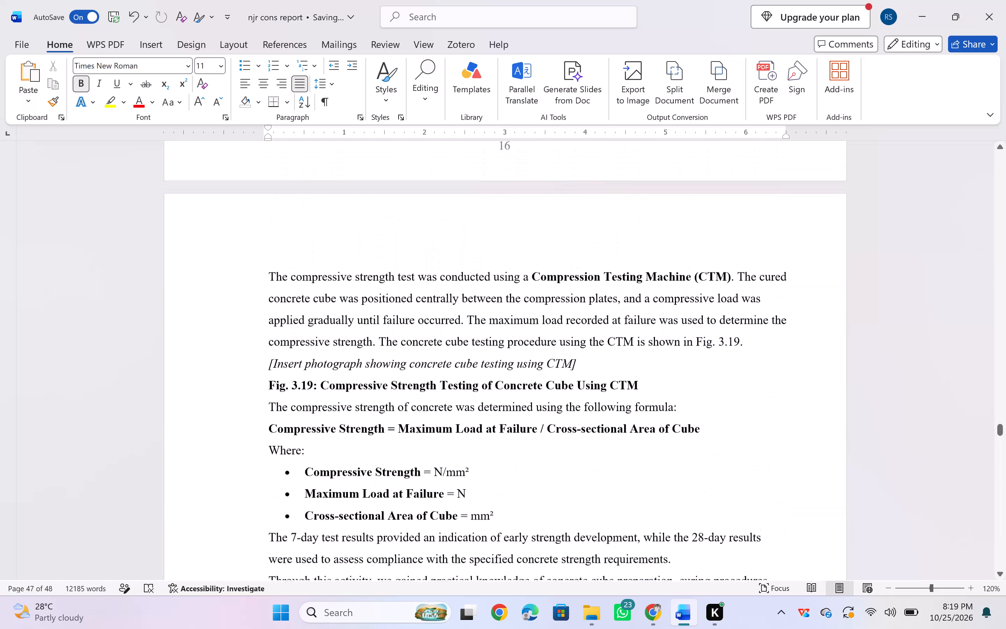
{"action": "scroll", "coordinate": [341, 203], "scroll_direction": "up", "scroll_amount": 7}
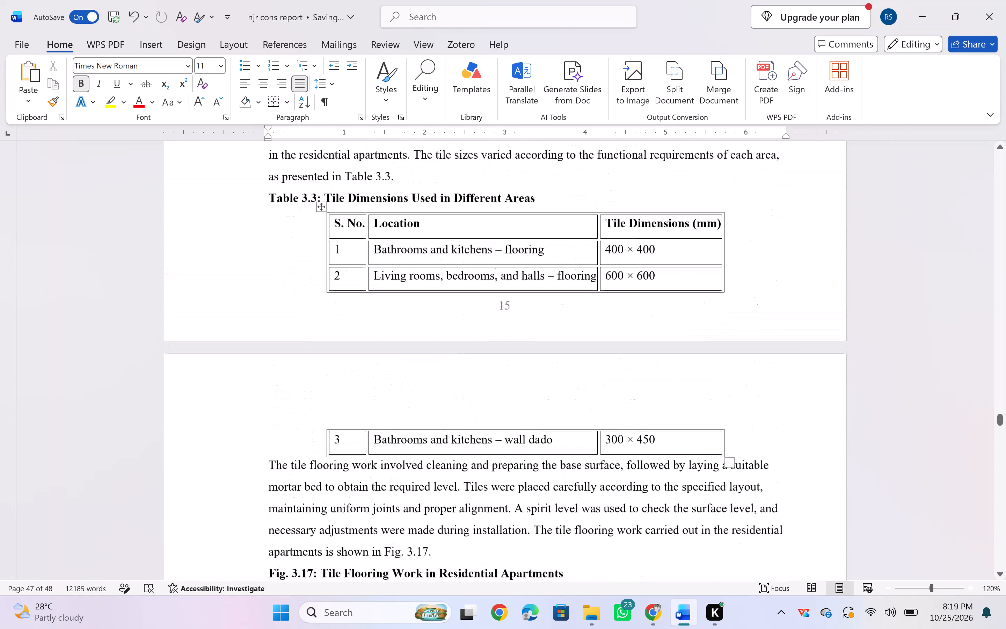
{"action": "scroll", "coordinate": [341, 203], "scroll_direction": "up", "scroll_amount": 7}
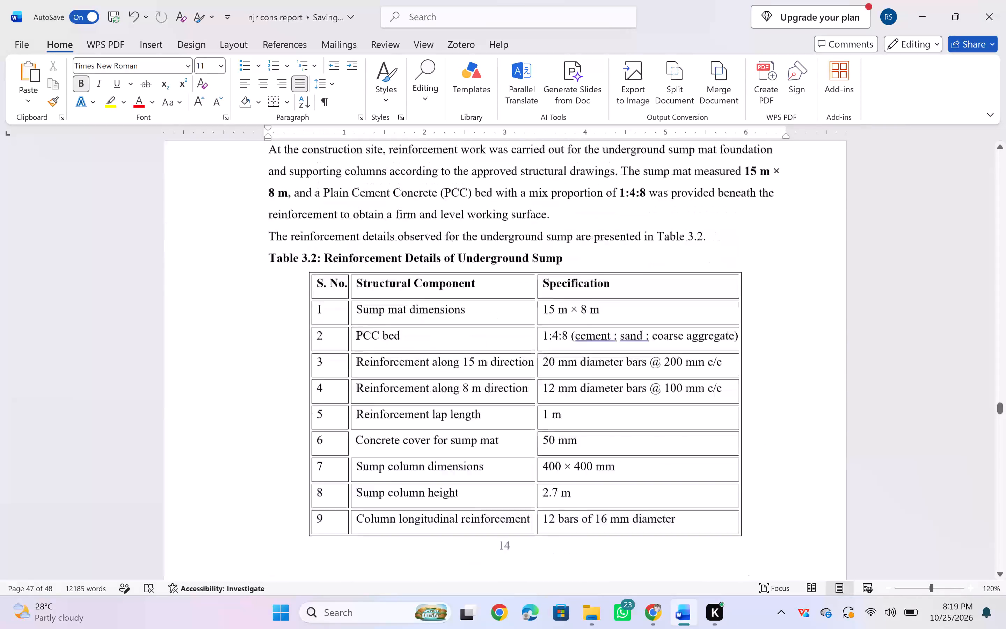
{"action": "scroll", "coordinate": [341, 203], "scroll_direction": "up", "scroll_amount": 7}
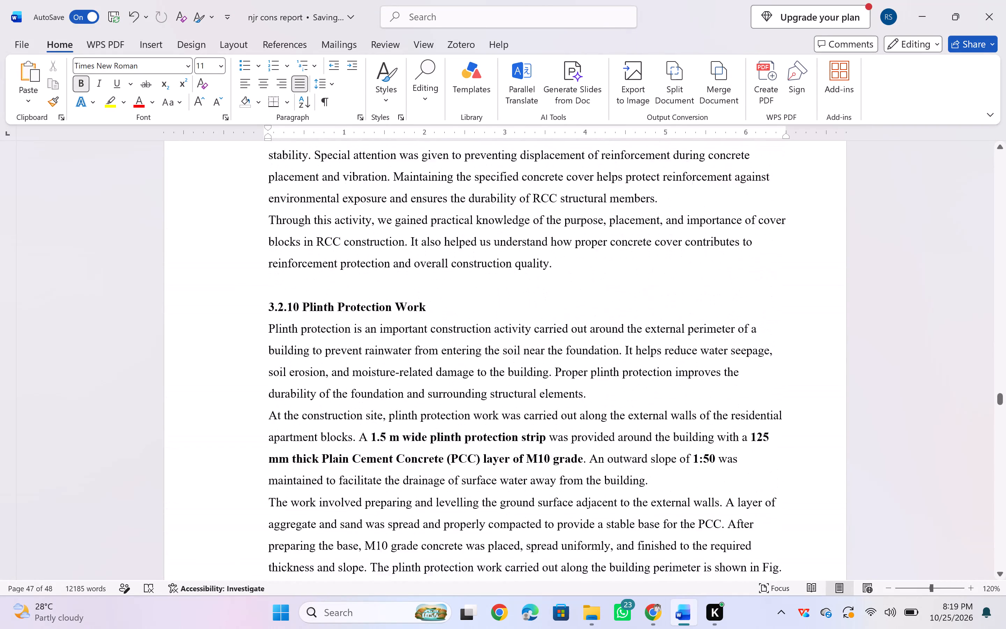
{"action": "scroll", "coordinate": [341, 203], "scroll_direction": "up", "scroll_amount": 6}
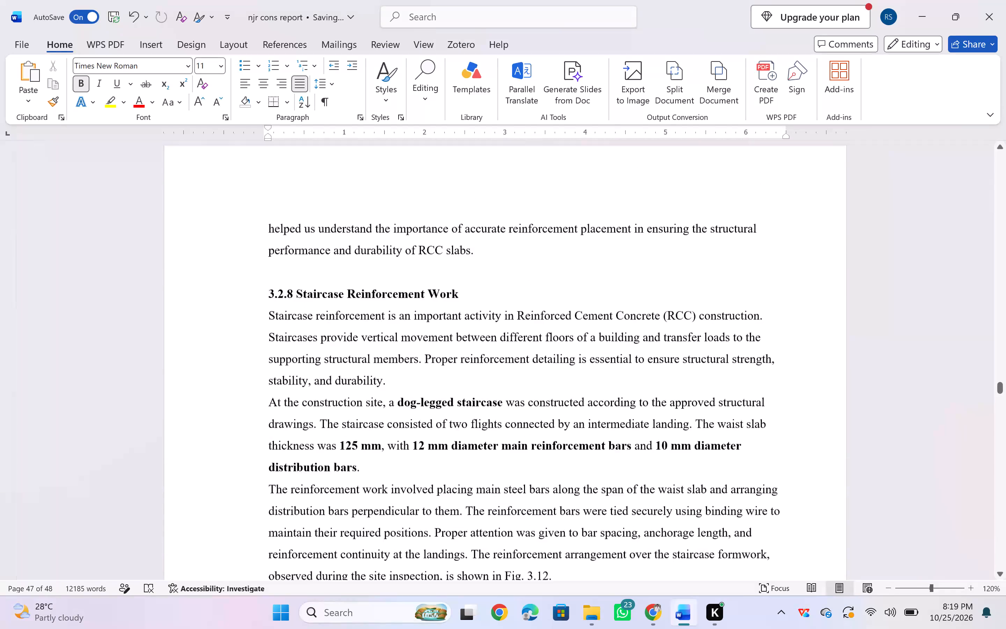
{"action": "scroll", "coordinate": [341, 203], "scroll_direction": "up", "scroll_amount": 7}
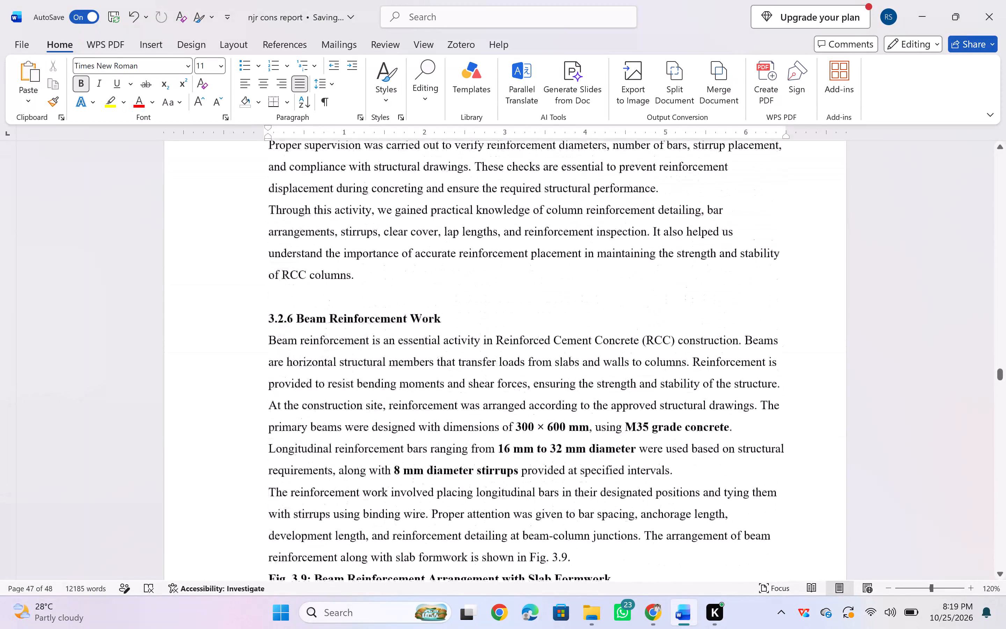
{"action": "scroll", "coordinate": [341, 203], "scroll_direction": "up", "scroll_amount": 4}
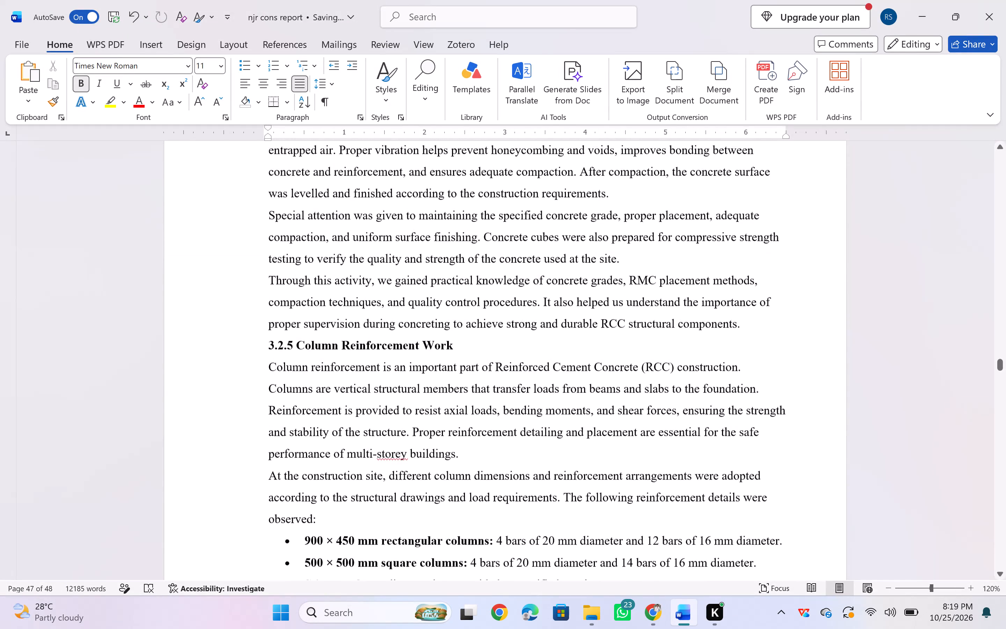
{"action": "scroll", "coordinate": [341, 203], "scroll_direction": "up", "scroll_amount": 9}
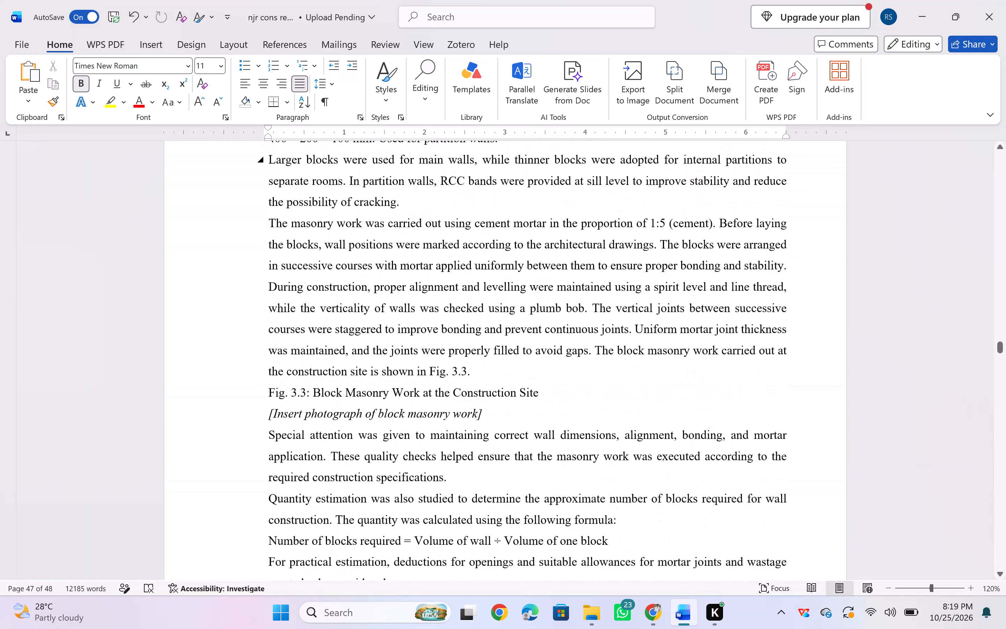
{"action": "scroll", "coordinate": [341, 203], "scroll_direction": "up", "scroll_amount": 7}
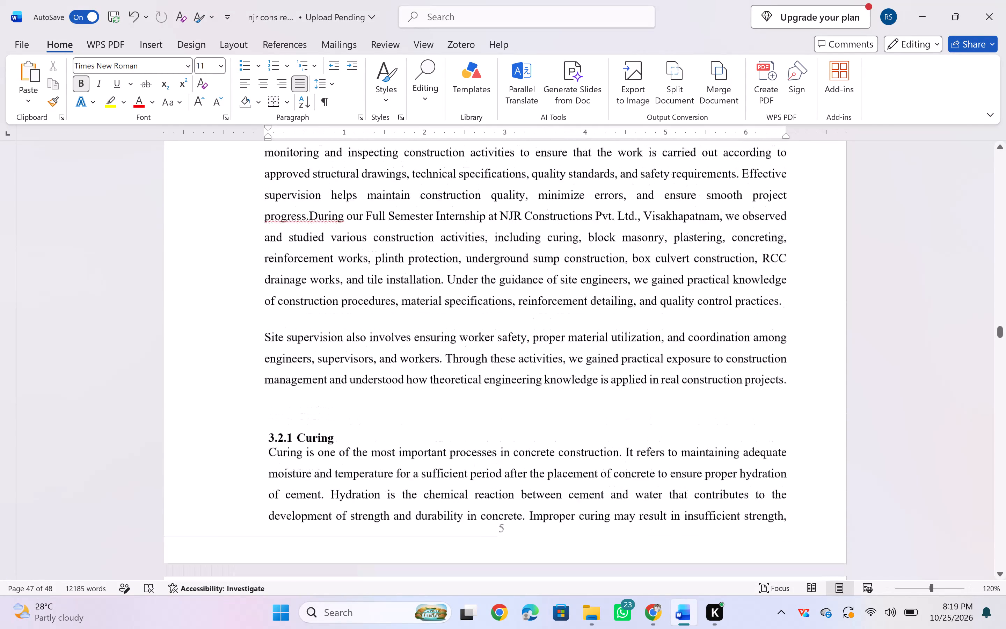
{"action": "scroll", "coordinate": [341, 203], "scroll_direction": "up", "scroll_amount": 3}
Insert two empty lines above the Fig. 3.1 caption in section 3.2.1 Curing to make room for a photograph.
{"action": "scroll", "coordinate": [341, 203], "scroll_direction": "down", "scroll_amount": 1}
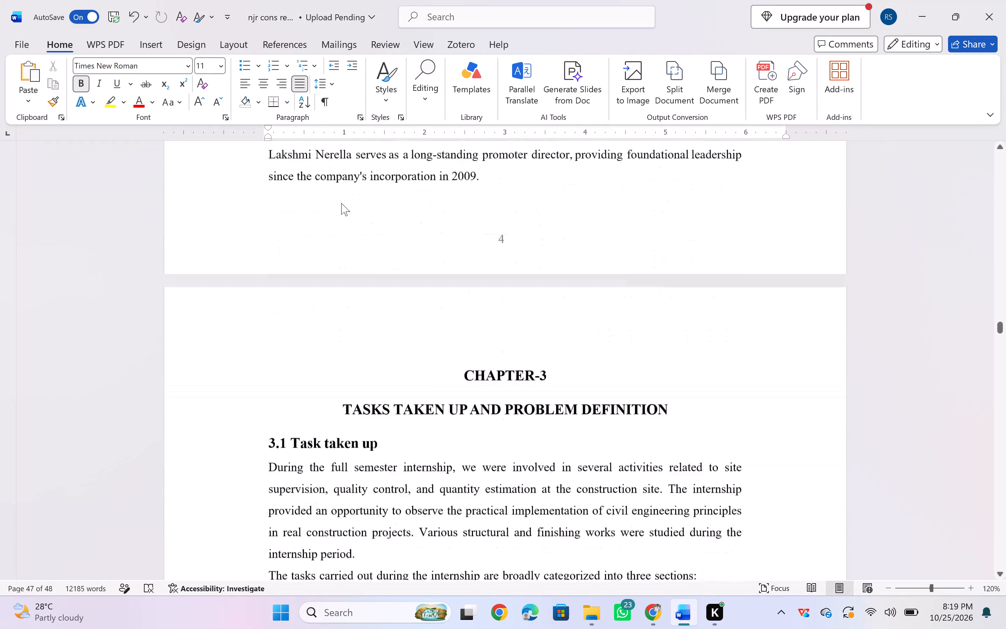
{"action": "scroll", "coordinate": [341, 203], "scroll_direction": "down", "scroll_amount": 1}
{"action": "scroll", "coordinate": [333, 339], "scroll_direction": "down", "scroll_amount": 1}
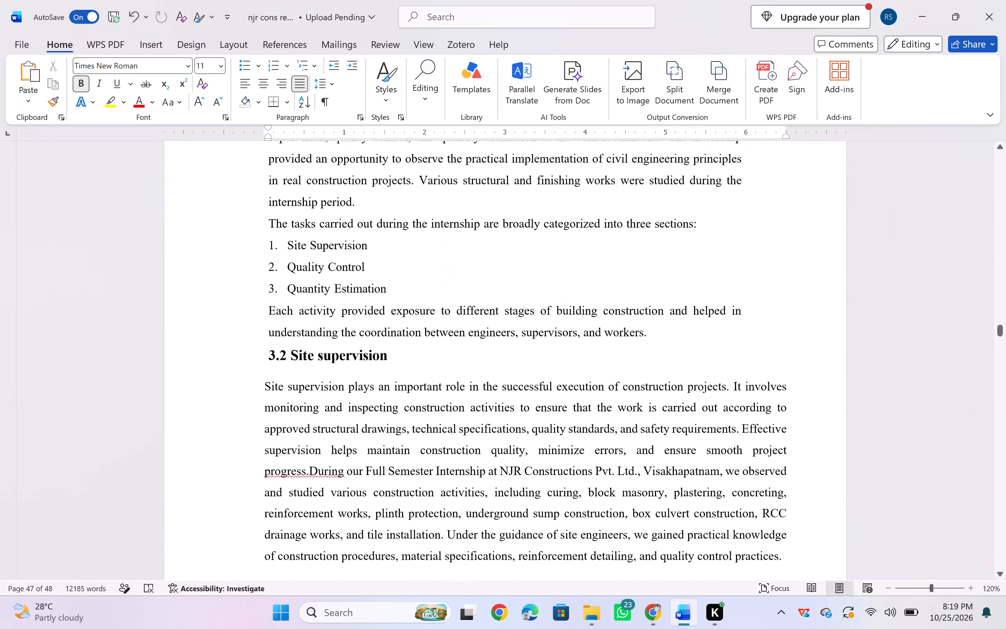
{"action": "scroll", "coordinate": [333, 339], "scroll_direction": "down", "scroll_amount": 3}
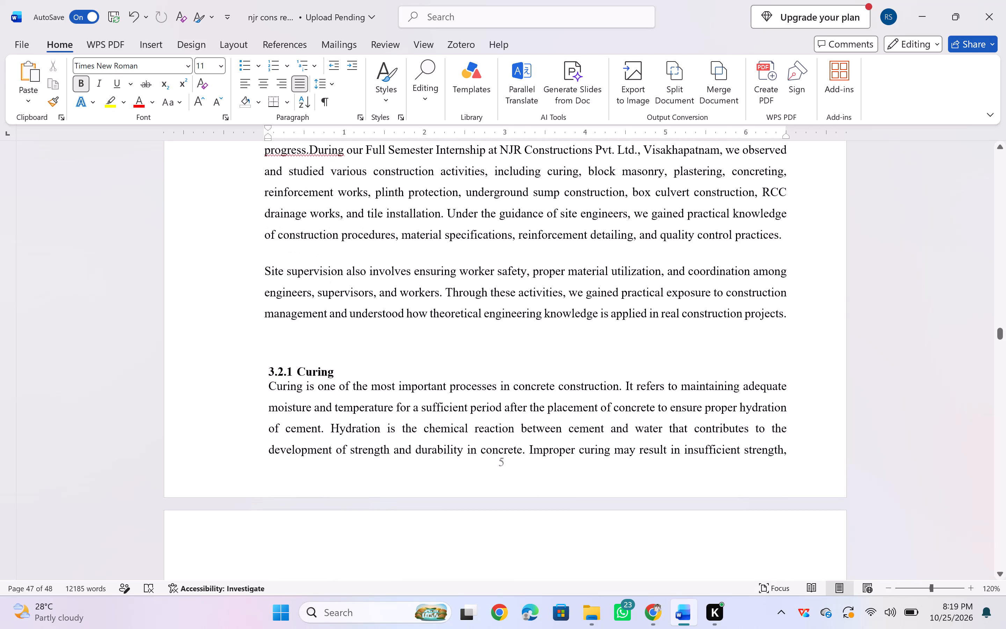
{"action": "scroll", "coordinate": [333, 339], "scroll_direction": "down", "scroll_amount": 1}
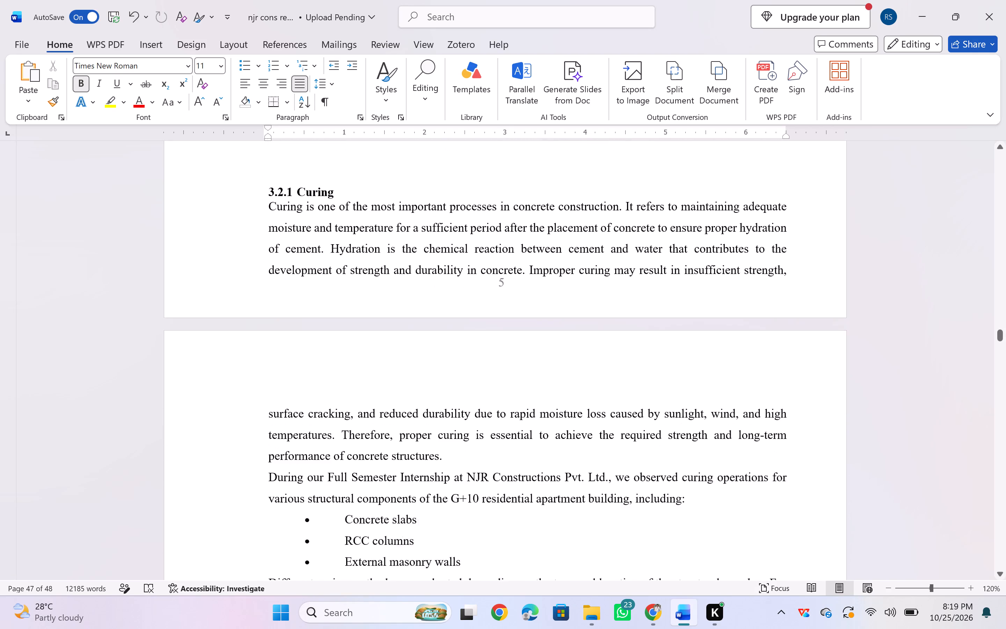
{"action": "scroll", "coordinate": [333, 339], "scroll_direction": "down", "scroll_amount": 4}
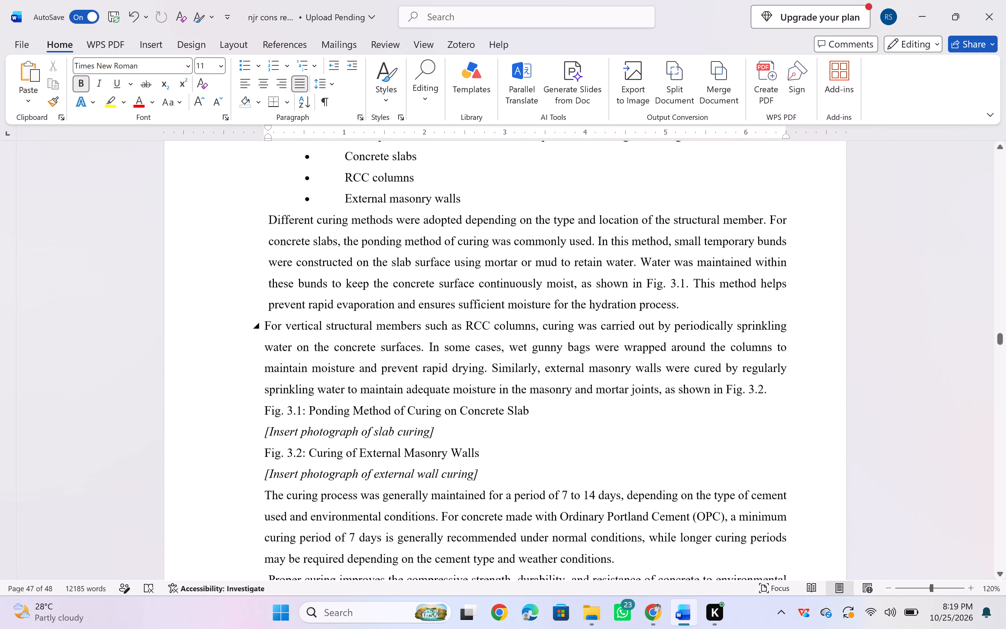
{"action": "scroll", "coordinate": [333, 339], "scroll_direction": "down", "scroll_amount": 2}
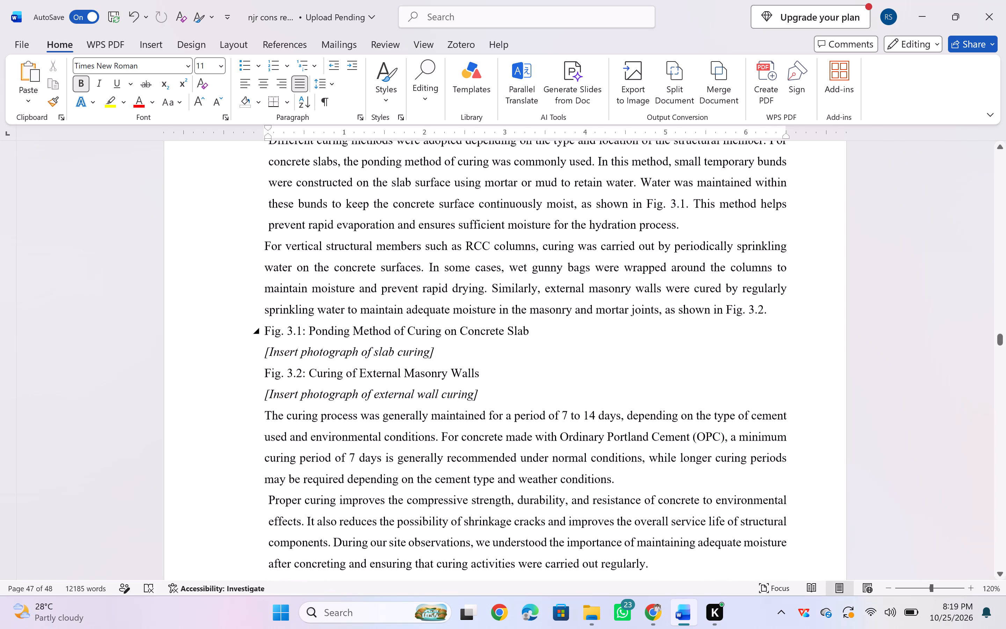
{"action": "scroll", "coordinate": [333, 339], "scroll_direction": "down", "scroll_amount": 1}
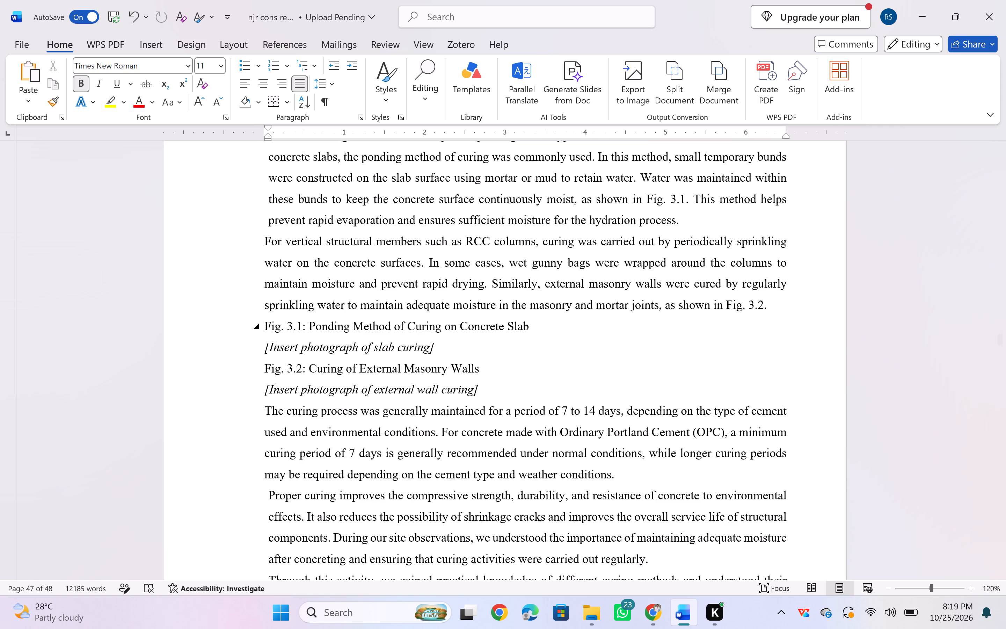
{"action": "left_click", "coordinate": [267, 324]}
{"action": "key", "text": "Return"}
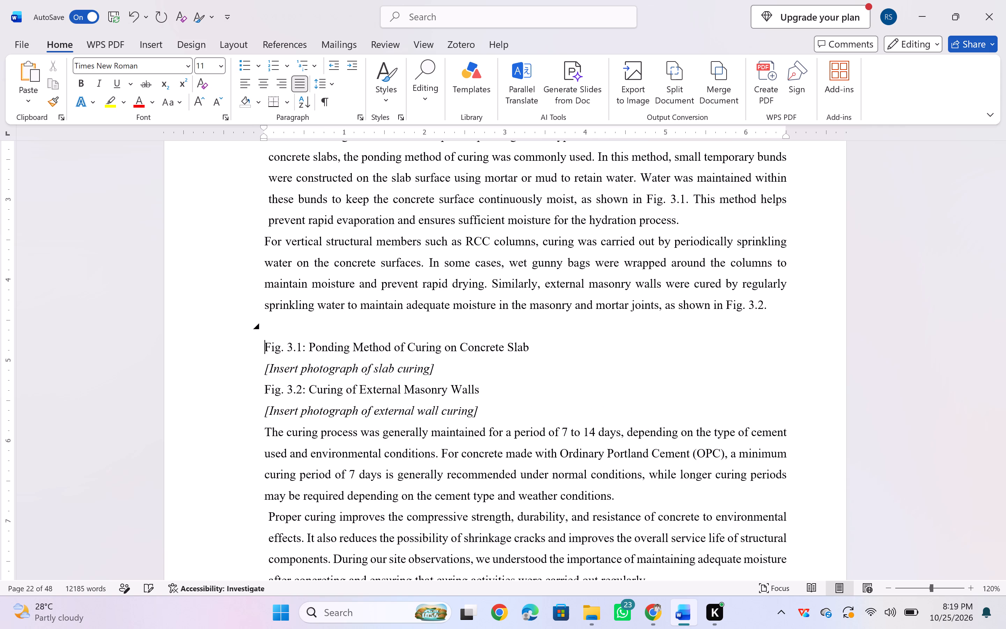
{"action": "key", "text": "Return"}
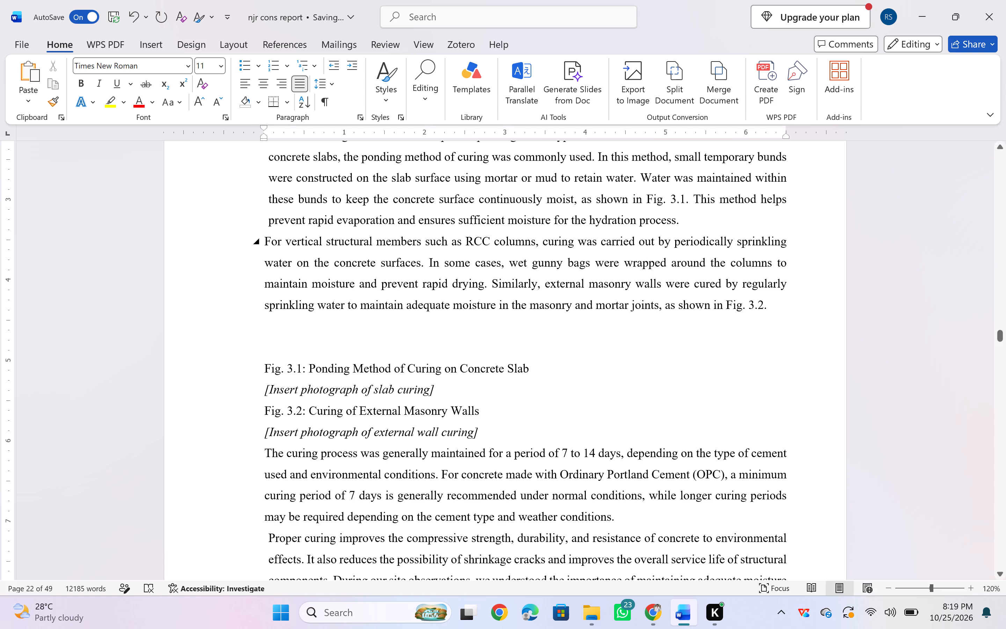
{"action": "left_click", "coordinate": [276, 324]}
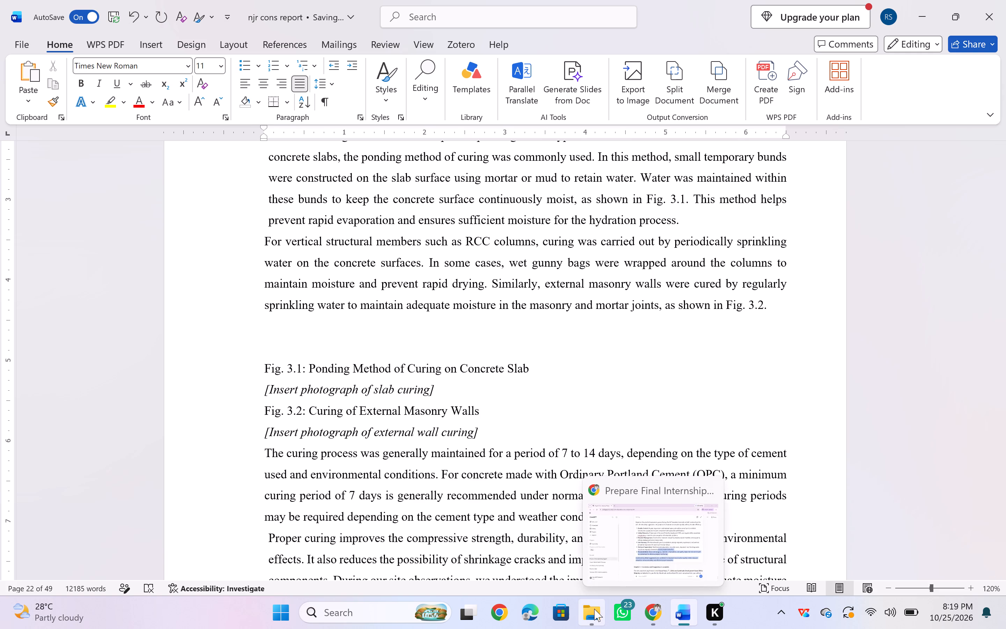
Switch to File Explorer and open the FSI DRAFT REPORT document from the FSI folder.
{"action": "left_click", "coordinate": [590, 566]}
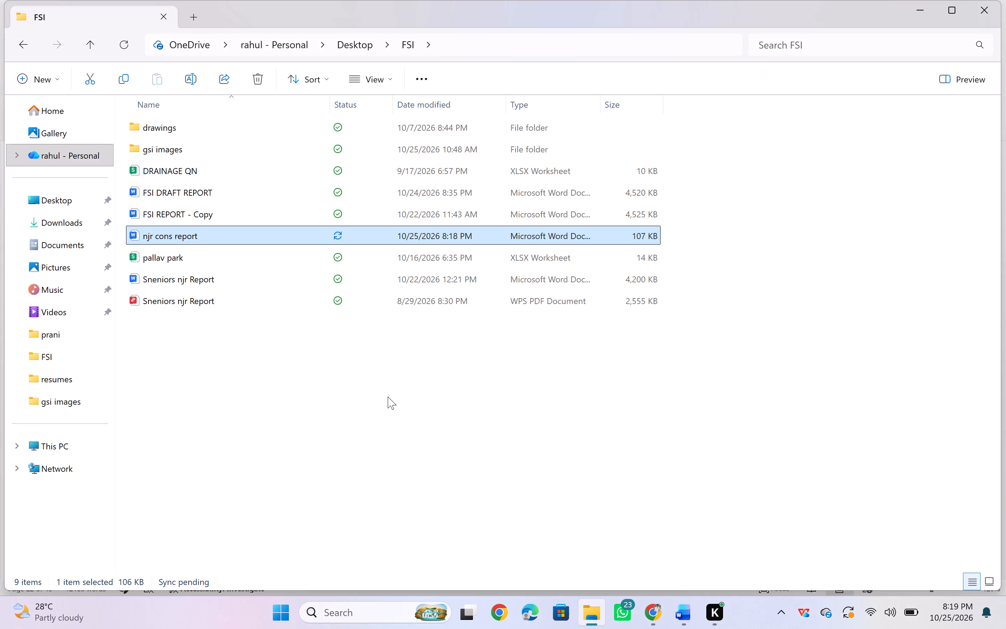
{"action": "double_click", "coordinate": [205, 200]}
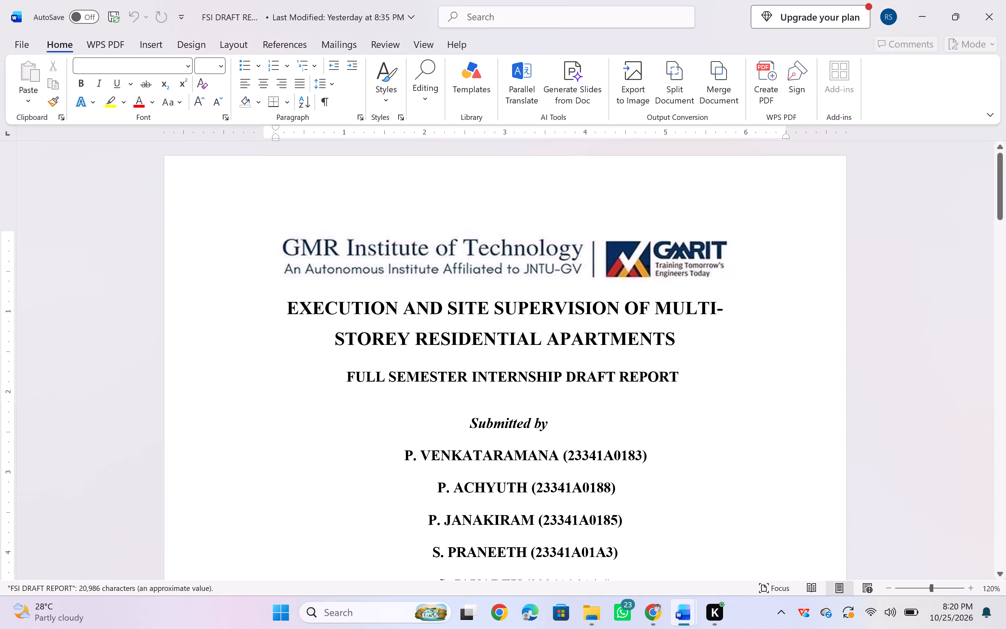
Copy the Fig1.1 slab curing photograph from the draft report into njr cons report, in the empty space above the Fig. 3.1 caption.
{"action": "scroll", "coordinate": [322, 351], "scroll_direction": "down", "scroll_amount": 5}
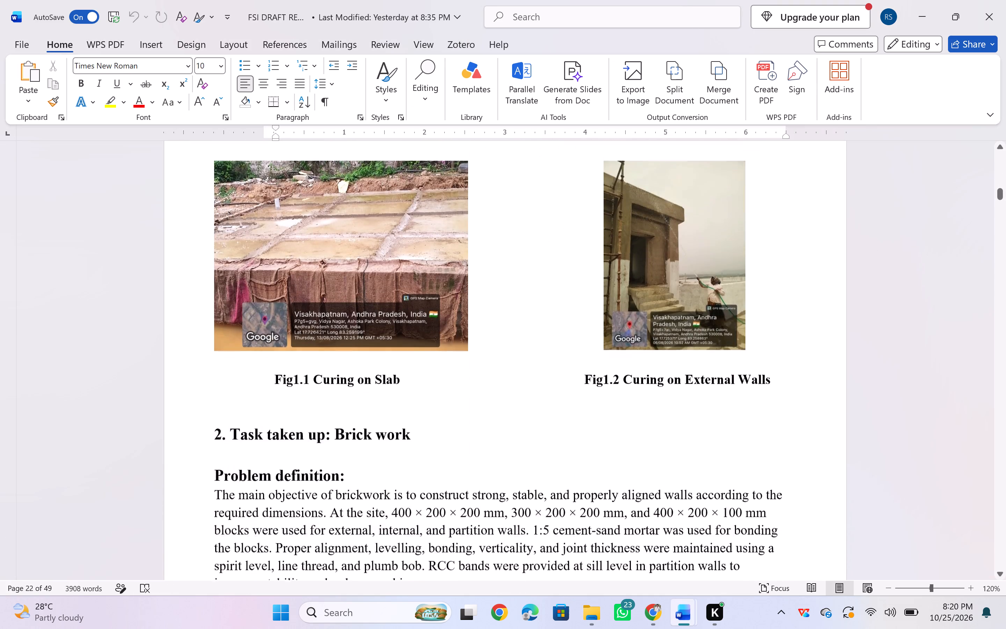
{"action": "left_click", "coordinate": [322, 351]}
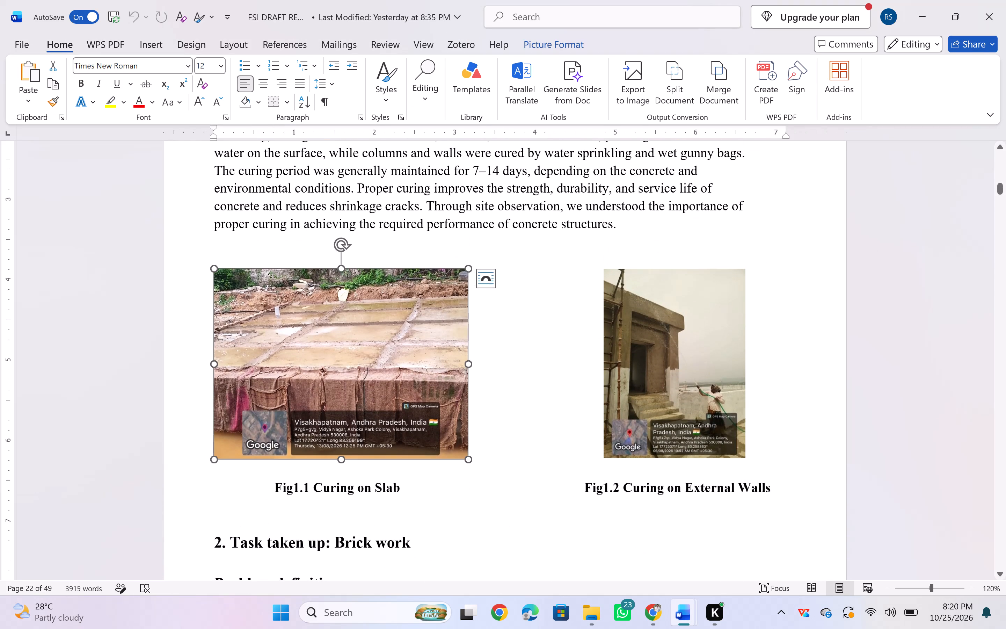
{"action": "key", "text": "ctrl+c"}
{"action": "key", "text": "alt+Tab"}
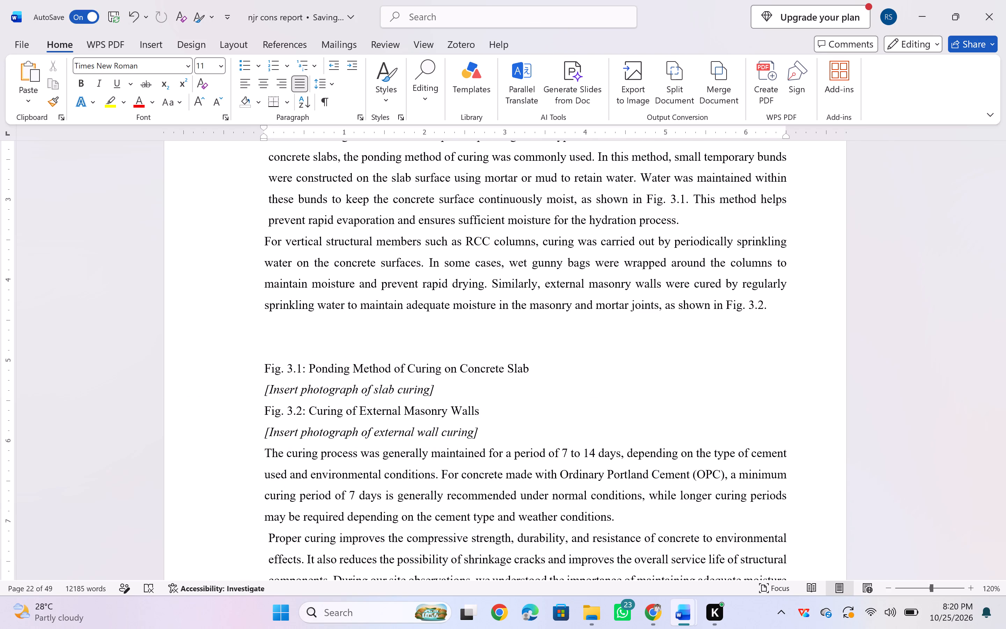
{"action": "key", "text": "ctrl+v"}
{"action": "scroll", "coordinate": [344, 438], "scroll_direction": "down", "scroll_amount": 1}
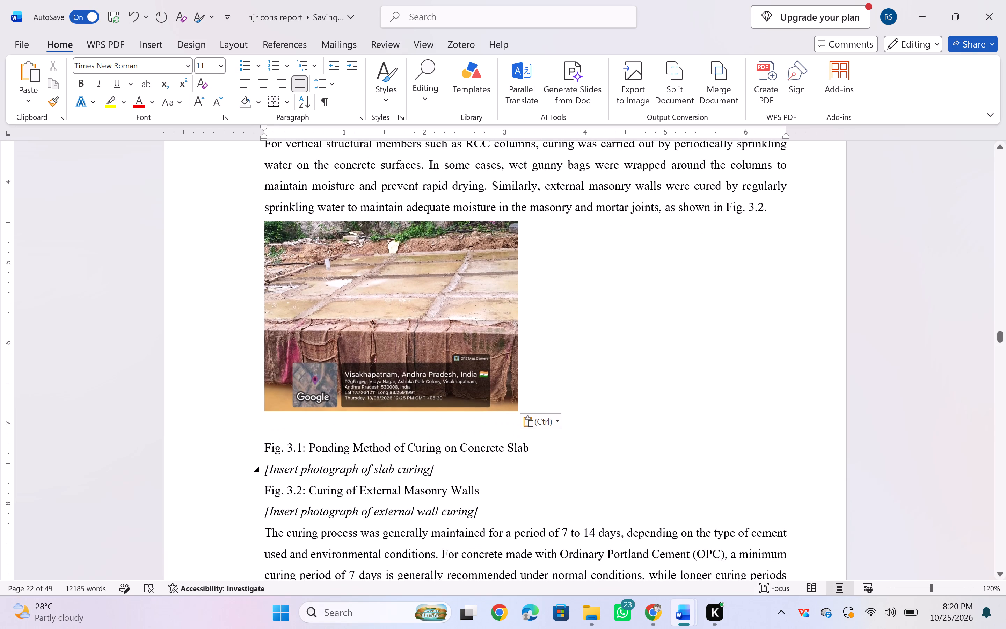
Delete the "[Insert photograph of slab curing]" placeholder line below the Fig. 3.1 caption.
{"action": "left_click", "coordinate": [445, 472]}
{"action": "key", "text": "BackSpace"}
{"action": "key", "text": "BackSpace"}
{"action": "key", "text": "BackSpace"}
{"action": "key", "text": "BackSpace"}
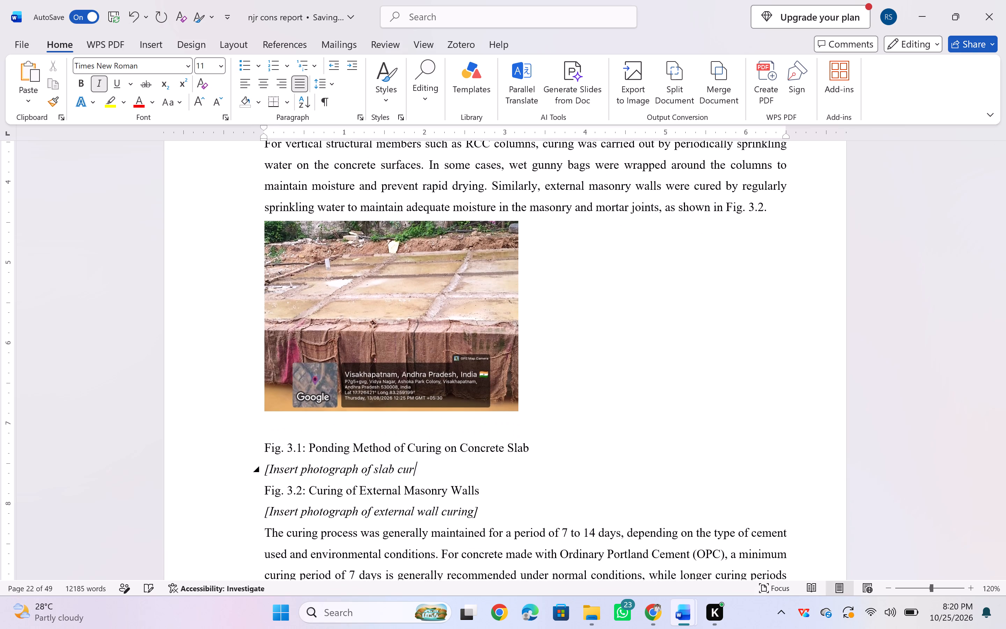
{"action": "key", "text": "BackSpace"}
{"action": "key", "text": "BackSpace"}
{"action": "key", "text": "BackSpace"}
{"action": "key", "text": "BackSpace"}
{"action": "key", "text": "BackSpace"}
{"action": "key", "text": "BackSpace"}
{"action": "key", "text": "BackSpace"}
{"action": "key", "text": "BackSpace"}
{"action": "key", "text": "BackSpace"}
{"action": "key", "text": "BackSpace"}
{"action": "key", "text": "BackSpace"}
{"action": "key", "text": "BackSpace"}
{"action": "key", "text": "BackSpace"}
{"action": "key", "text": "BackSpace"}
{"action": "key", "text": "BackSpace"}
{"action": "key", "text": "BackSpace"}
{"action": "key", "text": "BackSpace"}
{"action": "key", "text": "BackSpace"}
{"action": "key", "text": "BackSpace"}
{"action": "key", "text": "BackSpace"}
{"action": "key", "text": "BackSpace"}
{"action": "key", "text": "BackSpace"}
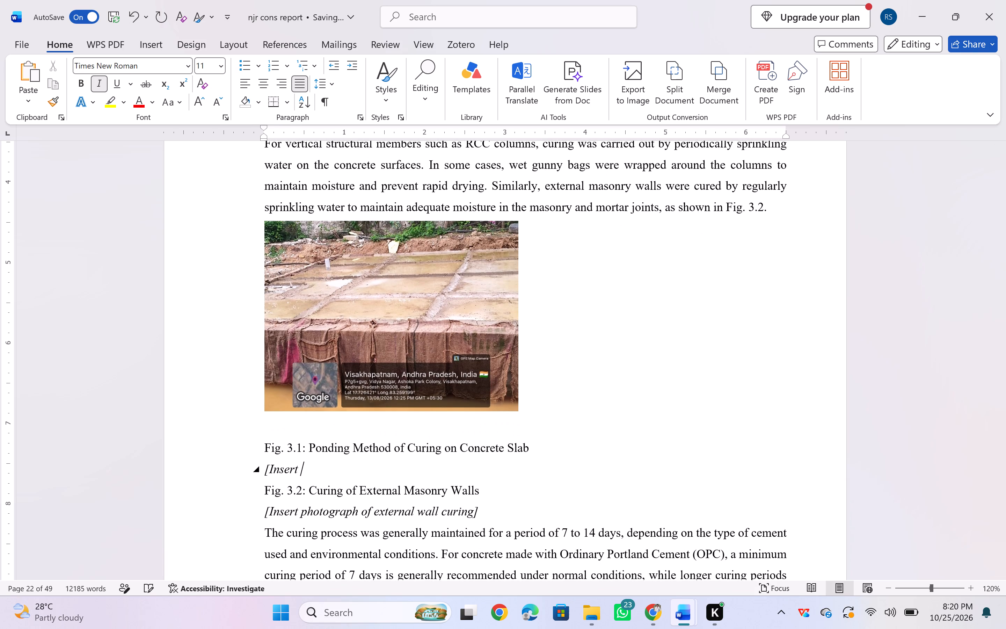
{"action": "key", "text": "BackSpace"}
{"action": "key", "text": "BackSpace"}
{"action": "key", "text": "BackSpace"}
{"action": "key", "text": "BackSpace"}
{"action": "key", "text": "BackSpace"}
{"action": "key", "text": "BackSpace"}
{"action": "key", "text": "BackSpace"}
{"action": "key", "text": "BackSpace"}
{"action": "key", "text": "BackSpace"}
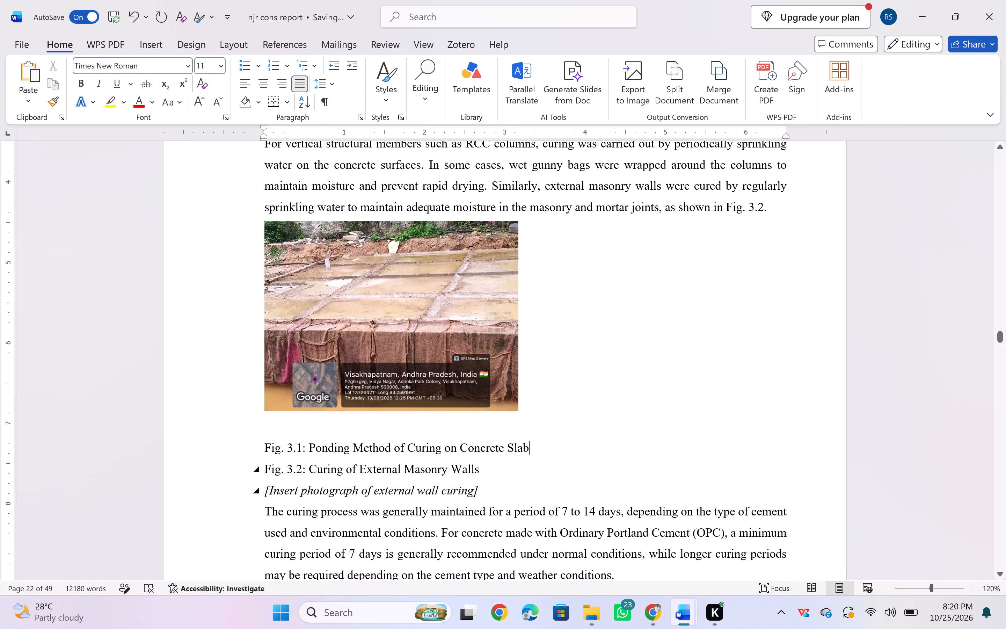
Bring the Fig. 3.2 caption up onto the Fig. 3.1 caption's line, separating the two captions with six spaces.
{"action": "left_click", "coordinate": [266, 469]}
{"action": "key", "text": "BackSpace"}
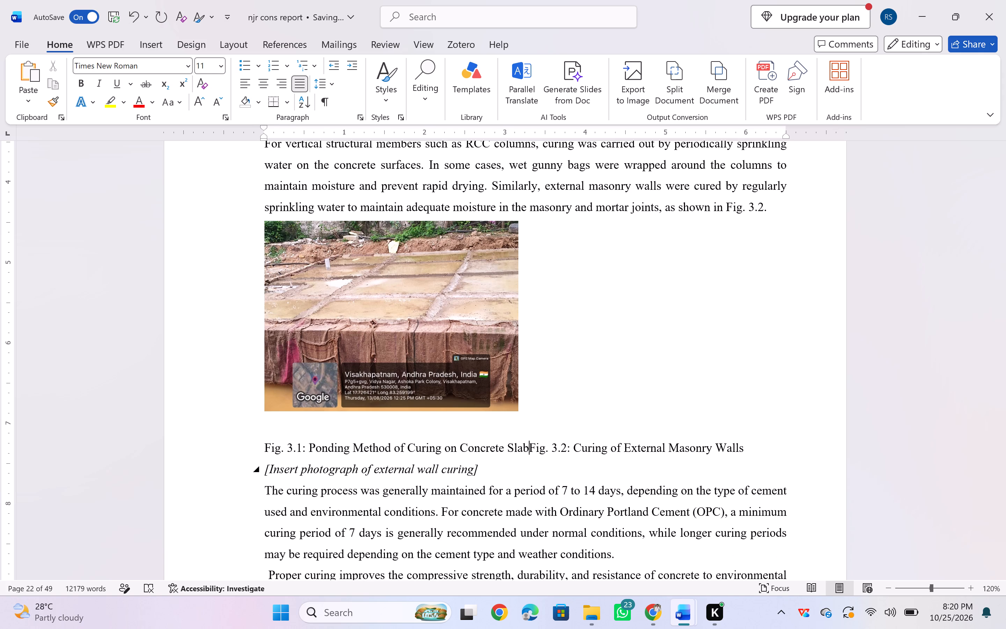
{"action": "key", "text": "space"}
{"action": "key", "text": "space"}
{"action": "key", "text": "space"}
{"action": "key", "text": "space"}
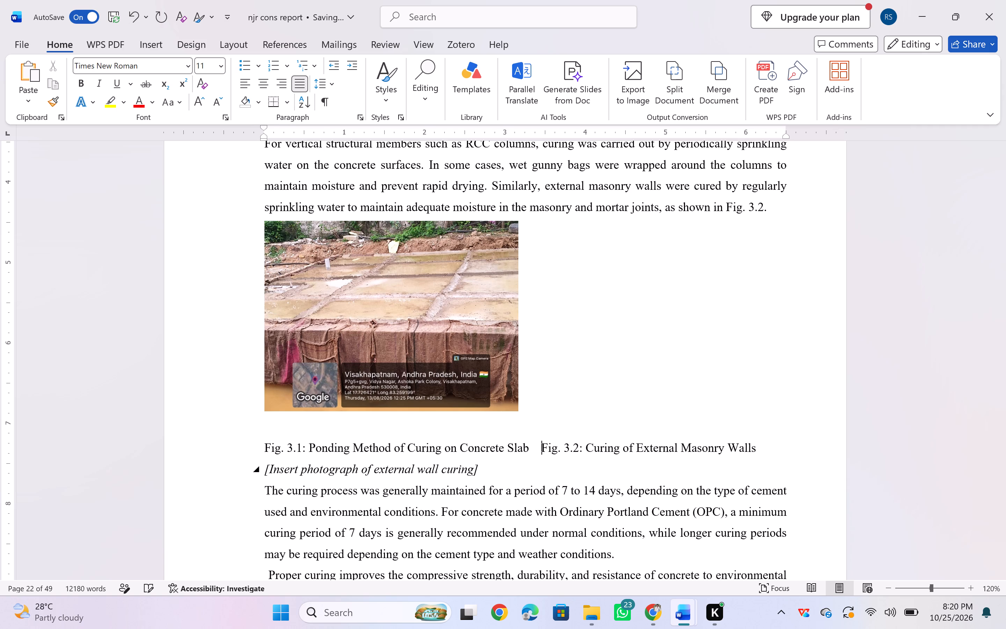
{"action": "key", "text": "space"}
{"action": "key", "text": "space"}
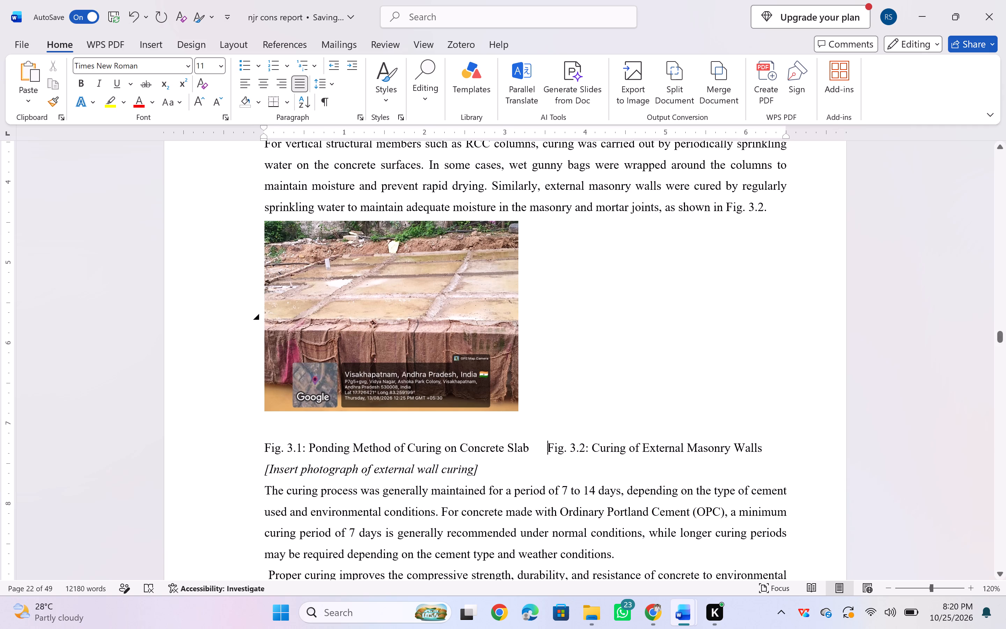
Copy the Fig1.2 external wall curing photograph from the FSI draft report into njr cons report, beside the slab curing photograph.
{"action": "left_click", "coordinate": [550, 238]}
{"action": "left_click_drag", "start_coordinate": [550, 238], "coordinate": [551, 229]}
{"action": "double_click", "coordinate": [551, 229]}
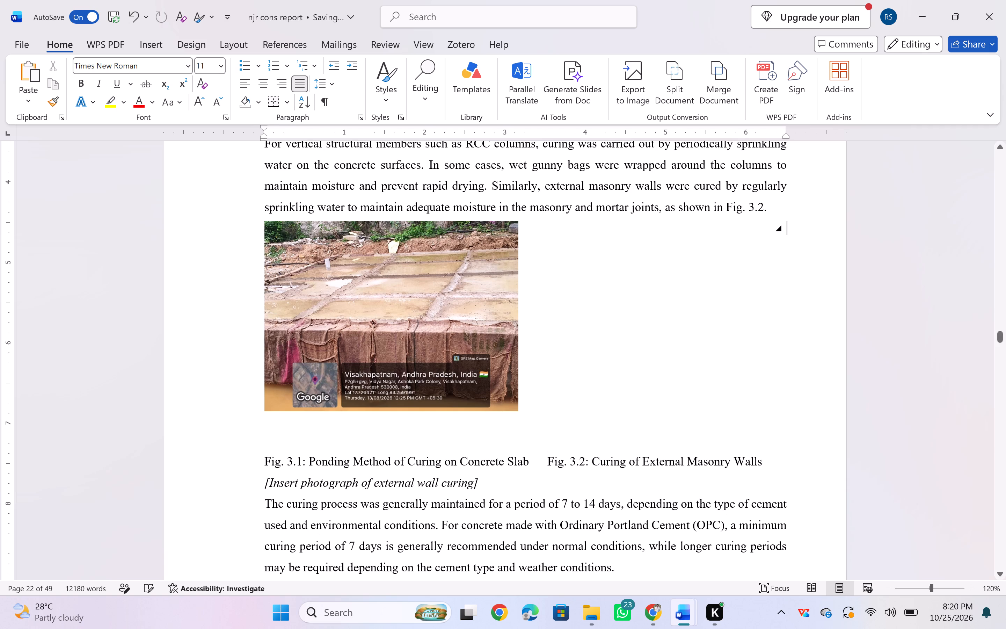
{"action": "left_click", "coordinate": [551, 229]}
{"action": "key", "text": "alt+Tab"}
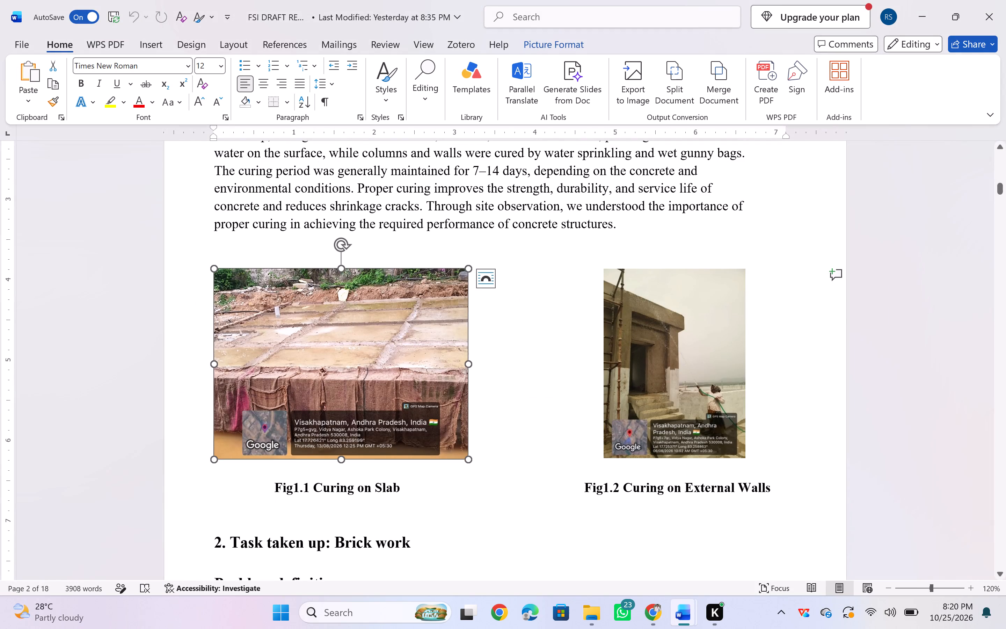
{"action": "left_click", "coordinate": [688, 347]}
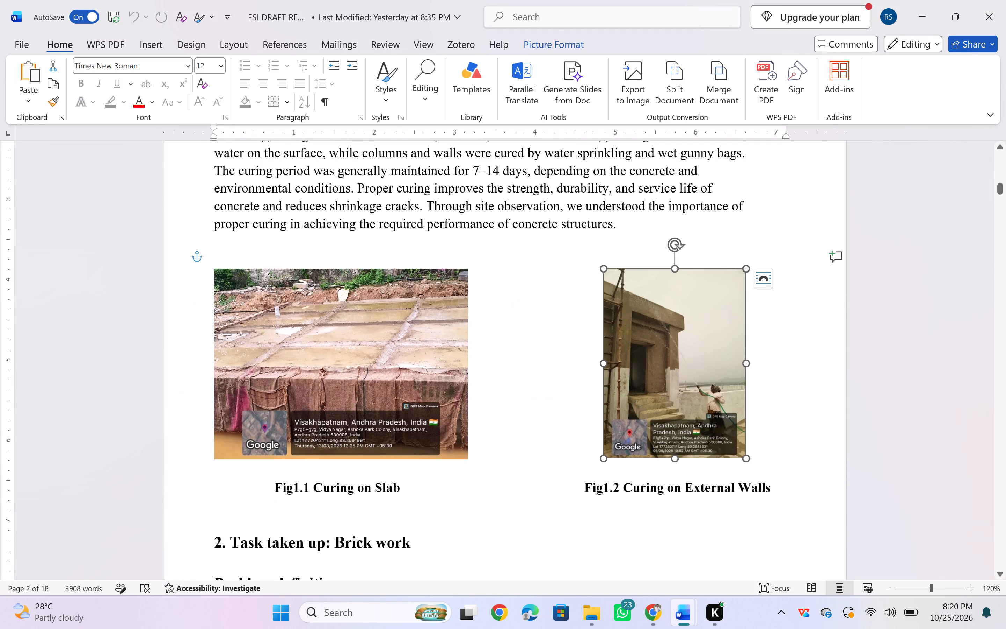
{"action": "key", "text": "ctrl+c"}
{"action": "key", "text": "alt+Tab"}
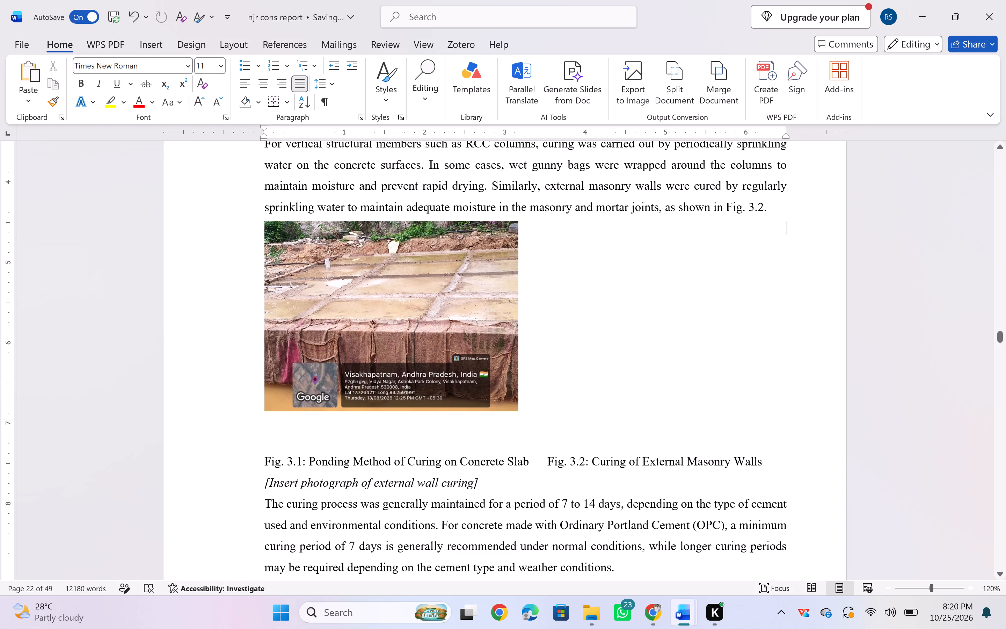
{"action": "key", "text": "ctrl+v"}
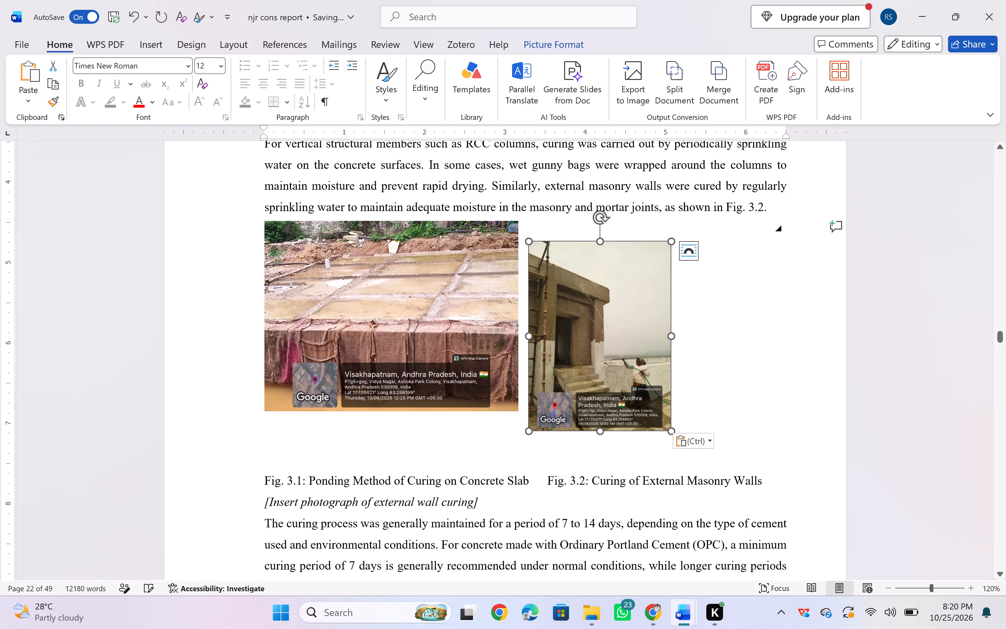
Move the external wall photograph above the Fig. 3.2 caption, with its top edge level with the slab photograph.
{"action": "left_click_drag", "start_coordinate": [614, 328], "coordinate": [617, 327]}
{"action": "left_click_drag", "start_coordinate": [617, 327], "coordinate": [665, 309]}
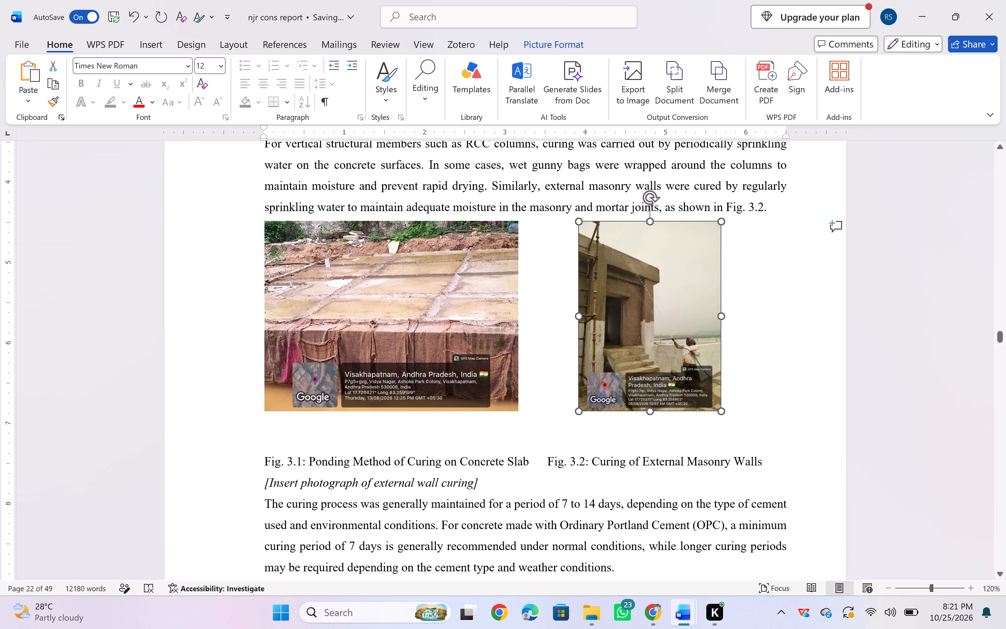
{"action": "left_click_drag", "start_coordinate": [665, 309], "coordinate": [673, 304]}
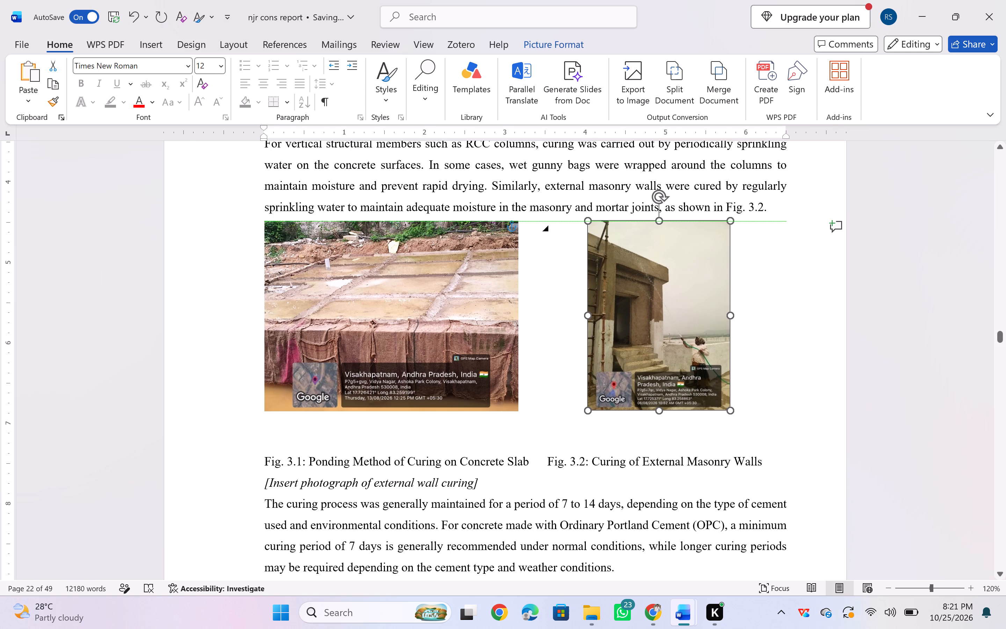
{"action": "left_click_drag", "start_coordinate": [673, 304], "coordinate": [677, 304]}
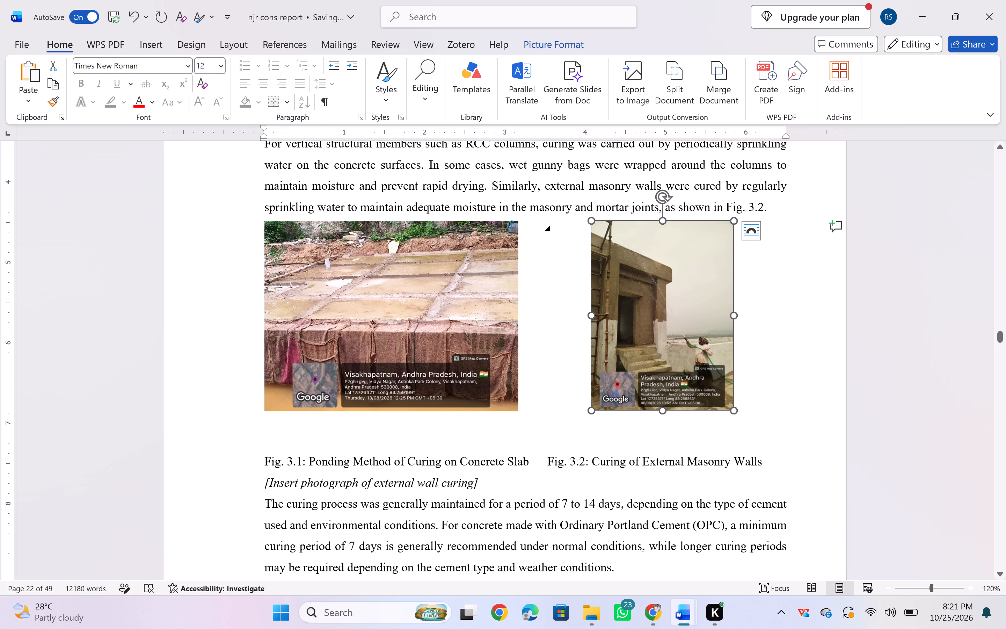
Remove one empty line between the curing photographs and the Fig. 3.1 and Fig. 3.2 captions.
{"action": "left_click", "coordinate": [379, 436]}
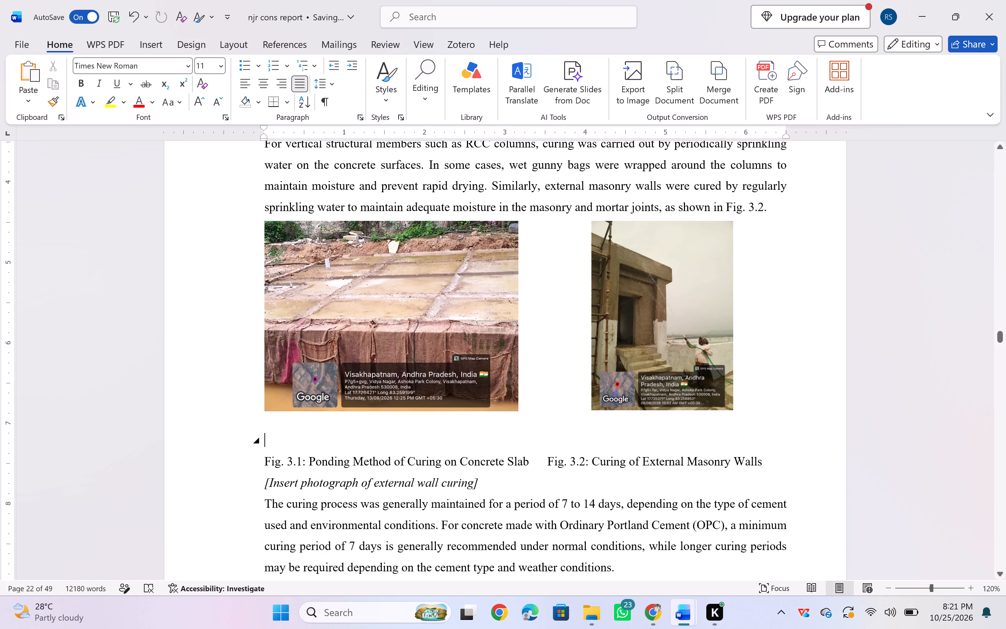
{"action": "key", "text": "BackSpace"}
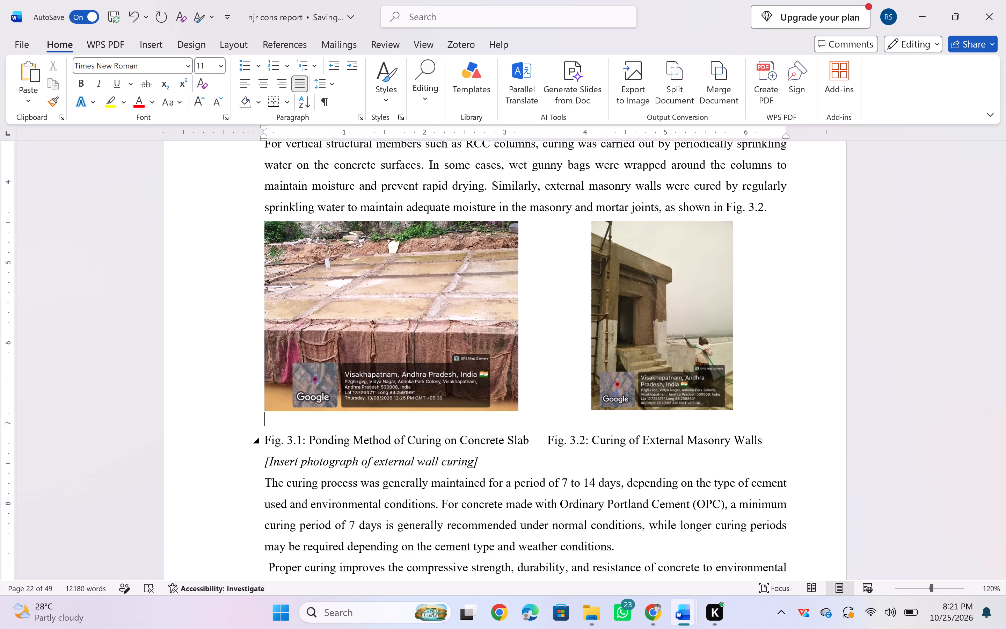
Delete the "[Insert photograph of external wall curing]" placeholder text, leaving an empty line below the Fig. 3.1 and Fig. 3.2 captions.
{"action": "left_click", "coordinate": [491, 466]}
{"action": "key", "text": "BackSpace"}
{"action": "key", "text": "BackSpace"}
{"action": "key", "text": "BackSpace"}
{"action": "key", "text": "BackSpace"}
{"action": "key", "text": "BackSpace"}
{"action": "key", "text": "BackSpace"}
{"action": "key", "text": "BackSpace"}
{"action": "key", "text": "BackSpace"}
{"action": "key", "text": "BackSpace"}
{"action": "key", "text": "BackSpace"}
{"action": "key", "text": "BackSpace"}
{"action": "key", "text": "BackSpace"}
{"action": "key", "text": "BackSpace"}
{"action": "key", "text": "BackSpace"}
{"action": "key", "text": "BackSpace"}
{"action": "key", "text": "BackSpace"}
{"action": "key", "text": "BackSpace"}
{"action": "key", "text": "BackSpace"}
{"action": "key", "text": "BackSpace"}
{"action": "key", "text": "BackSpace"}
{"action": "key", "text": "BackSpace"}
{"action": "key", "text": "BackSpace"}
{"action": "key", "text": "BackSpace"}
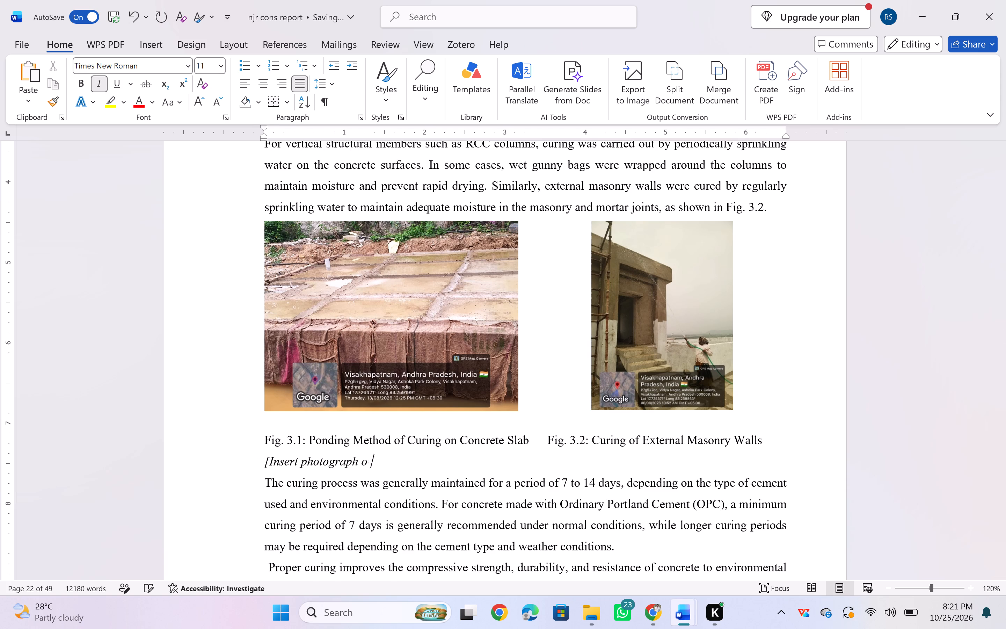
{"action": "key", "text": "BackSpace"}
{"action": "key", "text": "BackSpace"}
{"action": "key", "text": "BackSpace"}
{"action": "key", "text": "BackSpace"}
{"action": "key", "text": "BackSpace"}
{"action": "key", "text": "BackSpace"}
{"action": "key", "text": "BackSpace"}
{"action": "key", "text": "BackSpace"}
{"action": "key", "text": "BackSpace"}
{"action": "key", "text": "BackSpace"}
{"action": "key", "text": "BackSpace"}
{"action": "key", "text": "BackSpace"}
{"action": "key", "text": "BackSpace"}
{"action": "key", "text": "BackSpace"}
{"action": "key", "text": "BackSpace"}
{"action": "key", "text": "BackSpace"}
{"action": "key", "text": "BackSpace"}
{"action": "key", "text": "BackSpace"}
{"action": "key", "text": "BackSpace"}
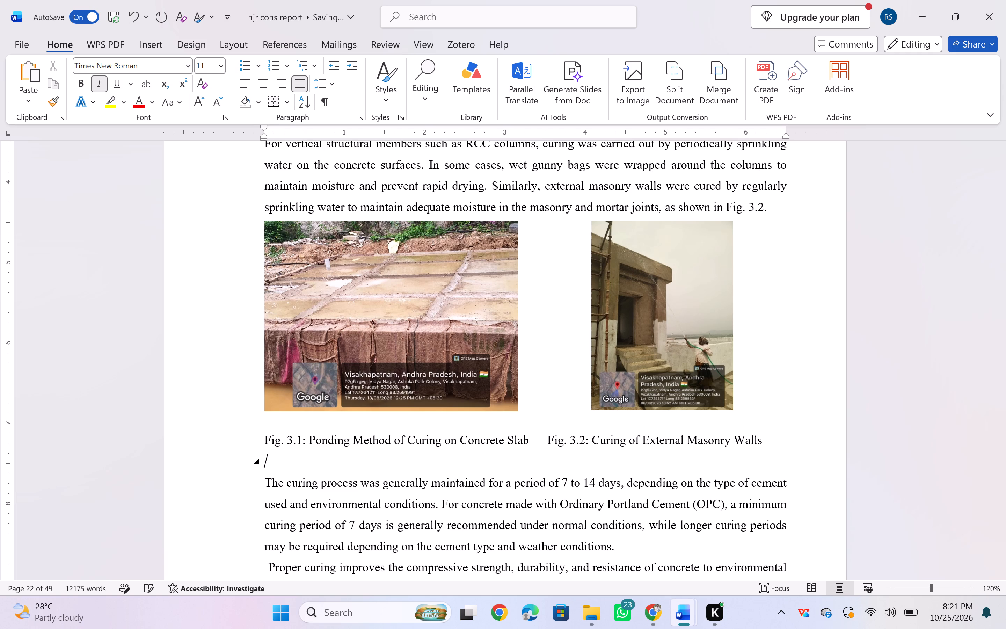
{"action": "key", "text": "BackSpace"}
{"action": "key", "text": "Return"}
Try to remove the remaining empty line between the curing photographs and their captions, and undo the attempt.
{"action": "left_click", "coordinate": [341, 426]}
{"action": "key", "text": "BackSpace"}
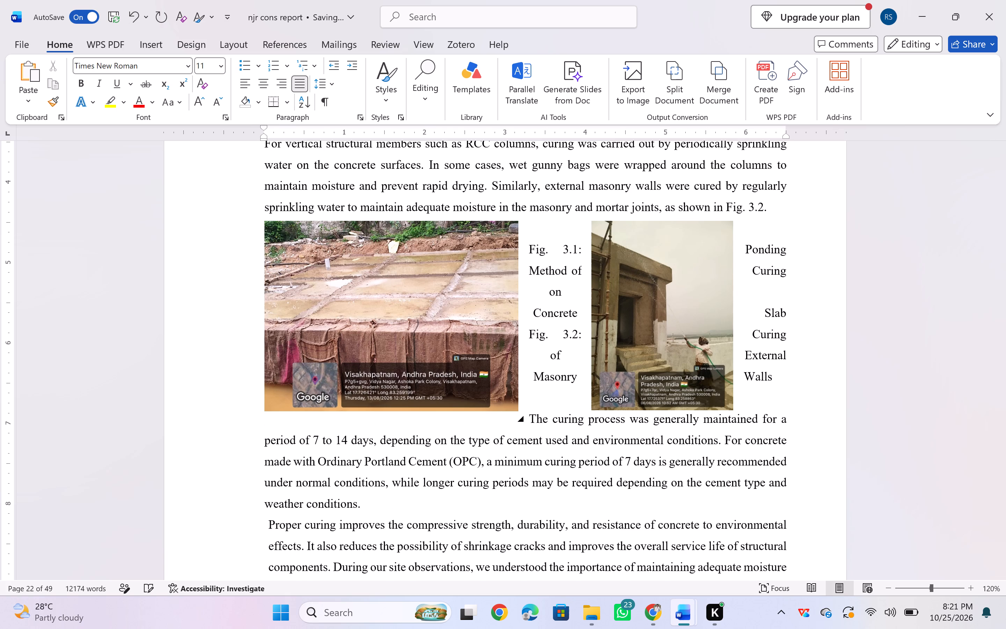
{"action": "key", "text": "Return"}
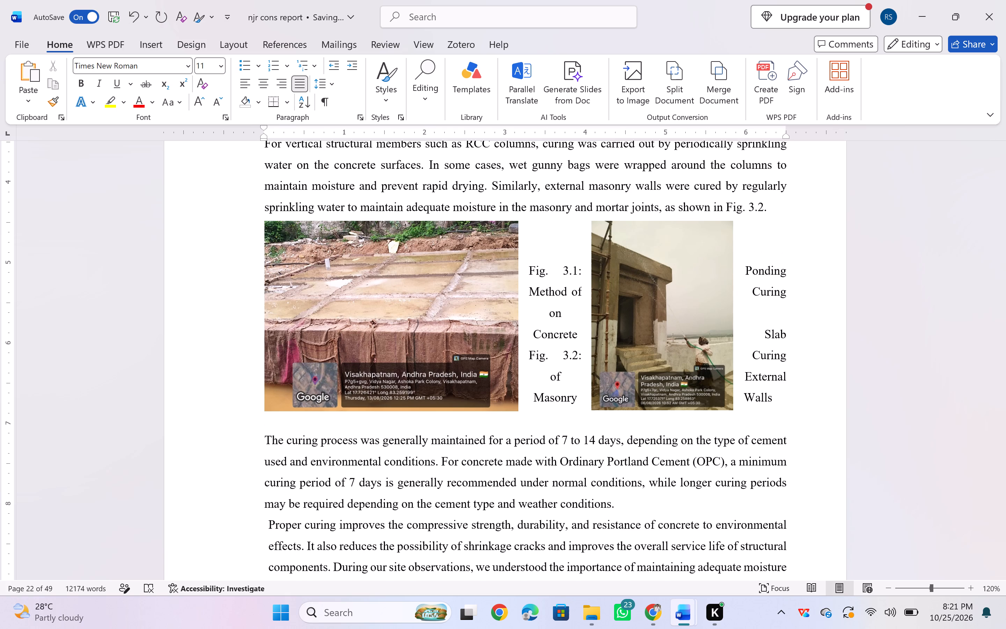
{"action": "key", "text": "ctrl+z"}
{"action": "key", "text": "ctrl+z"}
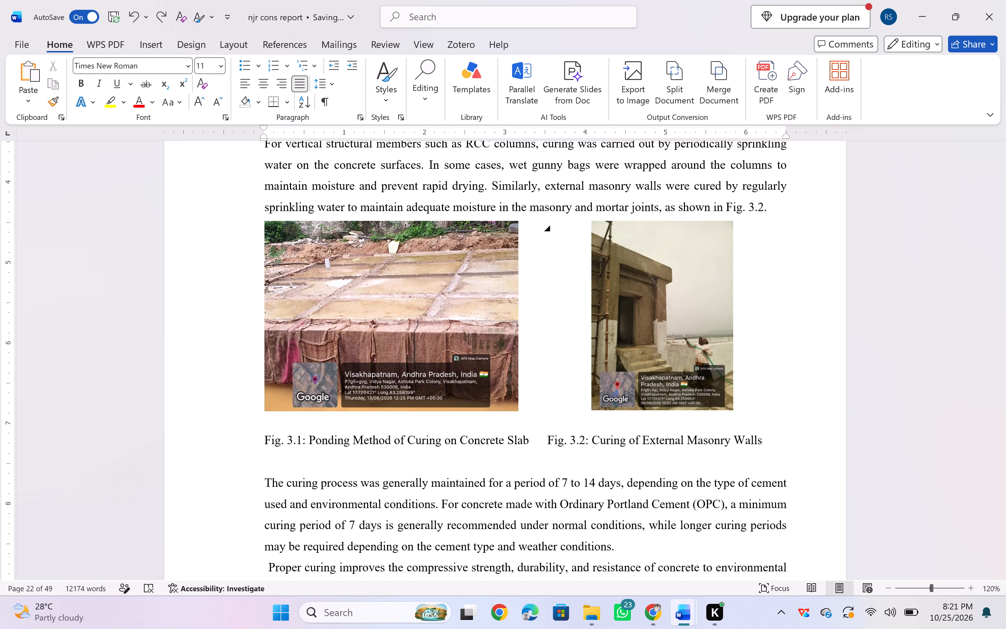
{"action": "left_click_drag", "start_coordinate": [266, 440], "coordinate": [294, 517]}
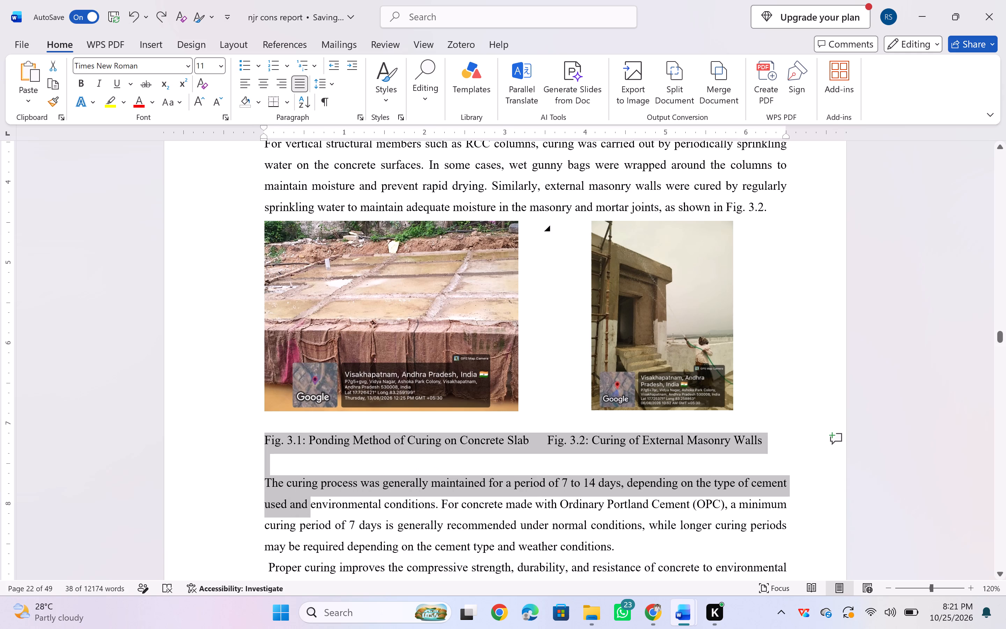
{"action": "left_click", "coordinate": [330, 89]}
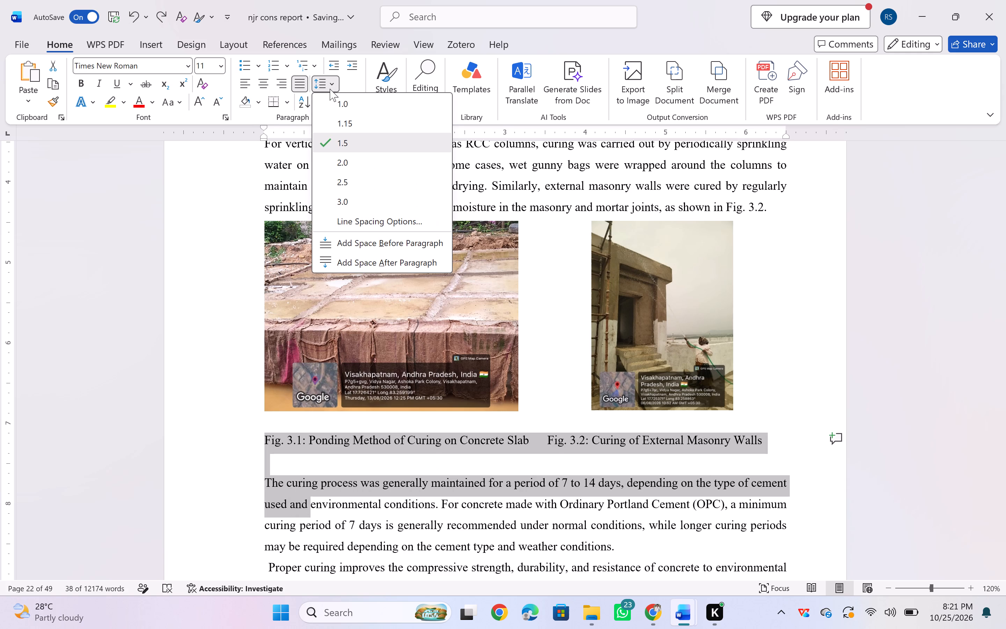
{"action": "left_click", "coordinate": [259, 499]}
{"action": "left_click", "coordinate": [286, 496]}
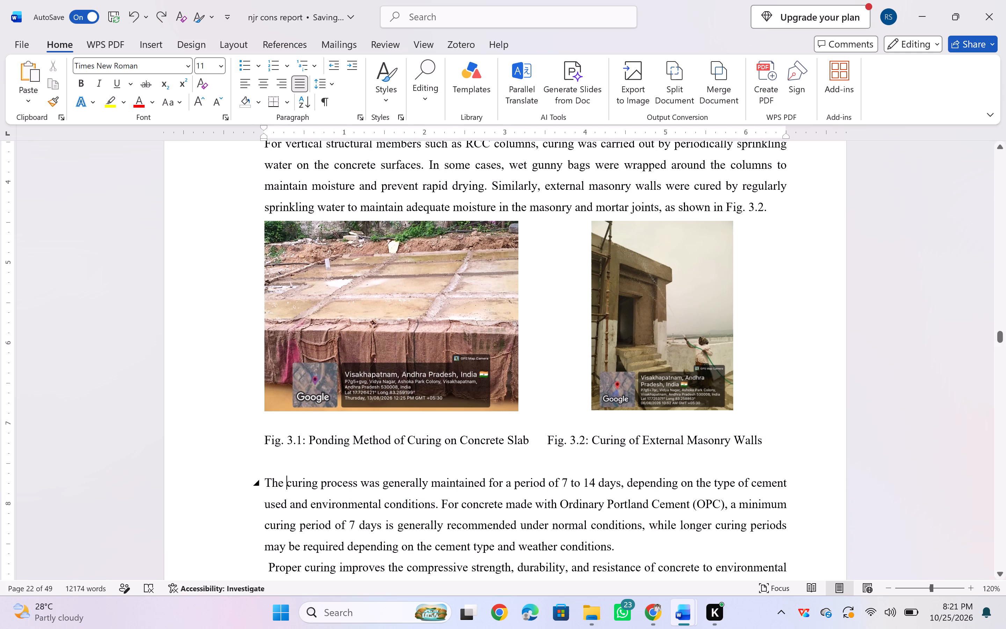
Delete the empty line between the figure captions and the paragraph beginning "The curing process was generally maintained".
{"action": "left_click", "coordinate": [267, 478]}
{"action": "key", "text": "BackSpace"}
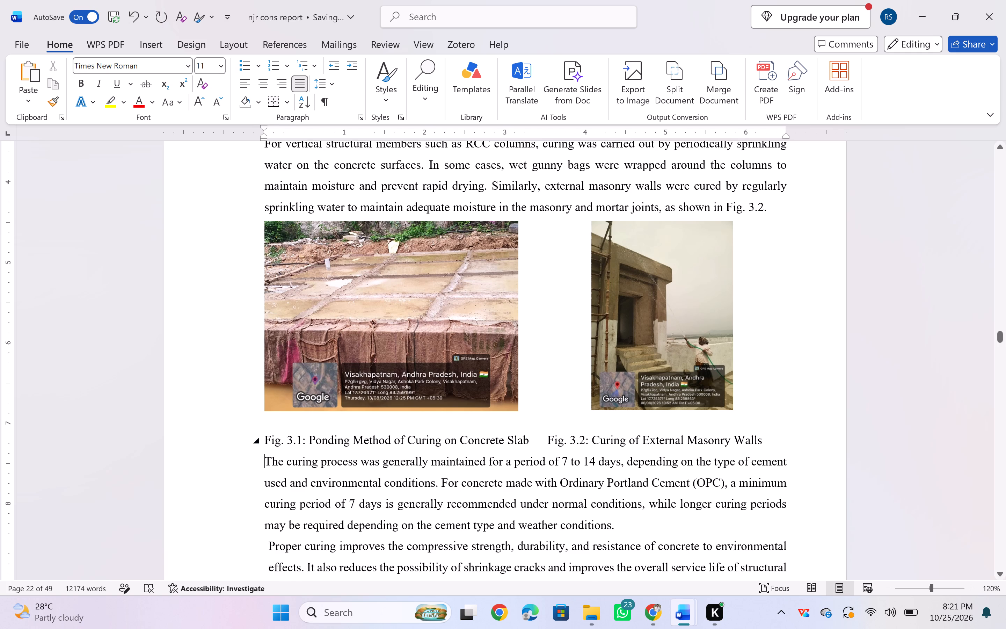
Add space before the Fig. 3.1 and Fig. 3.2 caption line and the paragraph beginning "The curing process was generally maintained".
{"action": "left_click_drag", "start_coordinate": [262, 438], "coordinate": [289, 494]}
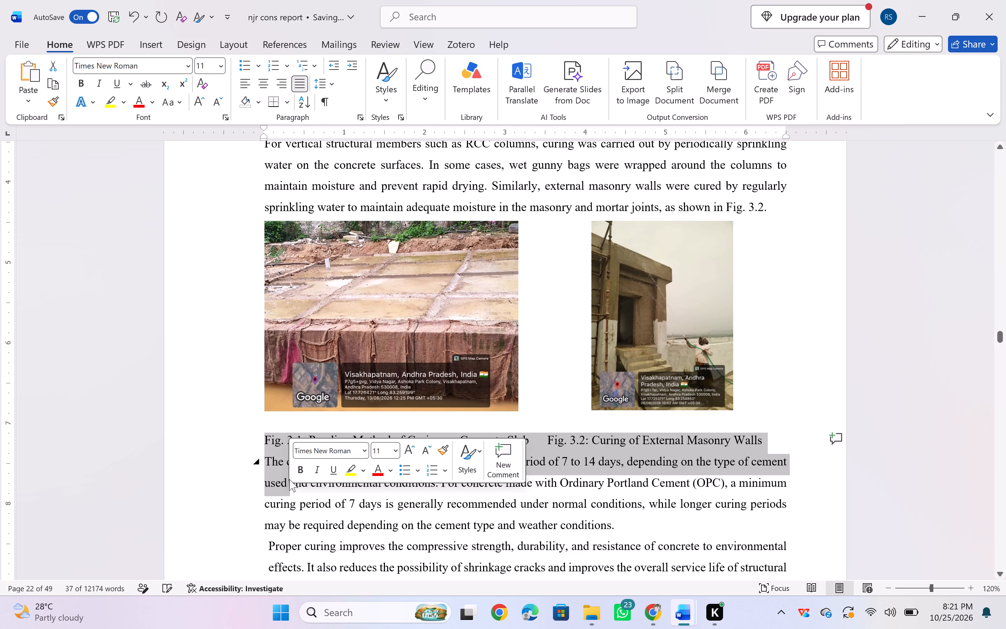
{"action": "left_click", "coordinate": [331, 87]}
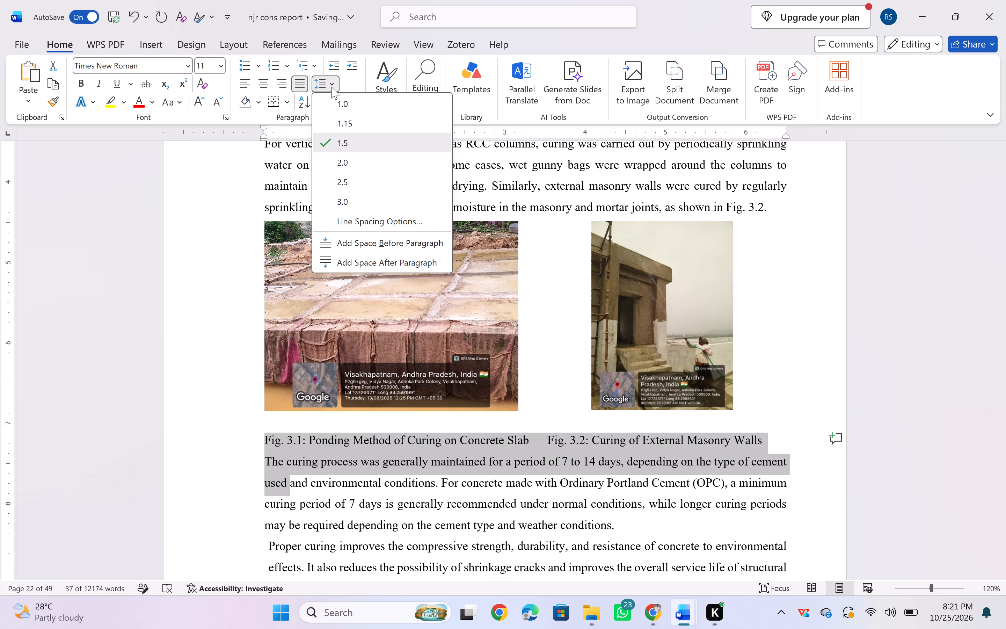
{"action": "left_click", "coordinate": [345, 243]}
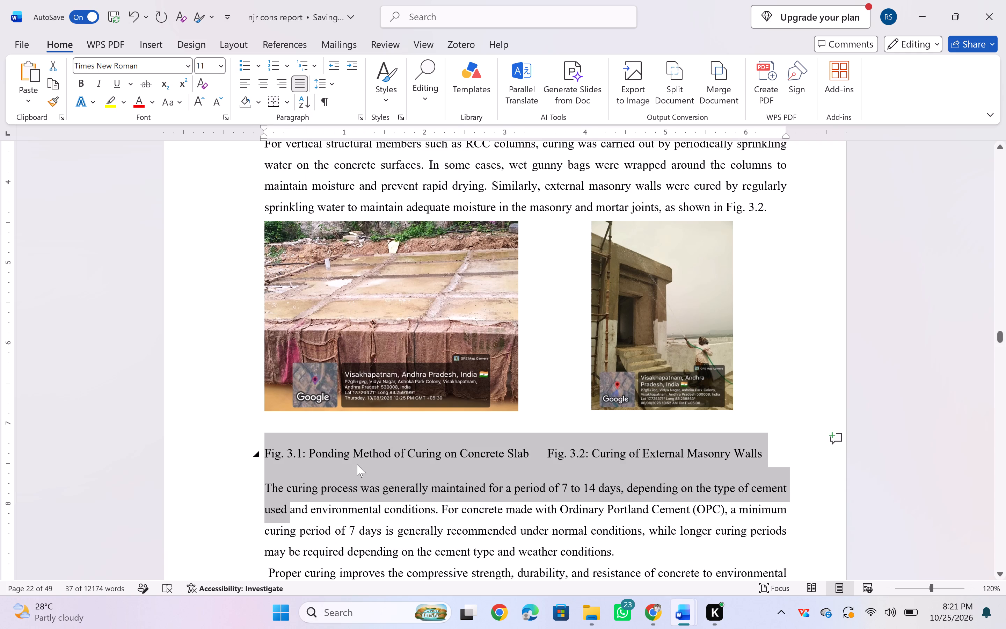
{"action": "left_click", "coordinate": [357, 464]}
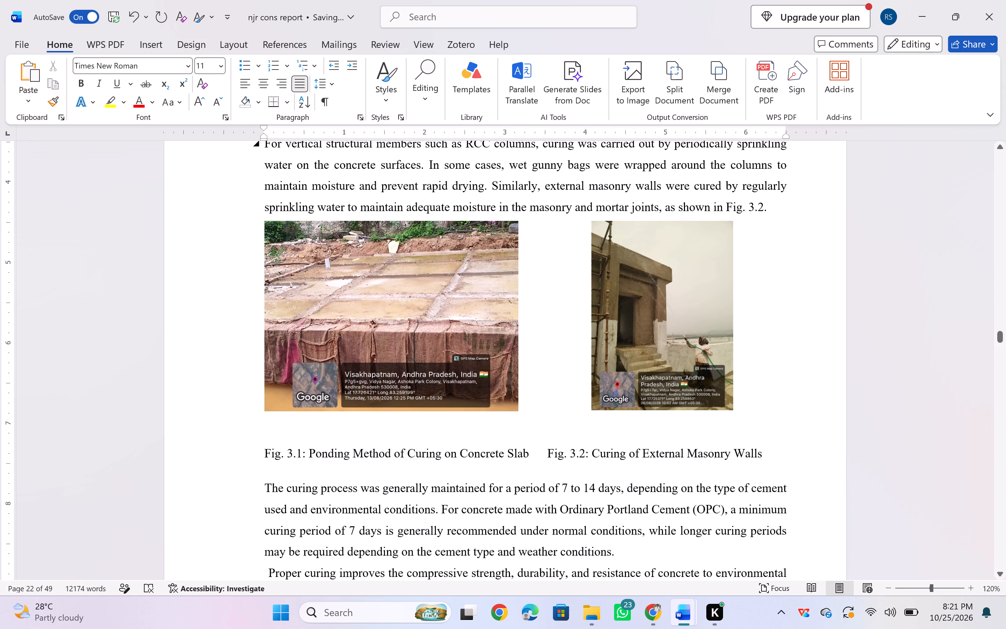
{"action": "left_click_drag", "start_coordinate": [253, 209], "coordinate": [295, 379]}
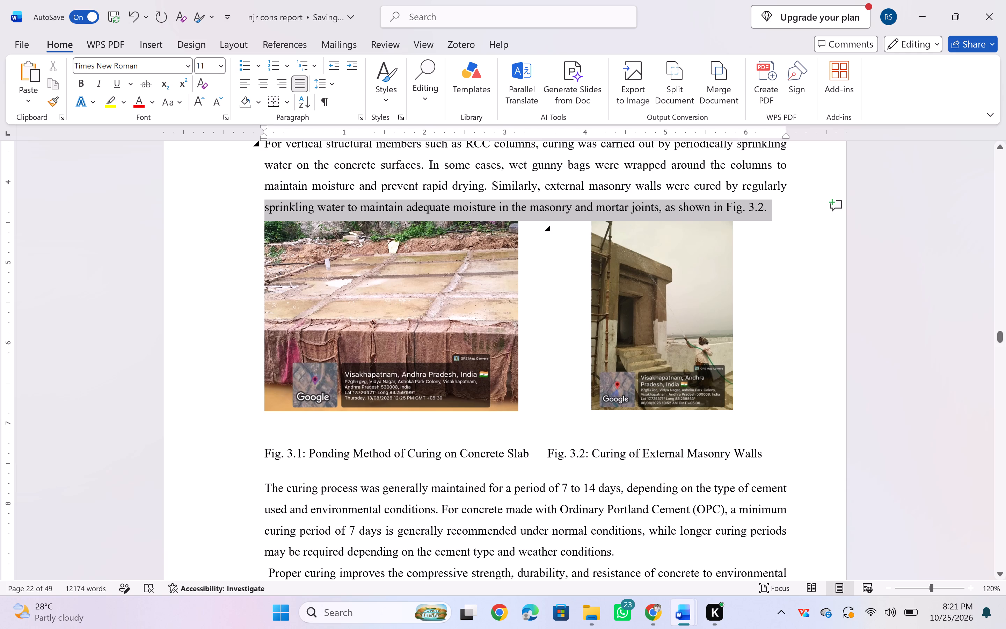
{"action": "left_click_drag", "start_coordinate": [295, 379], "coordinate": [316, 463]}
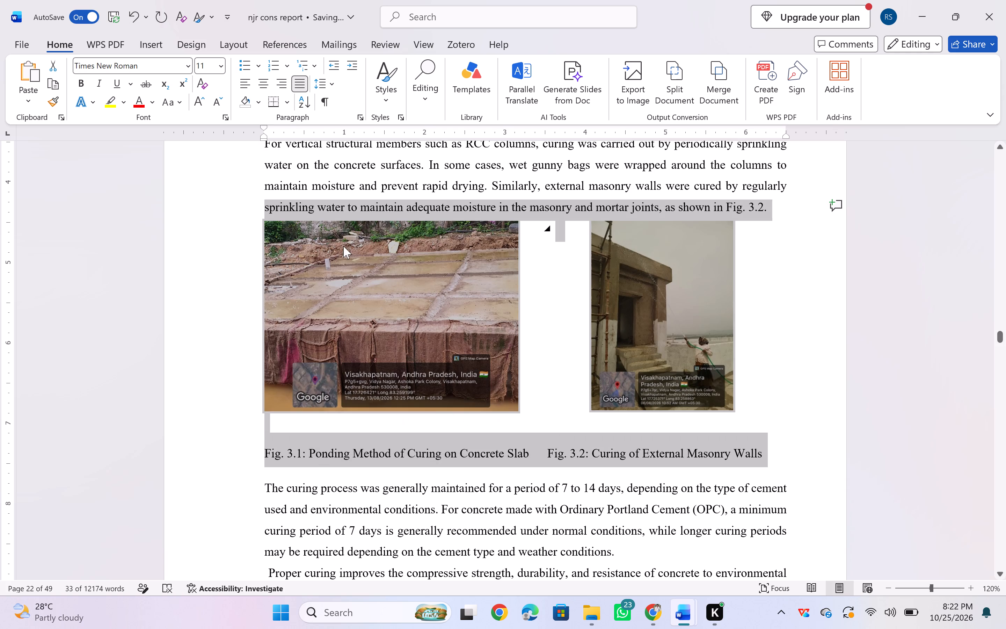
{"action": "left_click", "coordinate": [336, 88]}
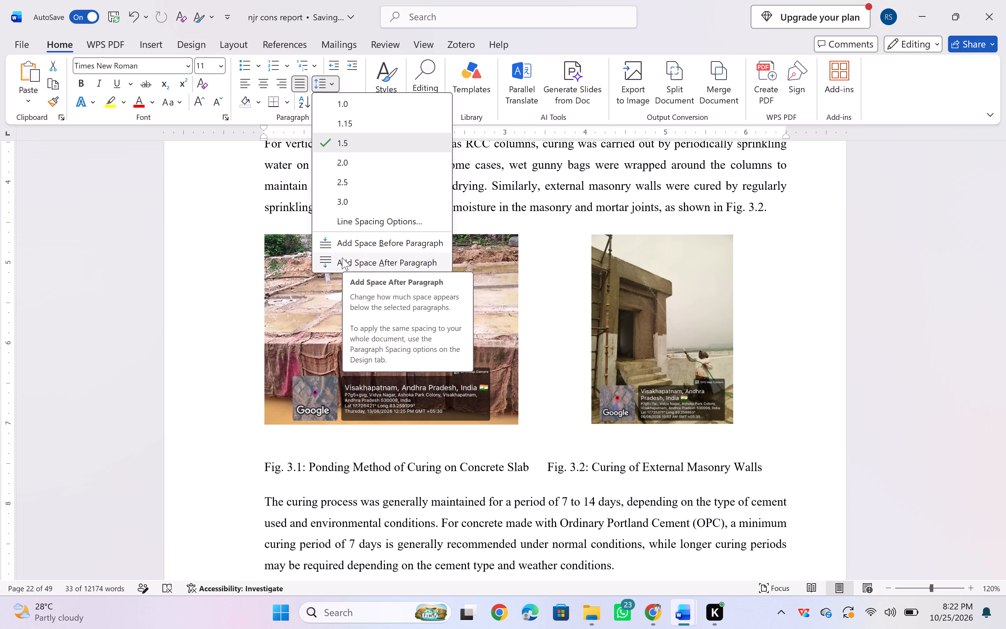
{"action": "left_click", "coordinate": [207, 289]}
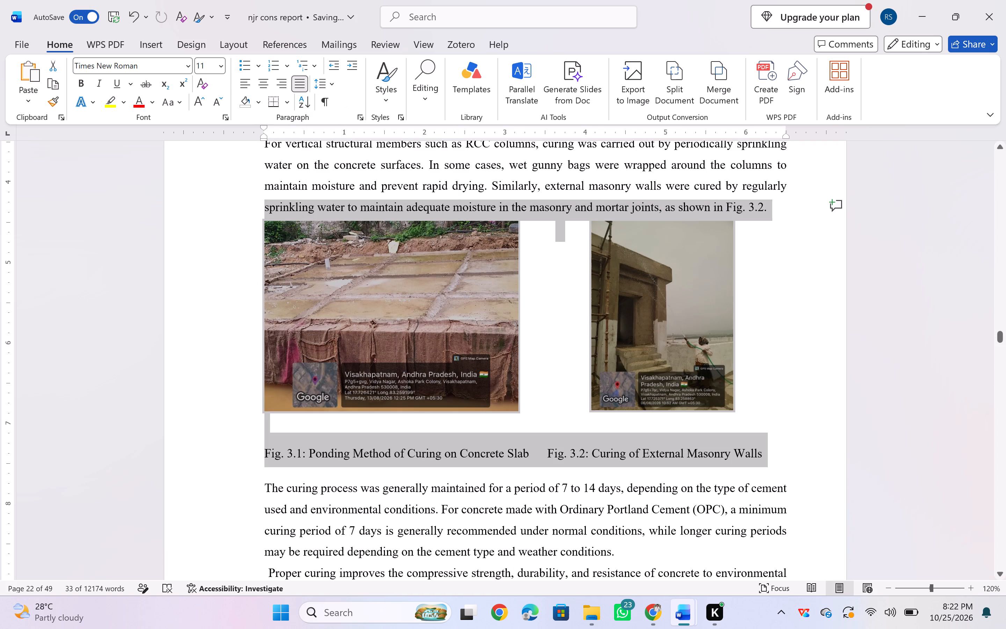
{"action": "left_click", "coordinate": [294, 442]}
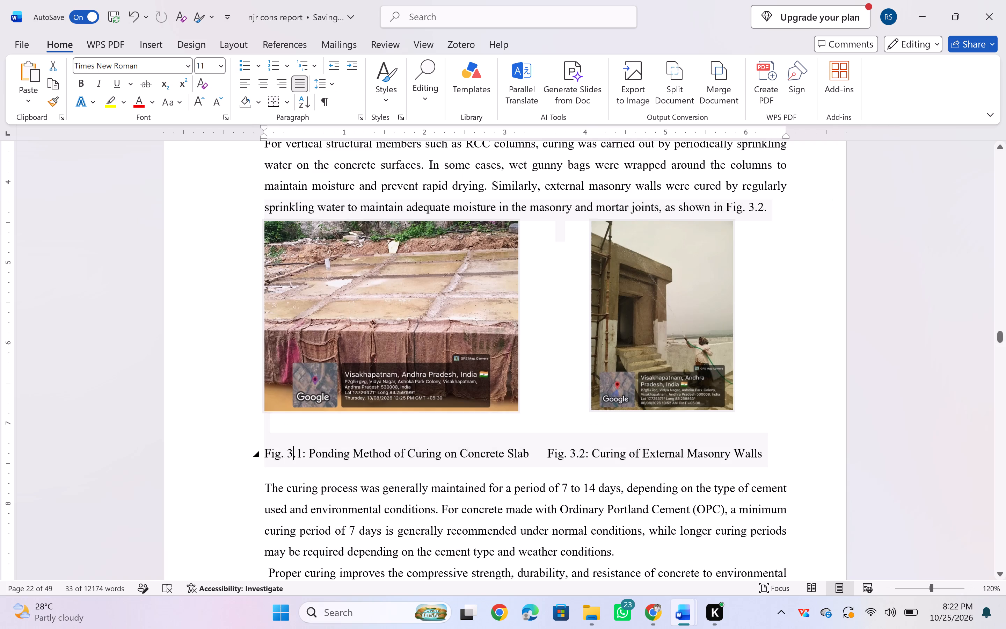
Find the Fig. 3.3 block masonry placeholder in section 3.2.2, and copy the "2.1 Brick Work" photograph from the FSI draft report.
{"action": "scroll", "coordinate": [294, 442], "scroll_direction": "down", "scroll_amount": 1}
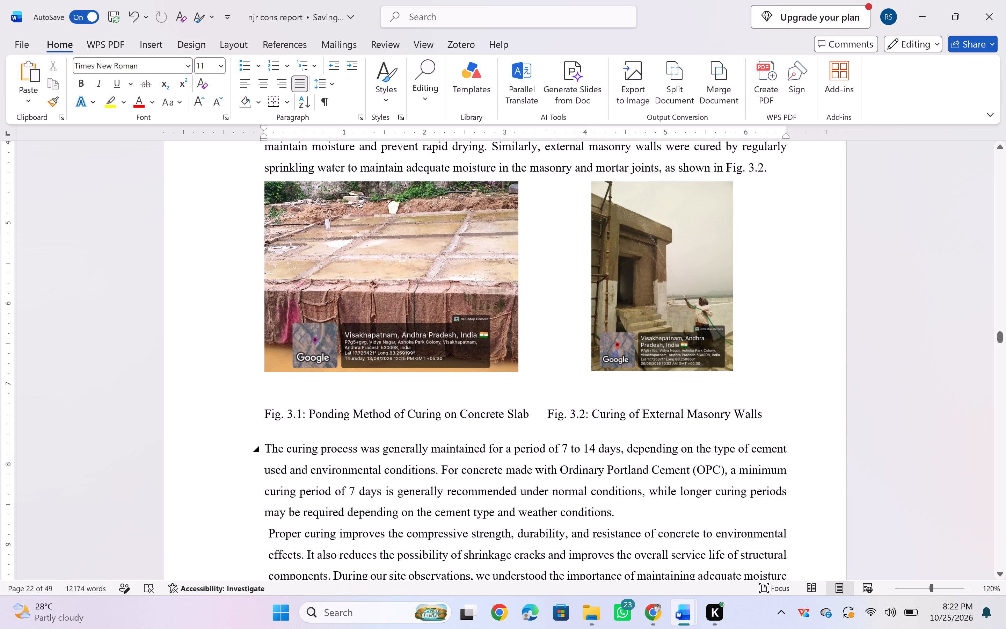
{"action": "scroll", "coordinate": [294, 442], "scroll_direction": "down", "scroll_amount": 3}
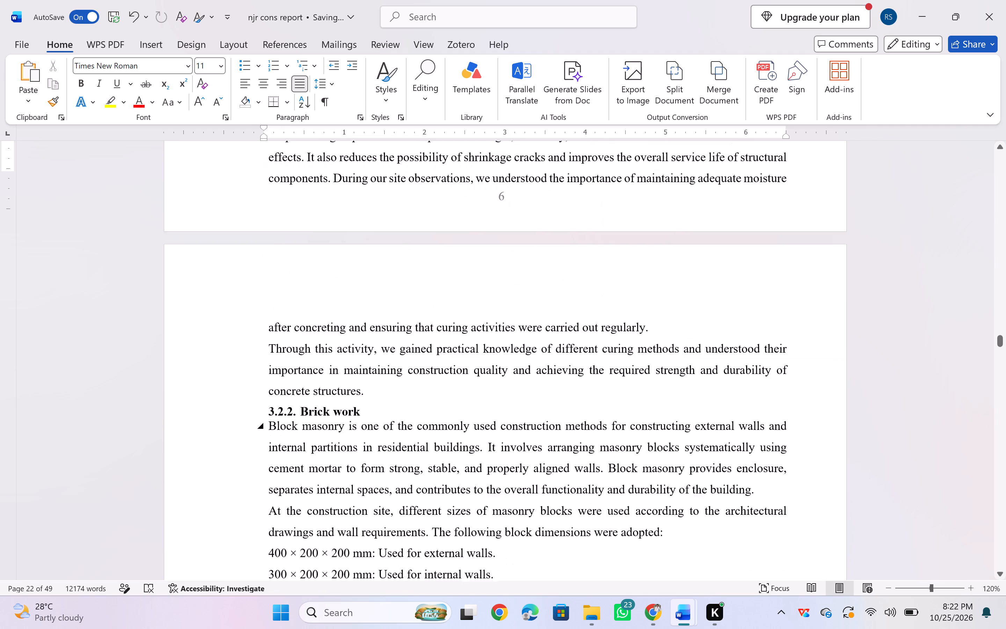
{"action": "scroll", "coordinate": [294, 442], "scroll_direction": "down", "scroll_amount": 2}
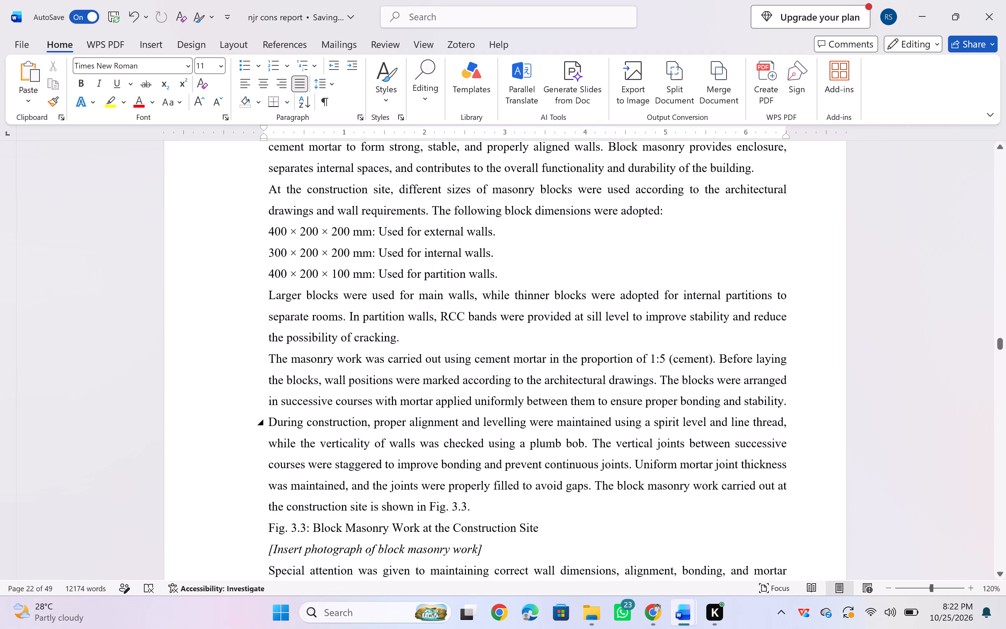
{"action": "scroll", "coordinate": [294, 442], "scroll_direction": "down", "scroll_amount": 2}
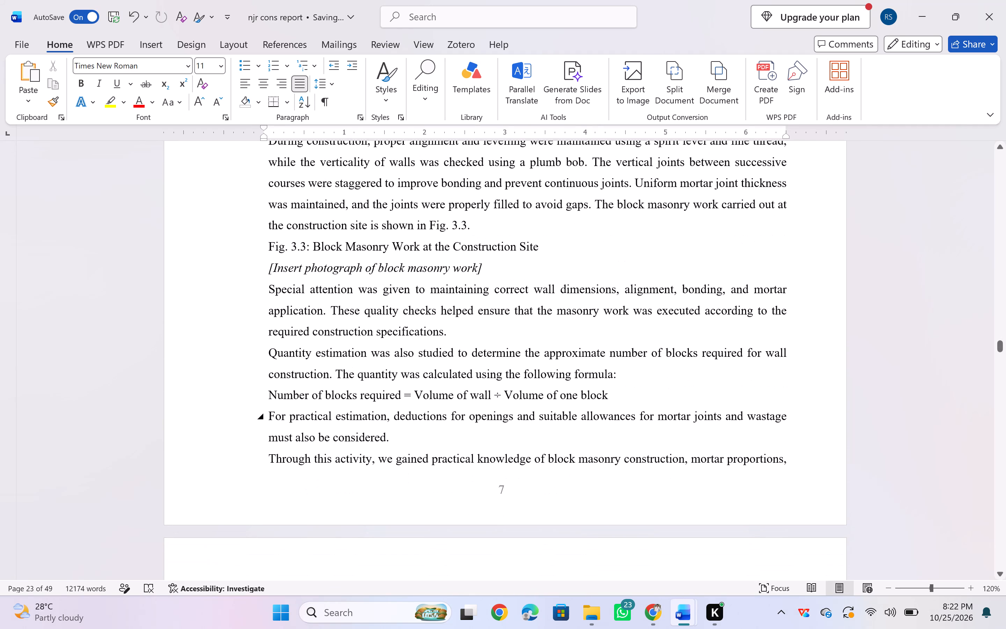
{"action": "scroll", "coordinate": [294, 442], "scroll_direction": "up", "scroll_amount": 1}
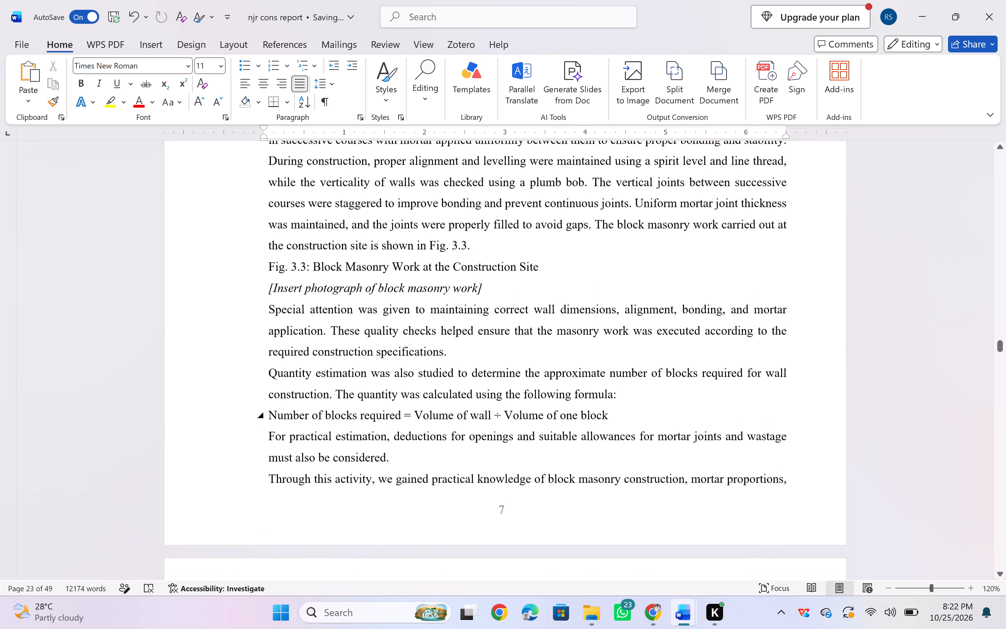
{"action": "scroll", "coordinate": [294, 442], "scroll_direction": "up", "scroll_amount": 1}
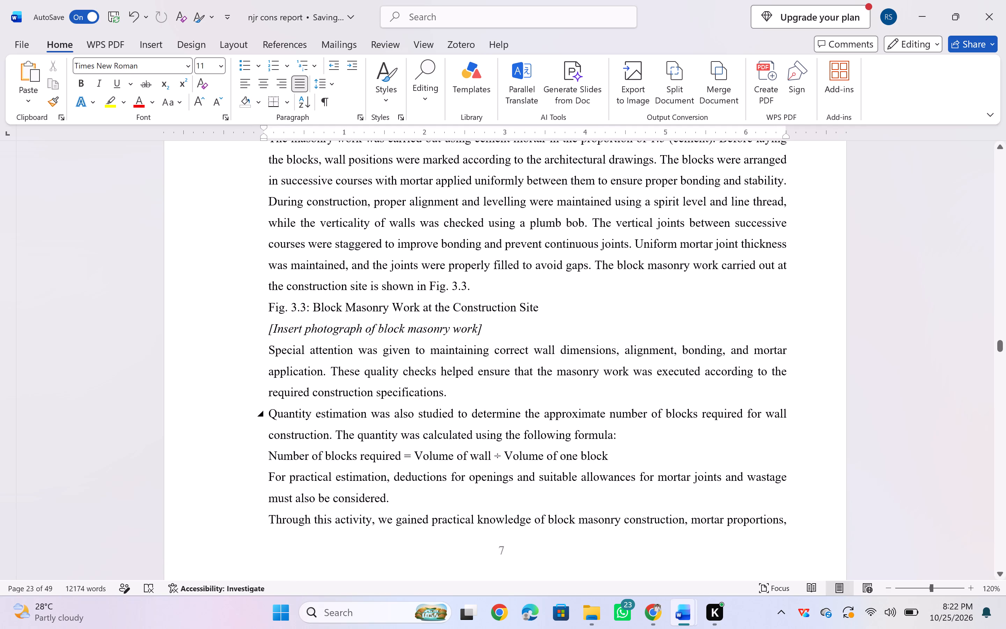
{"action": "key", "text": "alt+Tab"}
{"action": "scroll", "coordinate": [347, 457], "scroll_direction": "down", "scroll_amount": 2}
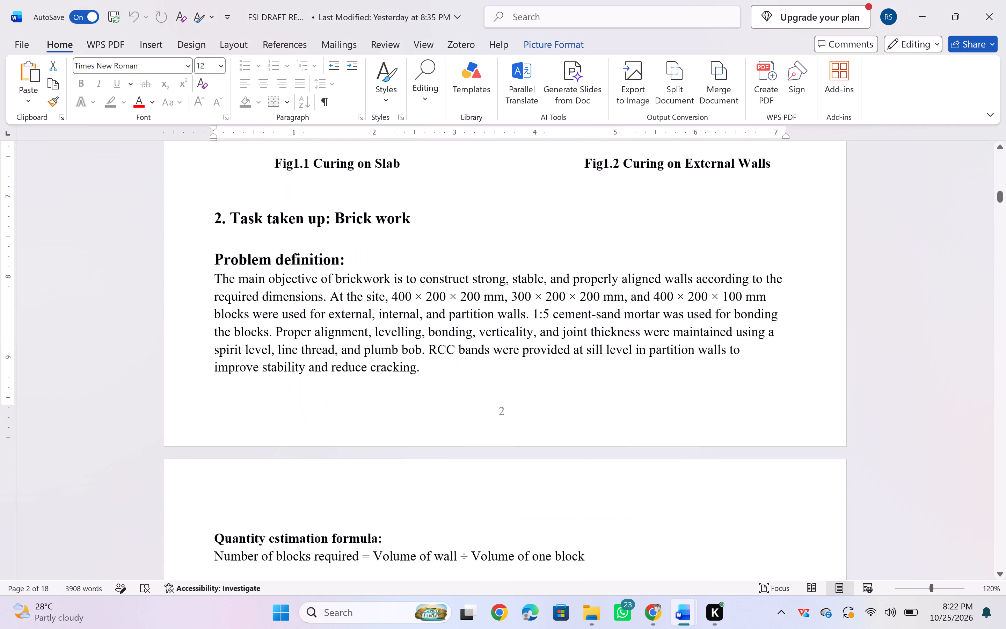
{"action": "scroll", "coordinate": [347, 457], "scroll_direction": "down", "scroll_amount": 2}
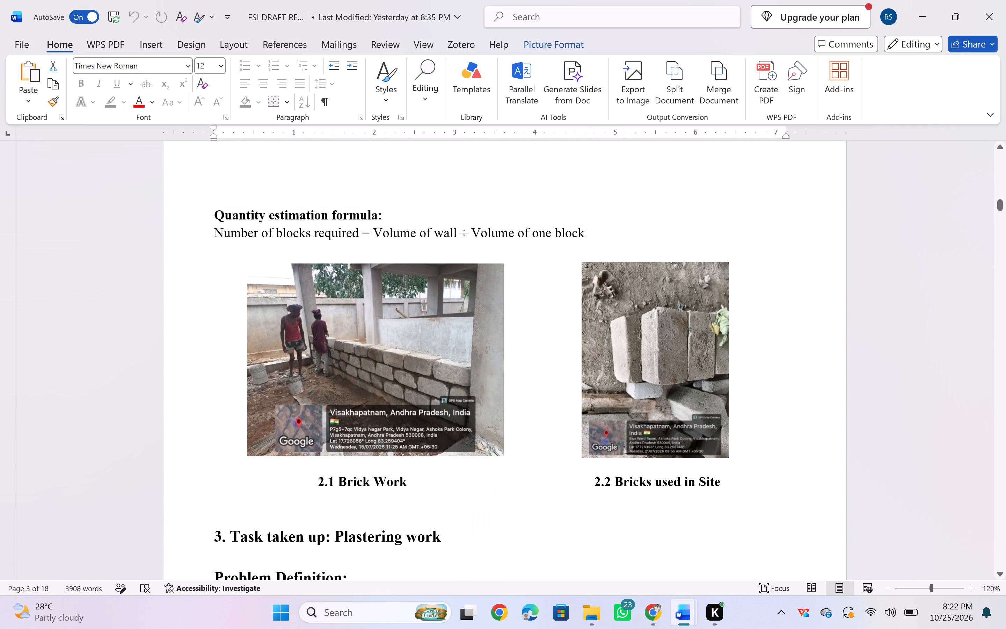
{"action": "left_click", "coordinate": [364, 377]}
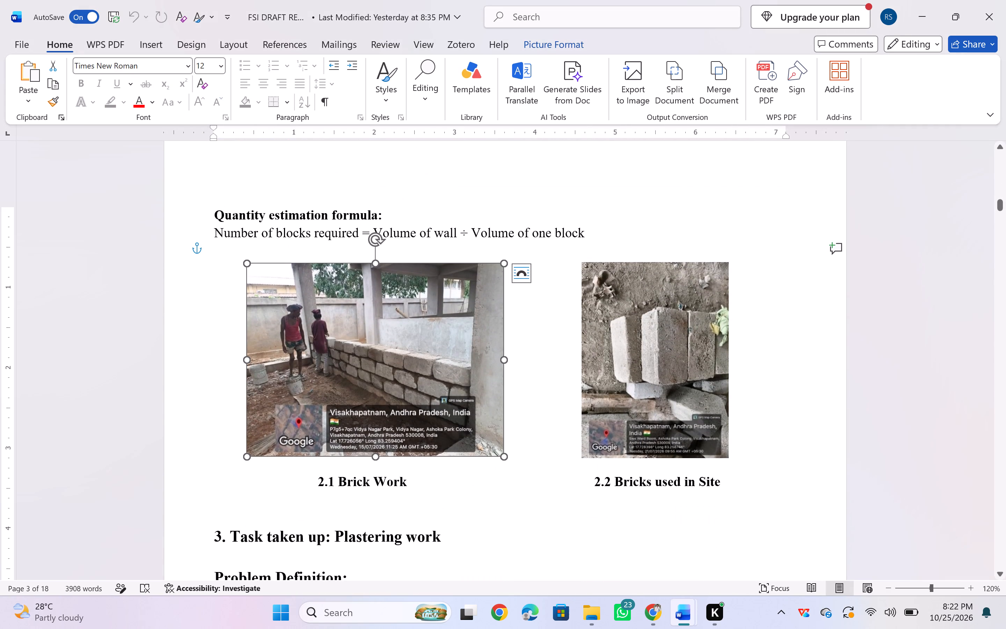
{"action": "key", "text": "ctrl+c"}
Paste the brickwork photograph into the NJR report on a new line above the Fig. 3.3 caption, placed mid-page directly below the paragraph.
{"action": "key", "text": "alt+Tab"}
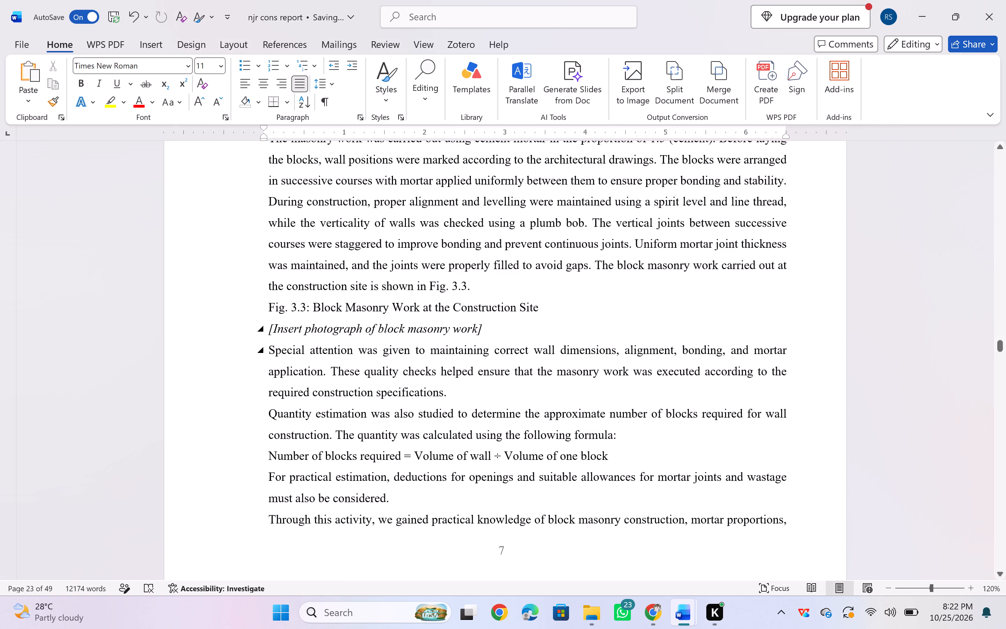
{"action": "left_click", "coordinate": [475, 290]}
{"action": "key", "text": "Return"}
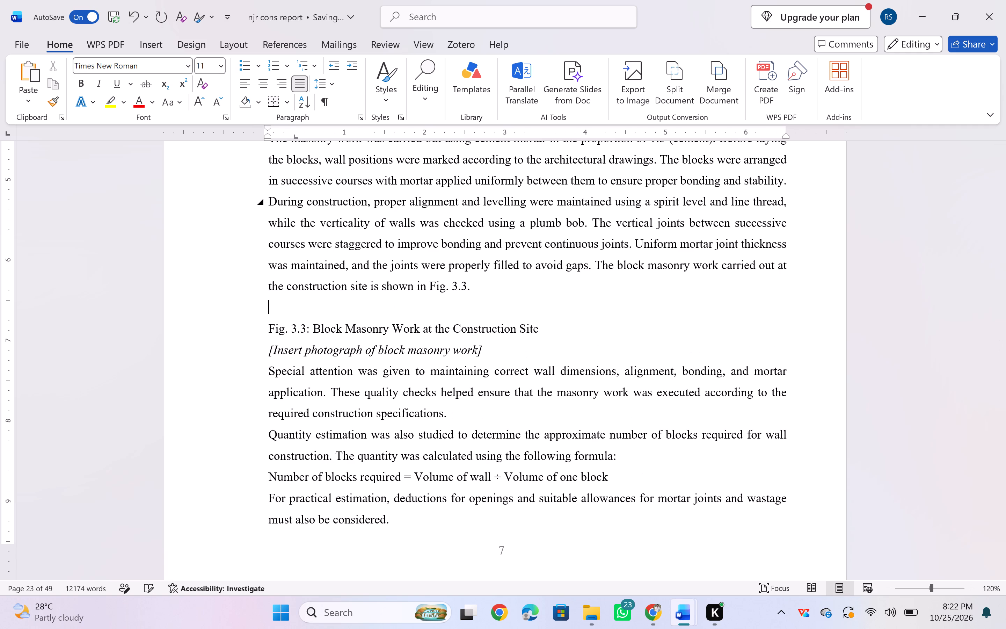
{"action": "key", "text": "ctrl+v"}
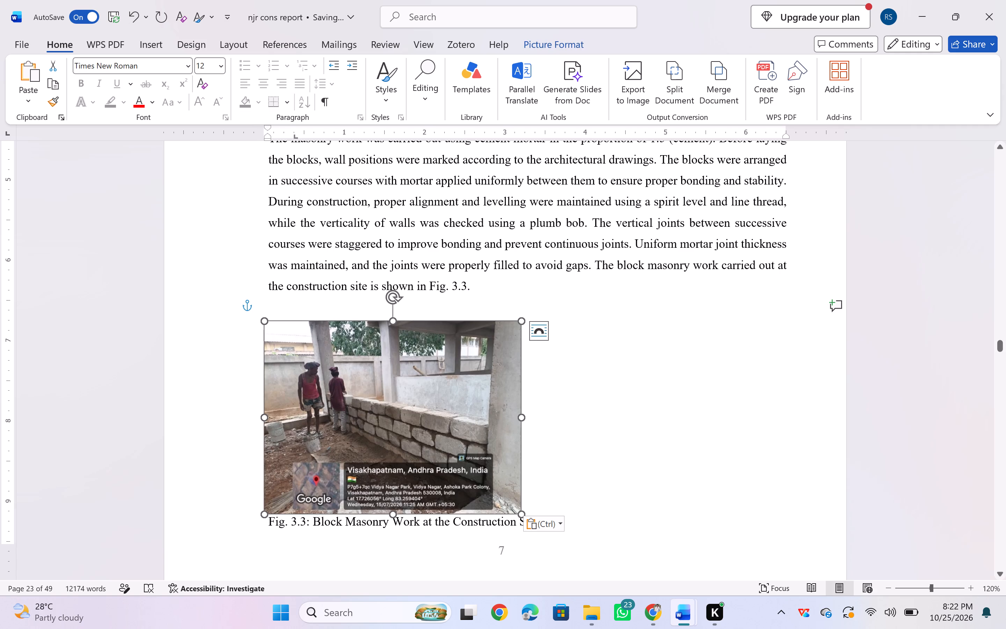
{"action": "left_click_drag", "start_coordinate": [401, 392], "coordinate": [530, 393]}
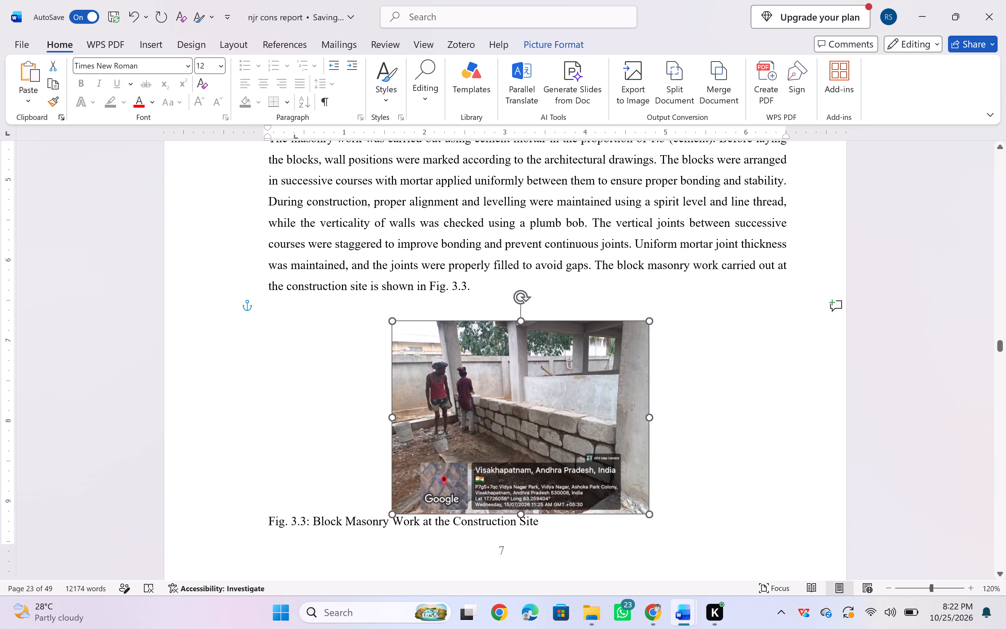
{"action": "left_click_drag", "start_coordinate": [530, 393], "coordinate": [530, 374]}
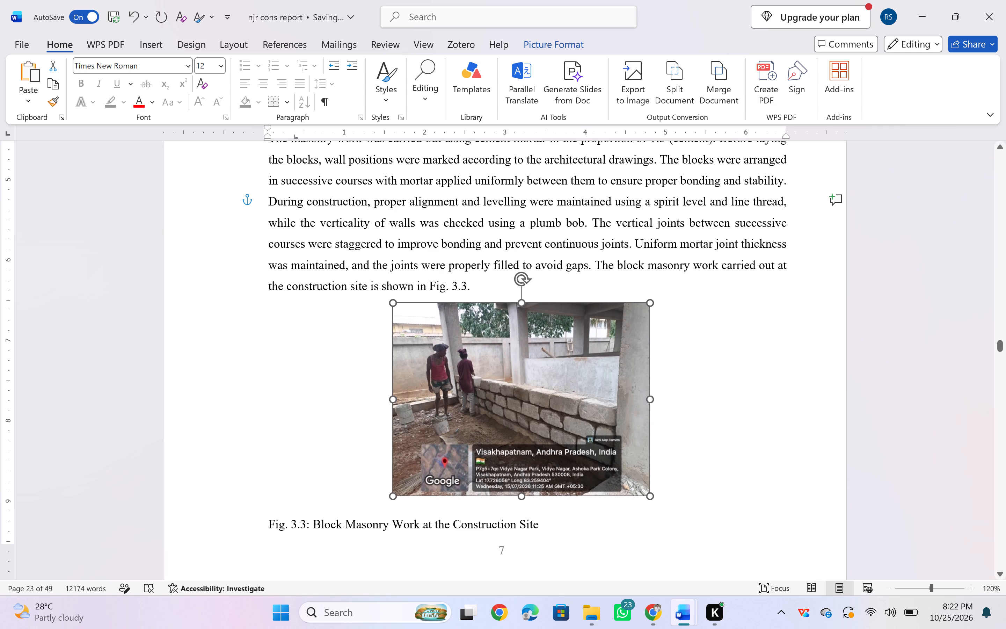
{"action": "left_click_drag", "start_coordinate": [530, 374], "coordinate": [530, 375]}
Centre the caption "Fig. 3.3: Block Masonry Work at the Construction Site".
{"action": "left_click_drag", "start_coordinate": [267, 525], "coordinate": [545, 525]}
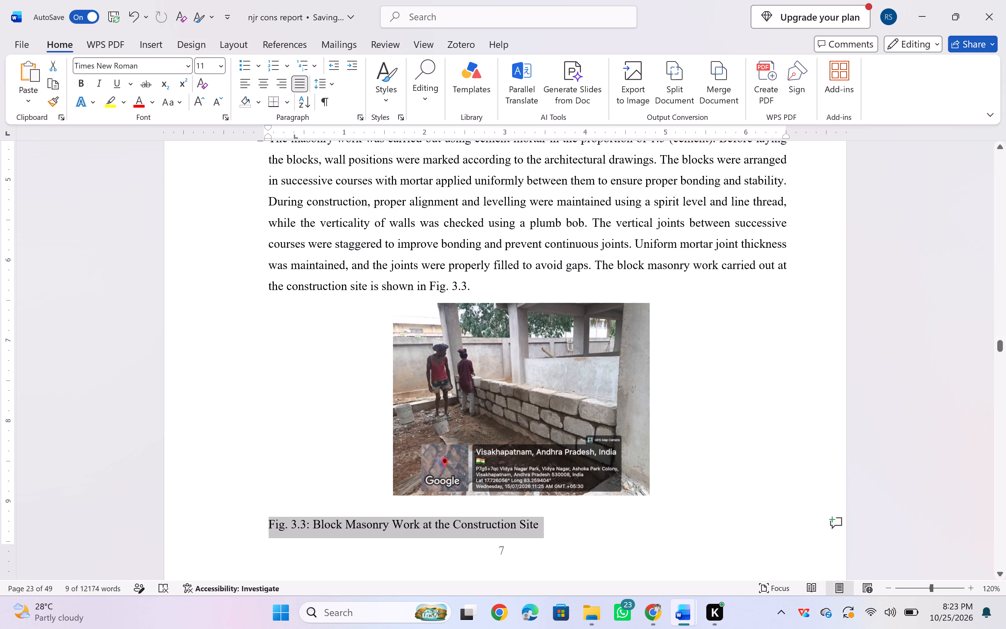
{"action": "left_click", "coordinate": [262, 90]}
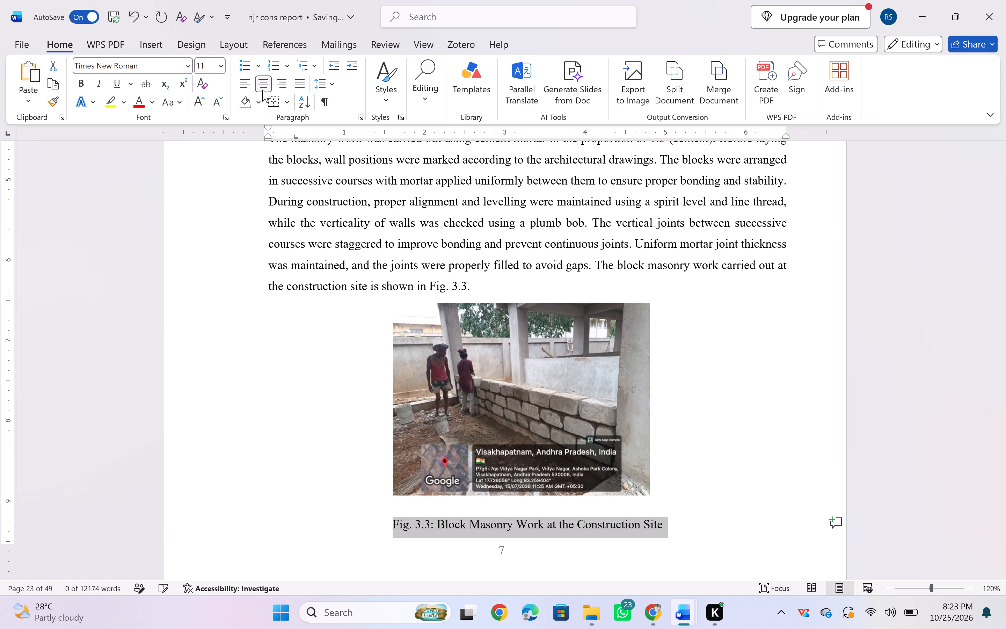
Shift the block masonry photograph slightly so it is centred above the Fig. 3.3 caption.
{"action": "left_click", "coordinate": [470, 371]}
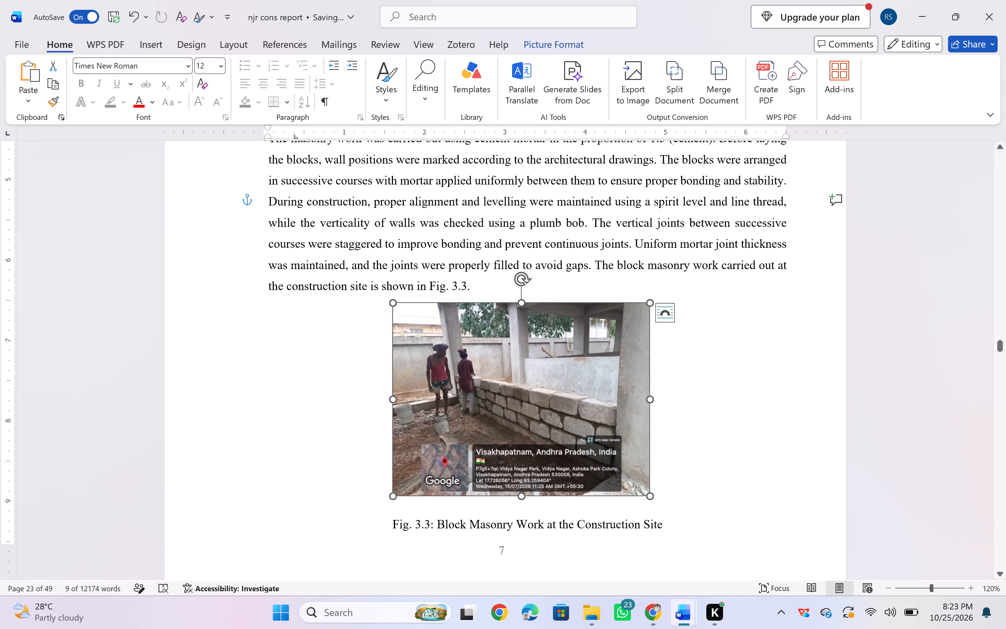
{"action": "left_click_drag", "start_coordinate": [504, 378], "coordinate": [512, 377]}
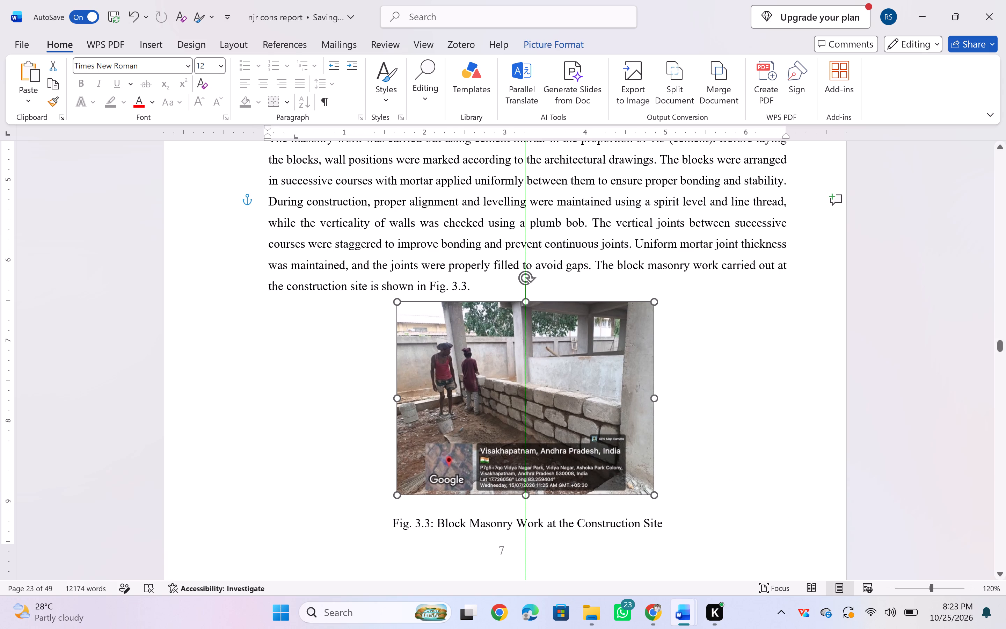
{"action": "left_click_drag", "start_coordinate": [512, 377], "coordinate": [512, 377]}
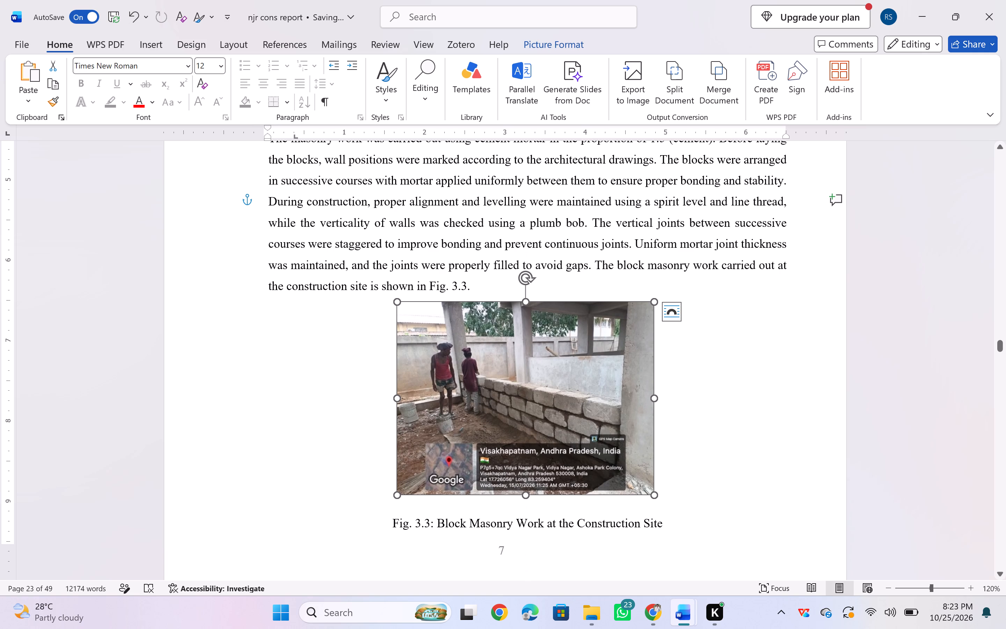
{"action": "left_click", "coordinate": [290, 417]}
Look back through the report from the Fig. 3.3 page to the cover page.
{"action": "scroll", "coordinate": [290, 417], "scroll_direction": "up", "scroll_amount": 1}
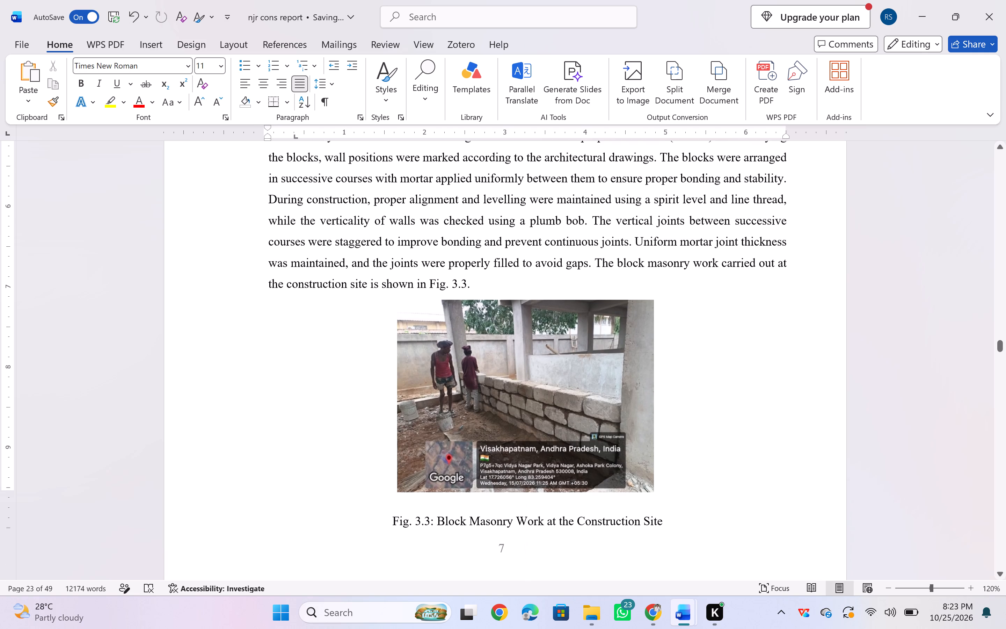
{"action": "scroll", "coordinate": [290, 417], "scroll_direction": "up", "scroll_amount": 3}
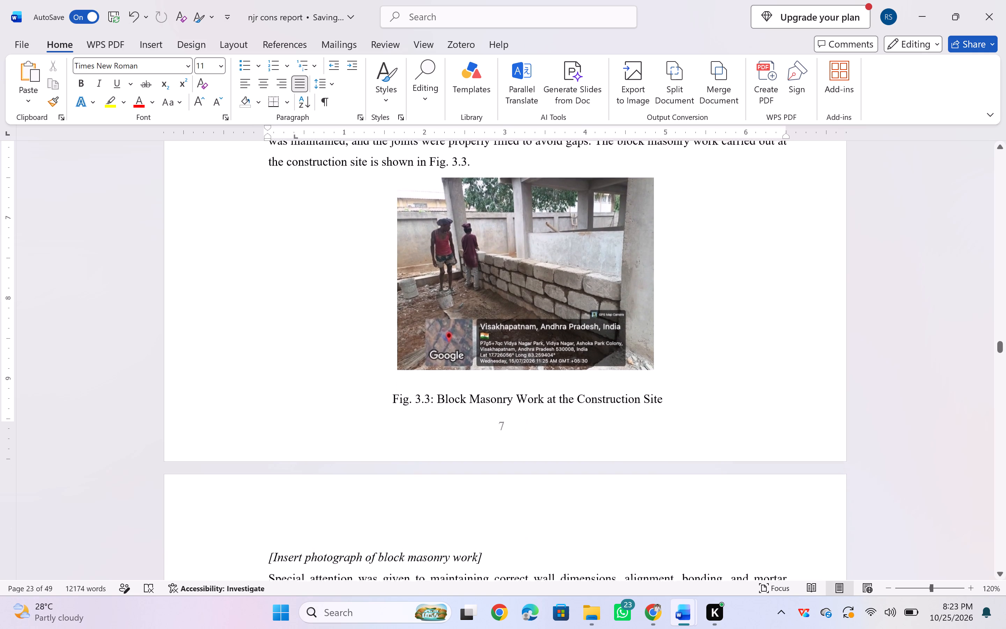
{"action": "scroll", "coordinate": [290, 417], "scroll_direction": "up", "scroll_amount": 13}
{"action": "scroll", "coordinate": [290, 417], "scroll_direction": "up", "scroll_amount": 9}
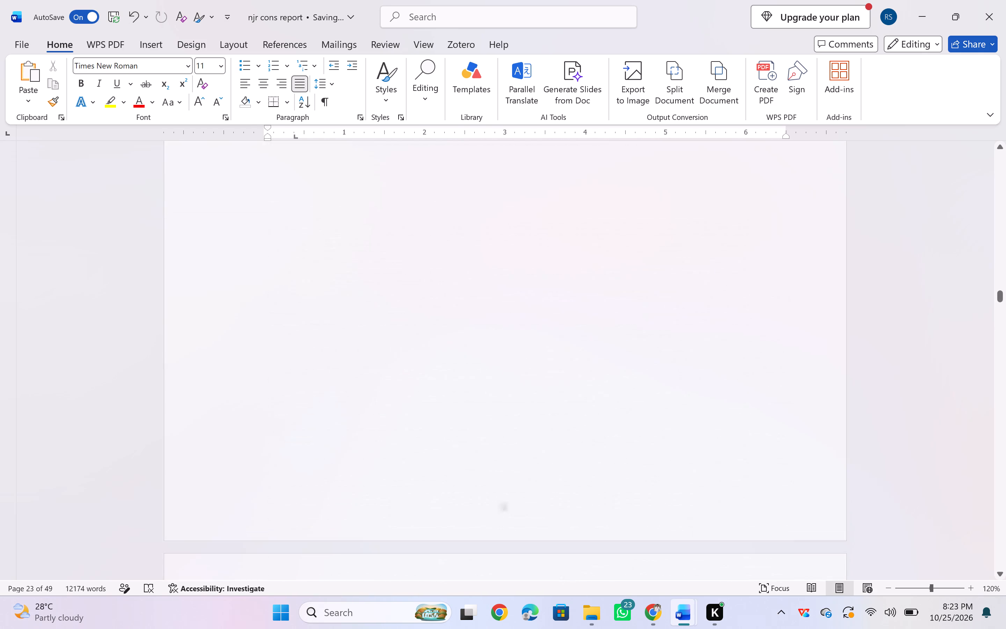
{"action": "scroll", "coordinate": [290, 417], "scroll_direction": "up", "scroll_amount": 20}
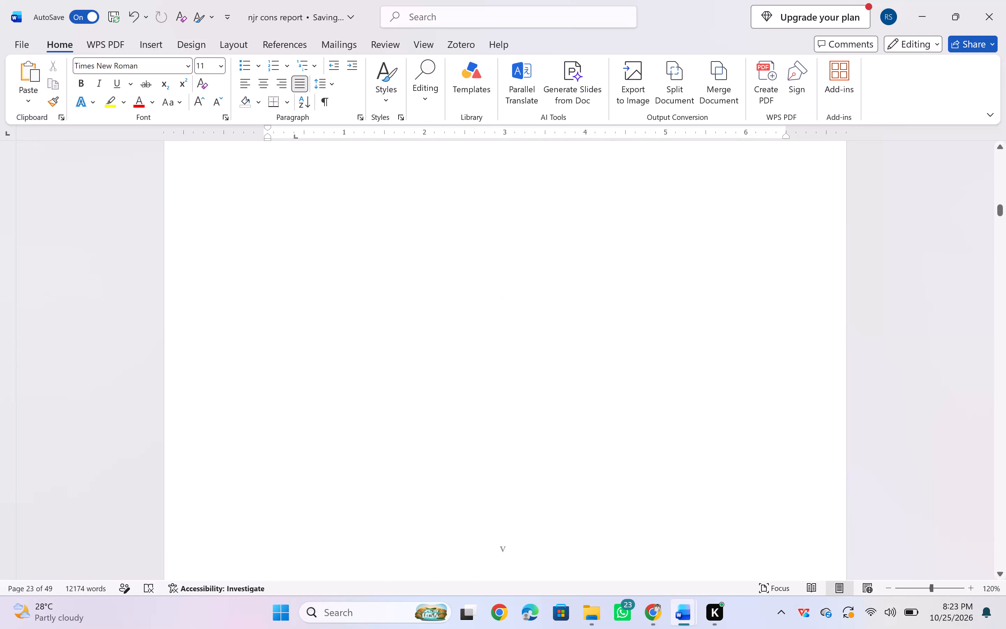
{"action": "scroll", "coordinate": [290, 417], "scroll_direction": "up", "scroll_amount": 13}
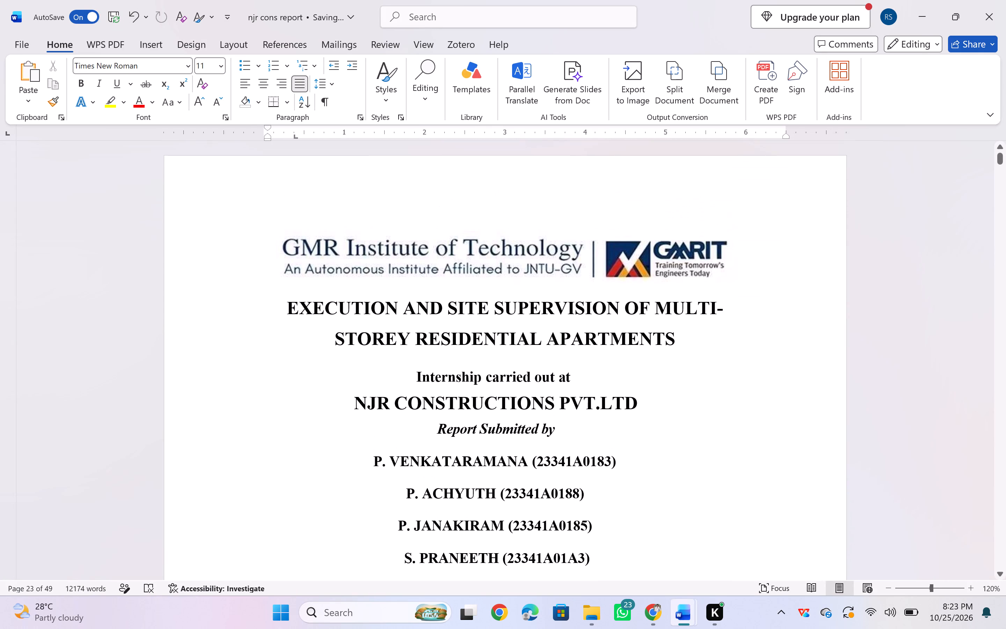
Move the left margin of the whole report outwards by about 0.4 inch to widen the text area.
{"action": "key", "text": "ctrl+a"}
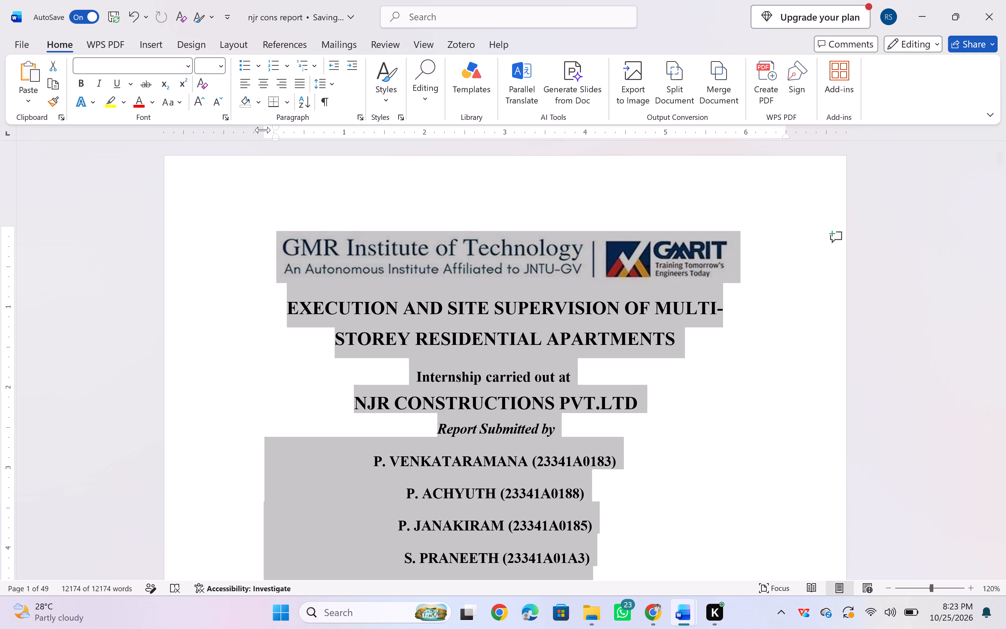
{"action": "left_click_drag", "start_coordinate": [263, 130], "coordinate": [253, 130]}
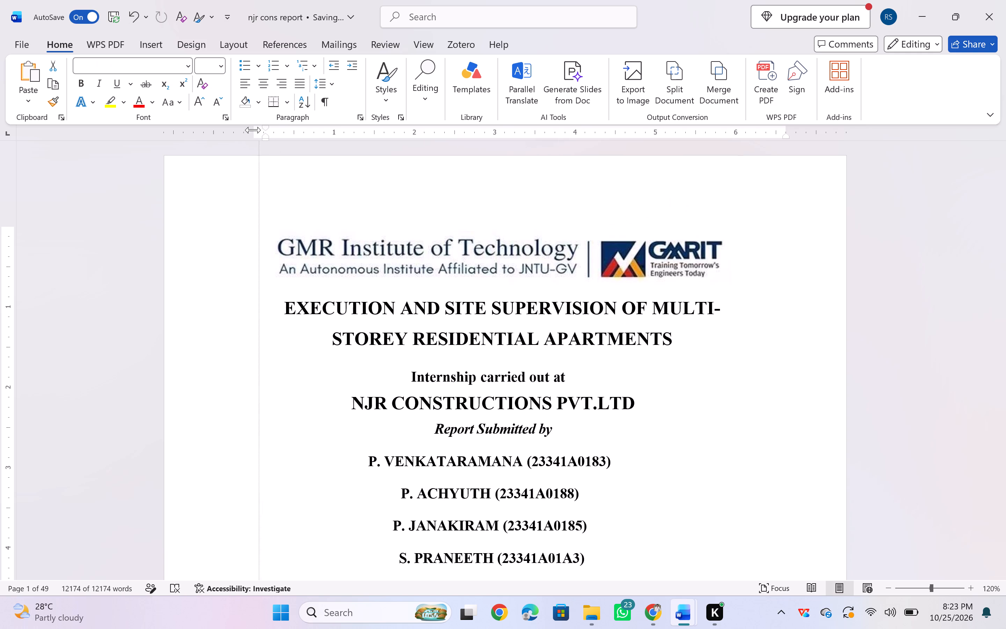
{"action": "left_click_drag", "start_coordinate": [253, 130], "coordinate": [249, 132]}
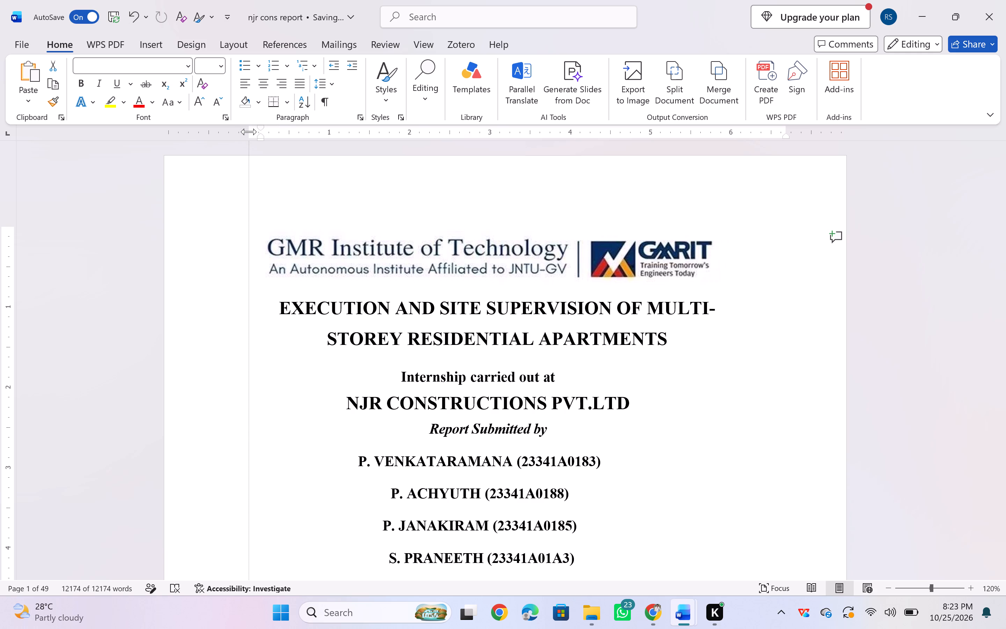
{"action": "left_click_drag", "start_coordinate": [249, 132], "coordinate": [238, 134]}
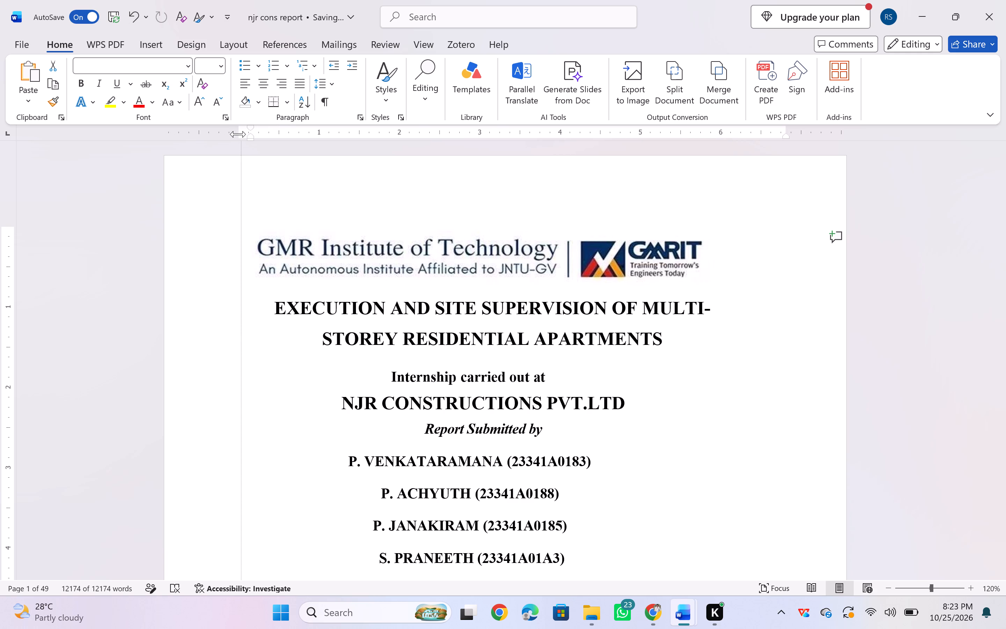
{"action": "left_click_drag", "start_coordinate": [238, 134], "coordinate": [238, 134]}
{"action": "left_click_drag", "start_coordinate": [238, 134], "coordinate": [235, 134]}
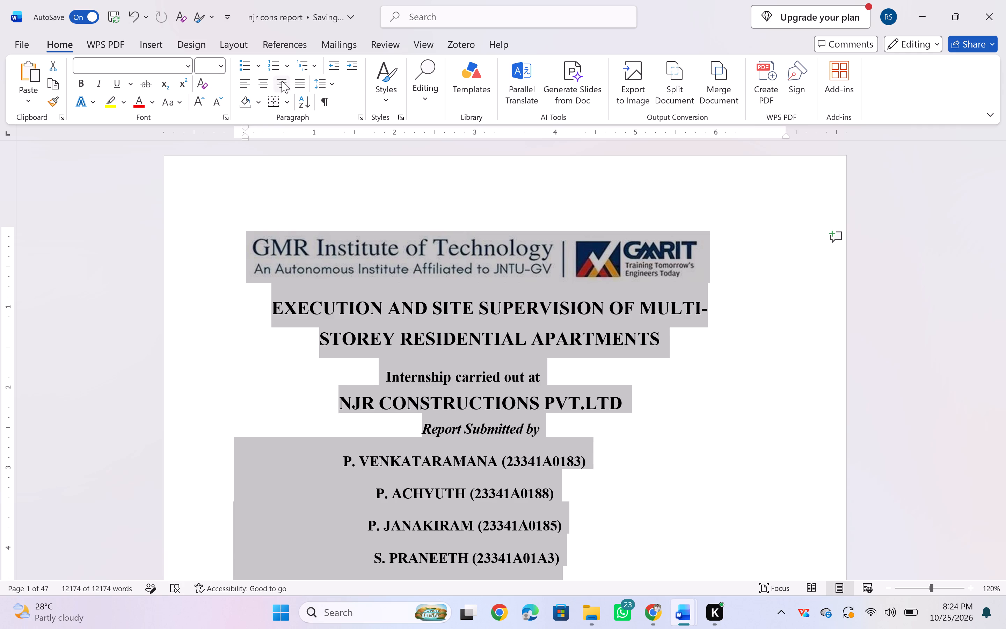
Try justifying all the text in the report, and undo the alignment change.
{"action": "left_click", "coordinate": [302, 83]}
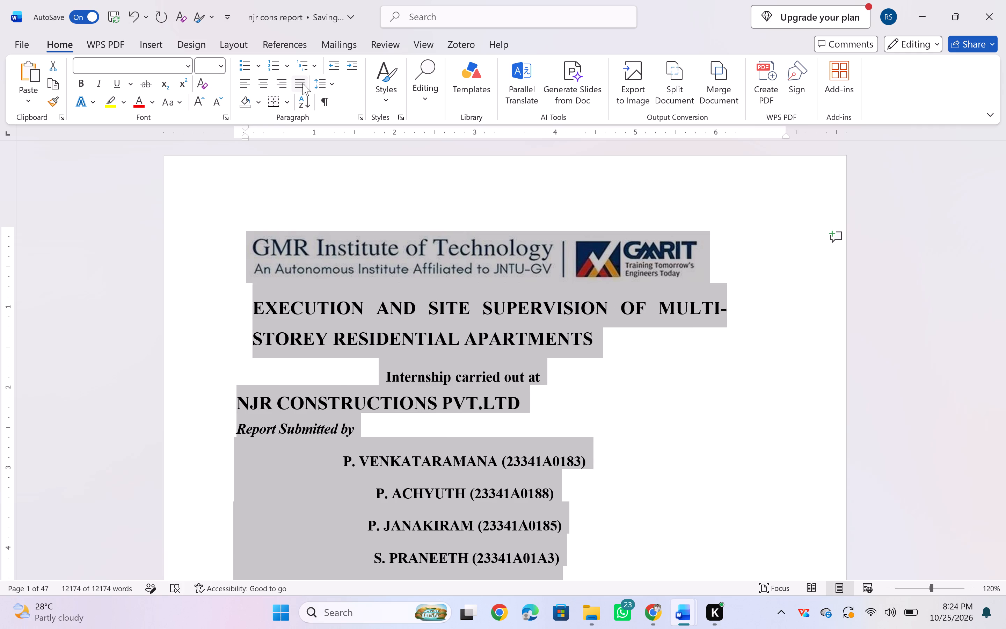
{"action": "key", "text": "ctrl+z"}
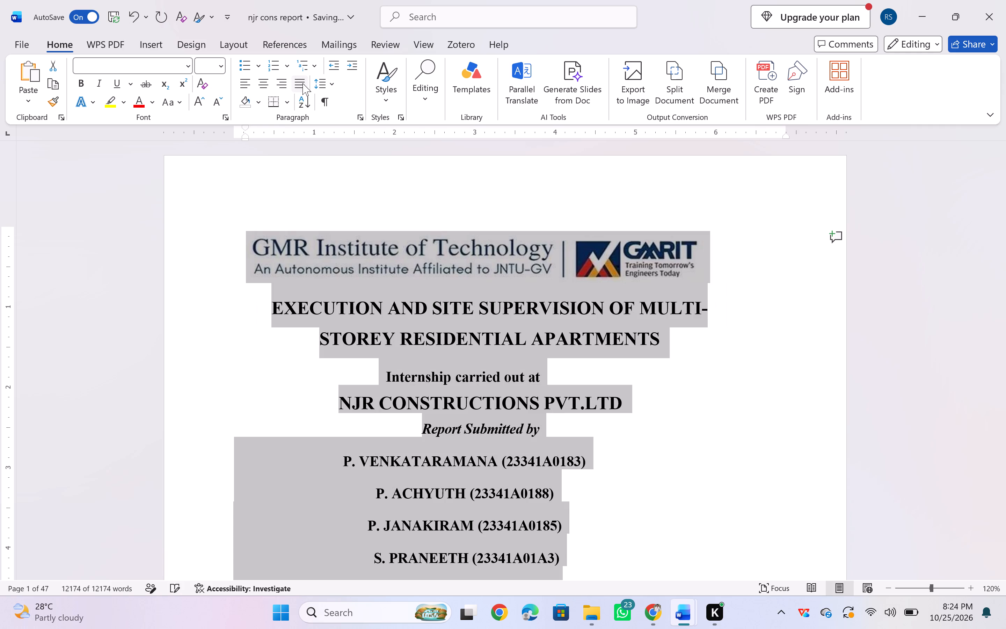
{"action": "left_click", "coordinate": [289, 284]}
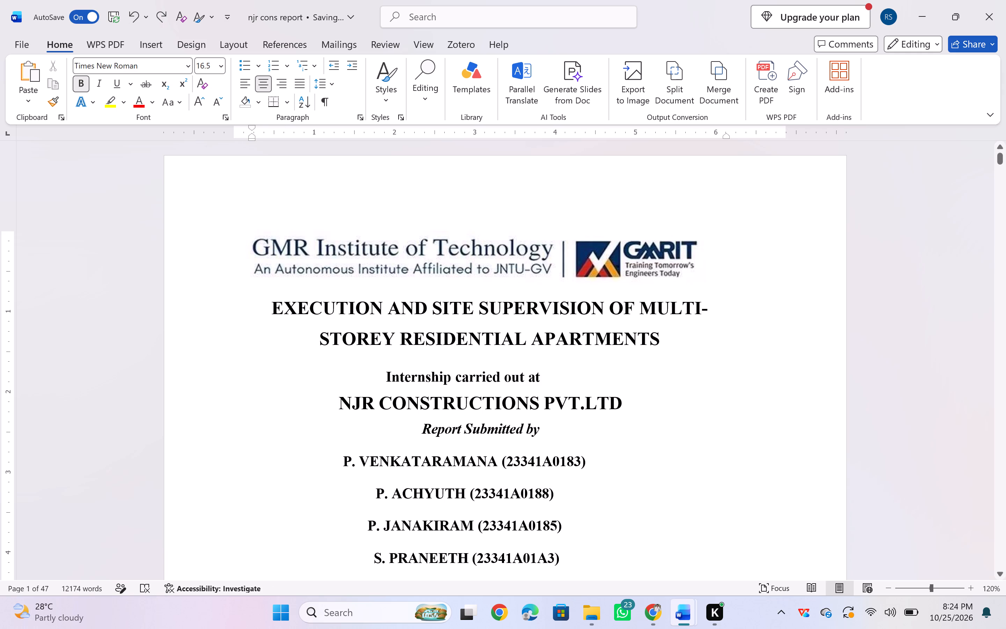
Centre all front-matter content from the cover page logo through page vi, just before the Acknowledgement.
{"action": "left_click_drag", "start_coordinate": [241, 218], "coordinate": [307, 487]}
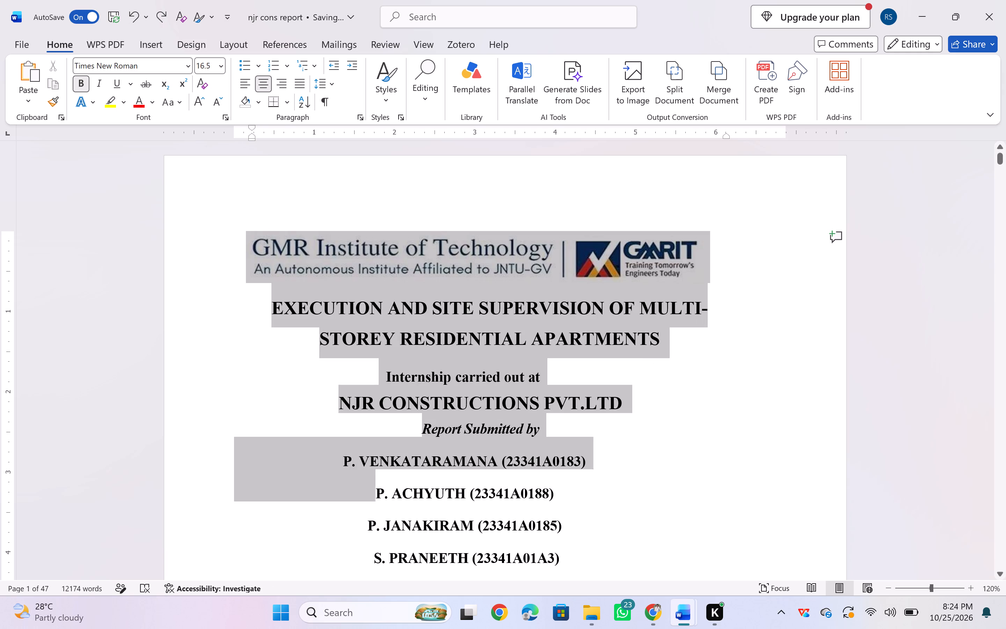
{"action": "left_click_drag", "start_coordinate": [307, 487], "coordinate": [315, 592]}
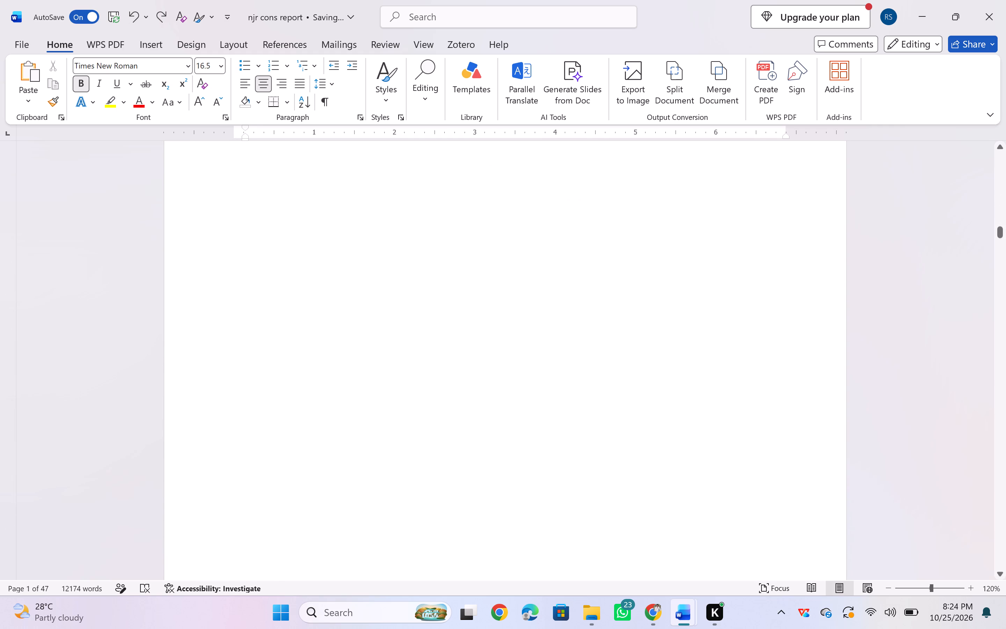
{"action": "left_click_drag", "start_coordinate": [315, 592], "coordinate": [301, 224]}
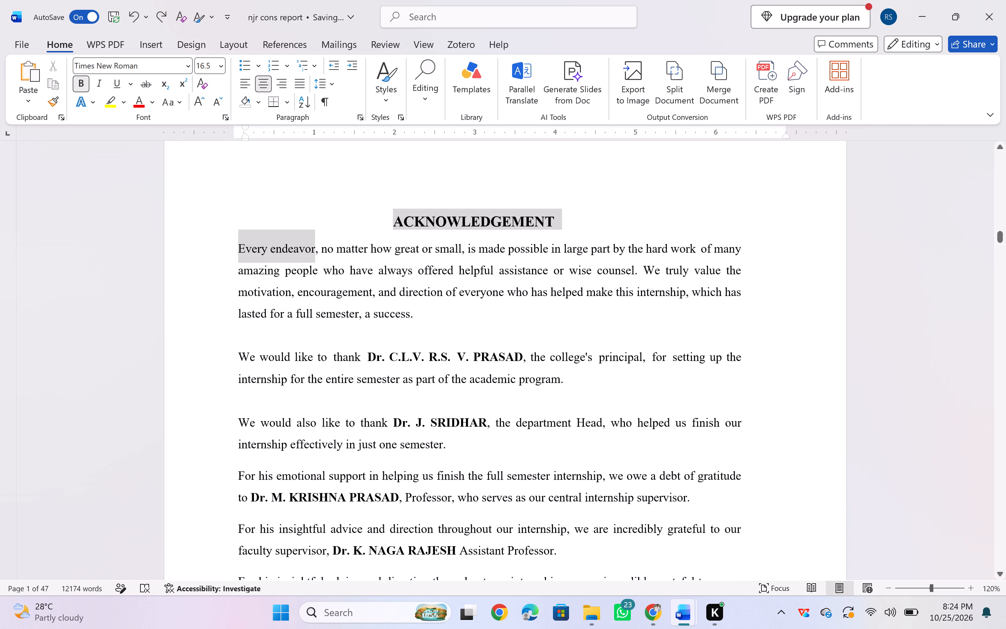
{"action": "left_click_drag", "start_coordinate": [301, 224], "coordinate": [311, 301]}
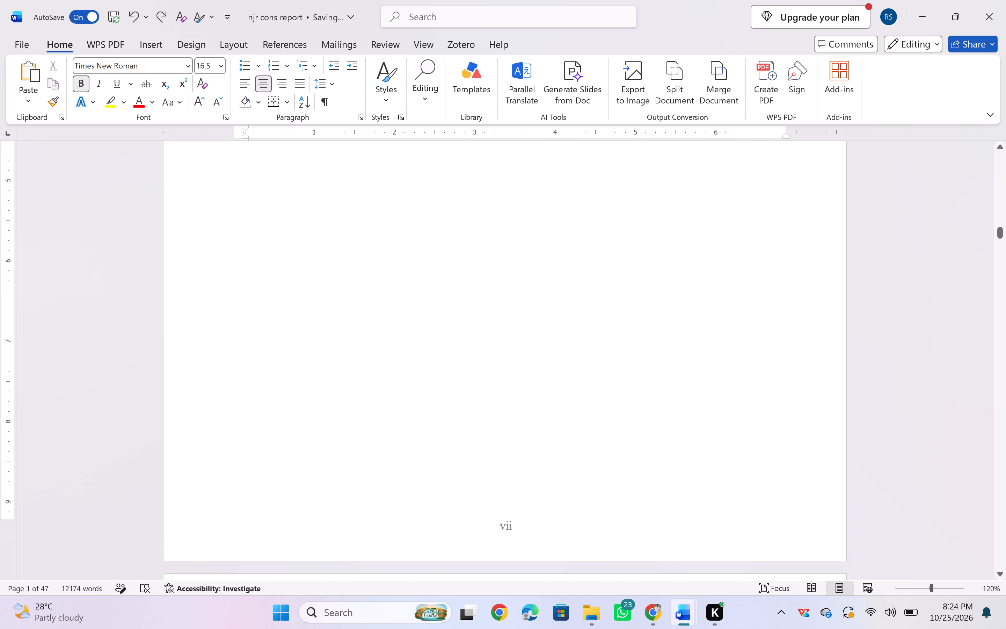
{"action": "left_click_drag", "start_coordinate": [311, 301], "coordinate": [322, 411]}
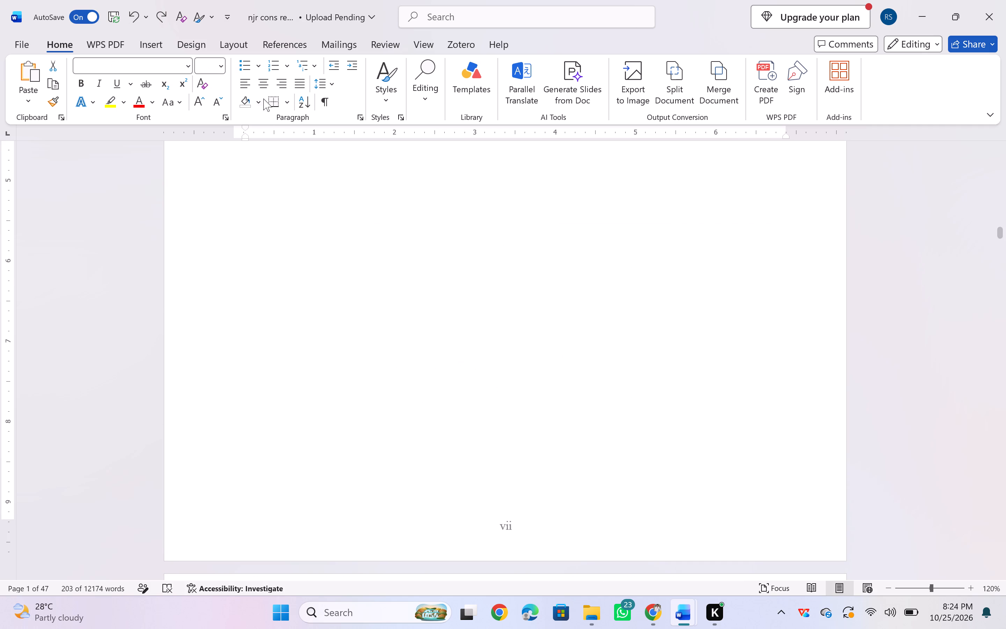
{"action": "left_click", "coordinate": [263, 85]}
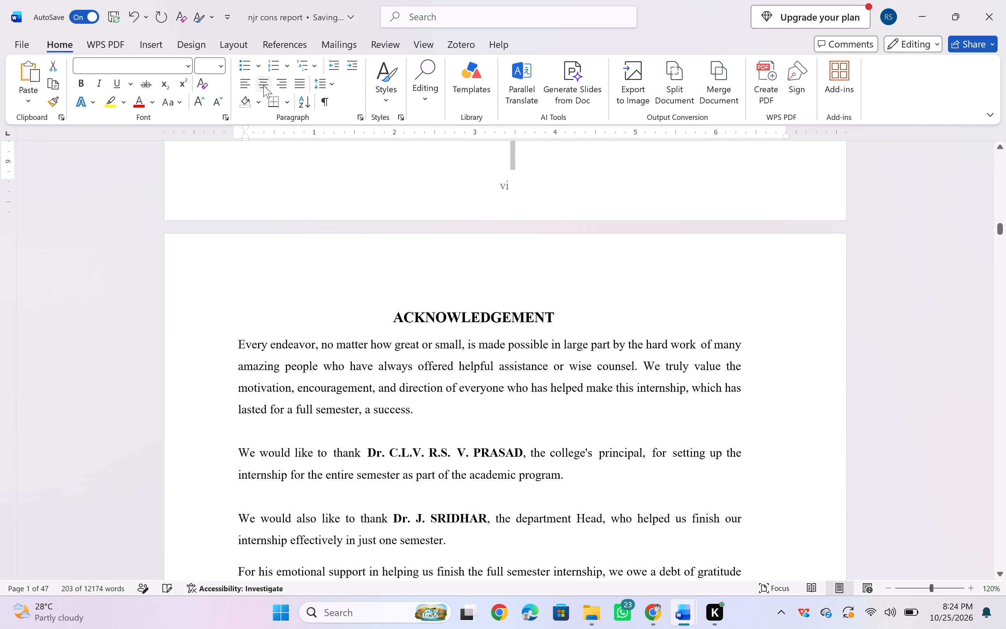
Check the alignment of the front pages from the Acknowledgement back to the cover page.
{"action": "scroll", "coordinate": [379, 218], "scroll_direction": "up", "scroll_amount": 4}
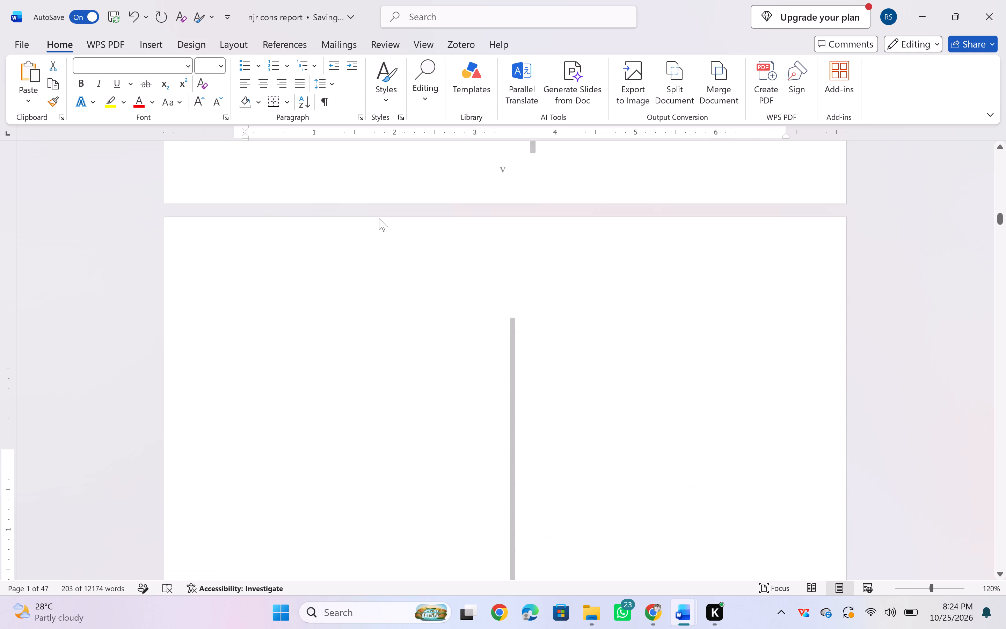
{"action": "scroll", "coordinate": [379, 218], "scroll_direction": "up", "scroll_amount": 3}
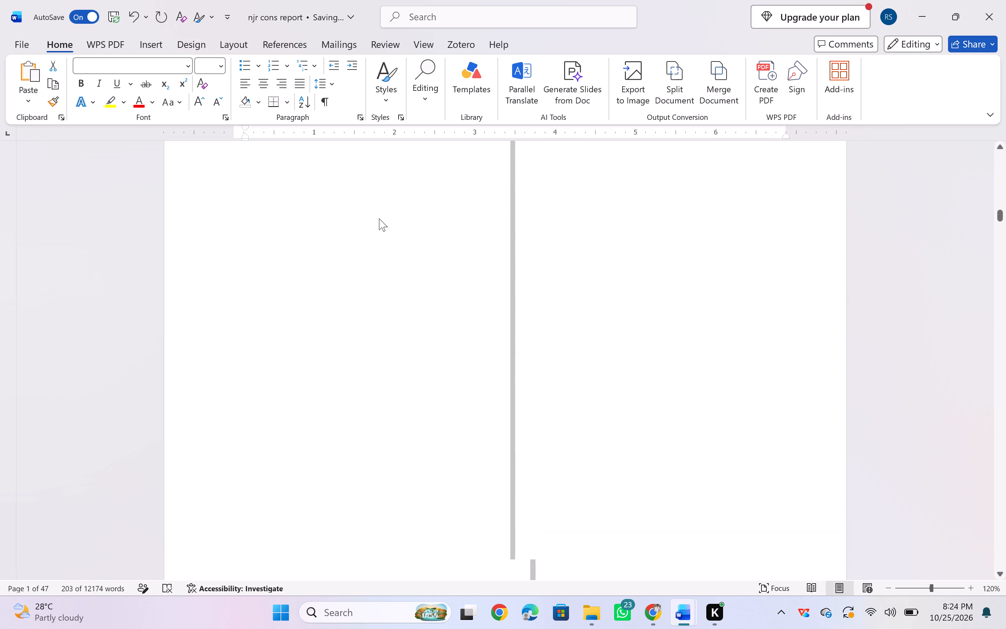
{"action": "scroll", "coordinate": [379, 218], "scroll_direction": "up", "scroll_amount": 7}
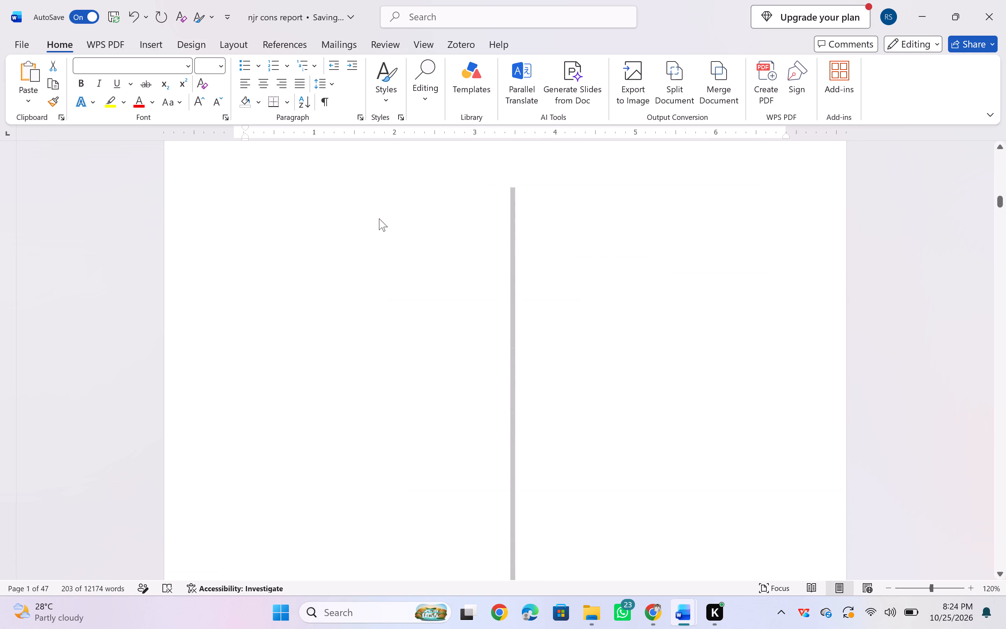
{"action": "scroll", "coordinate": [379, 218], "scroll_direction": "up", "scroll_amount": 8}
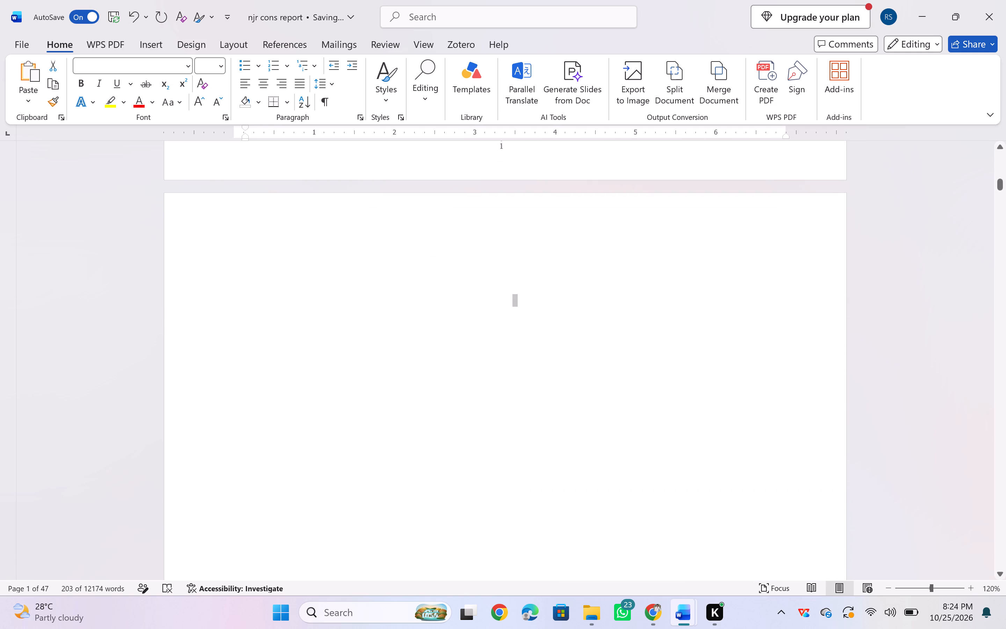
{"action": "scroll", "coordinate": [379, 218], "scroll_direction": "up", "scroll_amount": 6}
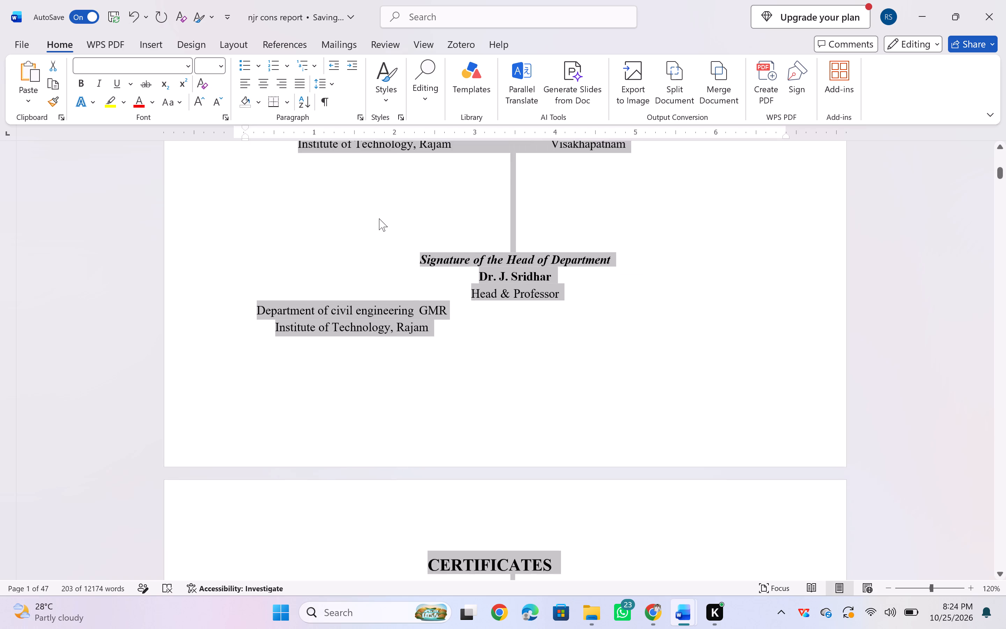
{"action": "scroll", "coordinate": [379, 218], "scroll_direction": "up", "scroll_amount": 3}
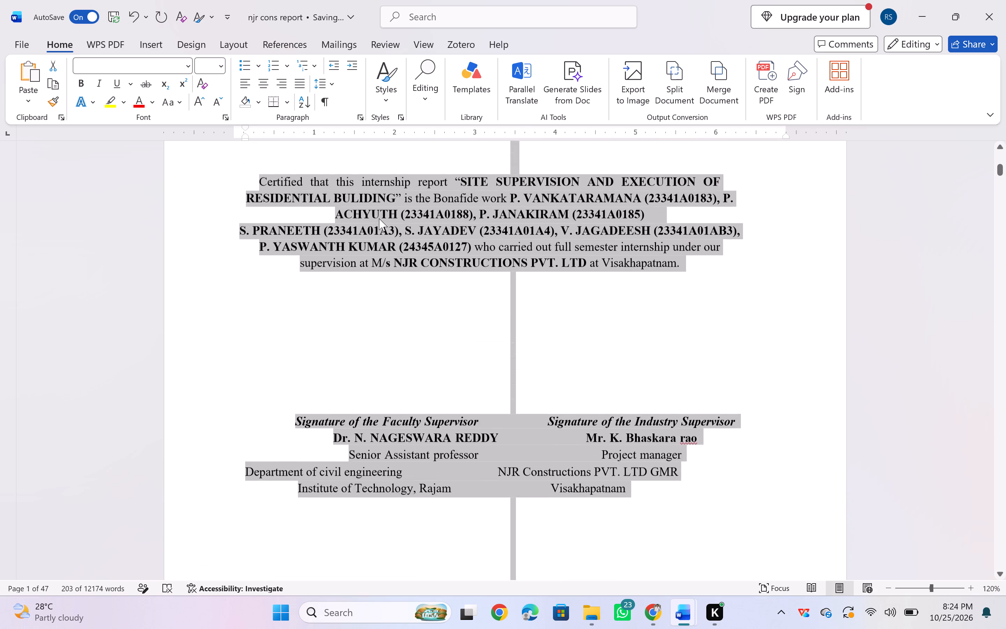
{"action": "scroll", "coordinate": [379, 218], "scroll_direction": "up", "scroll_amount": 4}
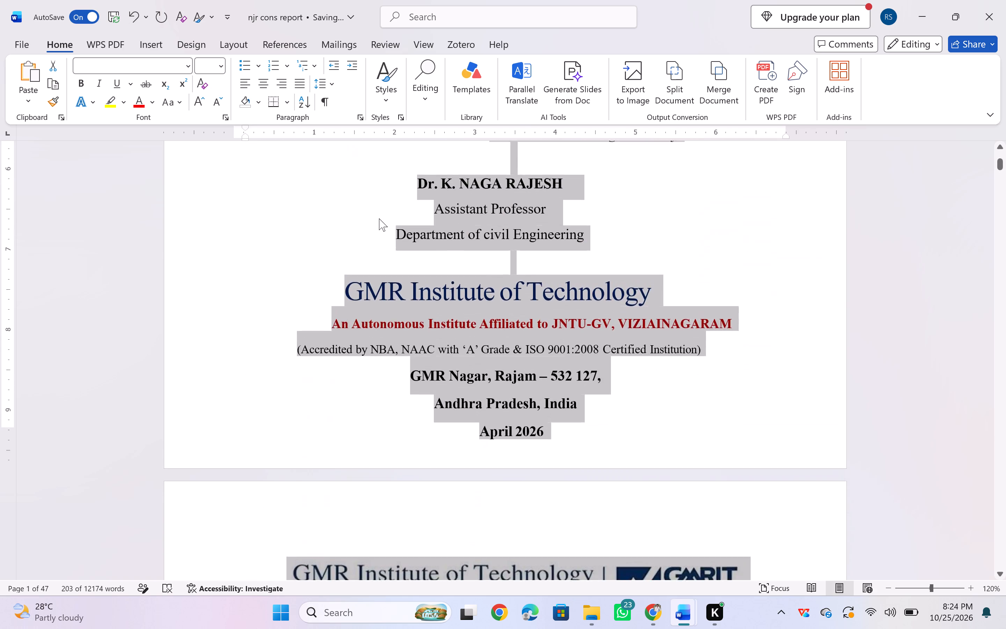
{"action": "scroll", "coordinate": [379, 218], "scroll_direction": "up", "scroll_amount": 3}
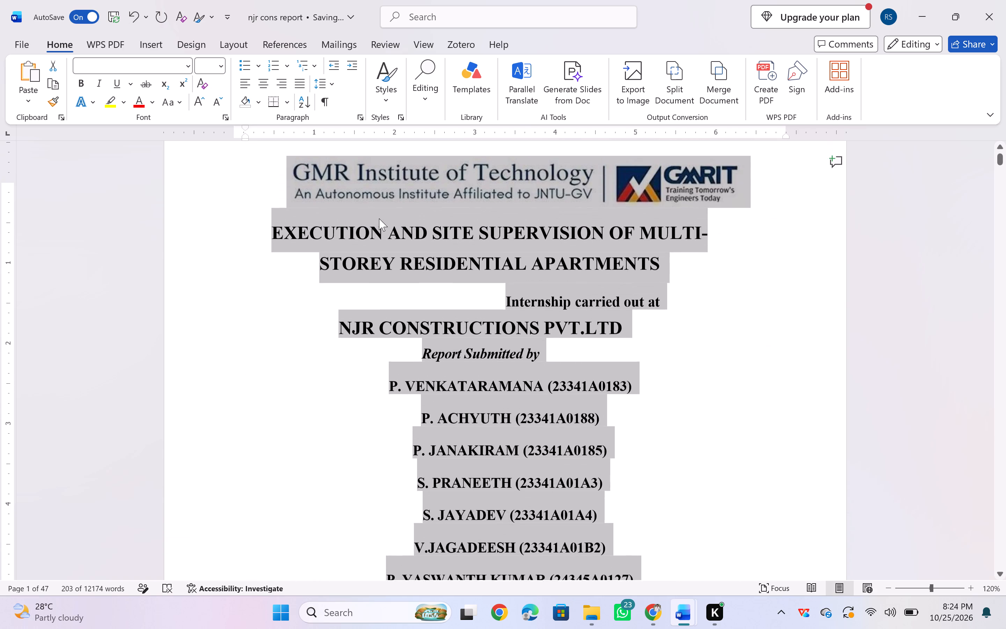
{"action": "scroll", "coordinate": [379, 218], "scroll_direction": "up", "scroll_amount": 1}
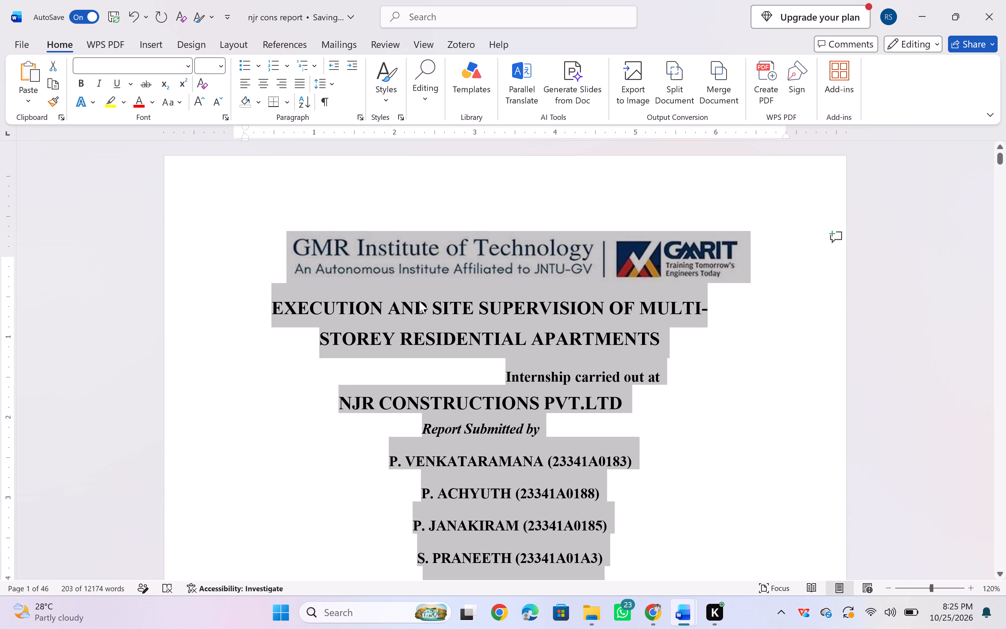
{"action": "left_click", "coordinate": [419, 301]}
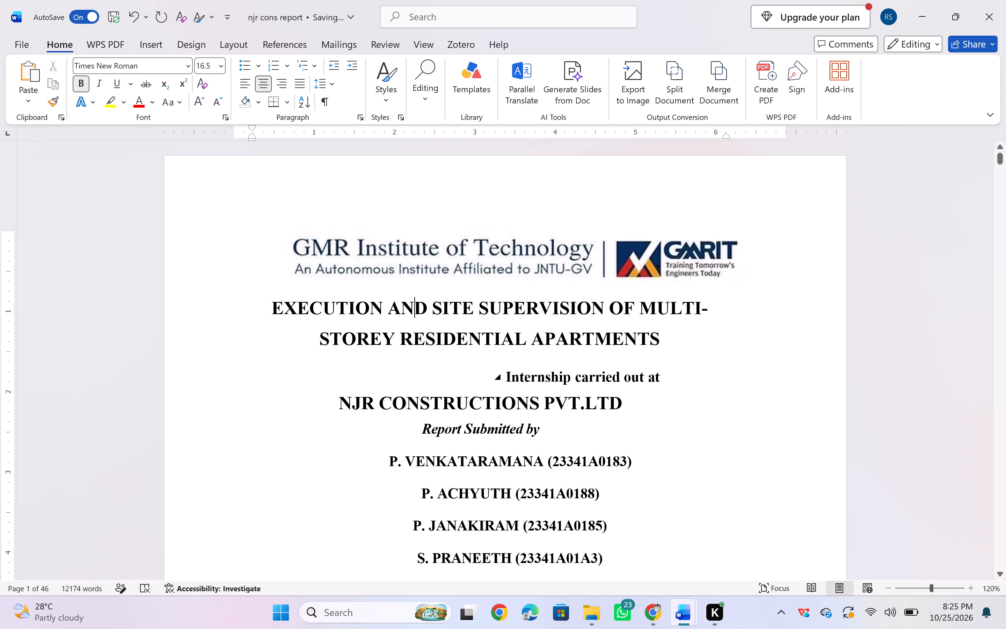
Remove the left indent from the cover page line "Internship carried out at".
{"action": "left_click_drag", "start_coordinate": [507, 375], "coordinate": [650, 383]}
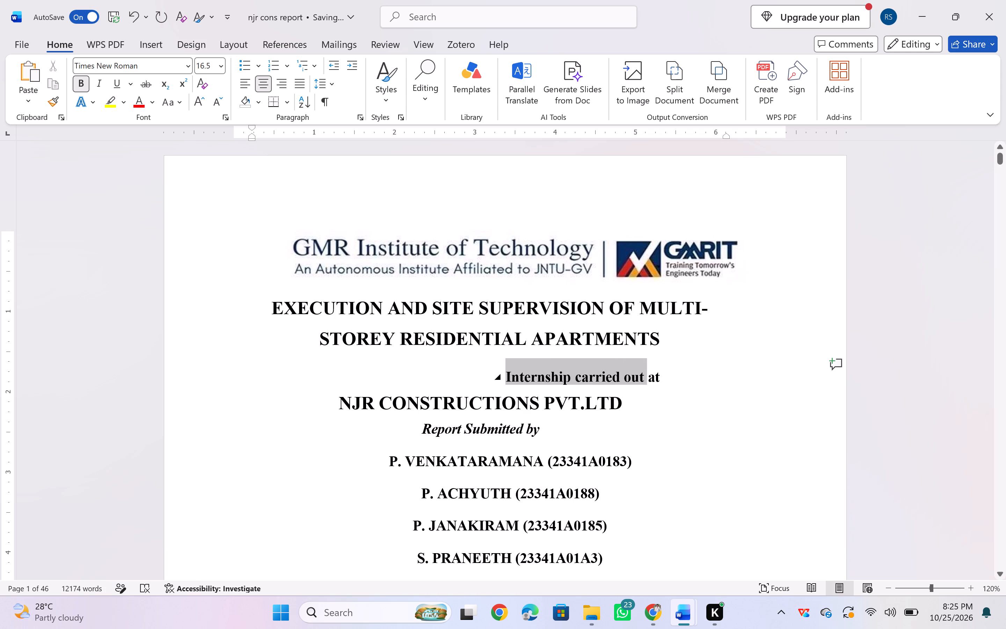
{"action": "left_click_drag", "start_coordinate": [650, 383], "coordinate": [663, 383]}
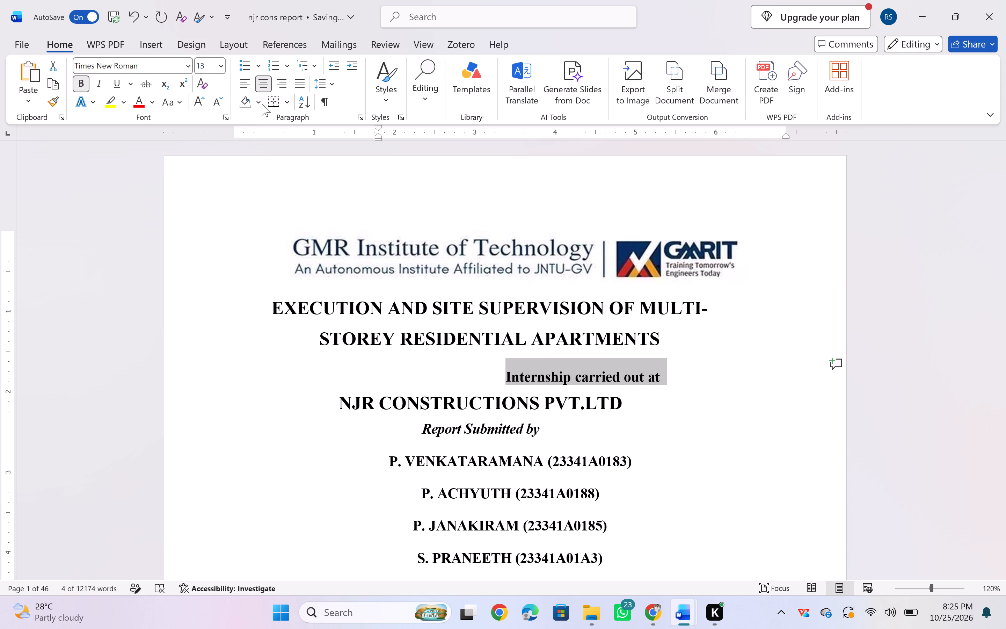
{"action": "left_click", "coordinate": [338, 60]}
{"action": "left_click", "coordinate": [338, 60]}
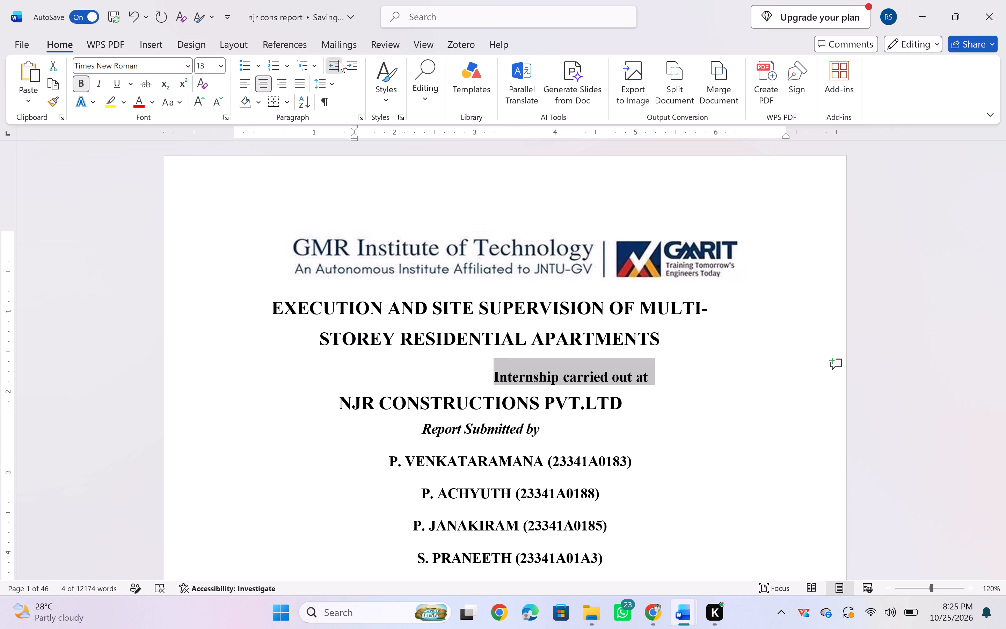
{"action": "left_click", "coordinate": [338, 60]}
{"action": "left_click", "coordinate": [338, 60]}
{"action": "left_click", "coordinate": [338, 60]}
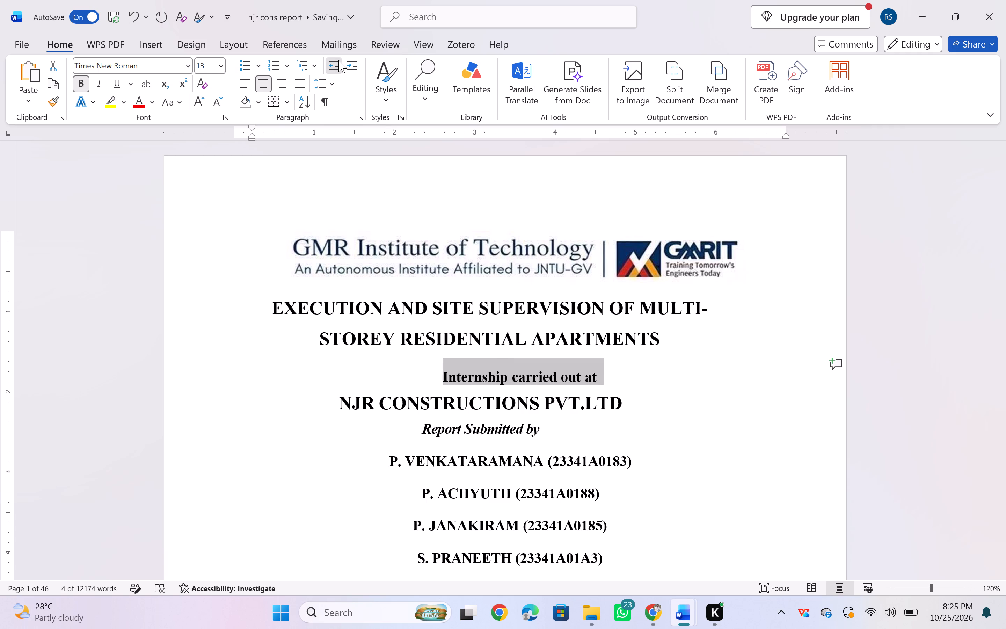
{"action": "left_click", "coordinate": [338, 60]}
{"action": "left_click", "coordinate": [338, 60]}
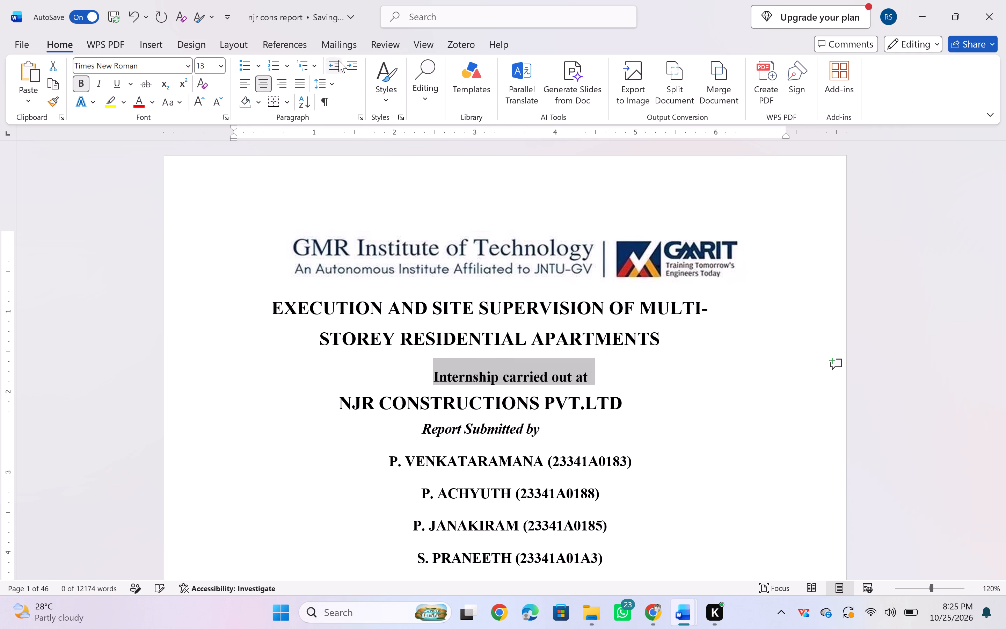
{"action": "double_click", "coordinate": [338, 60]}
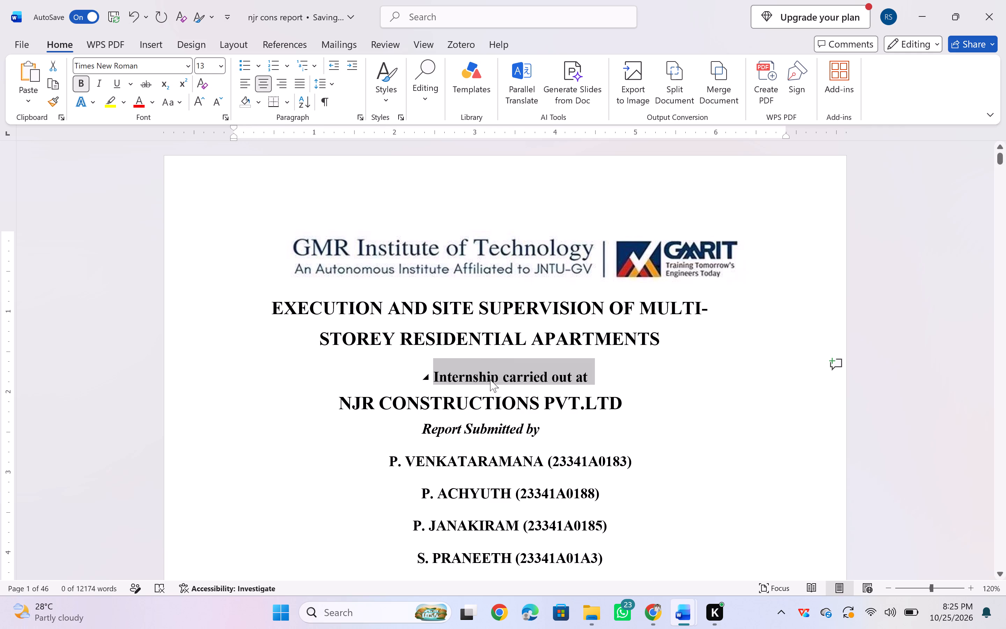
{"action": "left_click", "coordinate": [490, 379]}
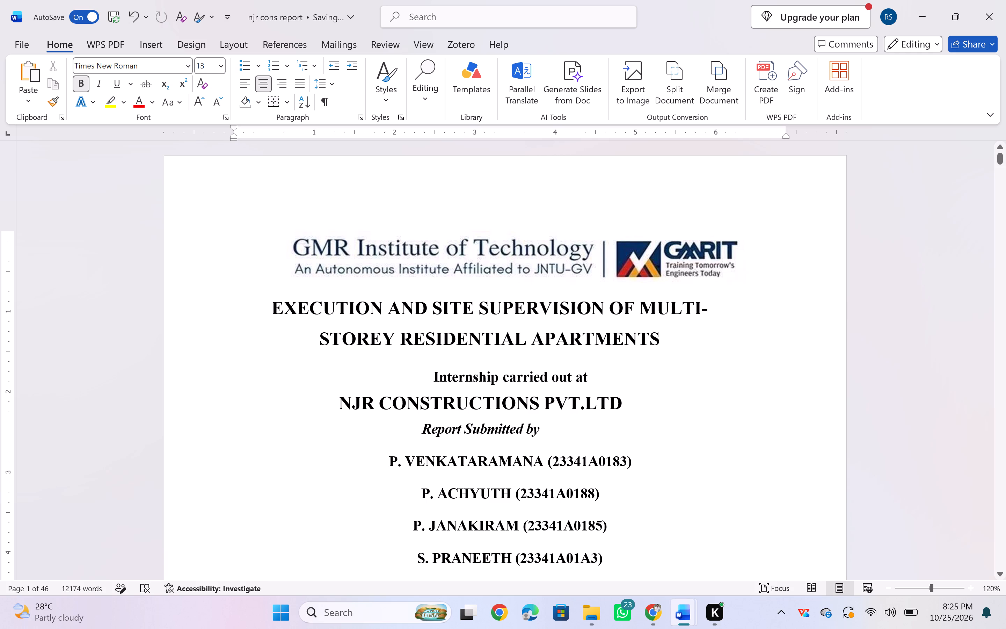
Keep the cover page line "NJR CONSTRUCTIONS PVT.LTD" centred and increase its left indent by one level.
{"action": "scroll", "coordinate": [380, 435], "scroll_direction": "down", "scroll_amount": 1}
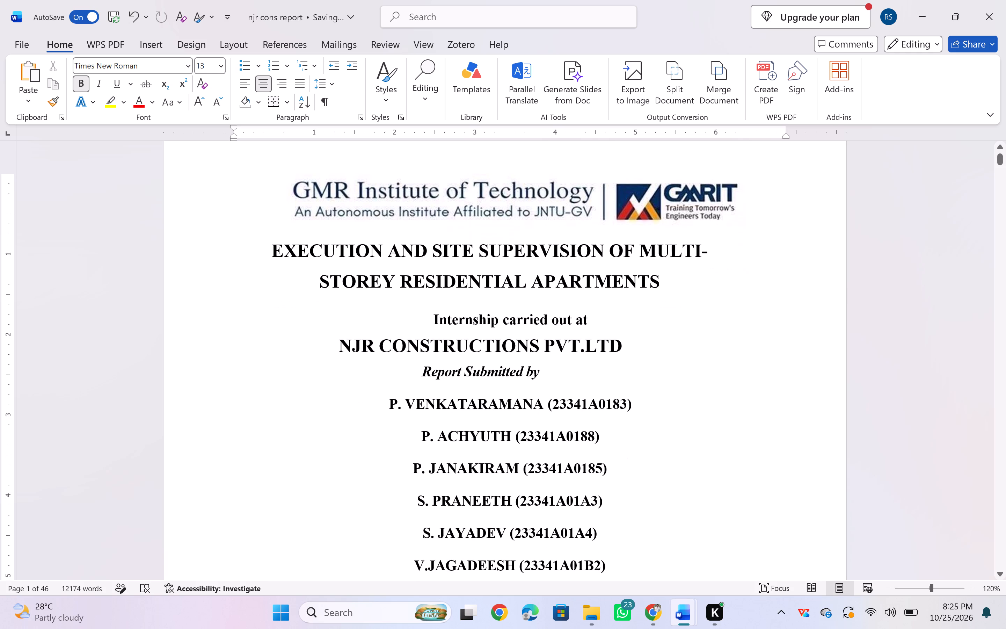
{"action": "left_click_drag", "start_coordinate": [339, 348], "coordinate": [555, 355]}
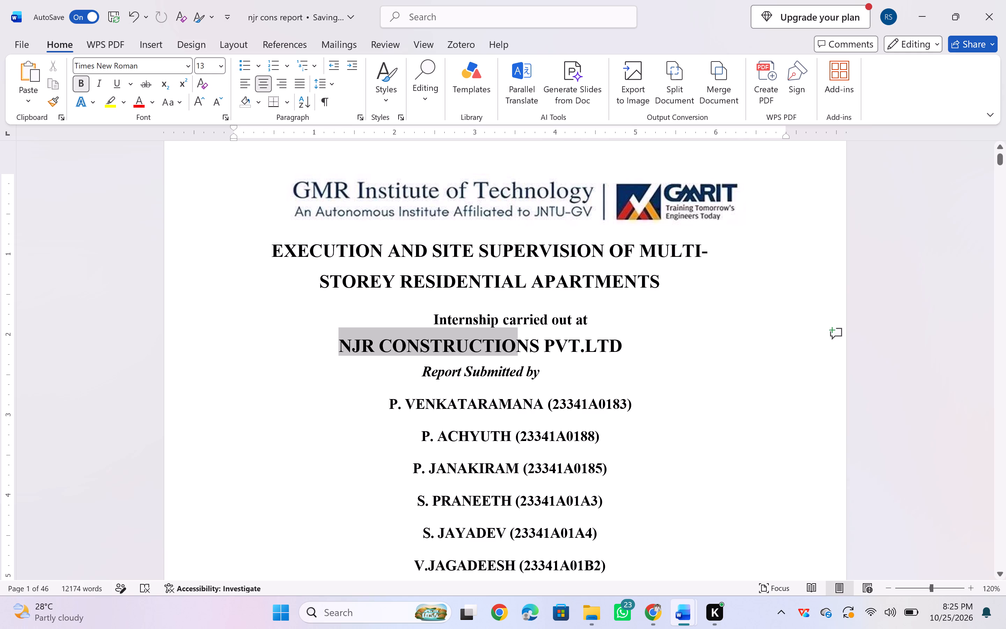
{"action": "left_click_drag", "start_coordinate": [555, 355], "coordinate": [627, 348]}
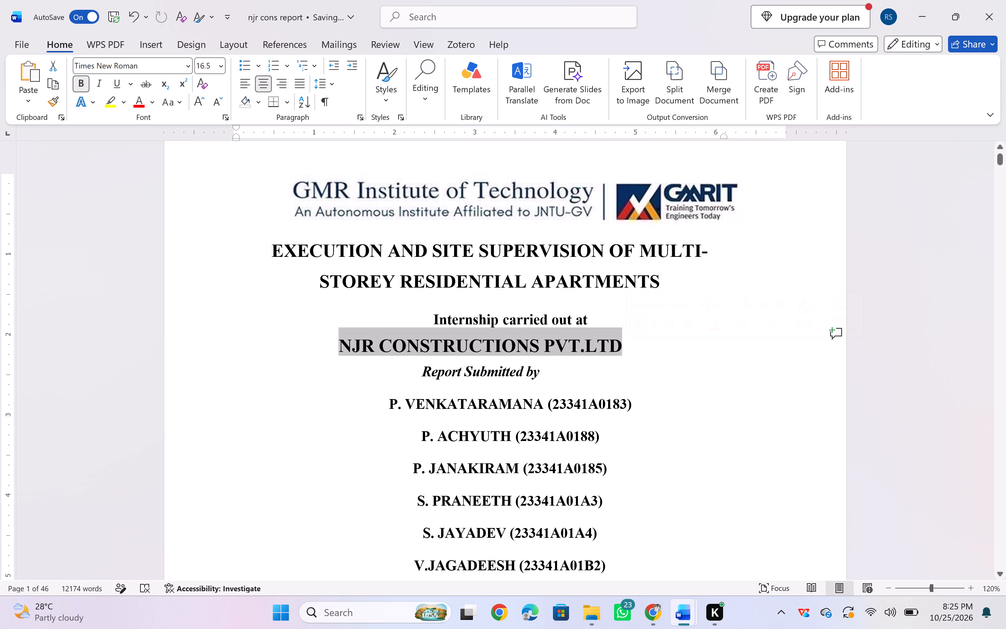
{"action": "left_click", "coordinate": [266, 86]}
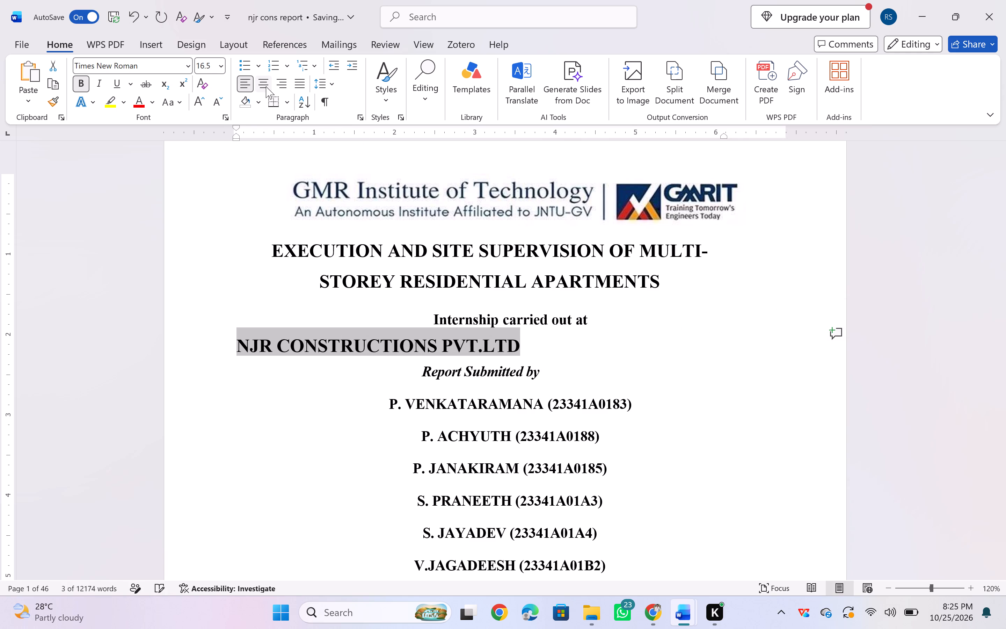
{"action": "left_click", "coordinate": [266, 86]}
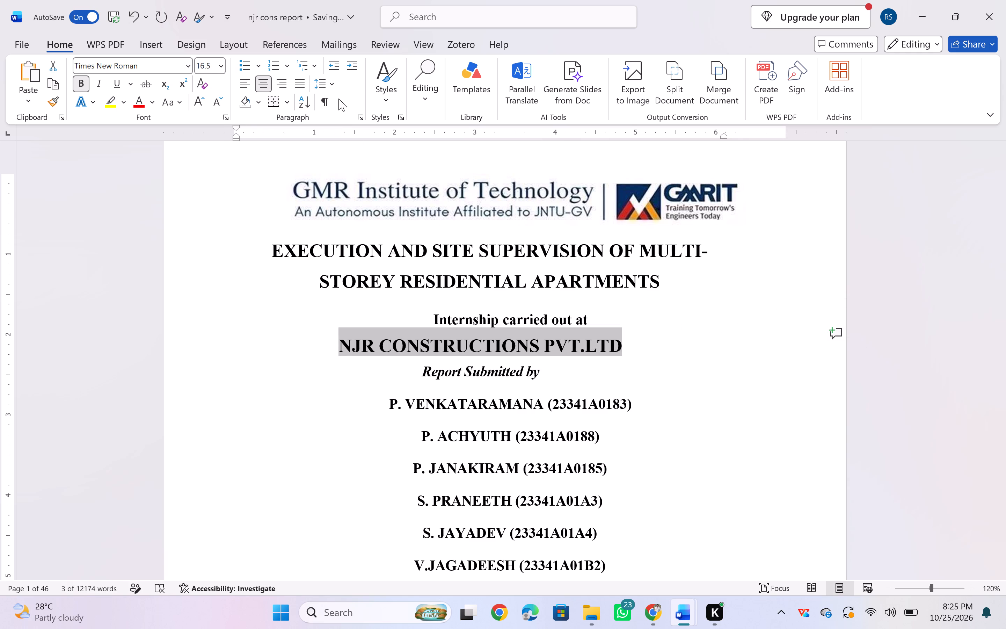
{"action": "left_click", "coordinate": [348, 70]}
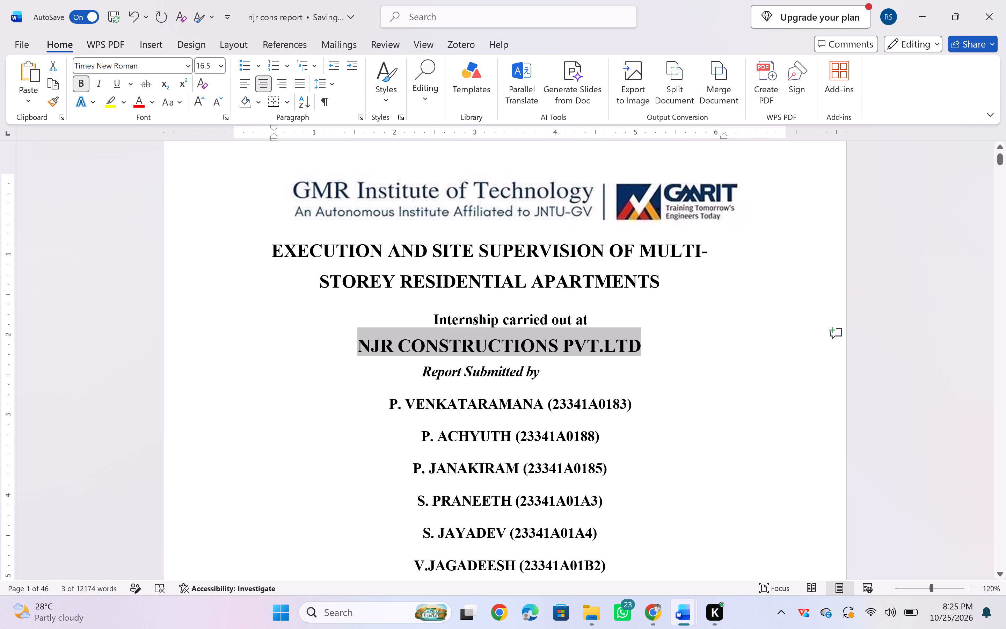
Increase the left indent of the cover page line "Report Submitted by" by one level.
{"action": "left_click", "coordinate": [418, 369]}
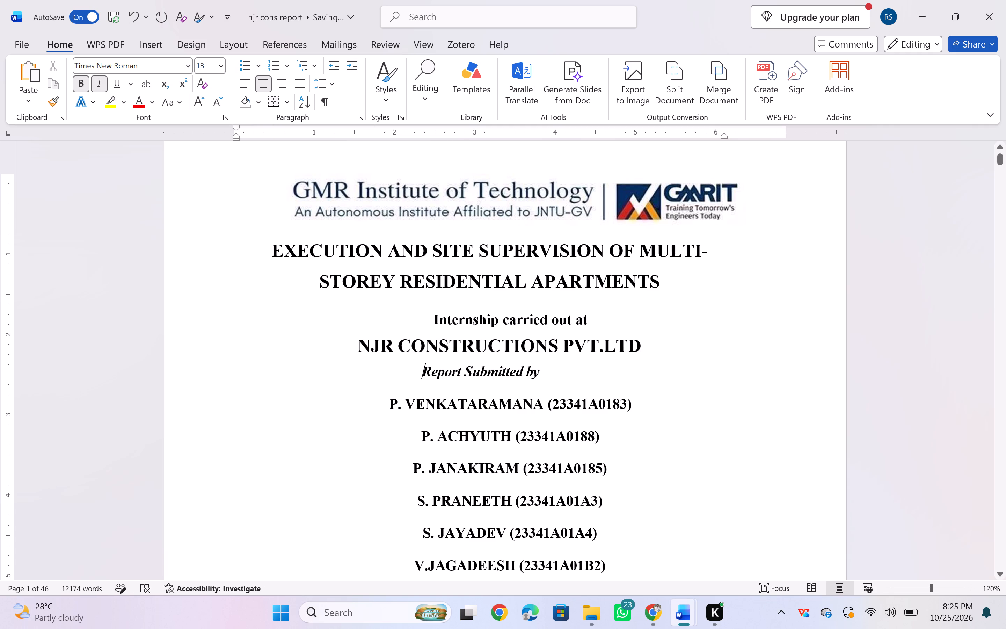
{"action": "left_click_drag", "start_coordinate": [422, 371], "coordinate": [539, 376]}
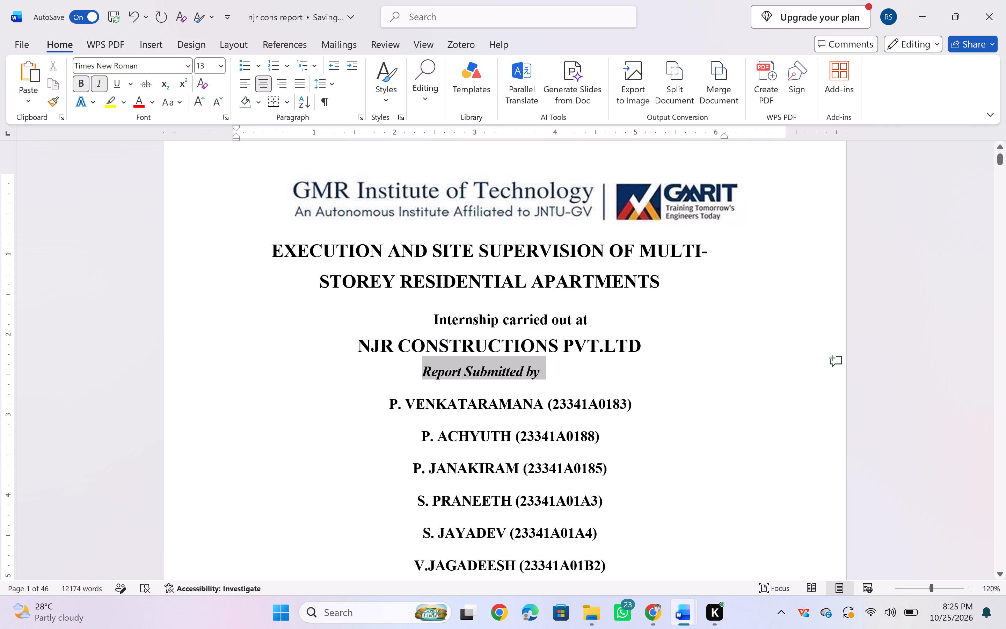
{"action": "left_click", "coordinate": [347, 66]}
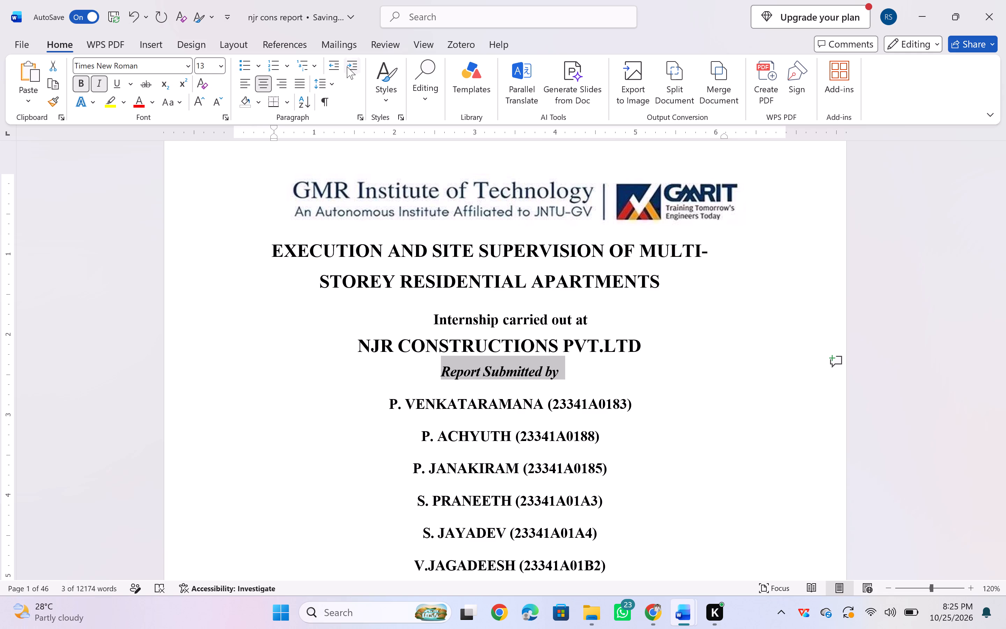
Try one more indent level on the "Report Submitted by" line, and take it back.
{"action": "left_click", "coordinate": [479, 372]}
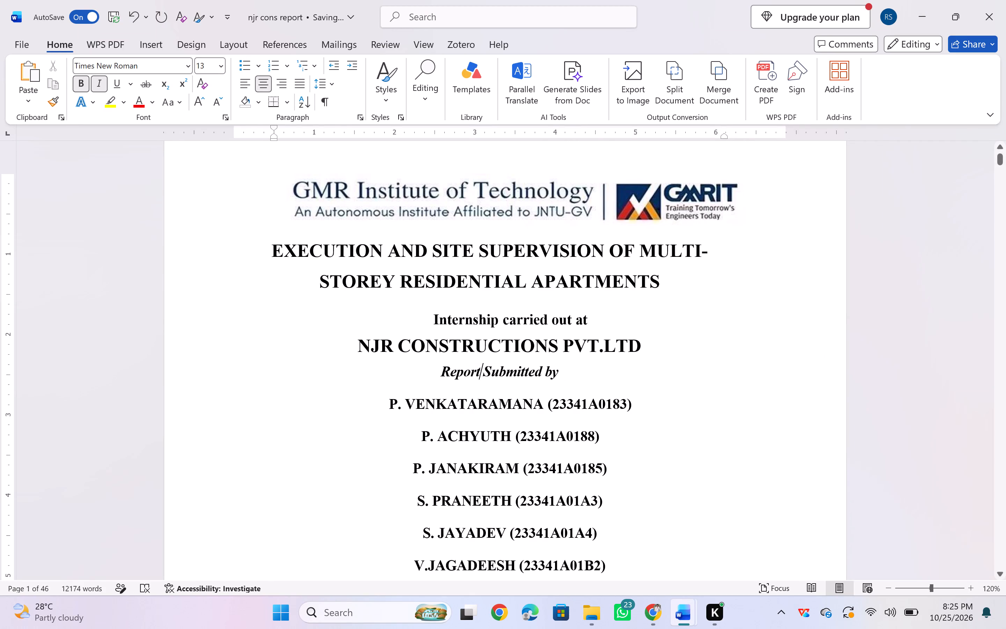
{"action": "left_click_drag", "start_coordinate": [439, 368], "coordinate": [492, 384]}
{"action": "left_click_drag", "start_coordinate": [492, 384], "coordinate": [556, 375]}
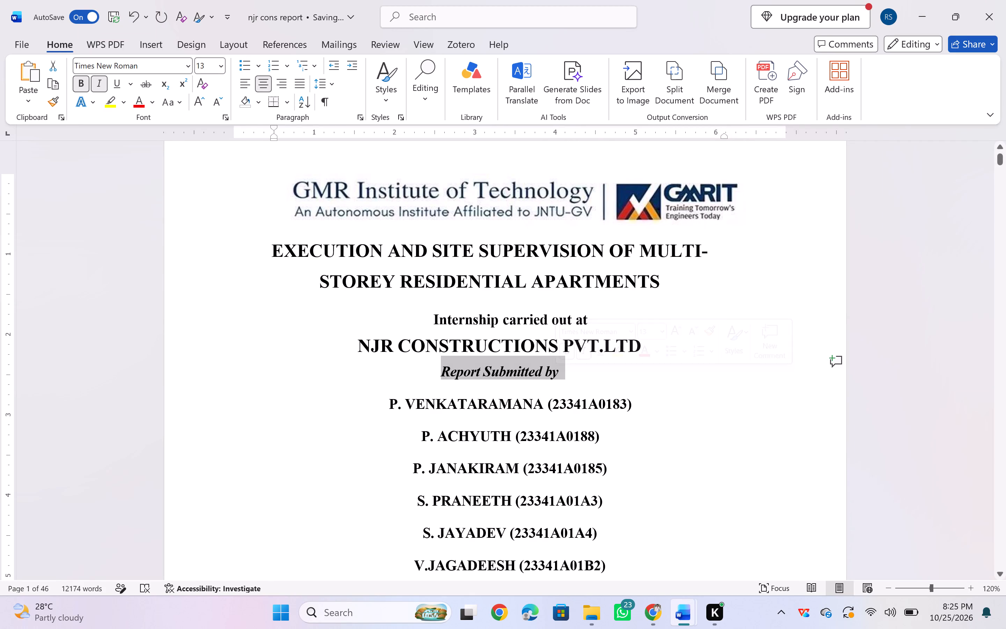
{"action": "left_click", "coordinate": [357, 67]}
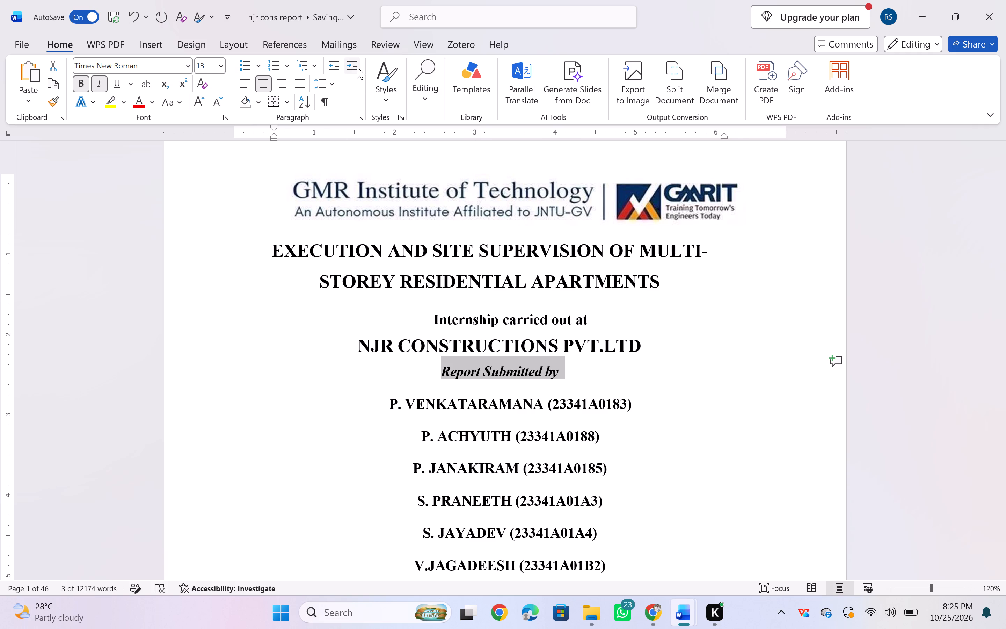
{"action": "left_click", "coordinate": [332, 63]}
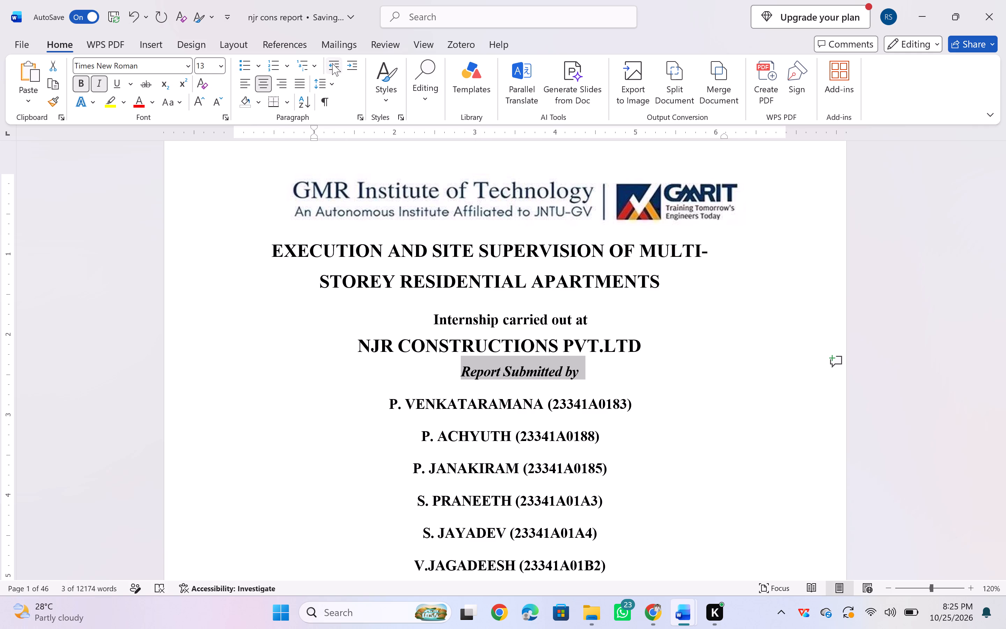
Insert four spaces before "Report Submitted by" to nudge the line into line with the text above.
{"action": "left_click", "coordinate": [455, 373]}
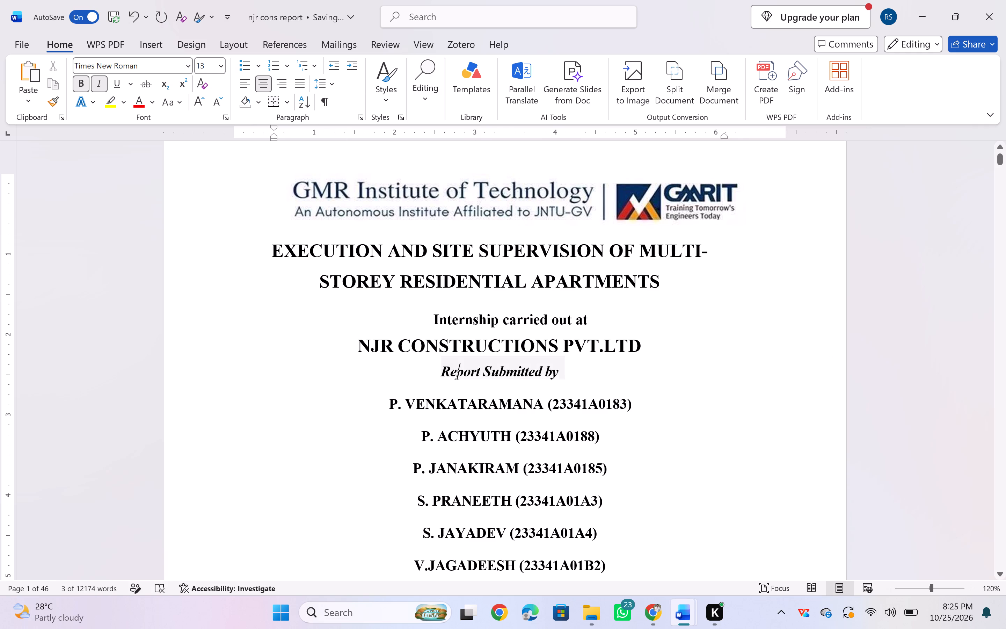
{"action": "left_click", "coordinate": [440, 373]}
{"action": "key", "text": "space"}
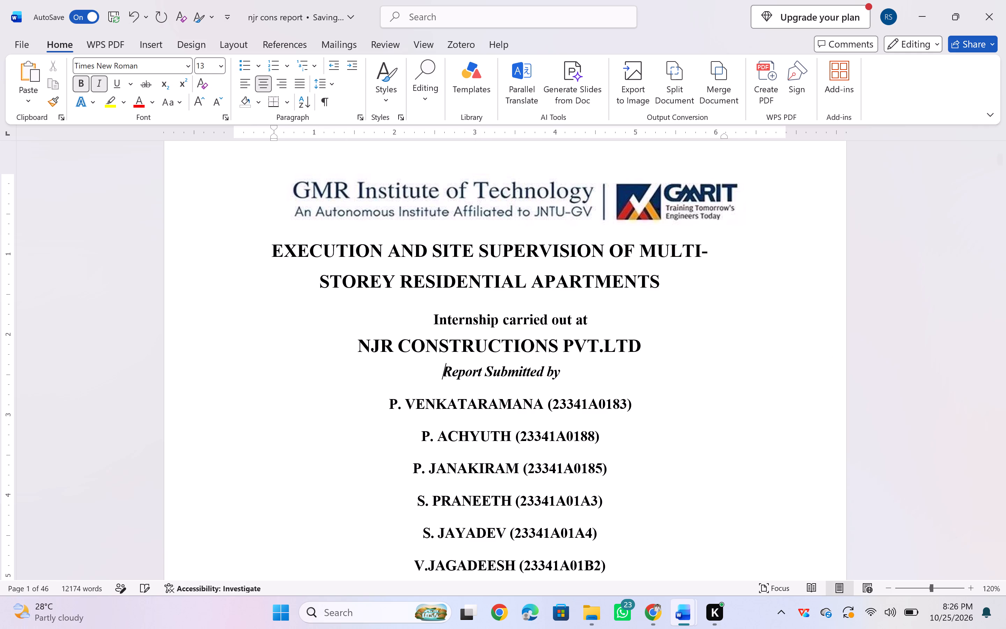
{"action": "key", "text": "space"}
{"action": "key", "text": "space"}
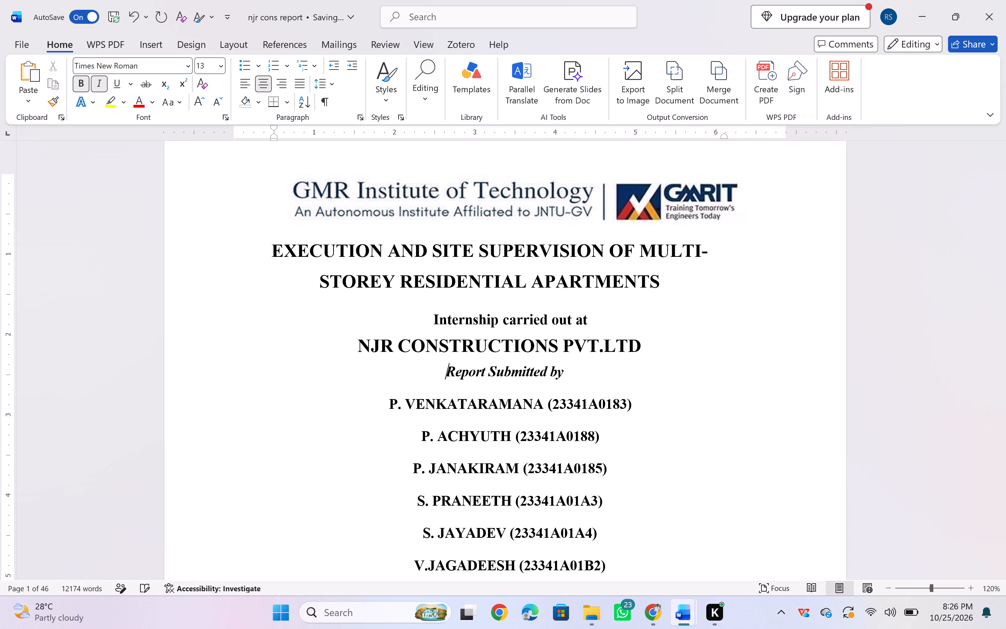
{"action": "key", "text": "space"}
{"action": "scroll", "coordinate": [438, 402], "scroll_direction": "down", "scroll_amount": 1}
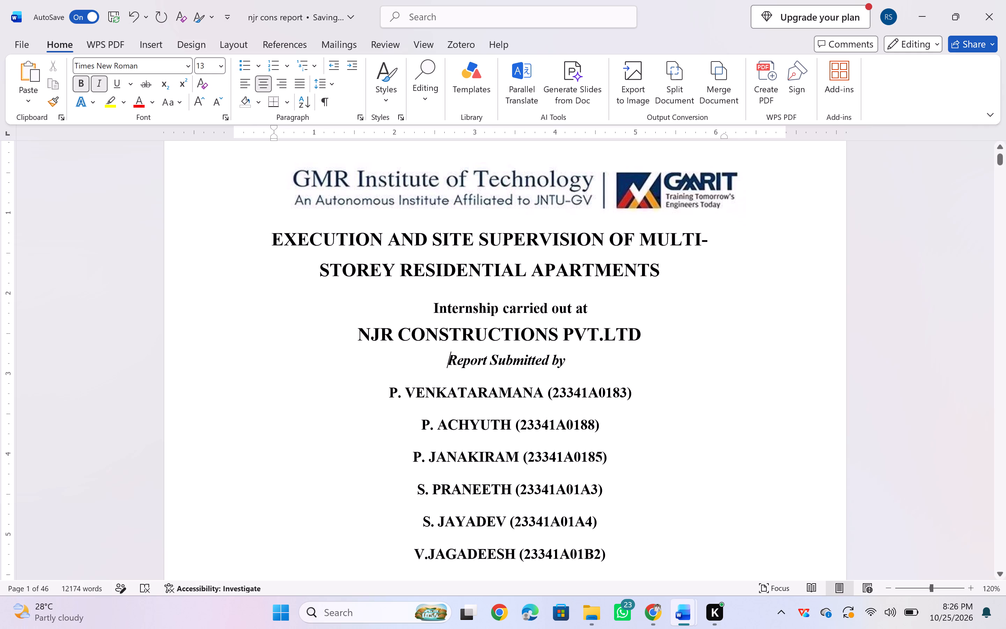
Remove the left indent from the cover page line "Under the esteemed guidance of".
{"action": "scroll", "coordinate": [438, 402], "scroll_direction": "down", "scroll_amount": 3}
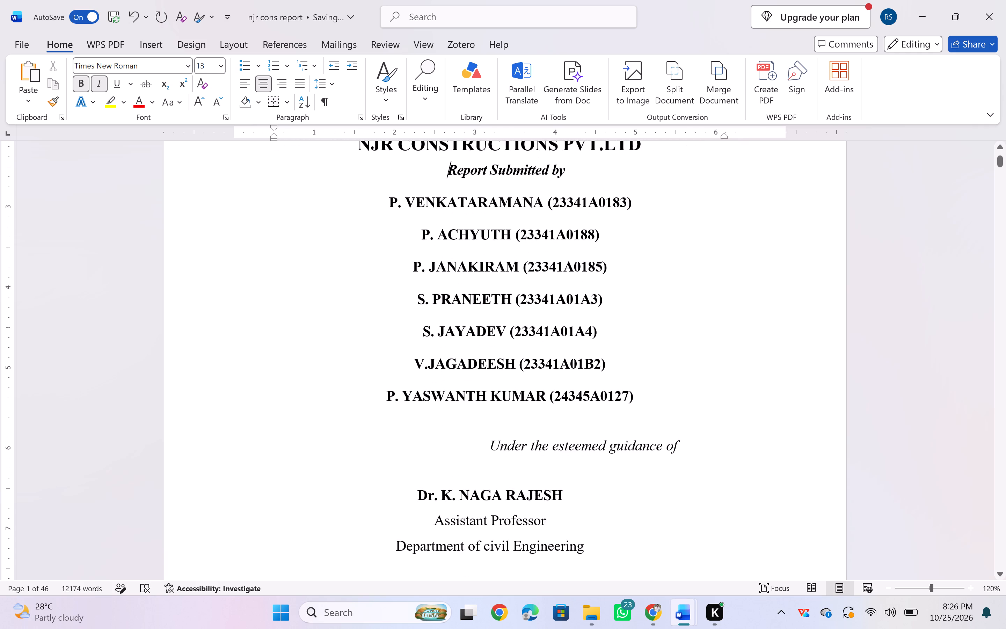
{"action": "scroll", "coordinate": [438, 402], "scroll_direction": "down", "scroll_amount": 1}
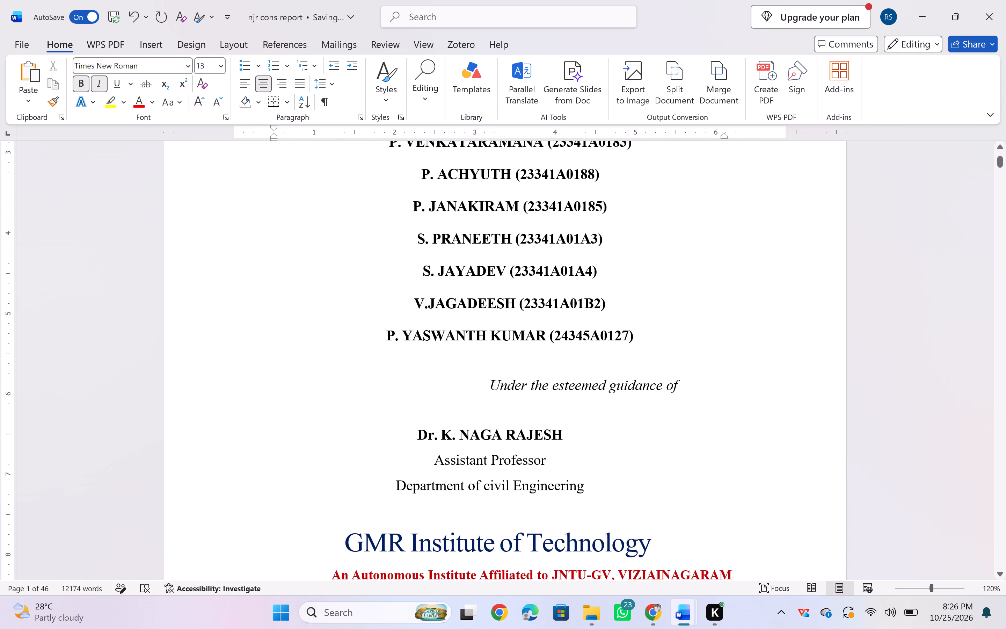
{"action": "left_click_drag", "start_coordinate": [490, 384], "coordinate": [679, 383]}
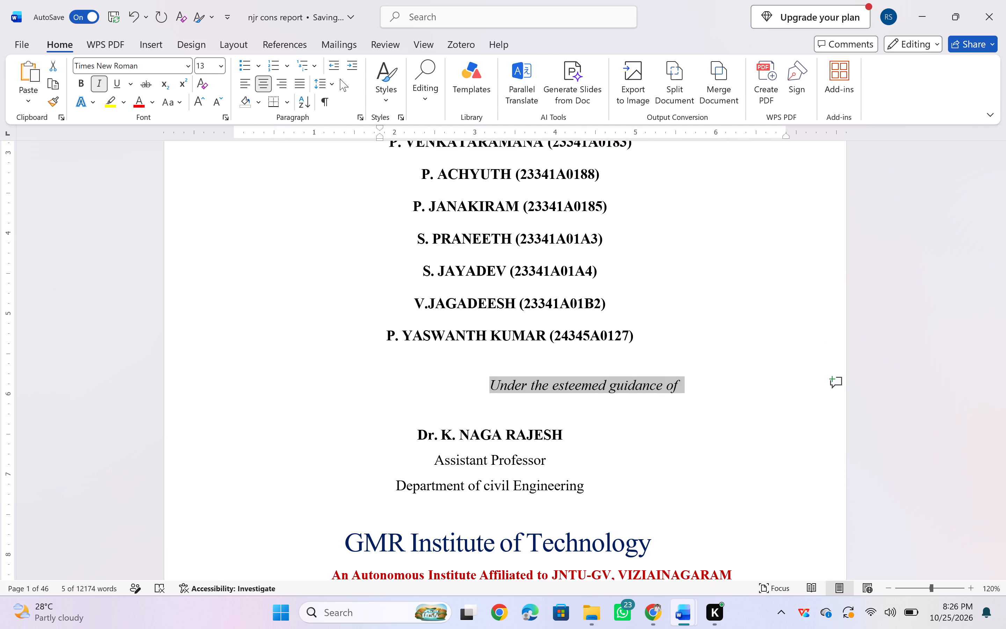
{"action": "left_click", "coordinate": [337, 67]}
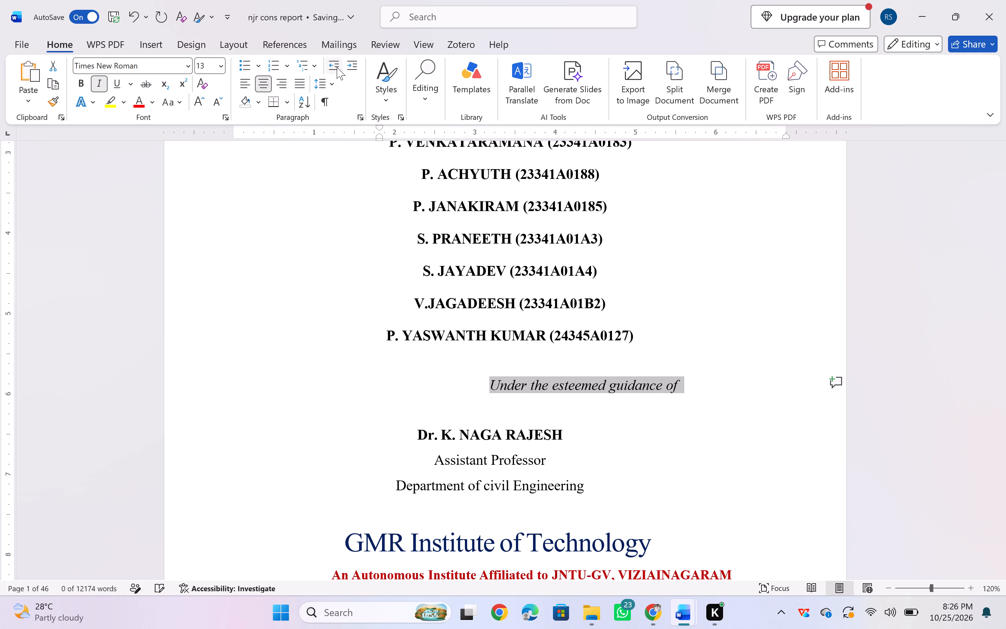
{"action": "left_click", "coordinate": [337, 67]}
{"action": "triple_click", "coordinate": [337, 67]}
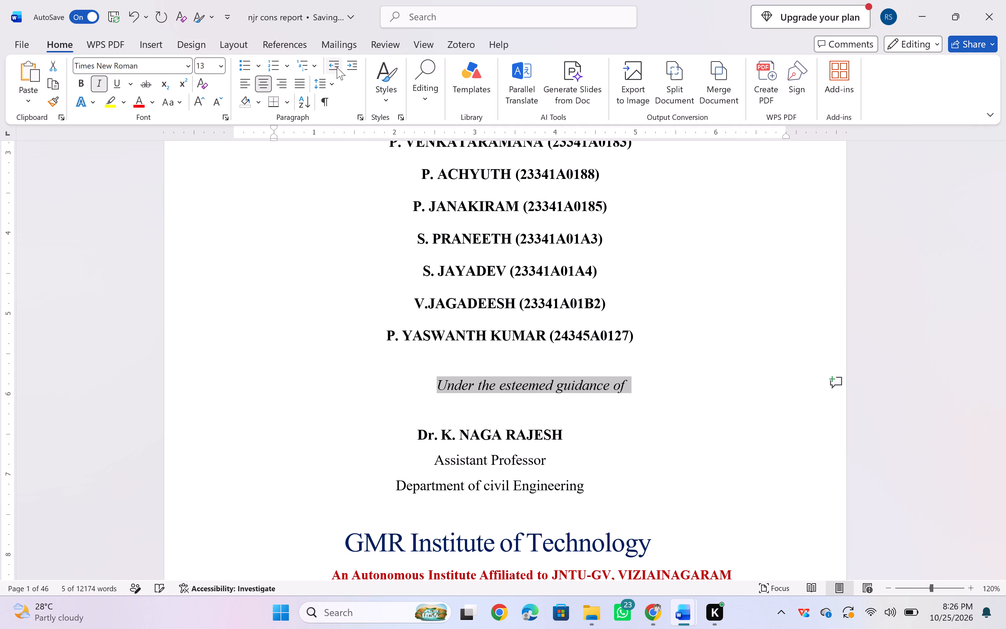
{"action": "left_click", "coordinate": [337, 67]}
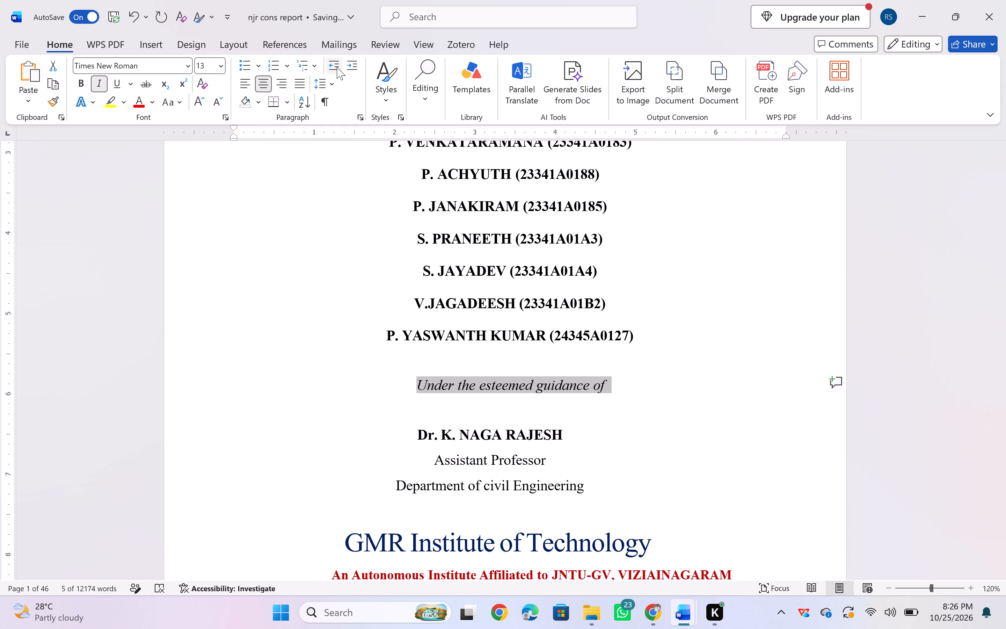
{"action": "left_click", "coordinate": [337, 67]}
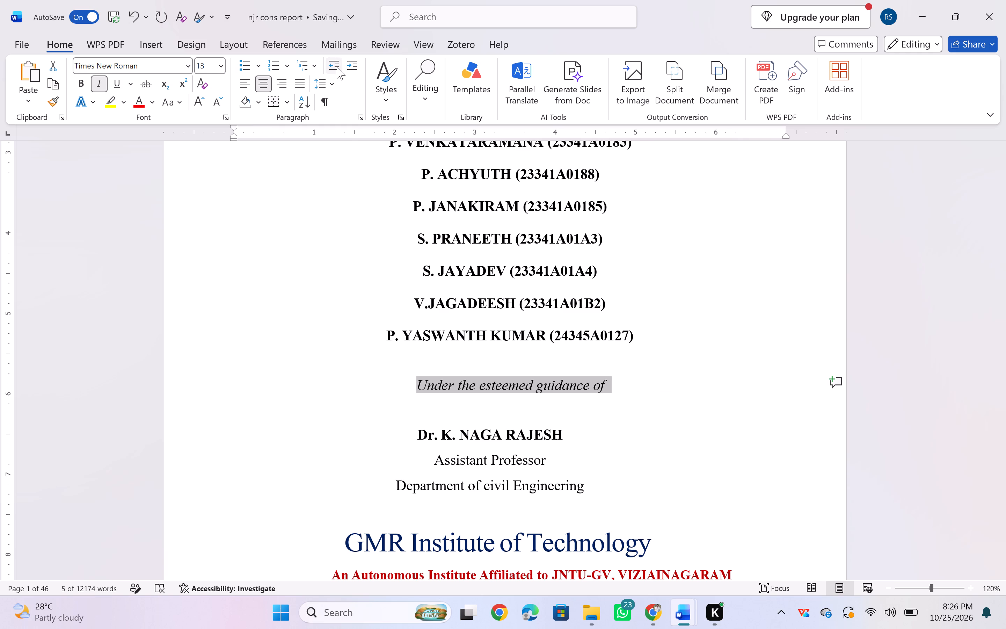
{"action": "double_click", "coordinate": [337, 67]}
{"action": "double_click", "coordinate": [337, 67]}
{"action": "left_click", "coordinate": [462, 381]}
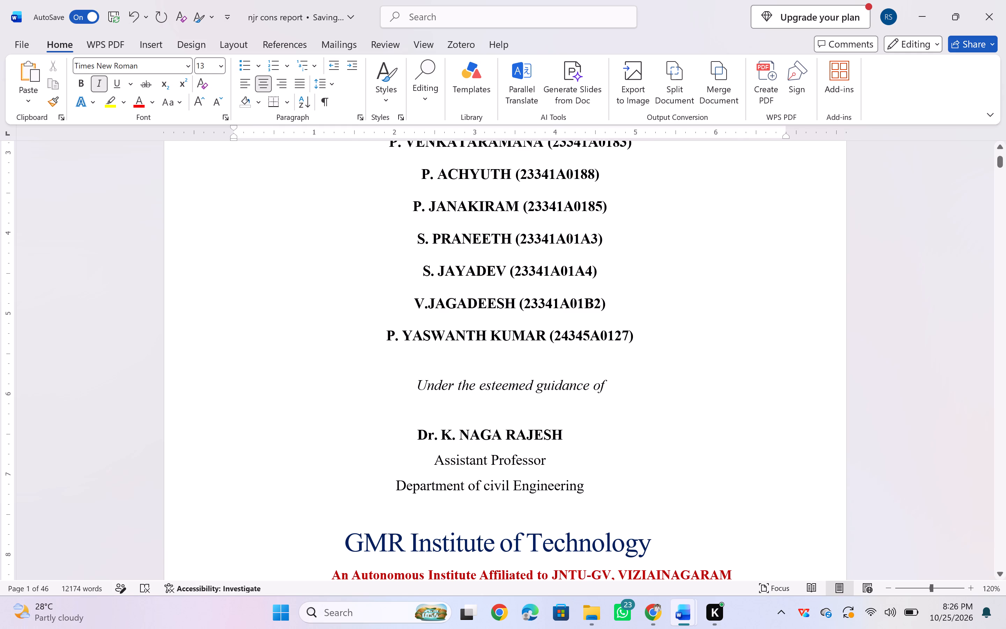
Reduce the gap between "Under the esteemed guidance of" and the guide's name to one short blank line.
{"action": "left_click", "coordinate": [415, 432]}
{"action": "left_click", "coordinate": [464, 411]}
{"action": "key", "text": "BackSpace"}
{"action": "key", "text": "BackSpace"}
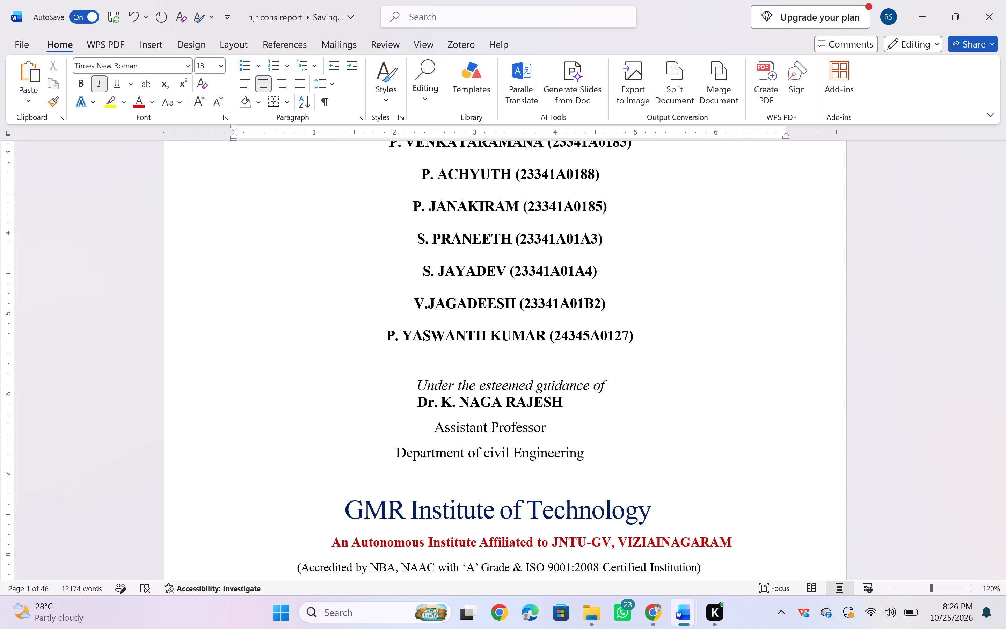
{"action": "key", "text": "Return"}
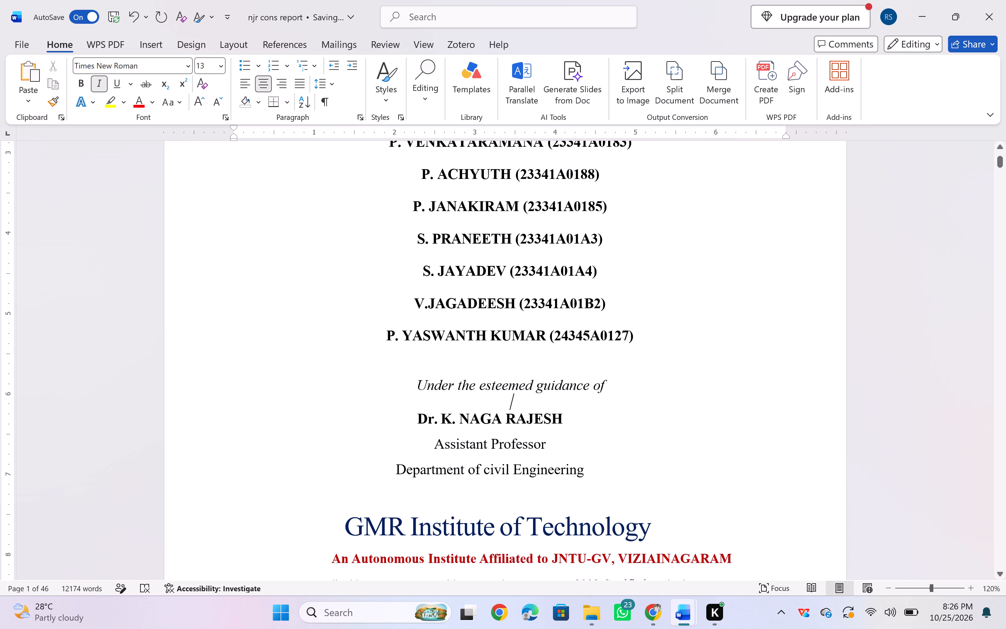
Nudge the guide's name on the cover page over with five leading spaces.
{"action": "scroll", "coordinate": [413, 414], "scroll_direction": "down", "scroll_amount": 1}
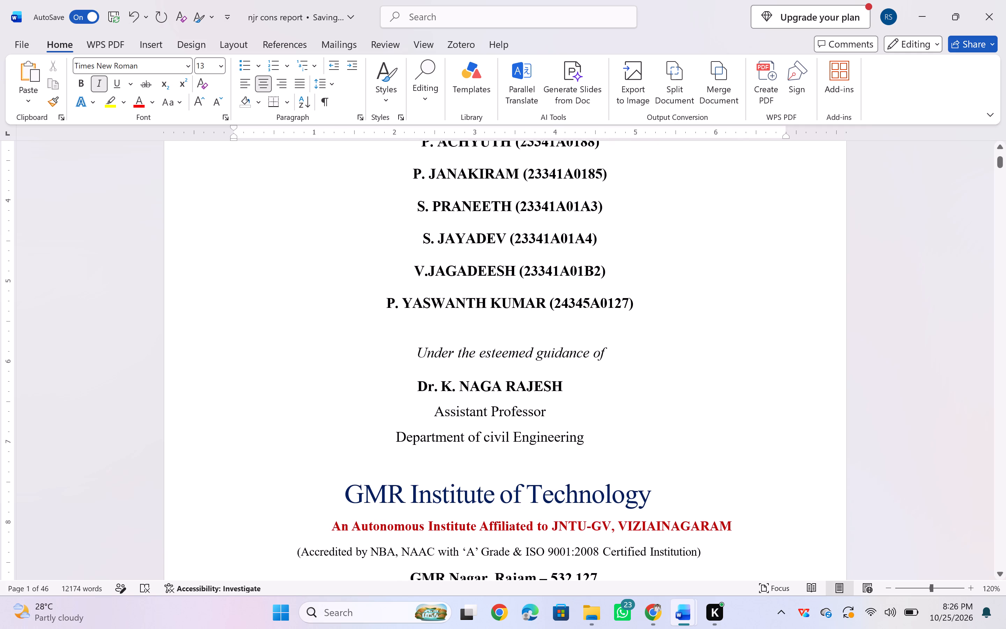
{"action": "left_click", "coordinate": [417, 386]}
{"action": "key", "text": "space"}
{"action": "key", "text": "space"}
{"action": "key", "text": "space"}
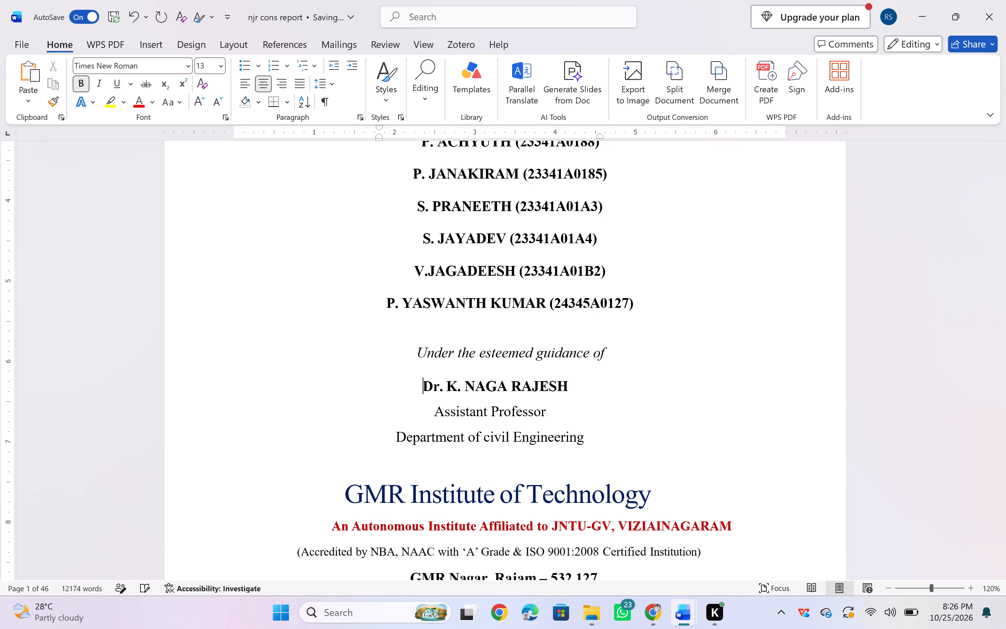
{"action": "key", "text": "space"}
{"action": "key", "text": "space"}
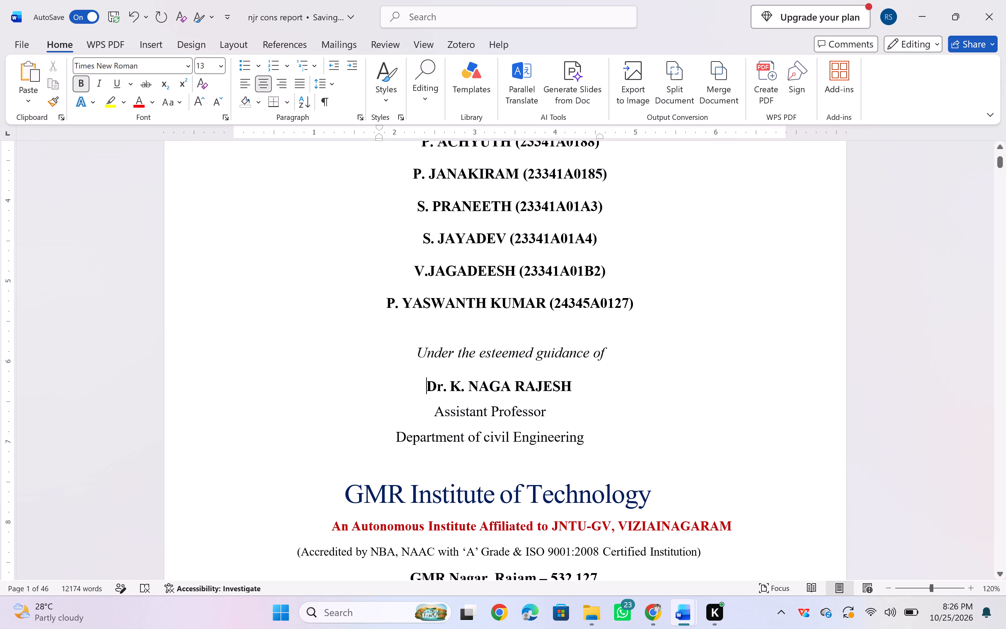
Left-align the line "Under the esteemed guidance of" and give it a 2-inch left indent.
{"action": "left_click", "coordinate": [410, 348]}
{"action": "key", "text": "BackSpace"}
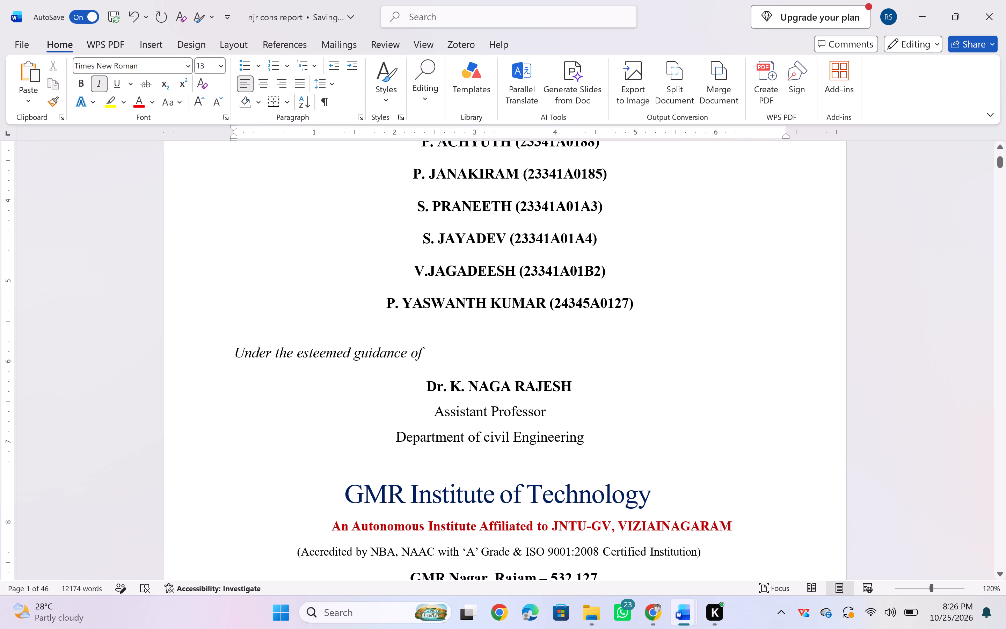
{"action": "left_click_drag", "start_coordinate": [235, 354], "coordinate": [404, 368]}
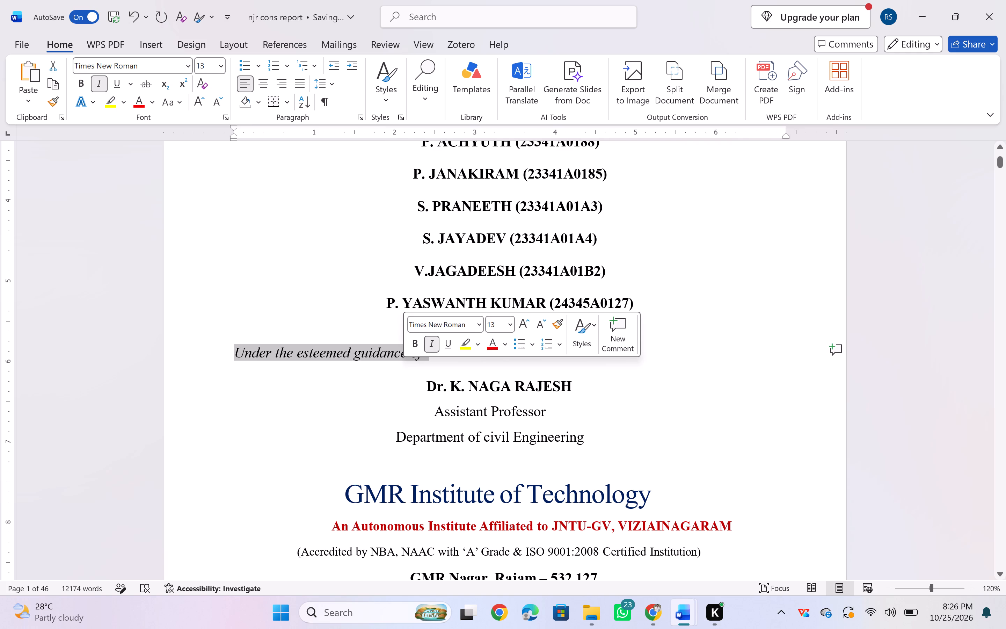
{"action": "left_click", "coordinate": [351, 68]}
{"action": "left_click", "coordinate": [351, 68]}
{"action": "left_click", "coordinate": [351, 68]}
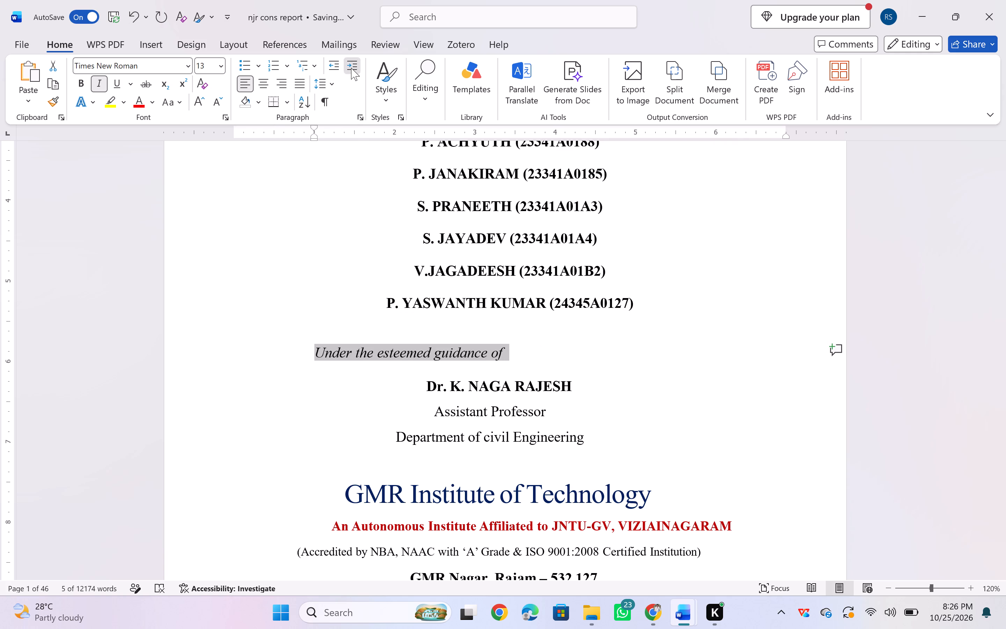
{"action": "left_click", "coordinate": [351, 68]}
{"action": "left_click", "coordinate": [351, 68]}
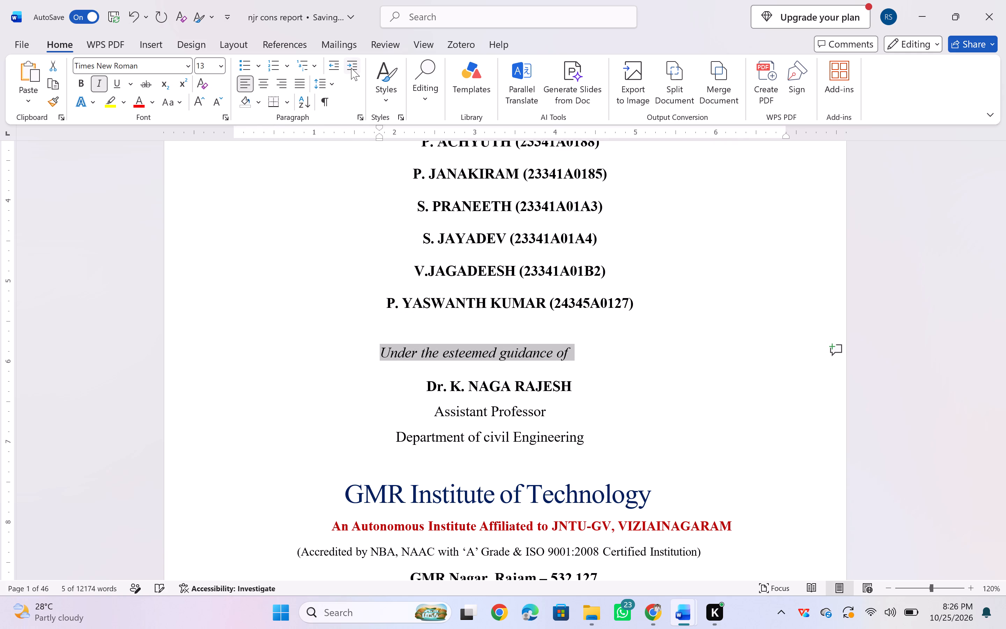
{"action": "left_click", "coordinate": [351, 68]}
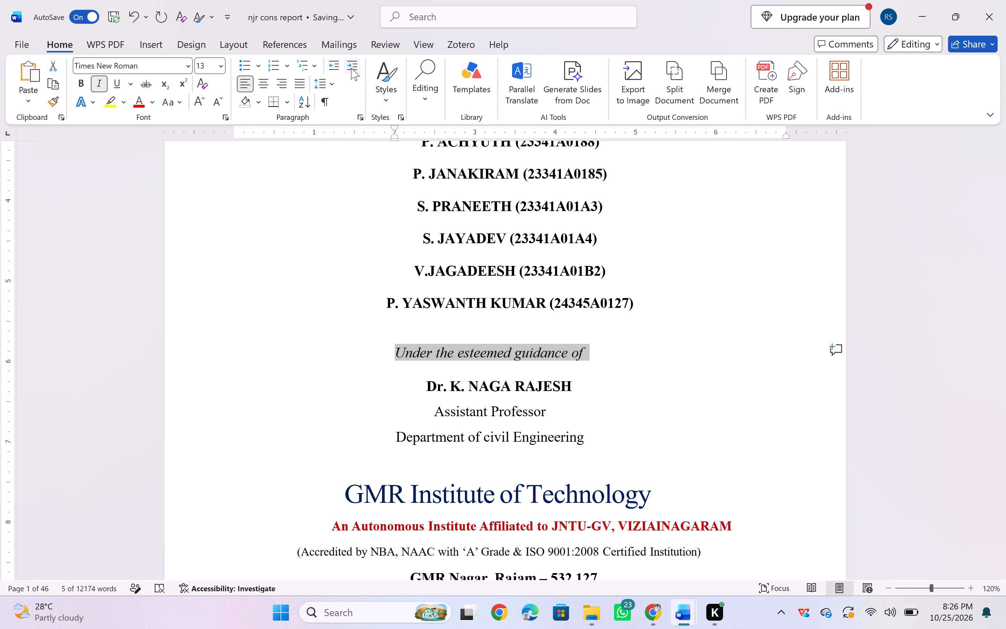
{"action": "left_click", "coordinate": [351, 68]}
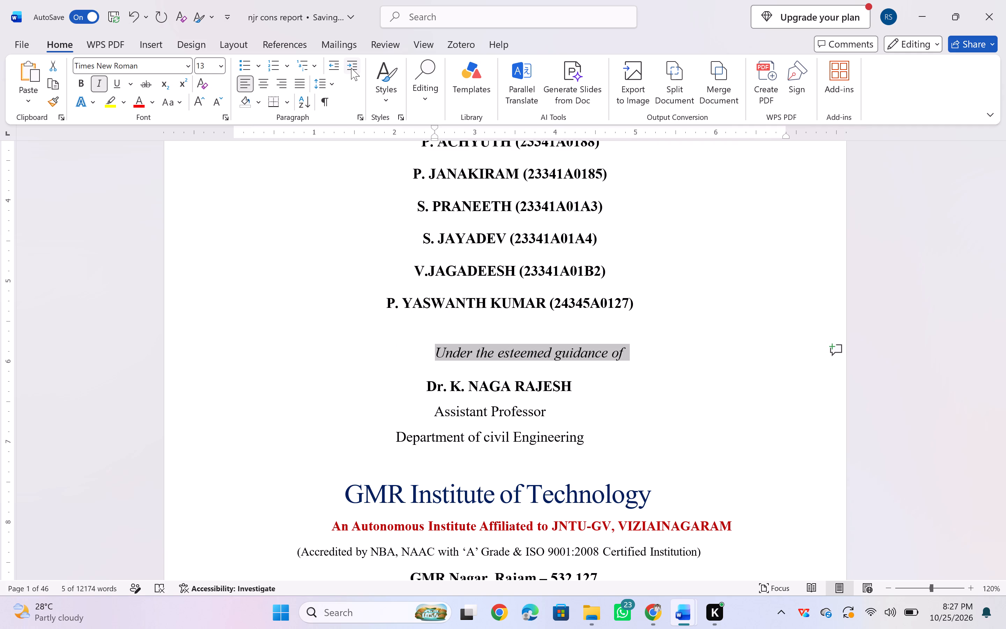
{"action": "left_click", "coordinate": [334, 62]}
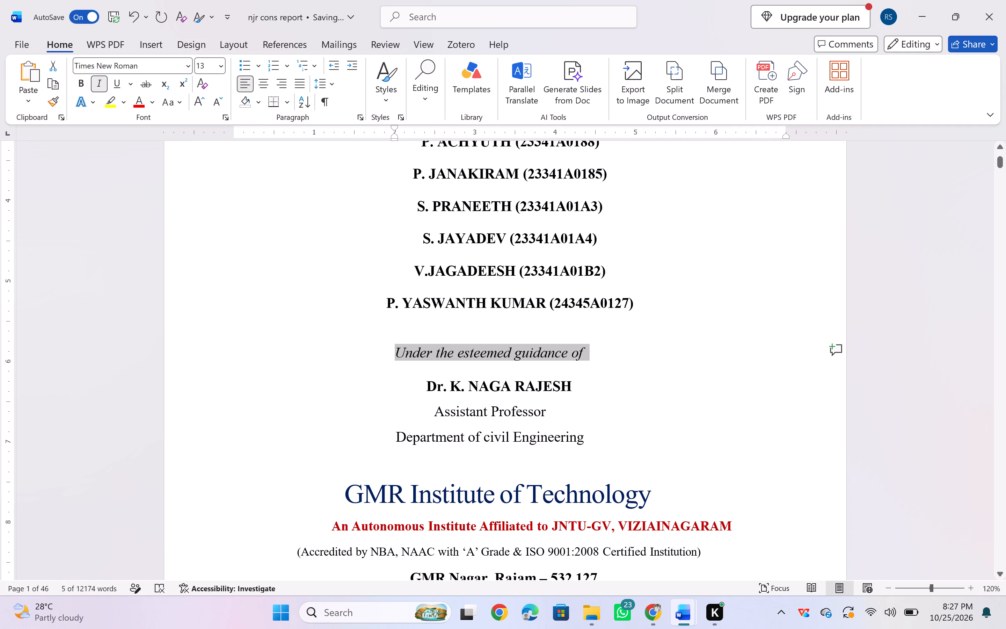
Add three leading spaces before "Under the esteemed guidance of".
{"action": "left_click", "coordinate": [411, 349]}
{"action": "left_click", "coordinate": [393, 349]}
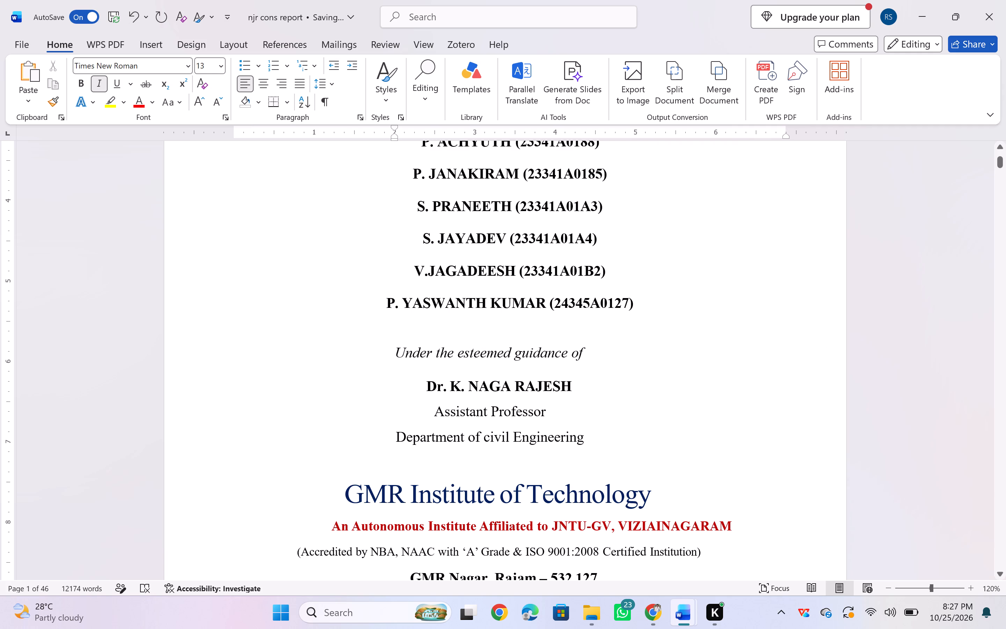
{"action": "key", "text": "space"}
{"action": "key", "text": "space"}
{"action": "key", "text": "space"}
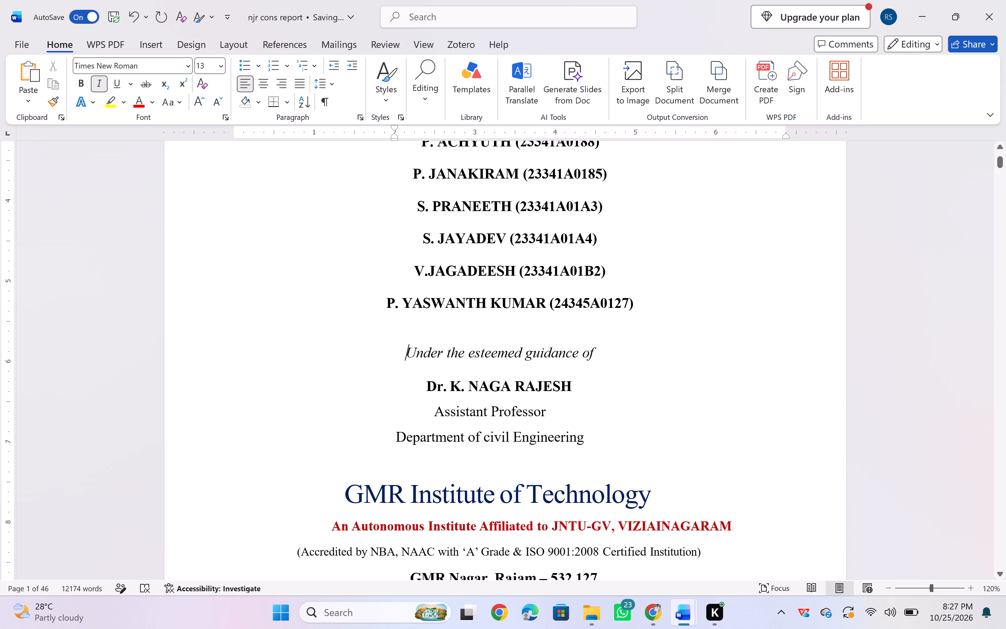
Try to nudge the "Assistant Professor" line over with leading spaces.
{"action": "left_click", "coordinate": [431, 414]}
{"action": "key", "text": "space"}
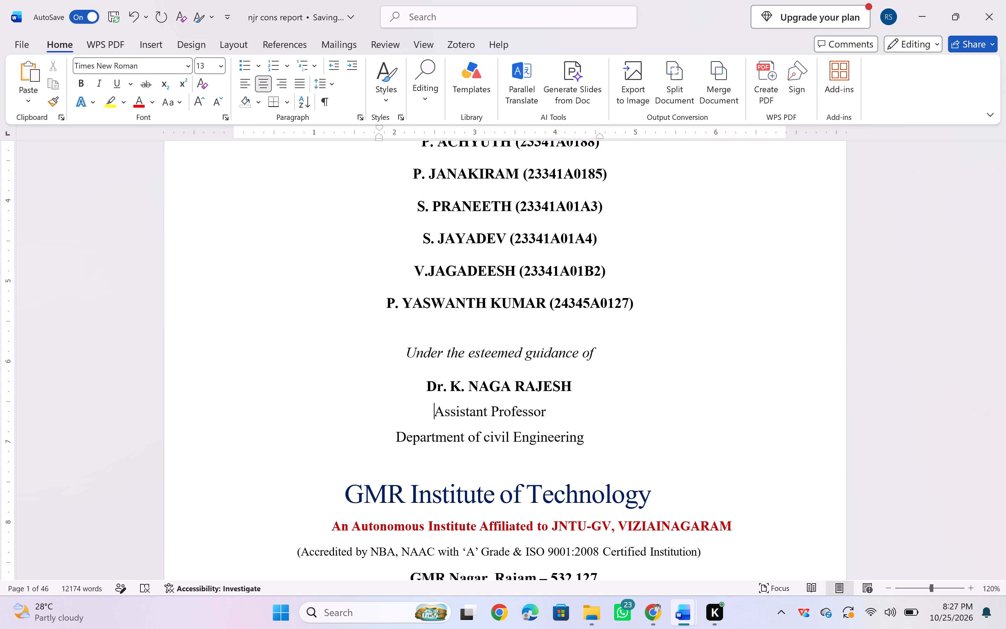
{"action": "key", "text": "space"}
{"action": "key", "text": "space"}
{"action": "key", "text": "space"}
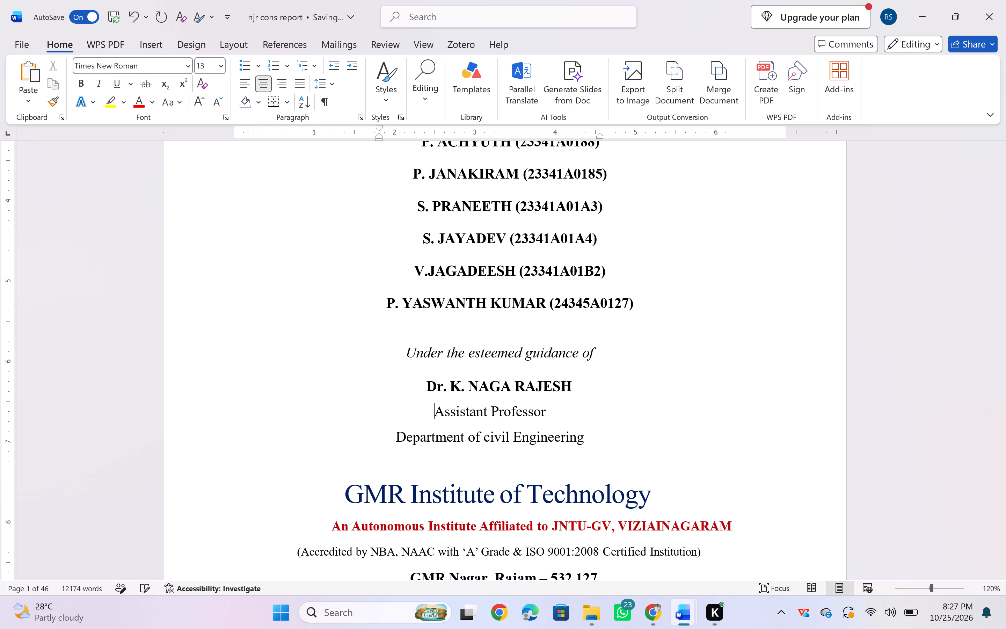
{"action": "key", "text": "space"}
{"action": "left_click", "coordinate": [434, 416]}
{"action": "key", "text": "space"}
{"action": "key", "text": "space"}
Add two leading spaces before "Department of civil Engineering".
{"action": "scroll", "coordinate": [430, 445], "scroll_direction": "down", "scroll_amount": 2}
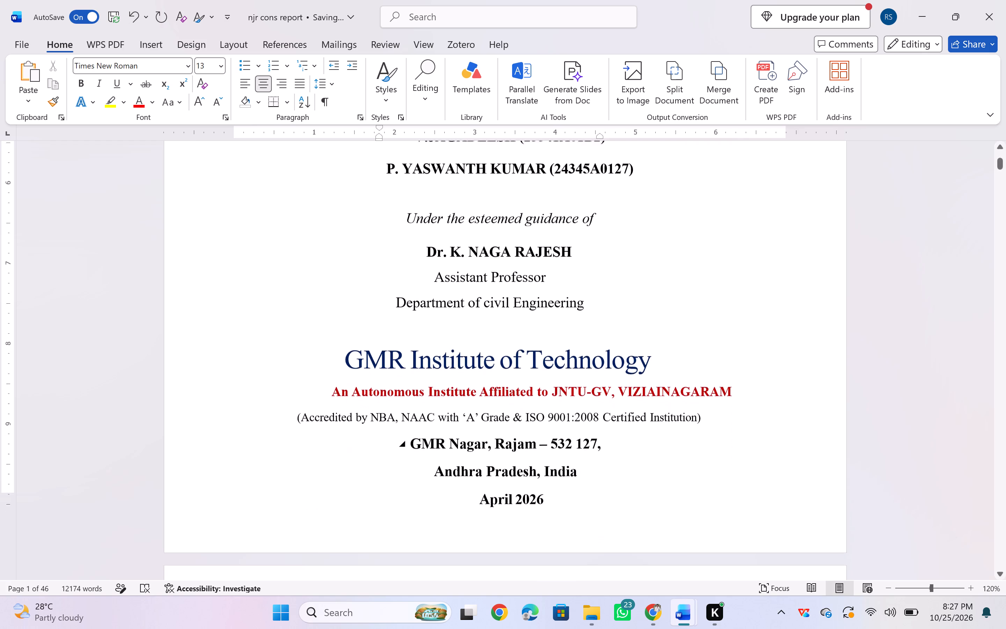
{"action": "scroll", "coordinate": [430, 445], "scroll_direction": "down", "scroll_amount": 1}
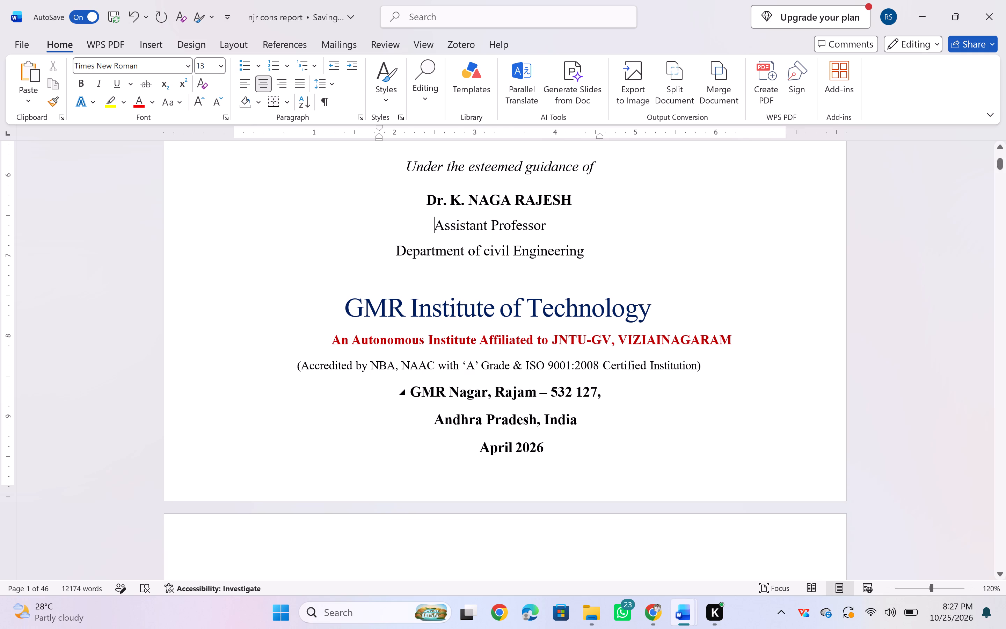
{"action": "left_click", "coordinate": [382, 255]}
{"action": "key", "text": "space"}
{"action": "key", "text": "space"}
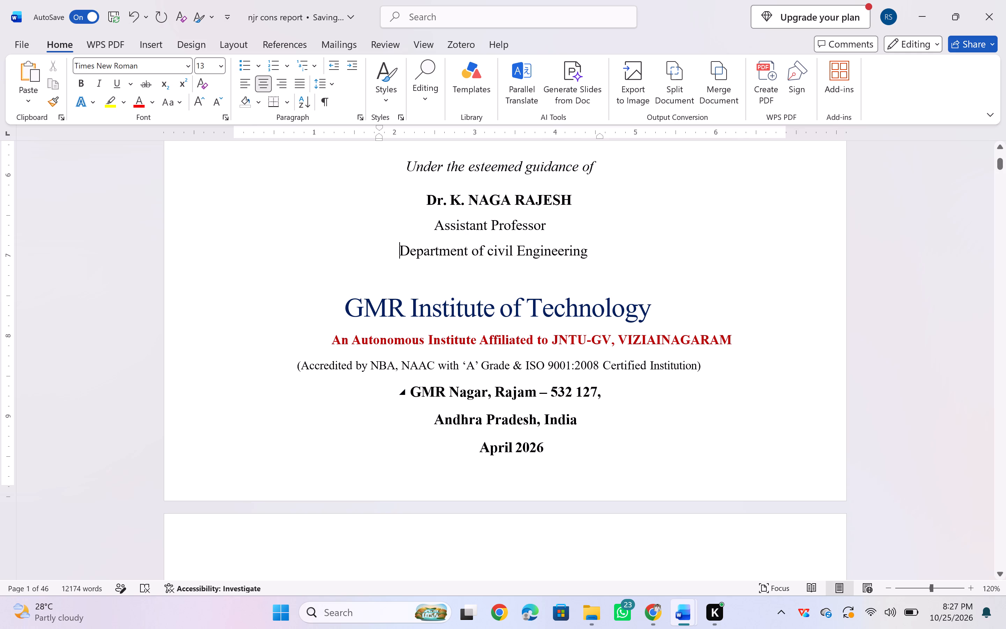
Reduce the left indent of the "GMR Nagar, Rajam – 532 127, Andhra Pradesh, India" lines to 1.5 inches.
{"action": "left_click_drag", "start_coordinate": [431, 418], "coordinate": [577, 421]}
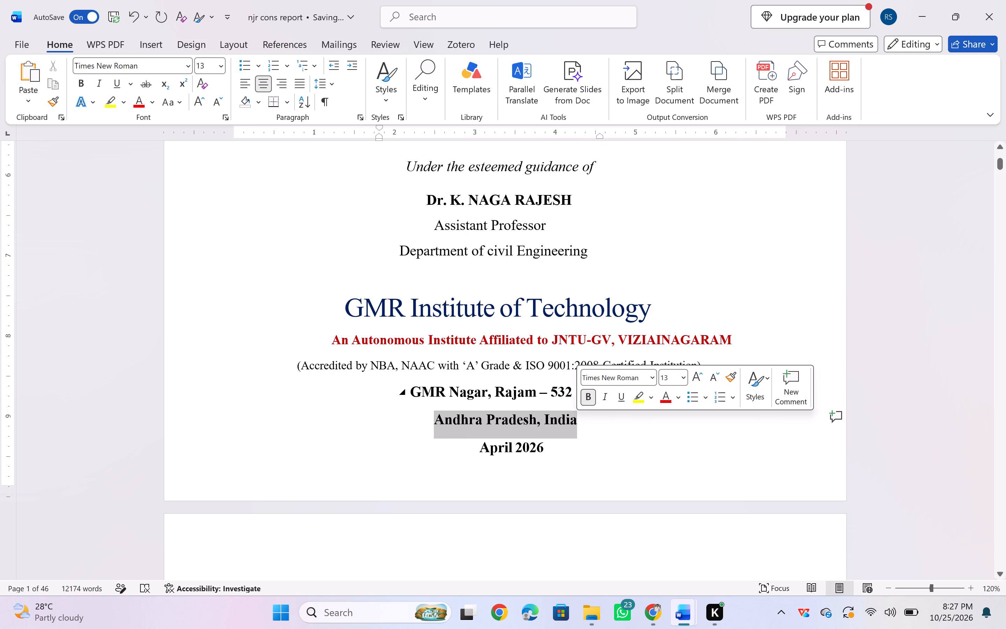
{"action": "left_click", "coordinate": [333, 67]}
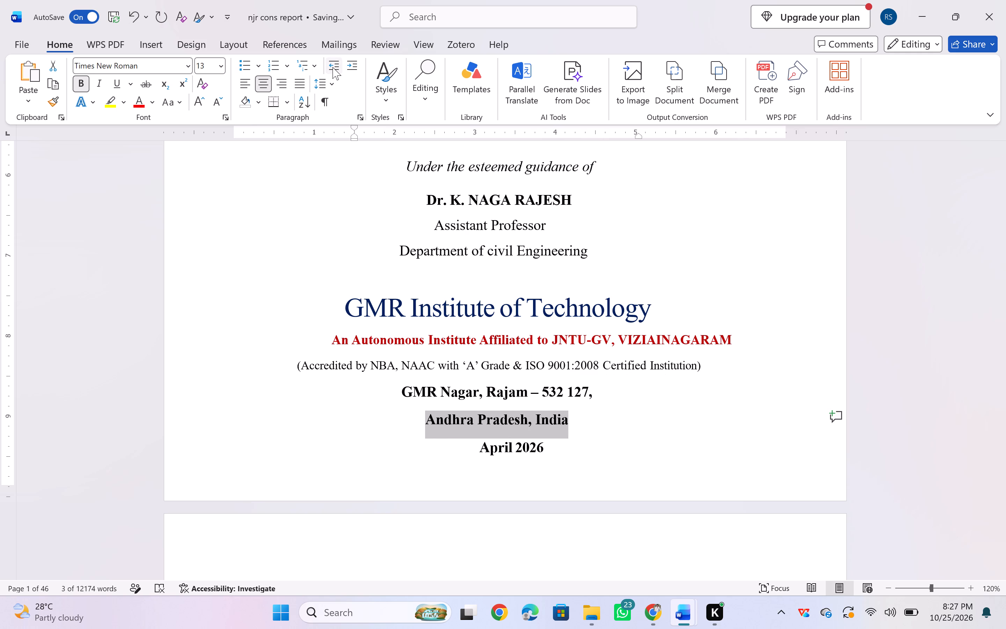
{"action": "left_click", "coordinate": [333, 67]}
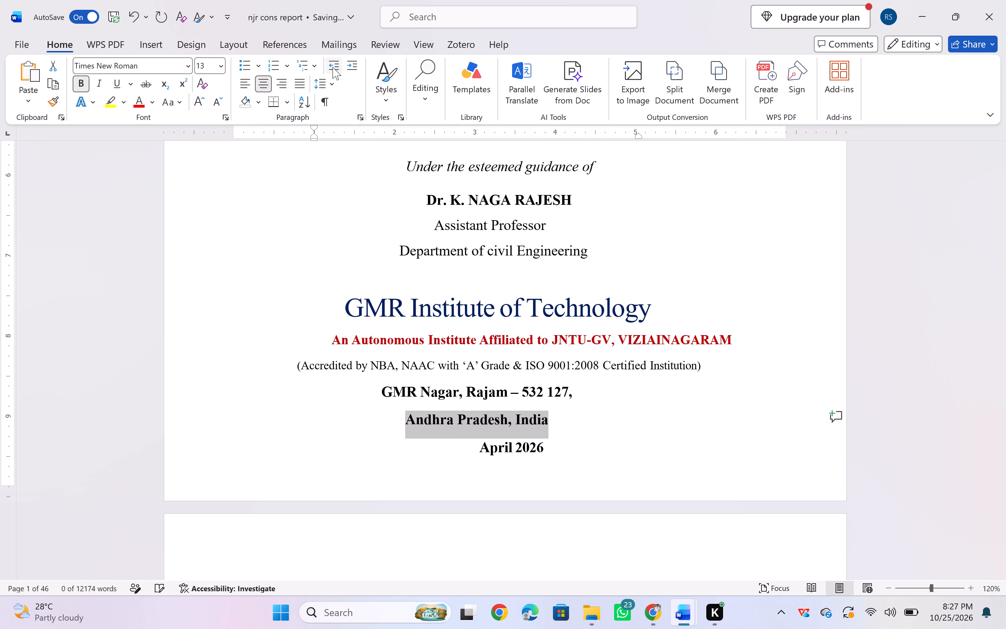
{"action": "left_click", "coordinate": [350, 66]}
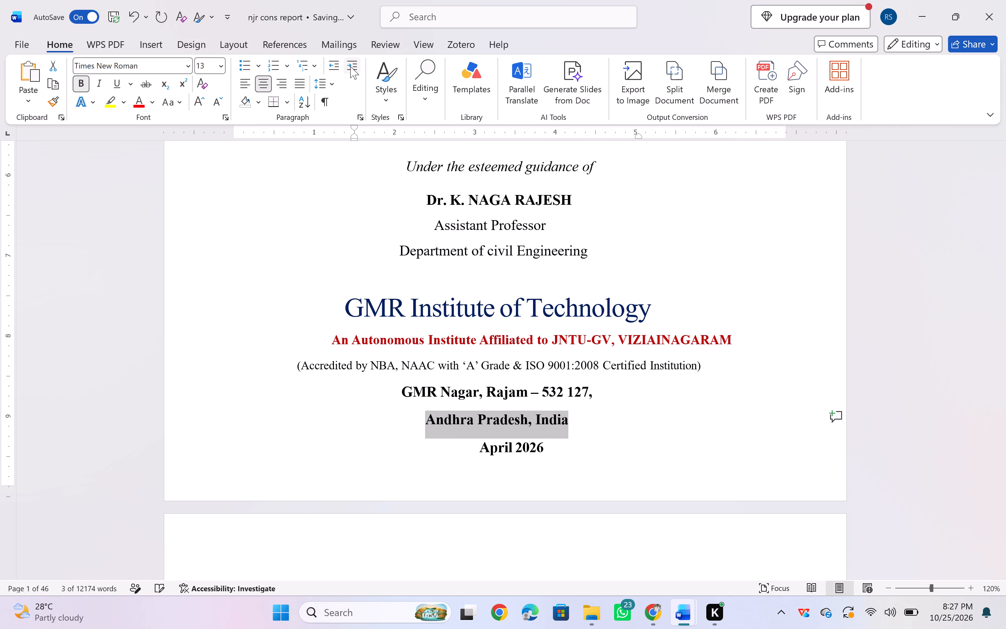
{"action": "left_click", "coordinate": [457, 430]}
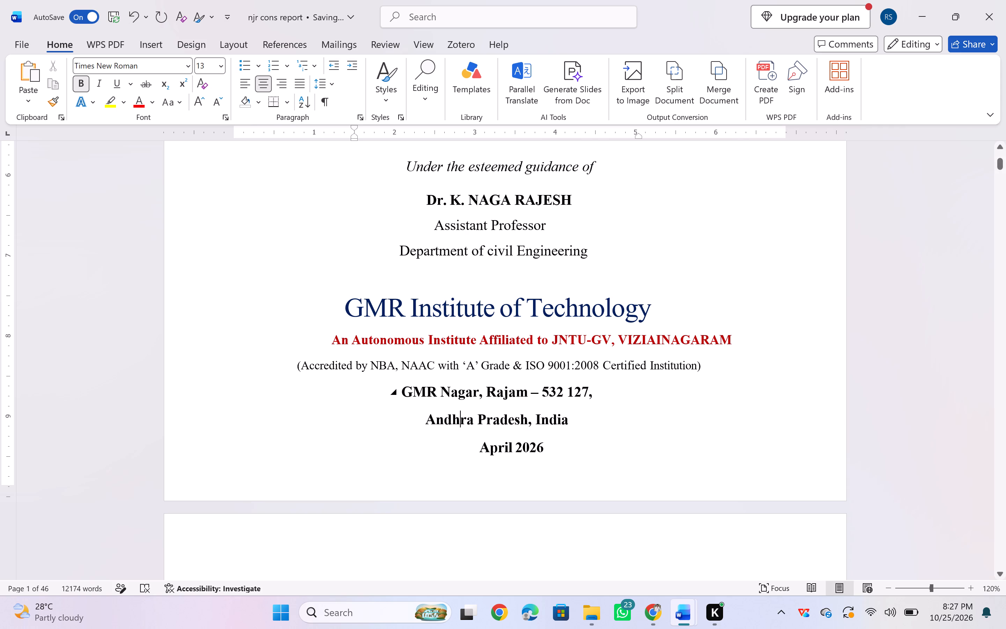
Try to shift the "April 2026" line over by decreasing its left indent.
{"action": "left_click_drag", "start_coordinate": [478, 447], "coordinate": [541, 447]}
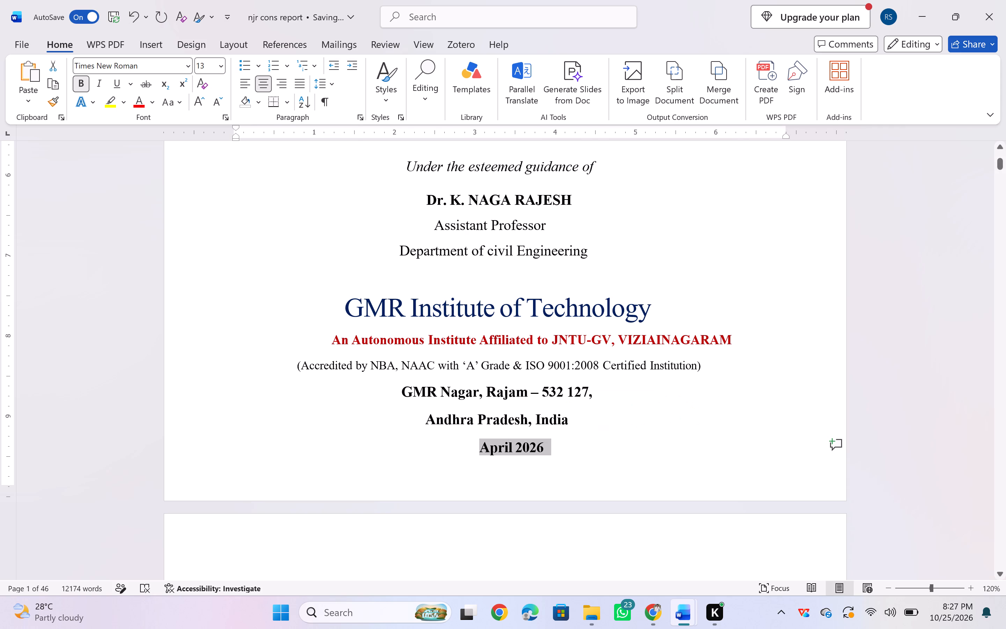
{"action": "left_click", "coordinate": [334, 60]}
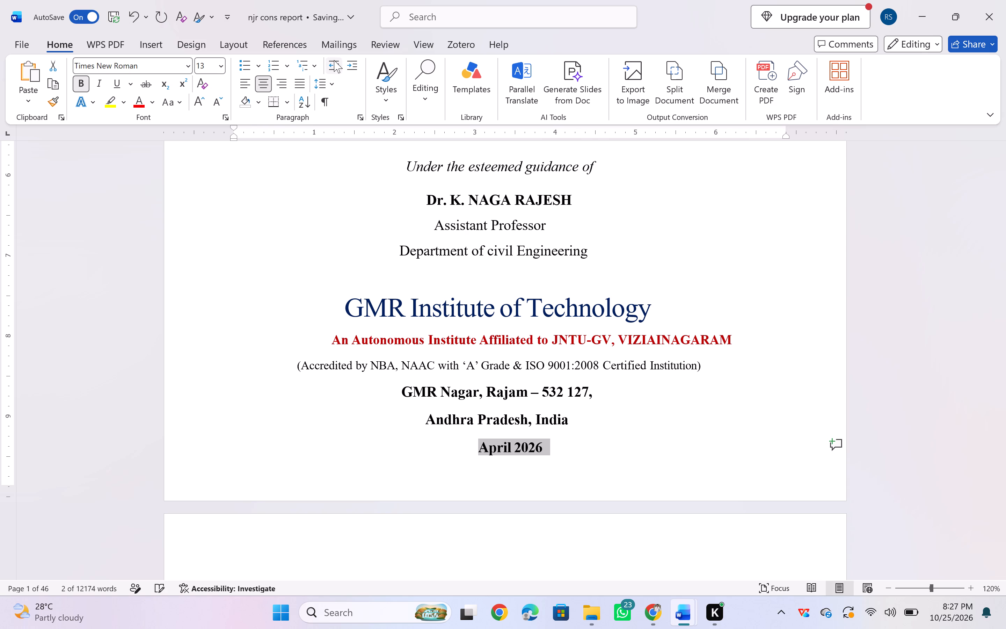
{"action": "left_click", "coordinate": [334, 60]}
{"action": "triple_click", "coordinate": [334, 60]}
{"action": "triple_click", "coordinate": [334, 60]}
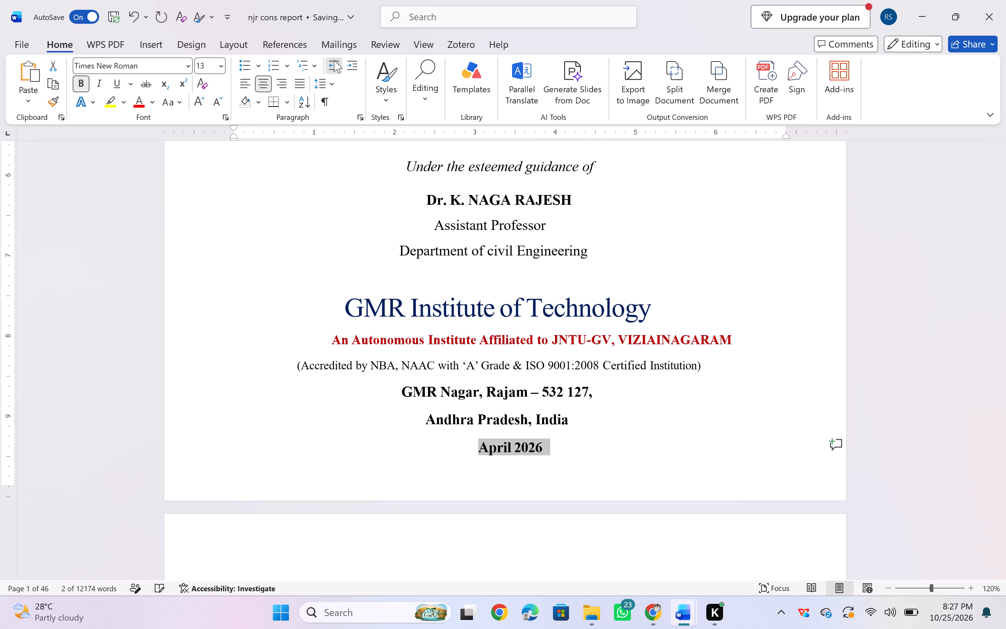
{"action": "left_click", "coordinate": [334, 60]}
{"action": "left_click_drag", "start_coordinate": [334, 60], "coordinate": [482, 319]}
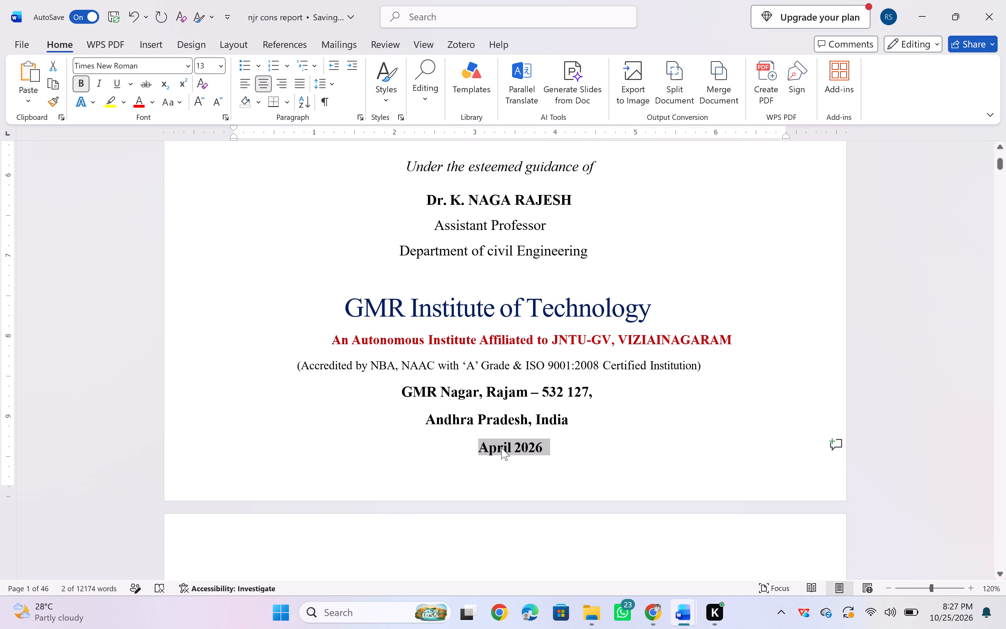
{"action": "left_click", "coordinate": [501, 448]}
Left-align the "April 2026" line with two leading spaces and give it a 2.5-inch left indent.
{"action": "left_click", "coordinate": [480, 448]}
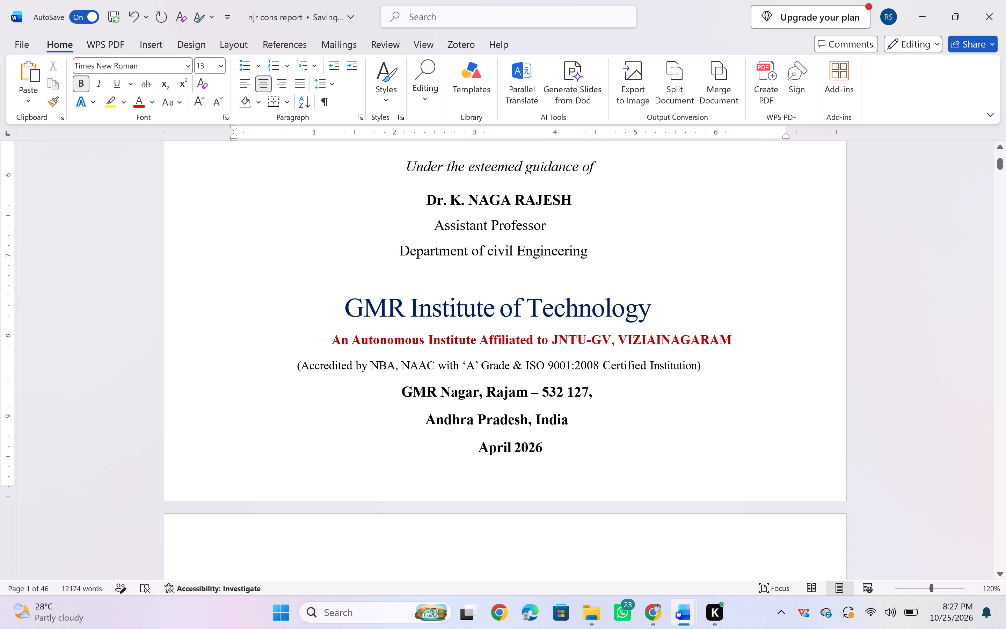
{"action": "key", "text": "BackSpace"}
{"action": "key", "text": "space"}
{"action": "key", "text": "space"}
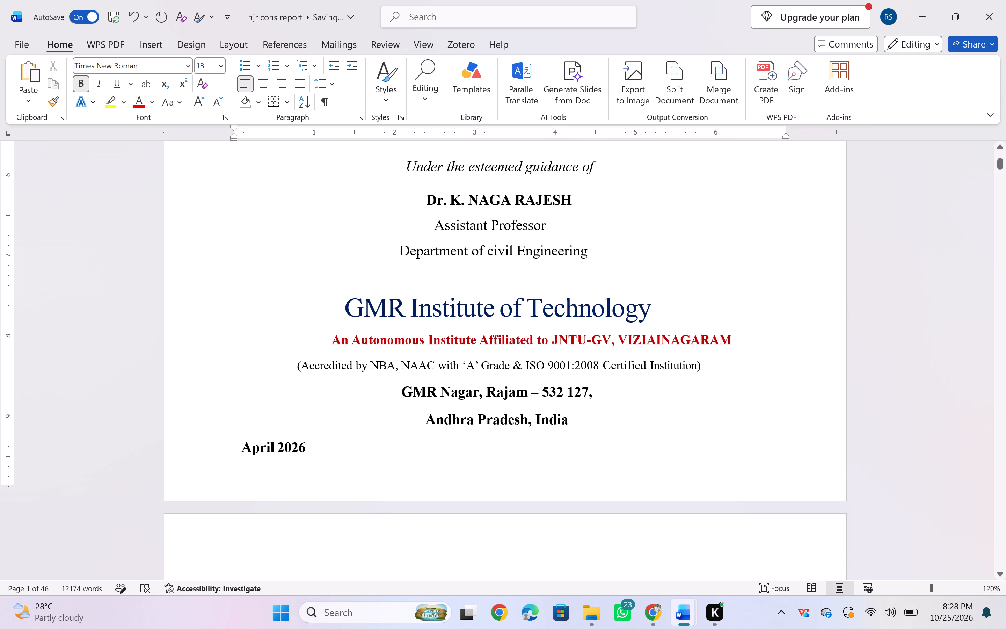
{"action": "left_click_drag", "start_coordinate": [238, 444], "coordinate": [308, 445]}
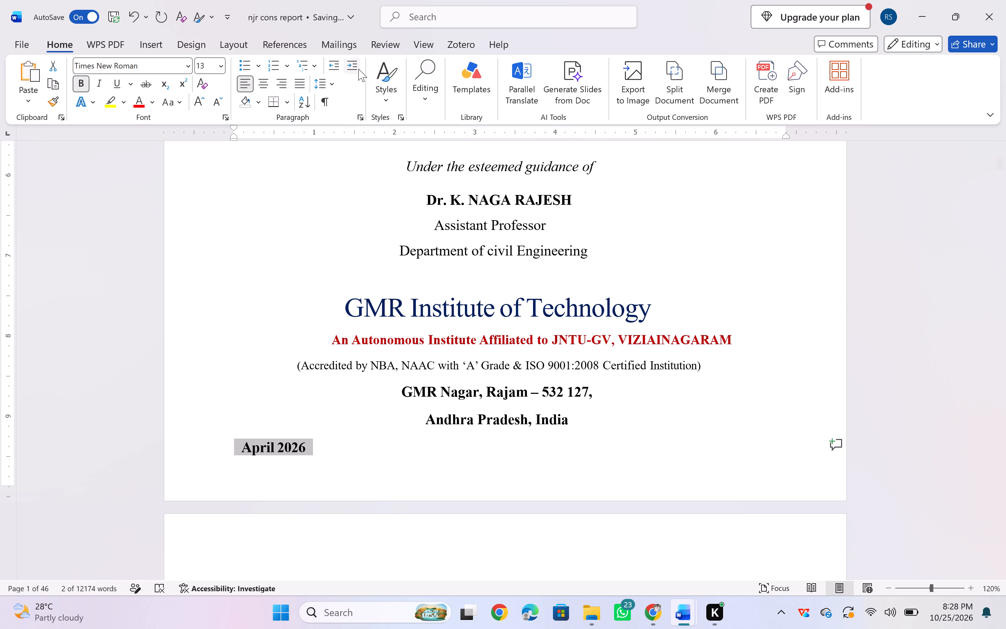
{"action": "left_click", "coordinate": [356, 64]}
{"action": "left_click", "coordinate": [356, 64]}
{"action": "left_click", "coordinate": [356, 64]}
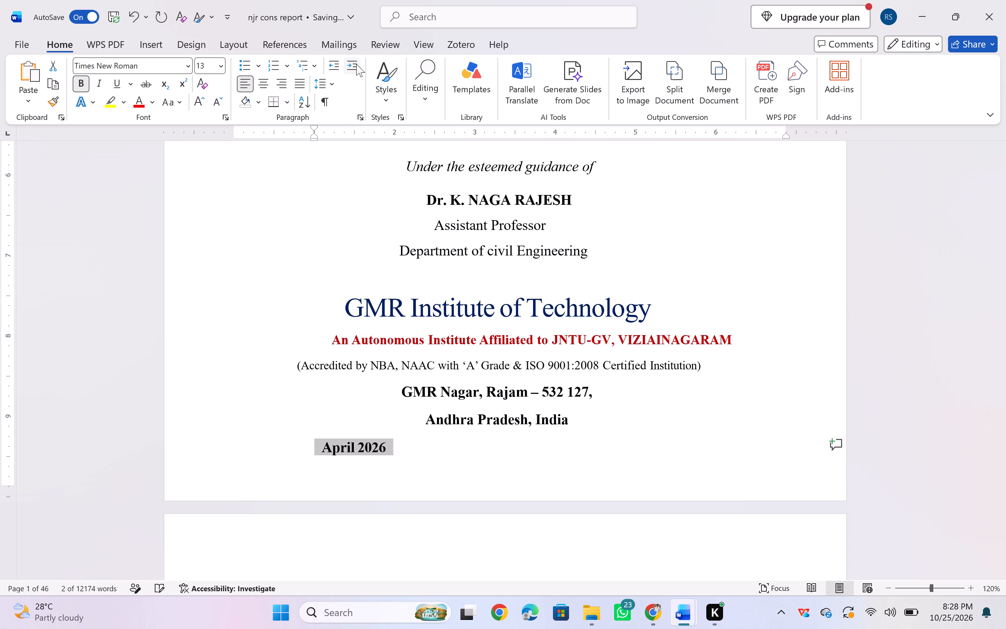
{"action": "left_click", "coordinate": [356, 64]}
{"action": "left_click", "coordinate": [356, 64]}
{"action": "left_click", "coordinate": [356, 64]}
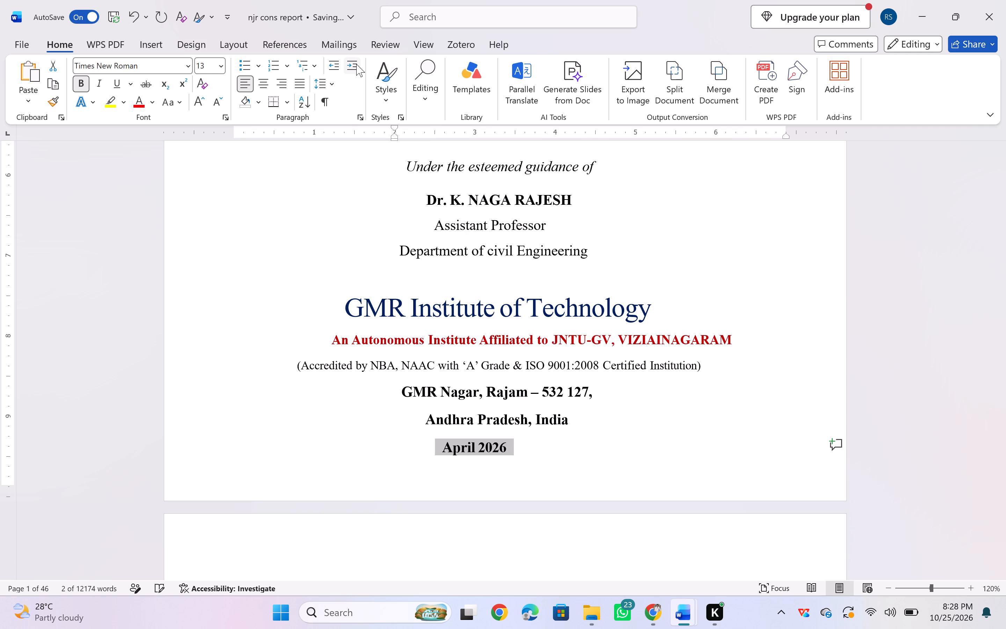
{"action": "left_click", "coordinate": [356, 64]}
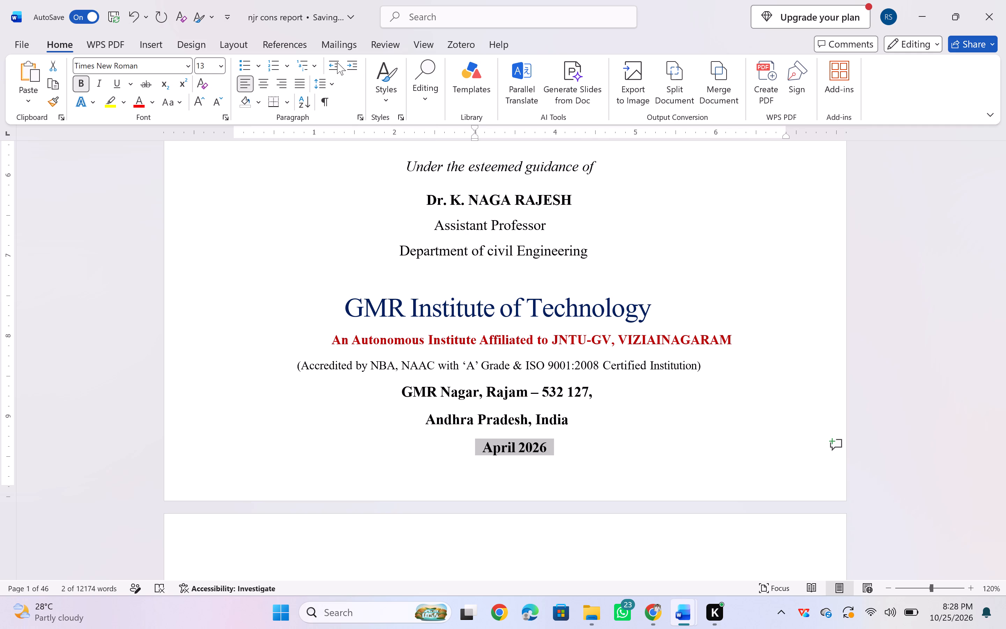
{"action": "left_click", "coordinate": [335, 63]}
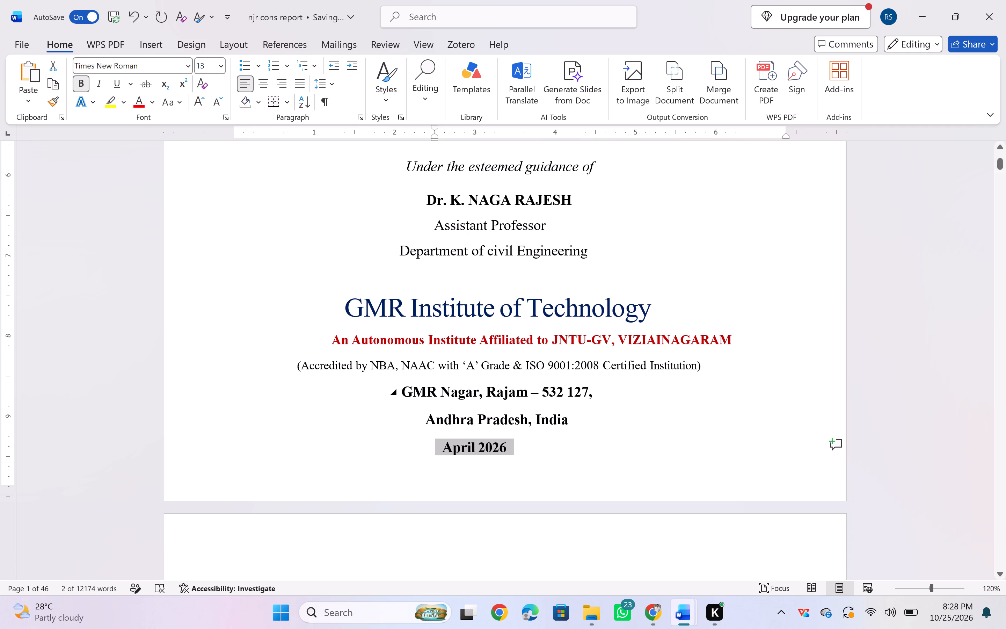
Add six more leading spaces before "April 2026".
{"action": "left_click", "coordinate": [448, 442]}
{"action": "left_click", "coordinate": [437, 446]}
{"action": "key", "text": "space"}
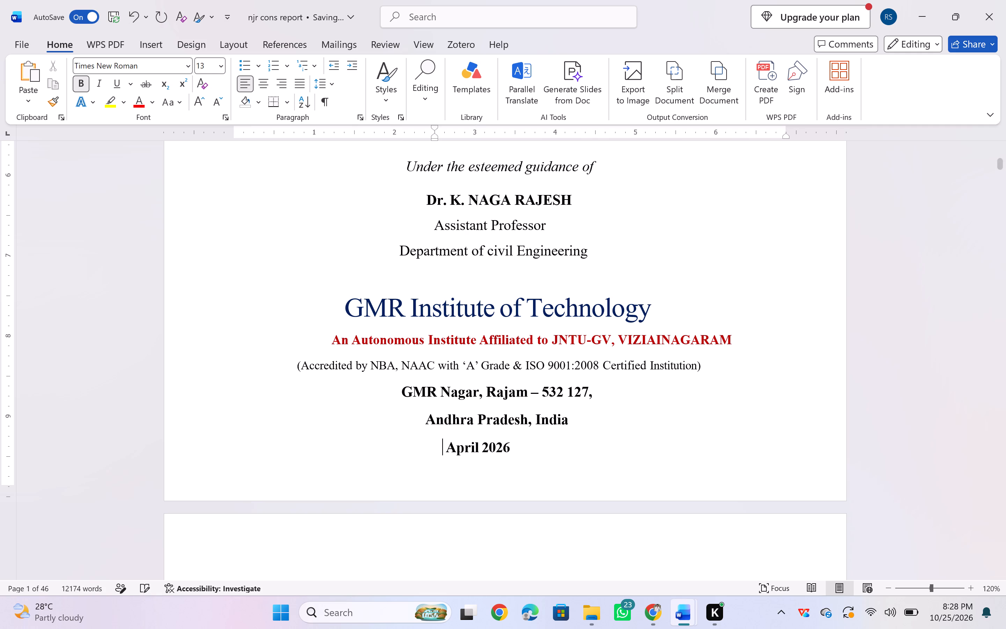
{"action": "key", "text": "space"}
{"action": "key", "text": "space"}
{"action": "key", "text": "space"}
{"action": "key", "text": "space"}
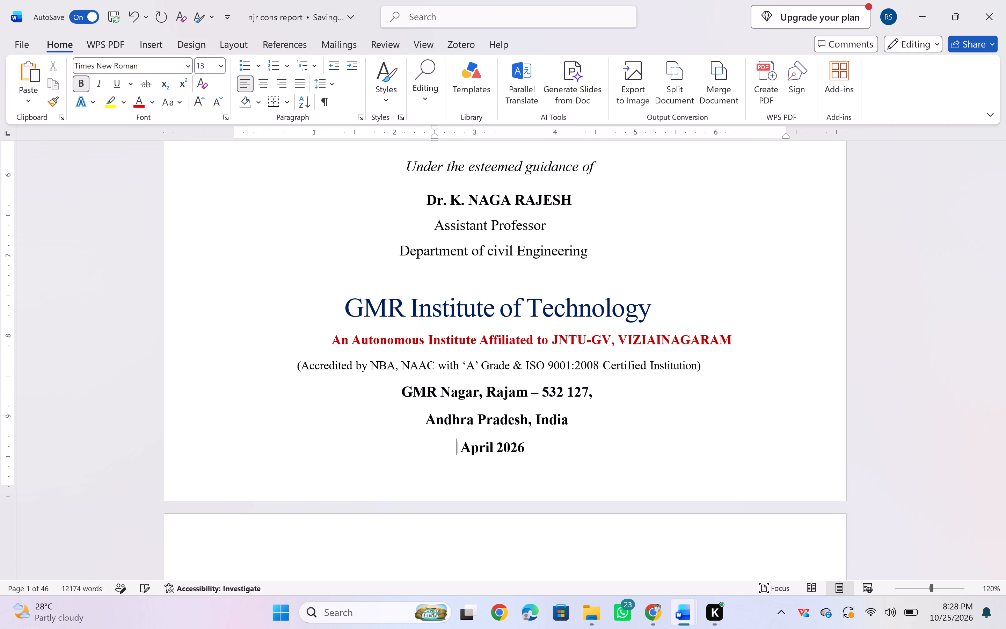
{"action": "key", "text": "space"}
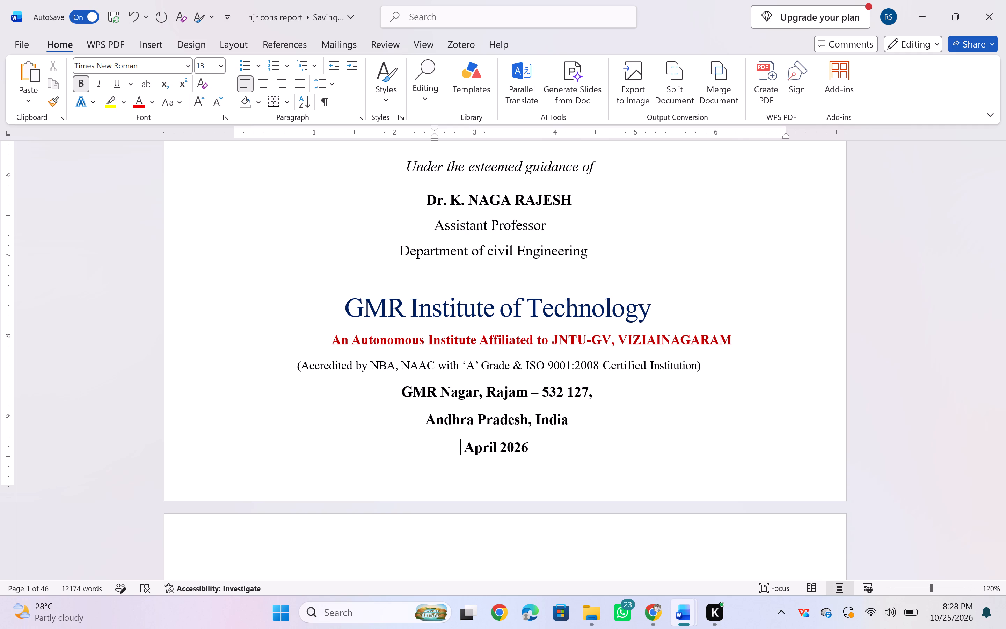
Remove the hyphen from "MULTI-STOREY" in the cover page title so it reads "MULTISTOREY".
{"action": "scroll", "coordinate": [460, 446], "scroll_direction": "up", "scroll_amount": 2}
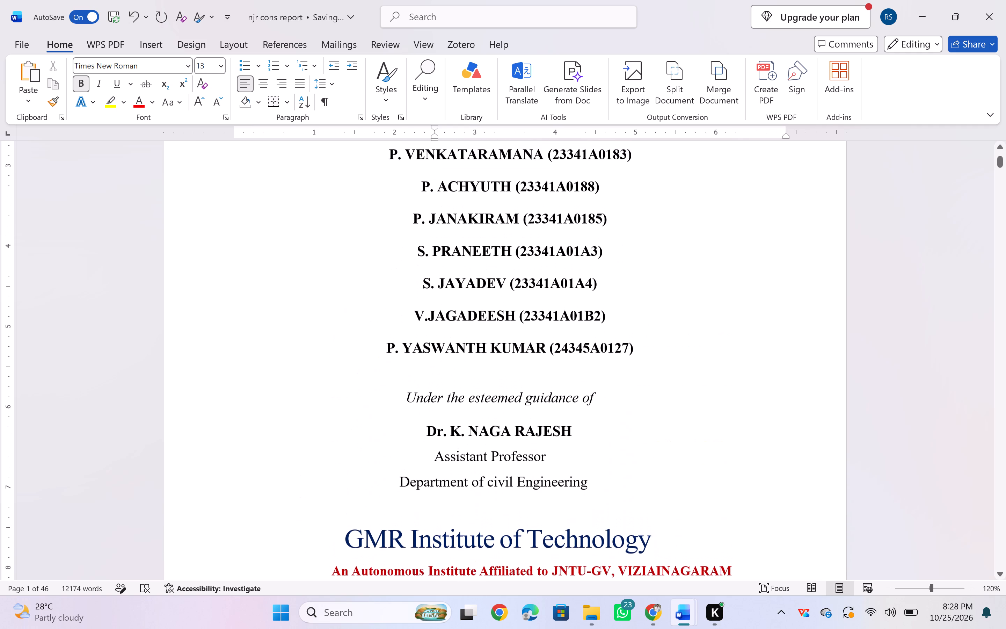
{"action": "scroll", "coordinate": [460, 446], "scroll_direction": "up", "scroll_amount": 1}
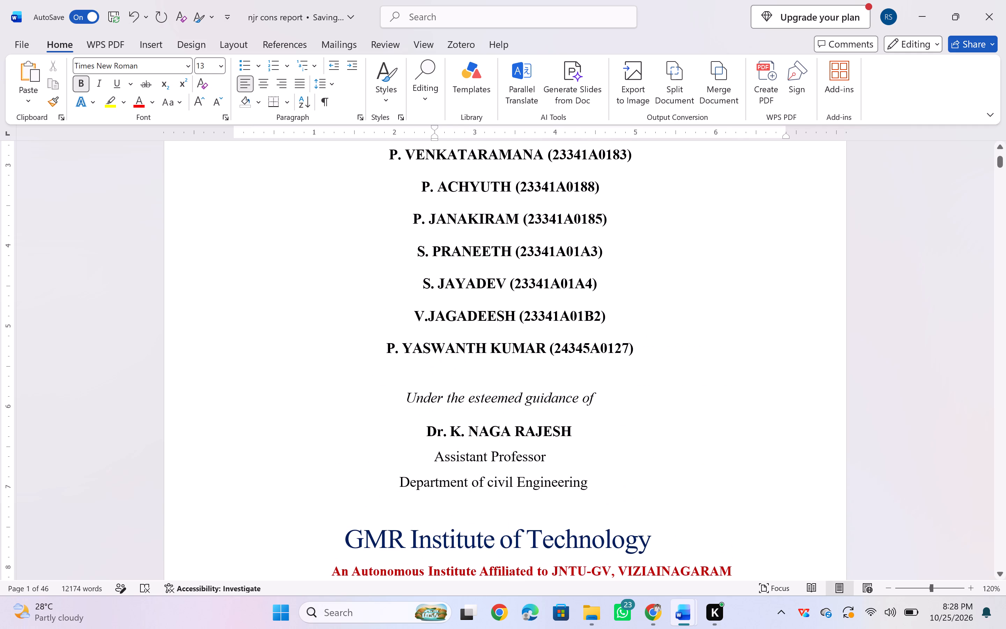
{"action": "scroll", "coordinate": [460, 446], "scroll_direction": "up", "scroll_amount": 1}
{"action": "scroll", "coordinate": [463, 405], "scroll_direction": "up", "scroll_amount": 1}
{"action": "scroll", "coordinate": [463, 405], "scroll_direction": "down", "scroll_amount": 1}
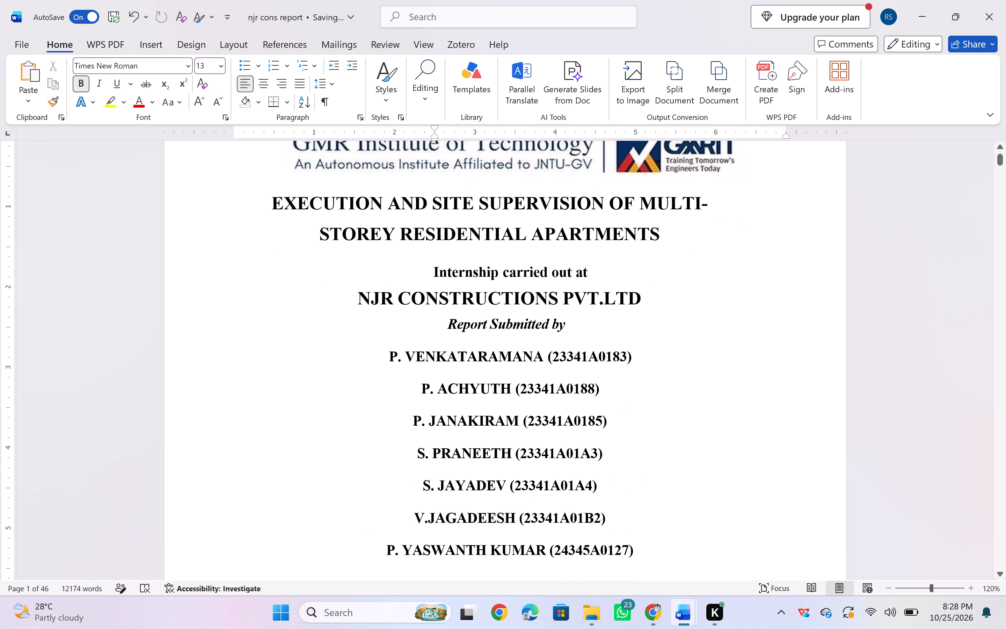
{"action": "scroll", "coordinate": [463, 405], "scroll_direction": "down", "scroll_amount": 1}
{"action": "left_click", "coordinate": [329, 238]}
{"action": "left_click", "coordinate": [319, 236]}
{"action": "key", "text": "BackSpace"}
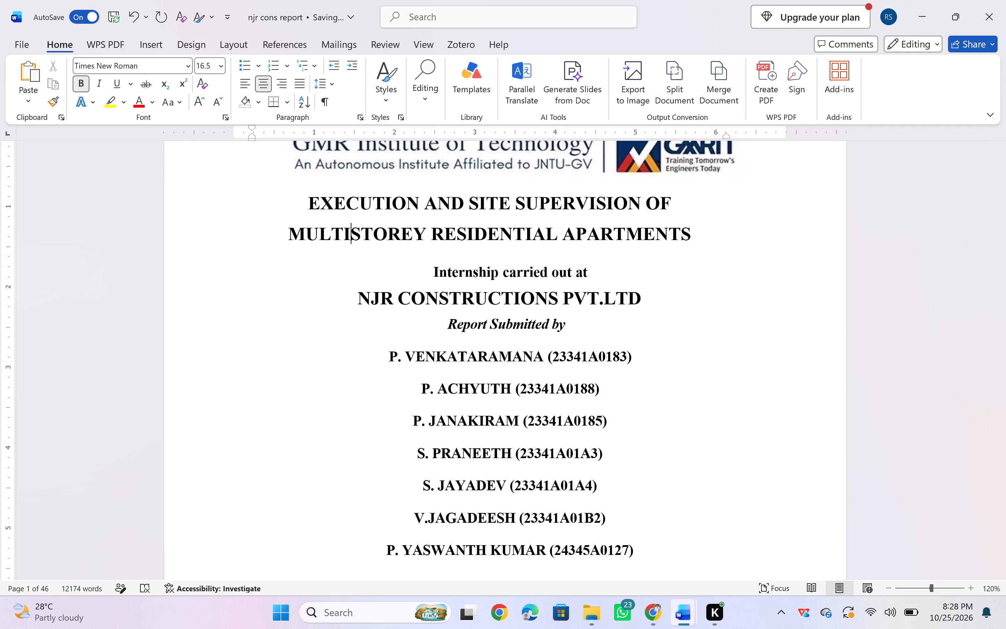
{"action": "key", "text": "space"}
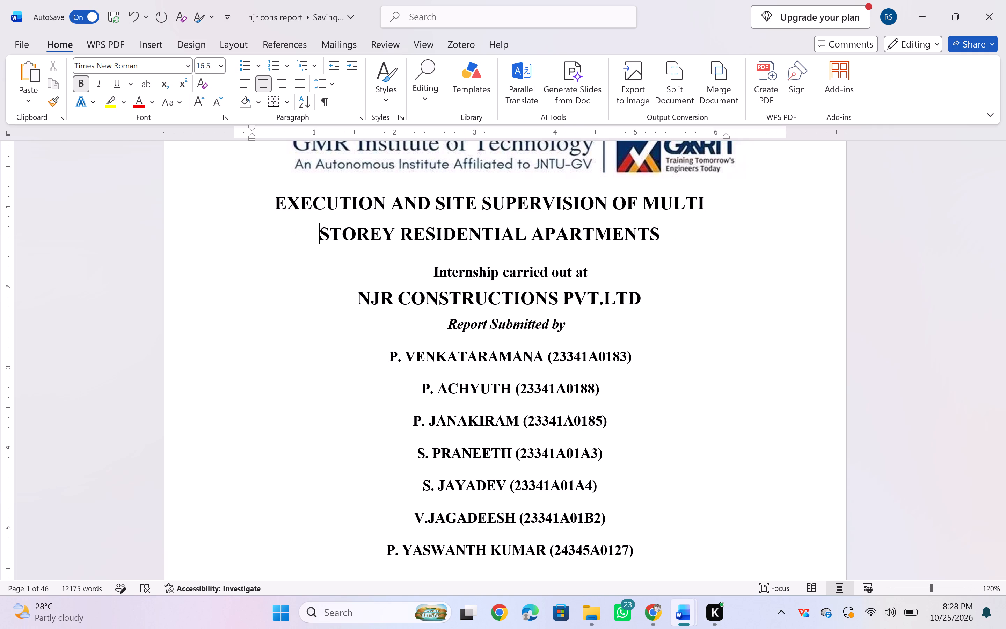
{"action": "key", "text": "BackSpace"}
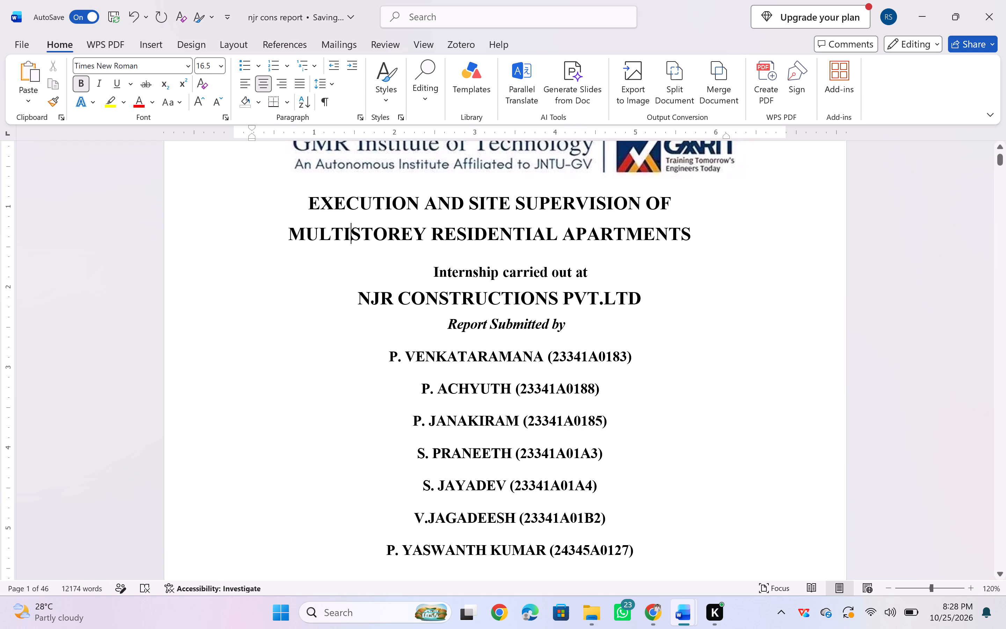
Keep the two-line cover page title centred and set its left indent to 0.5 inch.
{"action": "scroll", "coordinate": [378, 261], "scroll_direction": "up", "scroll_amount": 1}
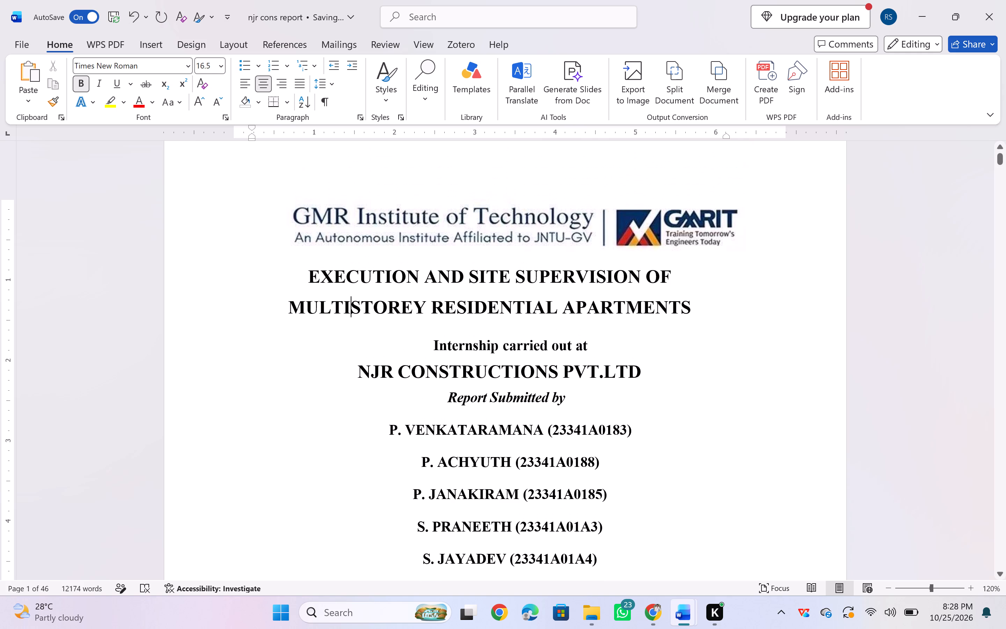
{"action": "scroll", "coordinate": [378, 261], "scroll_direction": "up", "scroll_amount": 1}
{"action": "left_click_drag", "start_coordinate": [304, 276], "coordinate": [629, 302]}
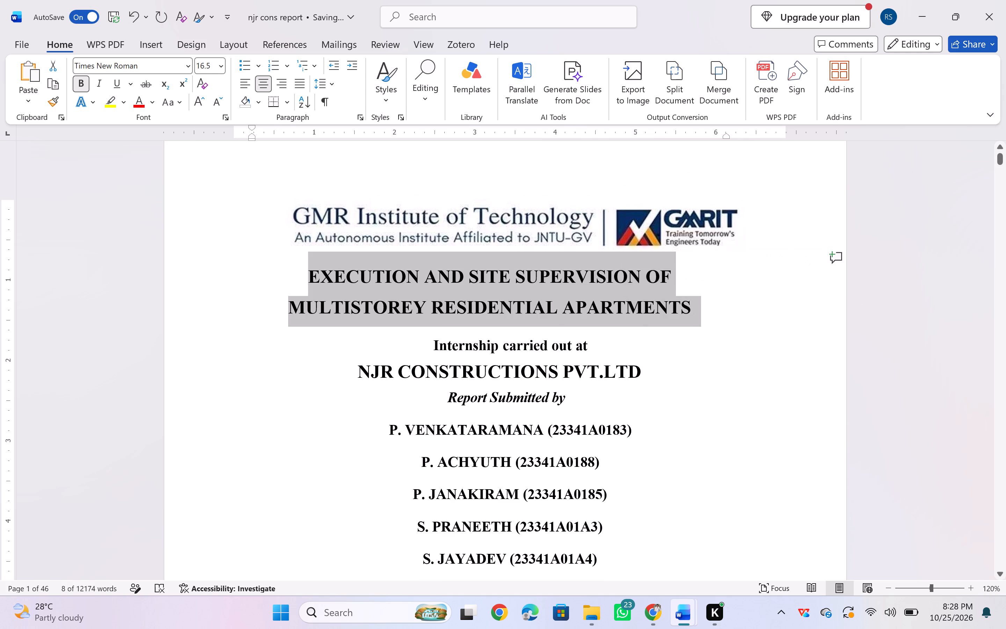
{"action": "left_click", "coordinate": [262, 84]}
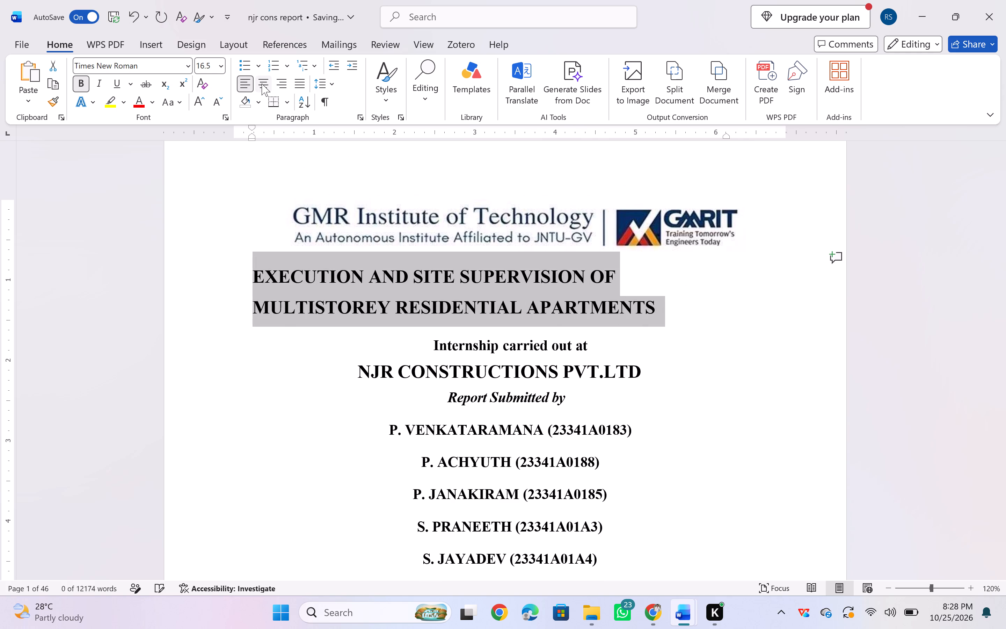
{"action": "left_click", "coordinate": [262, 84]}
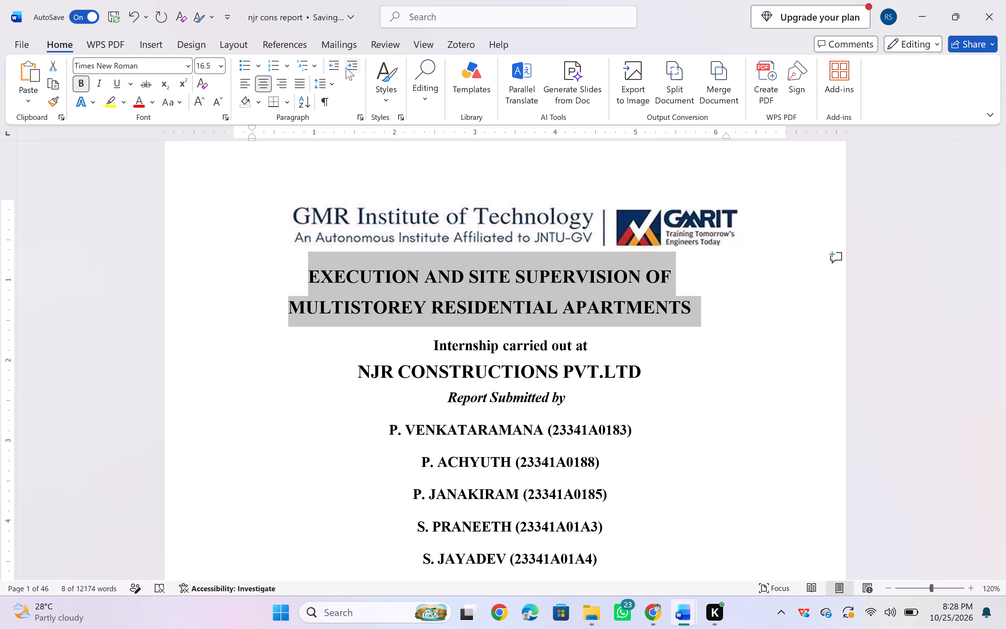
{"action": "left_click", "coordinate": [347, 67]}
{"action": "left_click", "coordinate": [347, 67]}
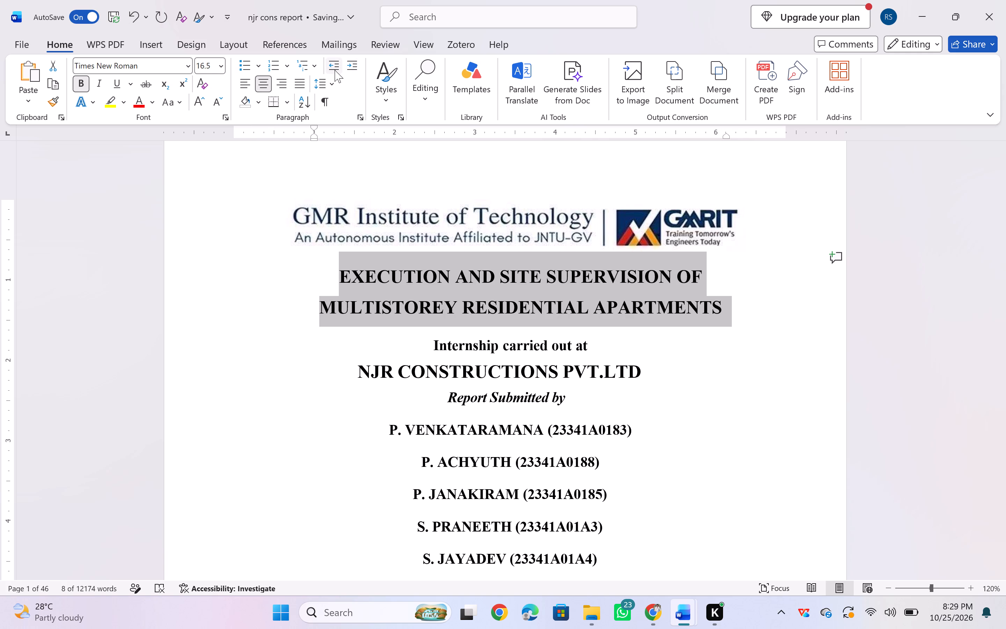
{"action": "left_click", "coordinate": [335, 70]}
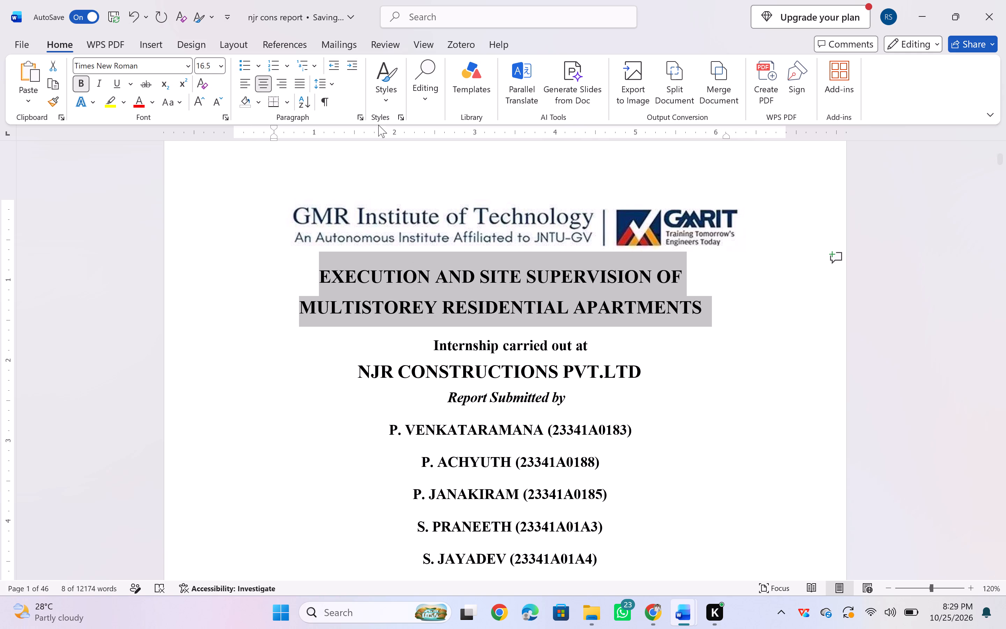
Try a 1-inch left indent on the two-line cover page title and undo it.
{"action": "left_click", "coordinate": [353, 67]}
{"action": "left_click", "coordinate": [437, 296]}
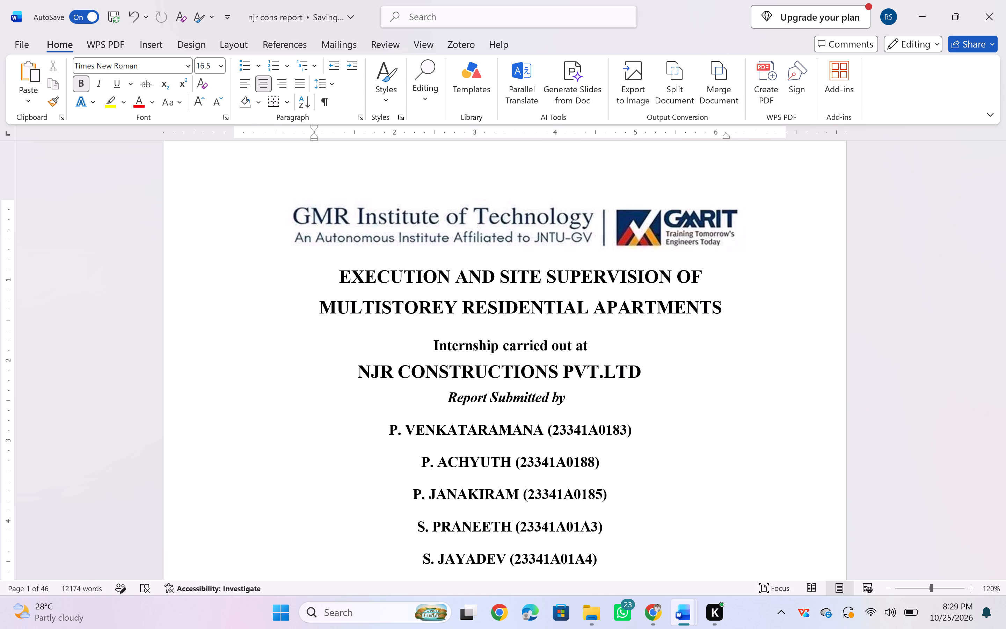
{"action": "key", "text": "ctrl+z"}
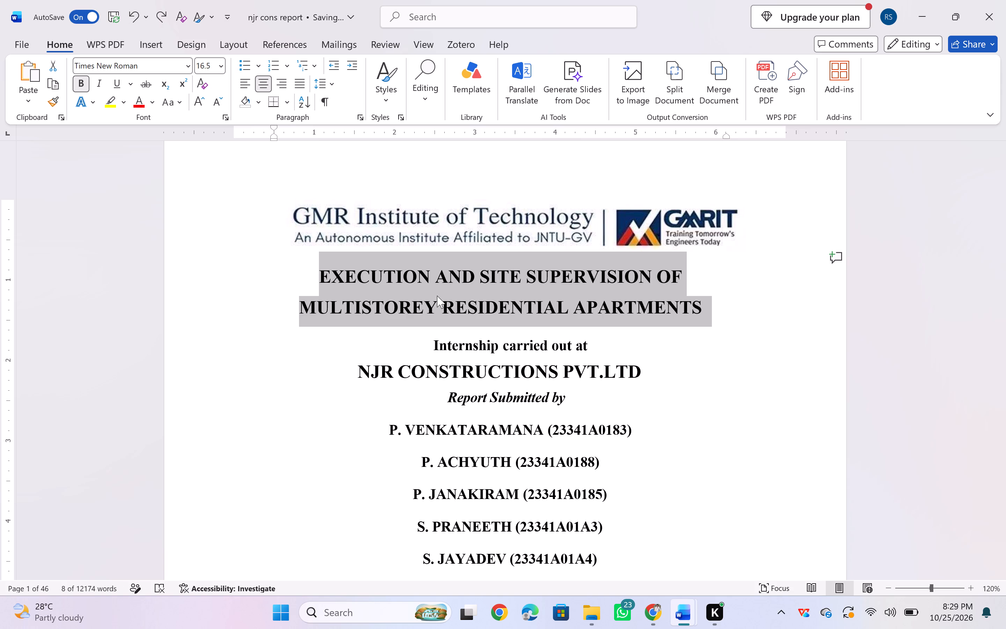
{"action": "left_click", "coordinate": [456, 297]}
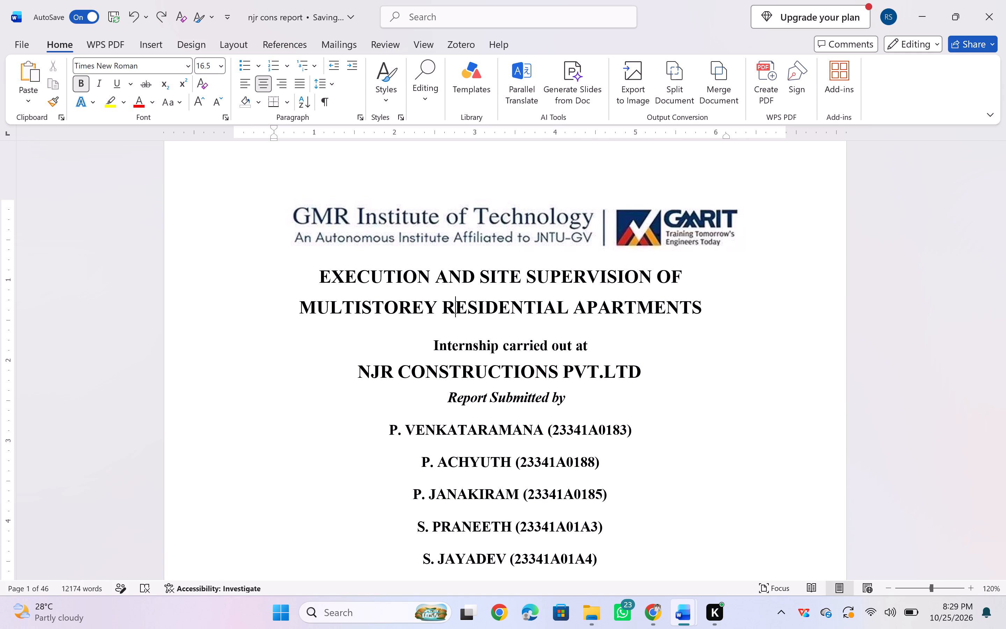
Keep the GMR Institute of Technology logo on the cover page centred and reduce its left indent to zero.
{"action": "left_click", "coordinate": [506, 228]}
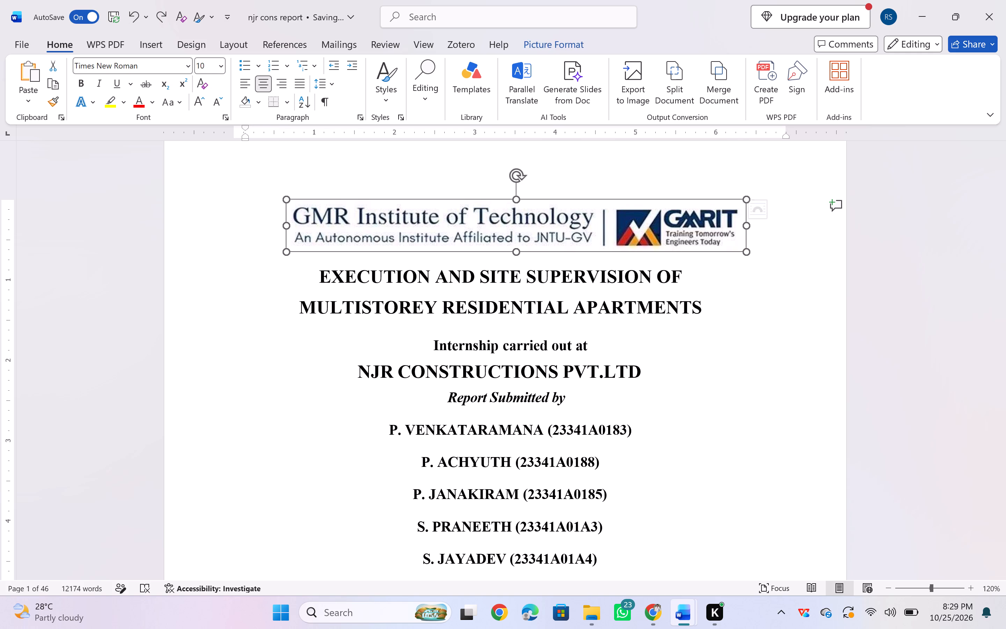
{"action": "left_click", "coordinate": [264, 86]}
{"action": "left_click", "coordinate": [264, 86]}
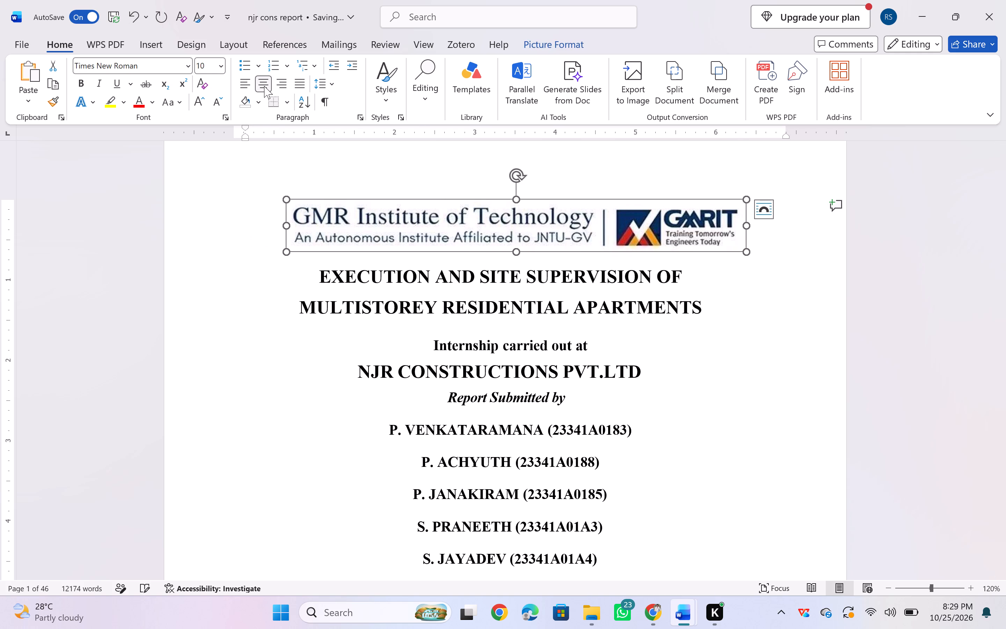
{"action": "left_click", "coordinate": [264, 86]}
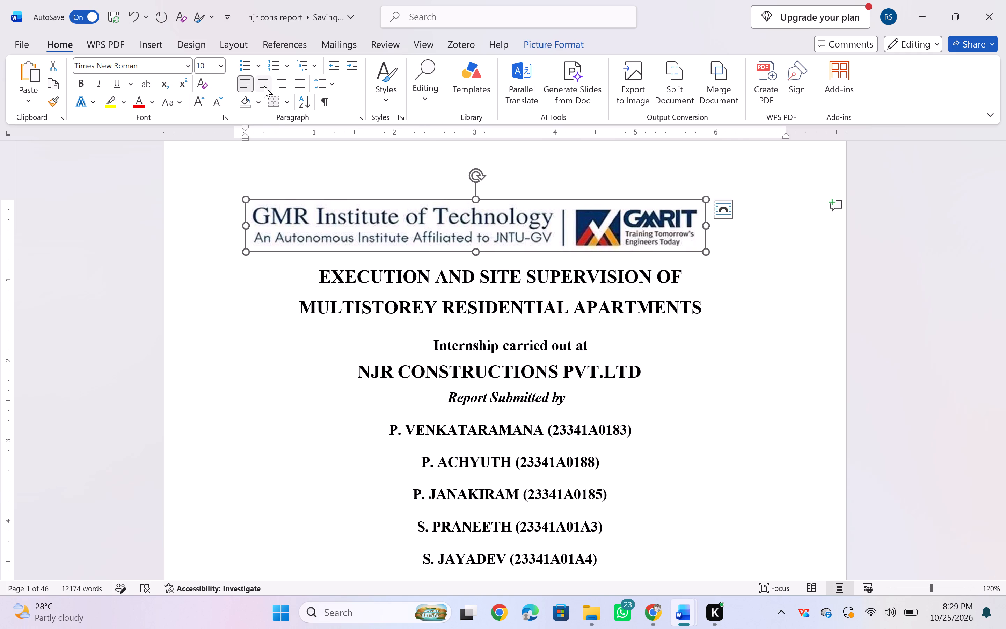
{"action": "left_click", "coordinate": [264, 86]}
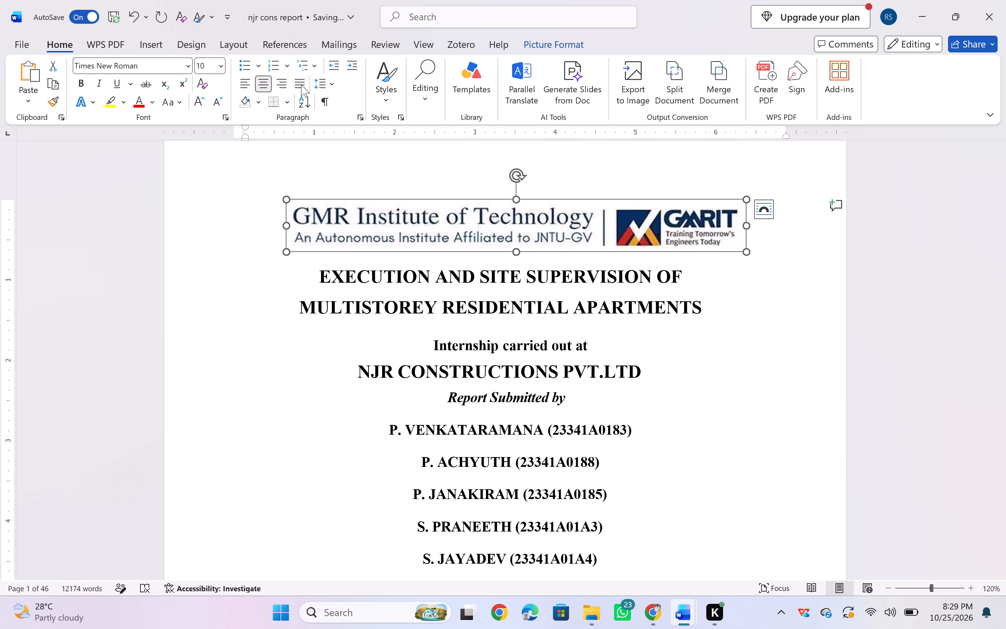
{"action": "left_click", "coordinate": [333, 63]}
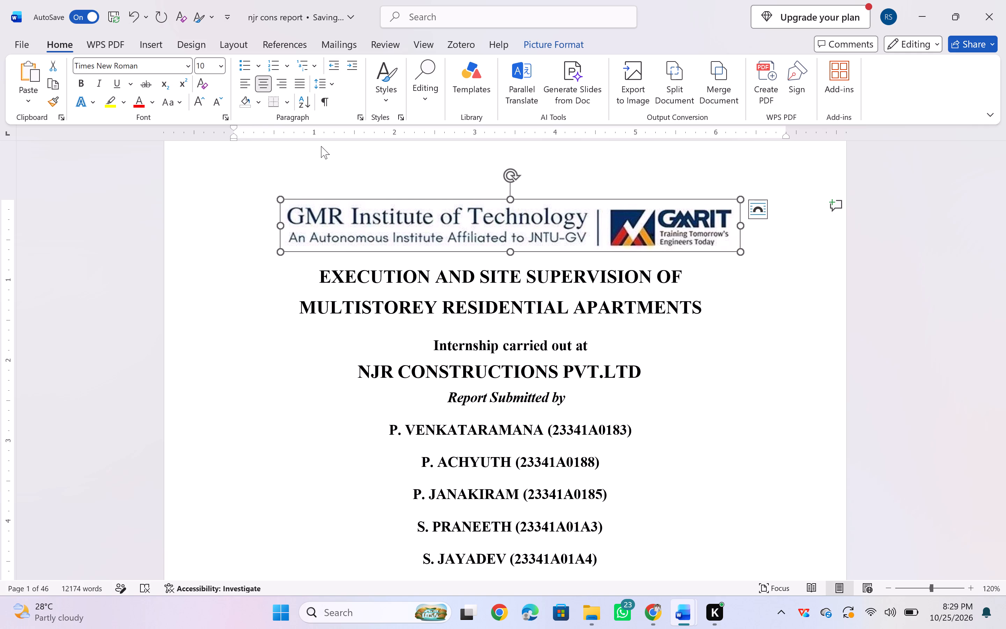
{"action": "left_click", "coordinate": [295, 419]}
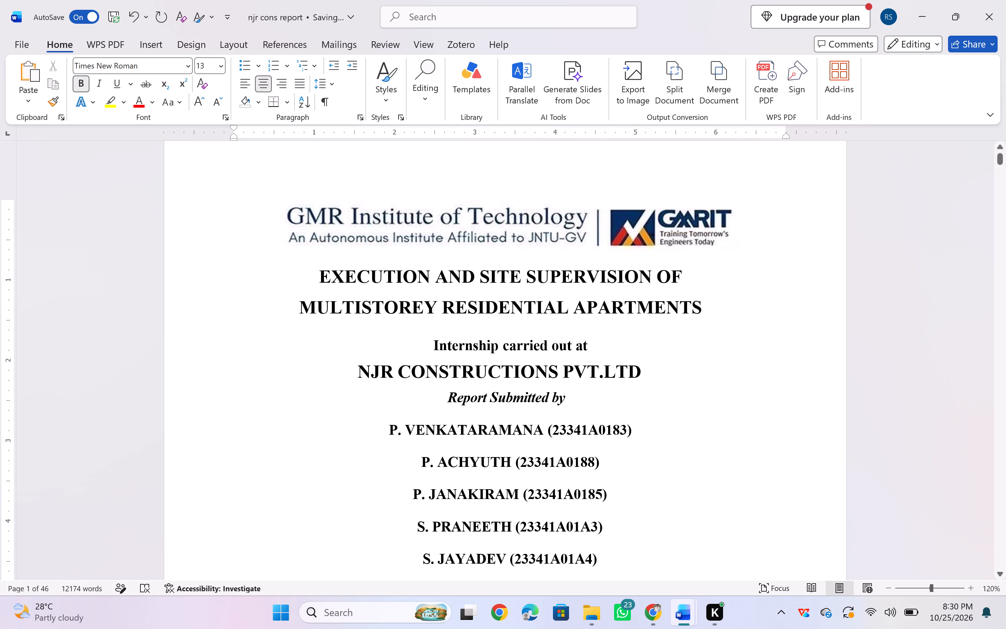
Left-align the red "An Autonomous Institute Affiliated to JNTU-GV, VIZIAINAGARAM" line with a 0.5-inch left indent and five leading spaces.
{"action": "scroll", "coordinate": [420, 369], "scroll_direction": "down", "scroll_amount": 2}
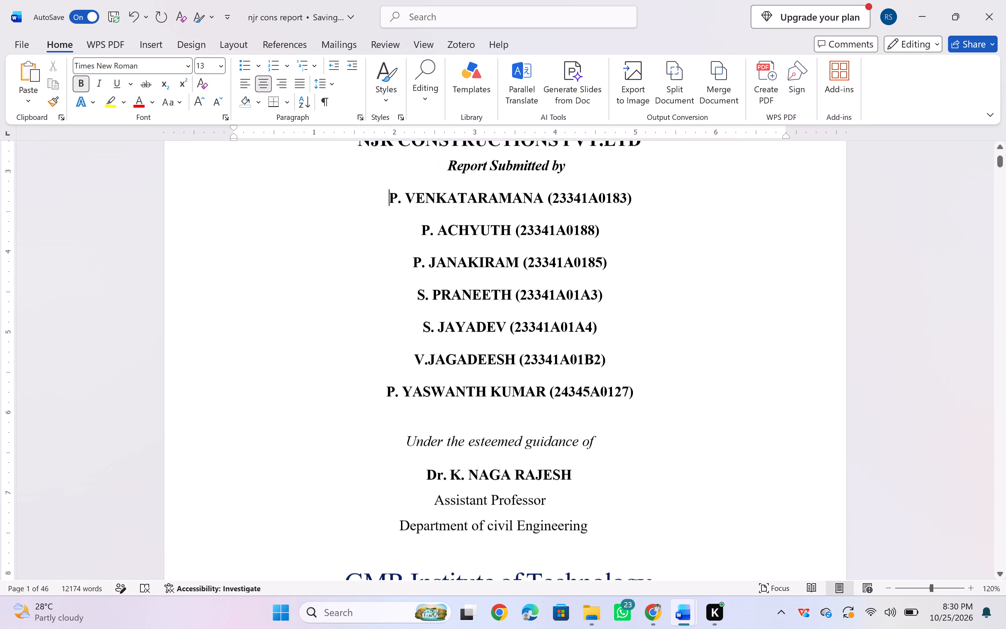
{"action": "scroll", "coordinate": [420, 369], "scroll_direction": "down", "scroll_amount": 1}
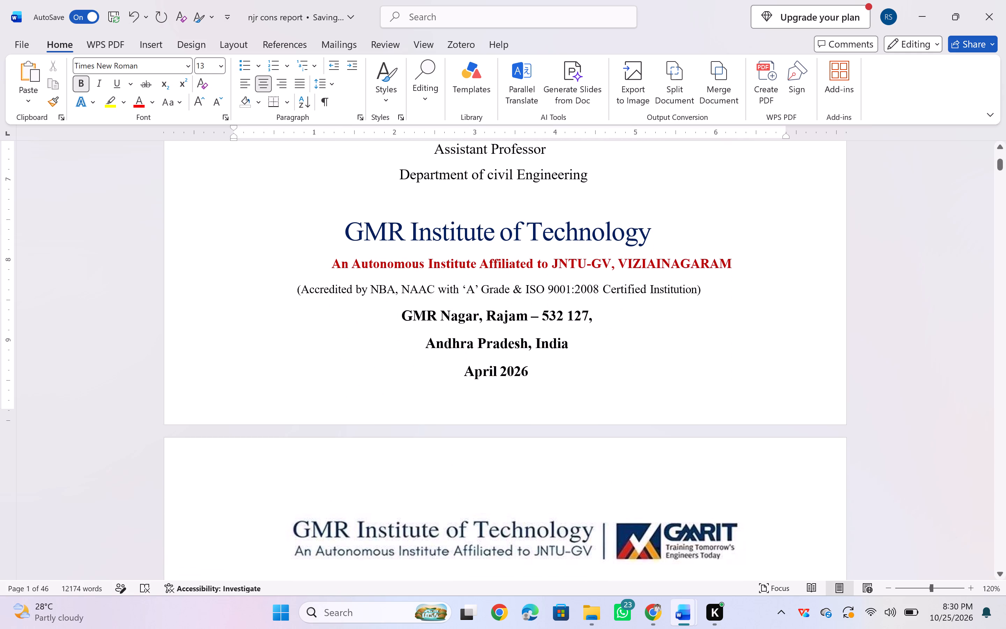
{"action": "left_click_drag", "start_coordinate": [327, 262], "coordinate": [698, 256]}
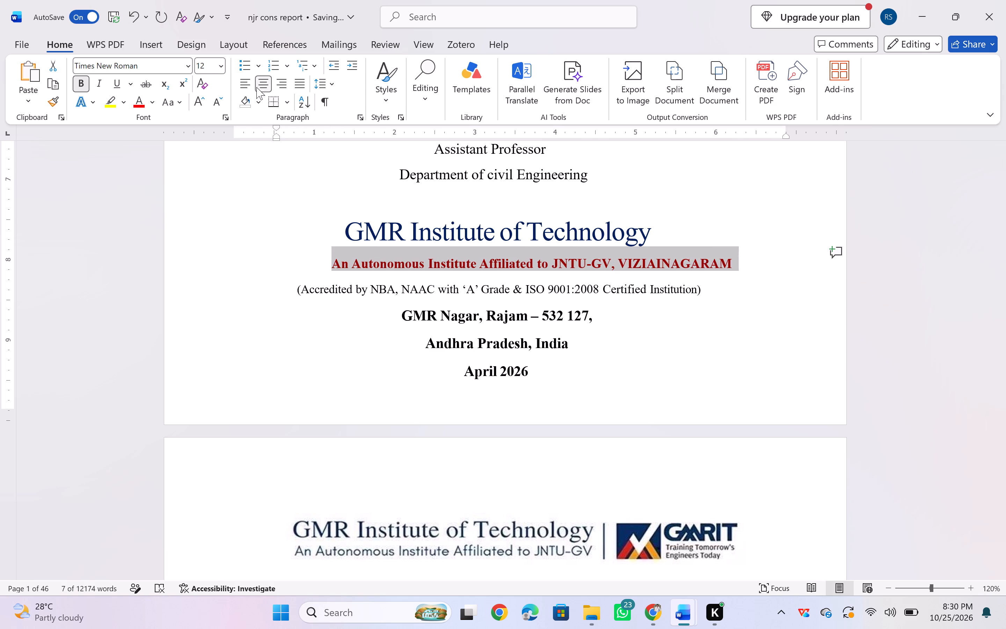
{"action": "left_click", "coordinate": [258, 86]}
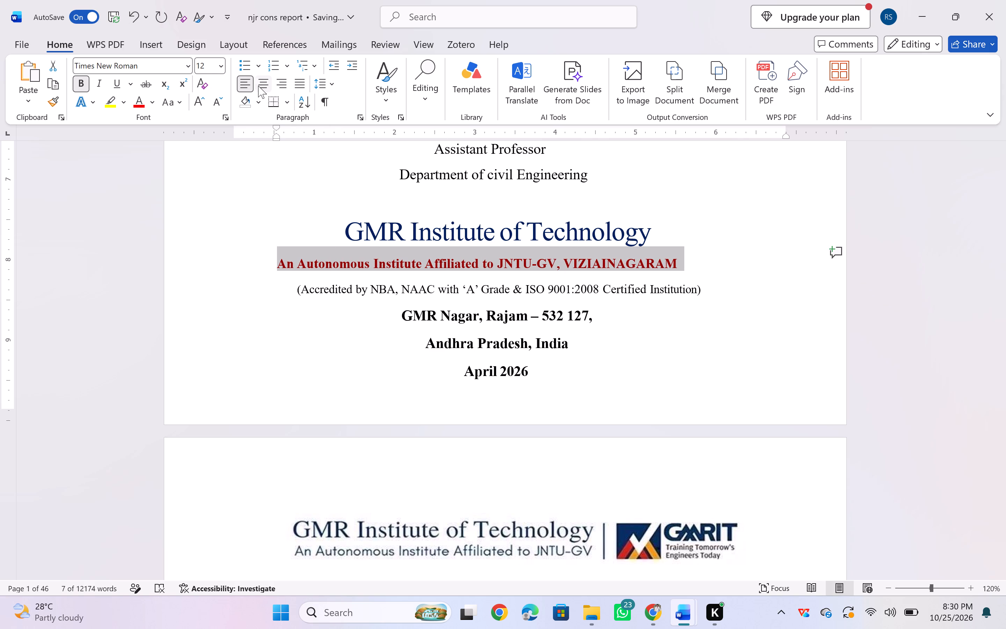
{"action": "left_click", "coordinate": [352, 70]}
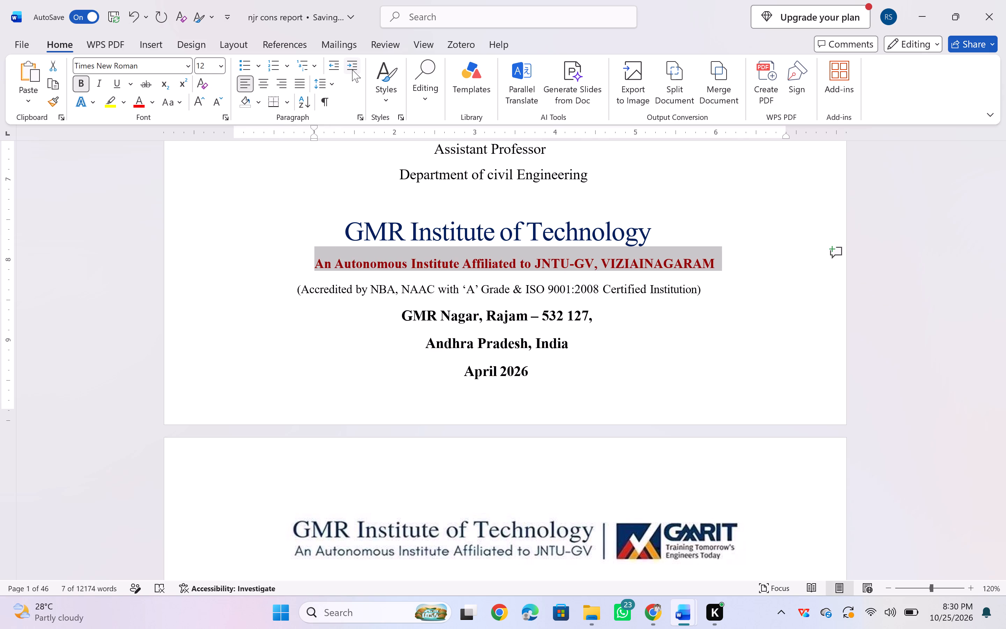
{"action": "left_click", "coordinate": [334, 67]}
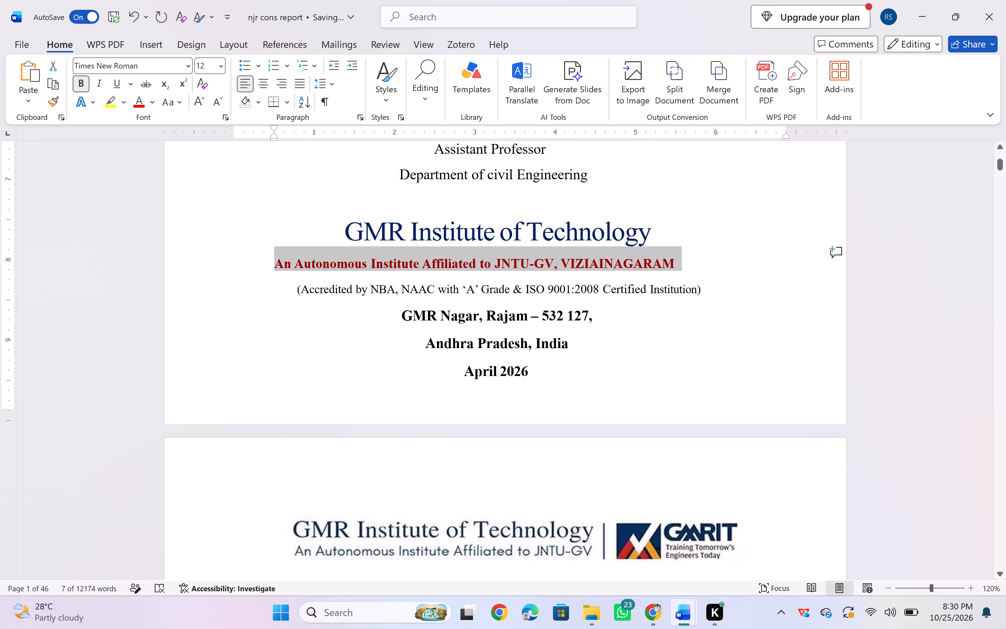
{"action": "left_click", "coordinate": [289, 262]}
{"action": "left_click", "coordinate": [275, 264]}
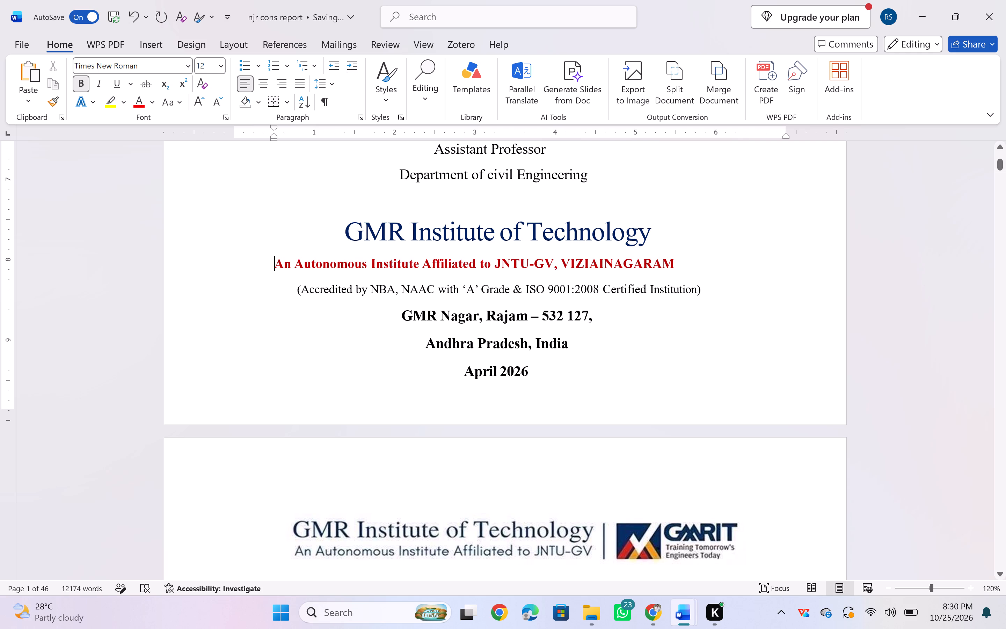
{"action": "key", "text": "space"}
{"action": "key", "text": "space"}
{"action": "key", "text": "space"}
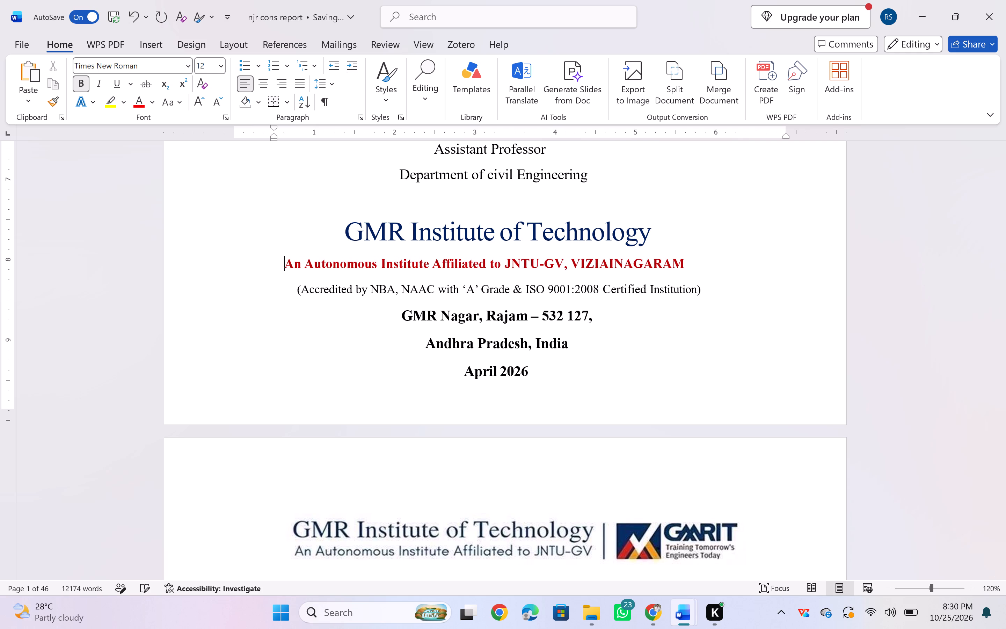
{"action": "key", "text": "space"}
{"action": "key", "text": "space"}
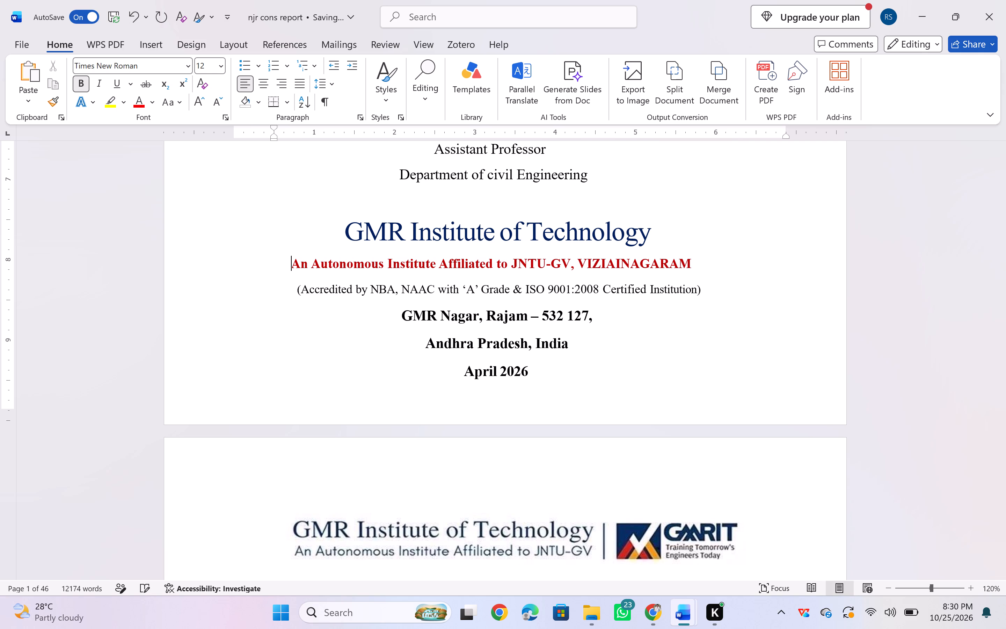
Left-align the "(Accredited by NBA, NAAC..." line on the cover page with no left indent and 17 leading spaces.
{"action": "left_click", "coordinate": [296, 289]}
{"action": "key", "text": "BackSpace"}
{"action": "key", "text": "space"}
{"action": "key", "text": "space"}
{"action": "key", "text": "space"}
{"action": "key", "text": "space"}
{"action": "key", "text": "space"}
{"action": "key", "text": "space"}
{"action": "key", "text": "space"}
{"action": "key", "text": "space"}
{"action": "key", "text": "space"}
{"action": "key", "text": "space"}
{"action": "key", "text": "space"}
{"action": "key", "text": "space"}
{"action": "key", "text": "space"}
{"action": "key", "text": "space"}
{"action": "key", "text": "space"}
{"action": "key", "text": "space"}
{"action": "key", "text": "space"}
{"action": "key", "text": "space"}
{"action": "key", "text": "space"}
{"action": "key", "text": "space"}
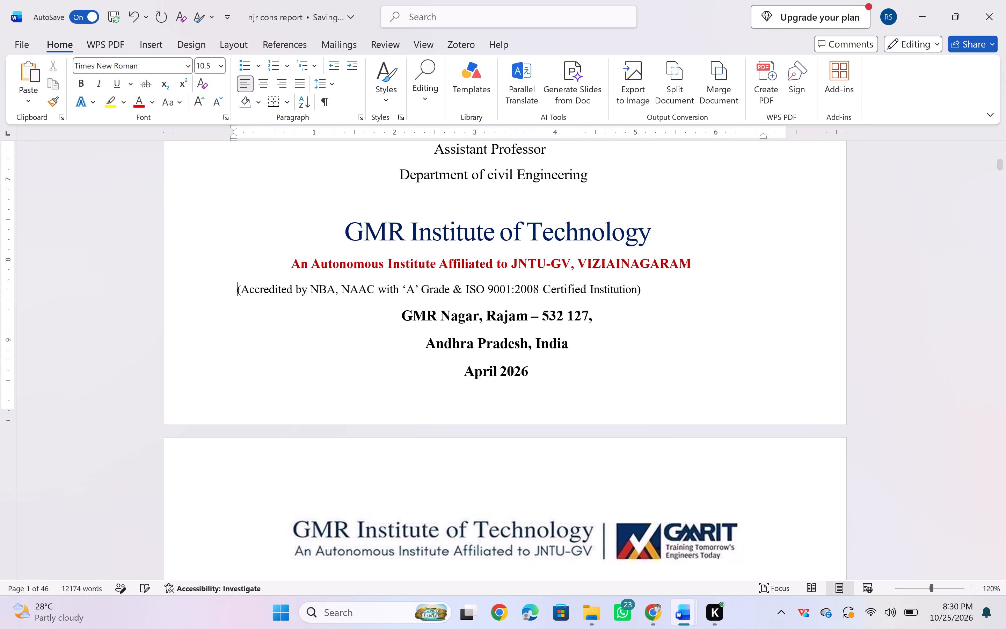
{"action": "key", "text": "BackSpace"}
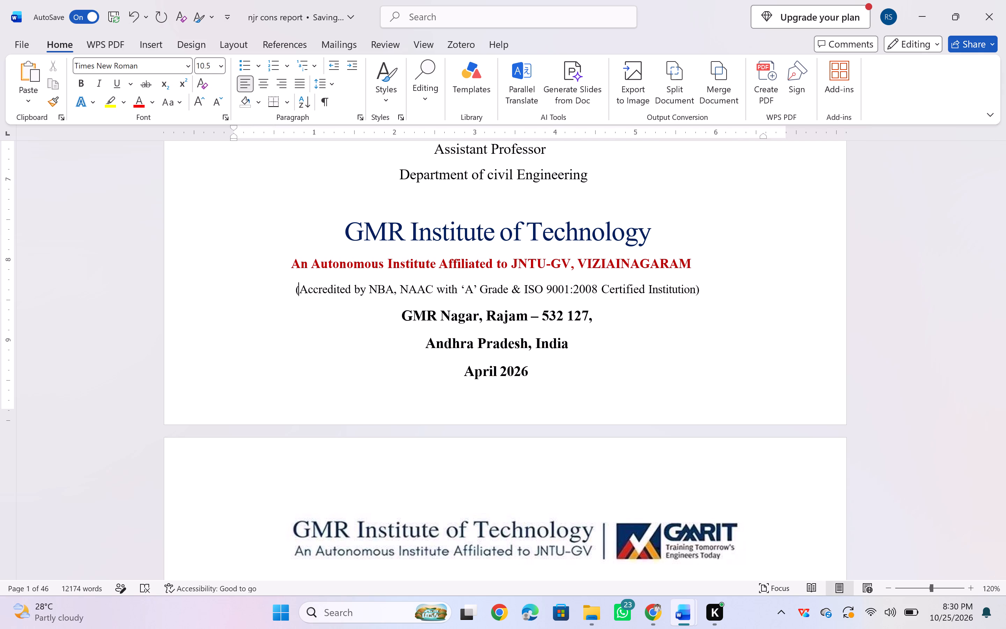
{"action": "key", "text": "BackSpace"}
{"action": "key", "text": "BackSpace"}
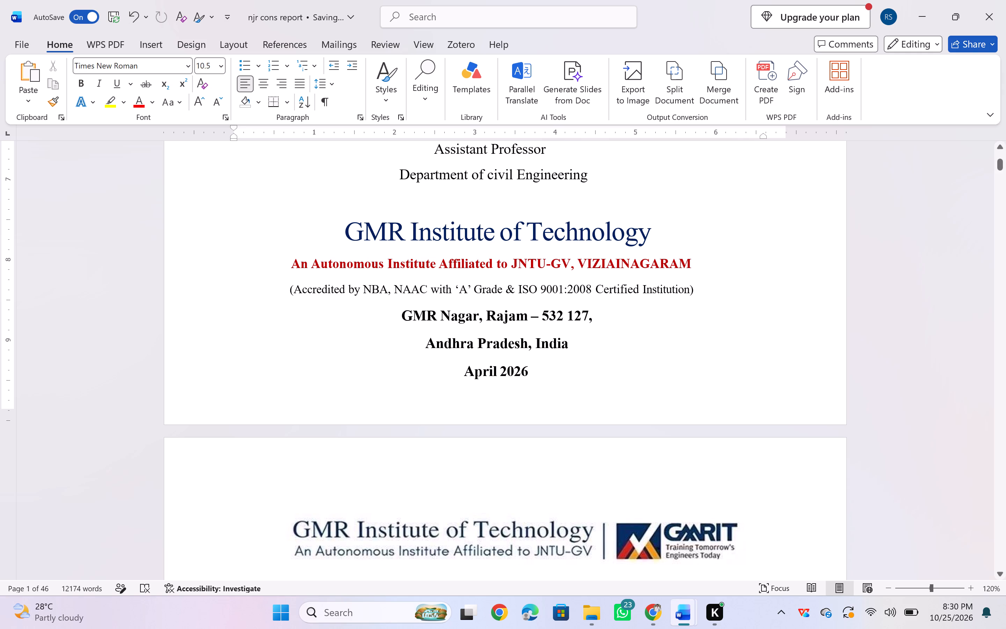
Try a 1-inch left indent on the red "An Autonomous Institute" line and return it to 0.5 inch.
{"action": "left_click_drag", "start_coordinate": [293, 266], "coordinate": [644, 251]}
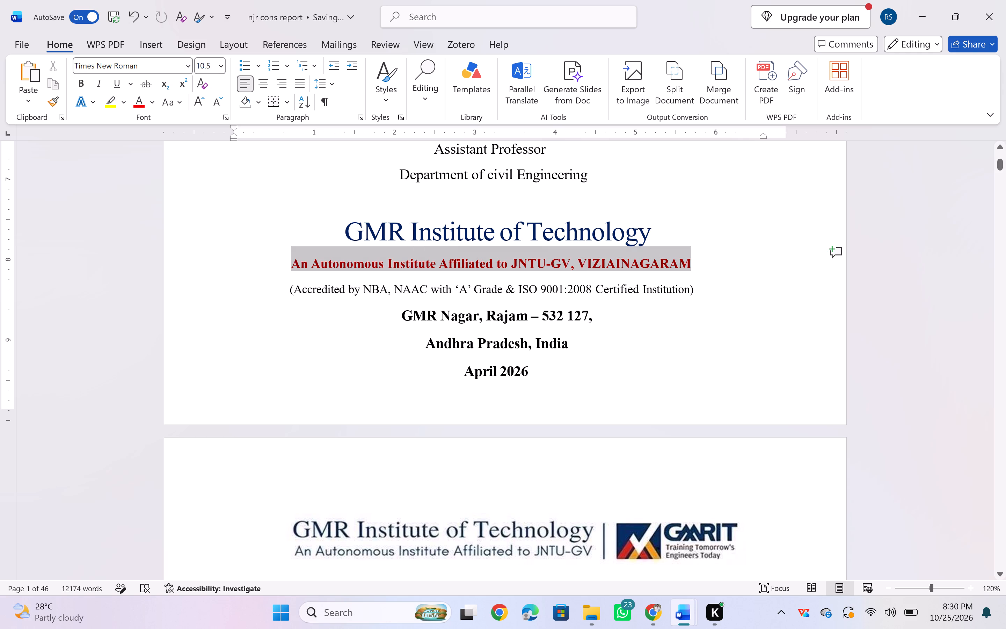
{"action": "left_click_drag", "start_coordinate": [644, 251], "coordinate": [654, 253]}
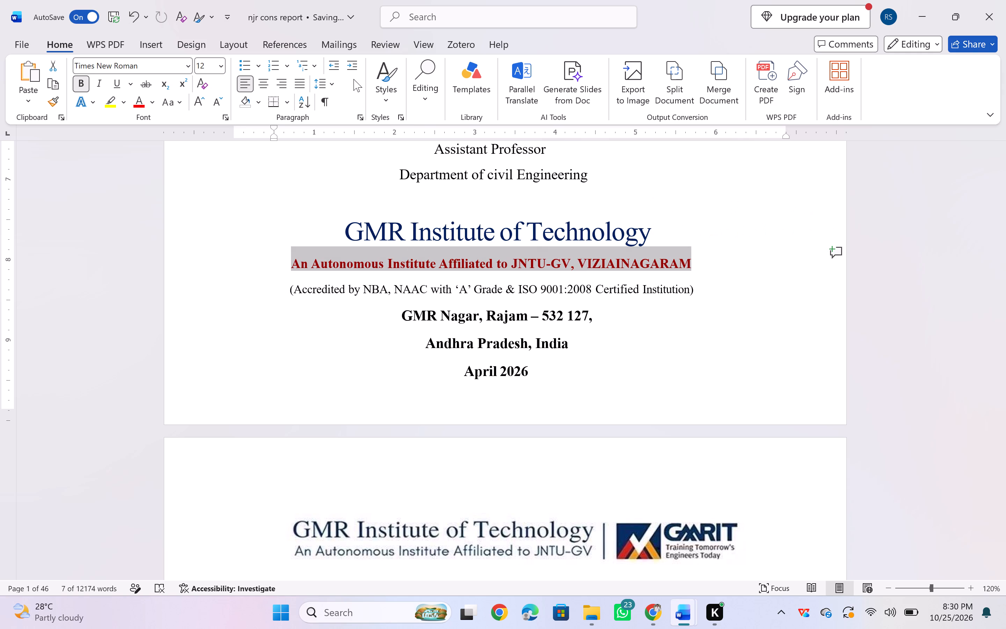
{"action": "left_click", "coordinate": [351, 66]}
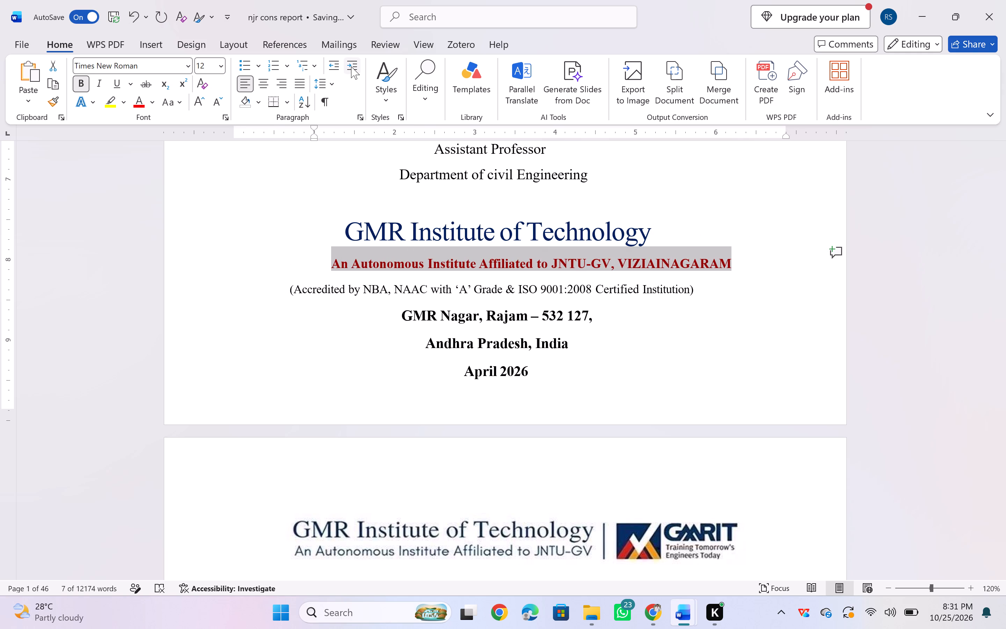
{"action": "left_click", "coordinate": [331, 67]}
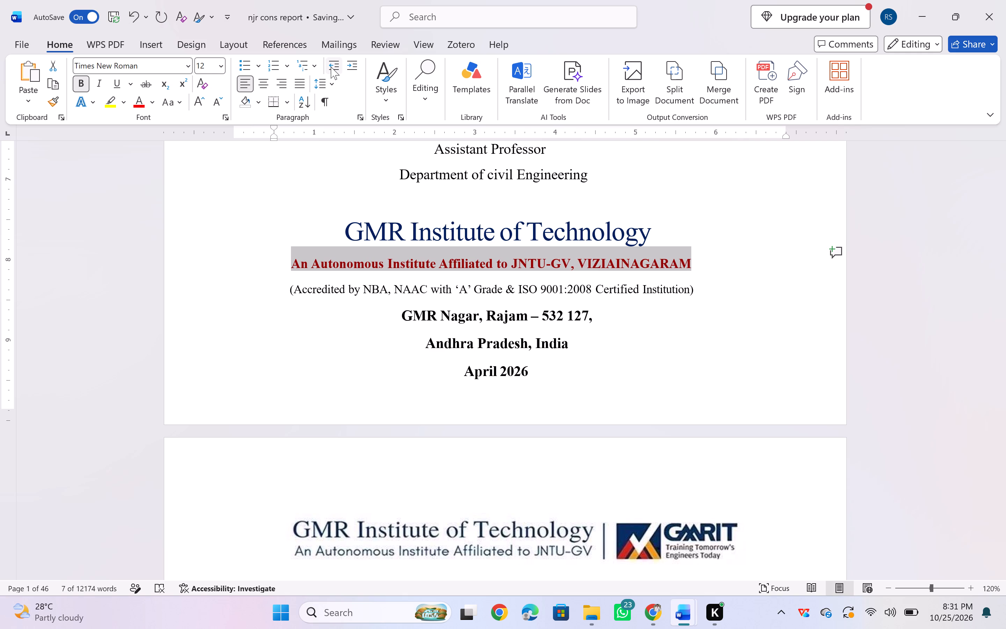
Add three more leading spaces before the red "An Autonomous Institute Affiliated to JNTU-GV" line.
{"action": "left_click", "coordinate": [307, 260]}
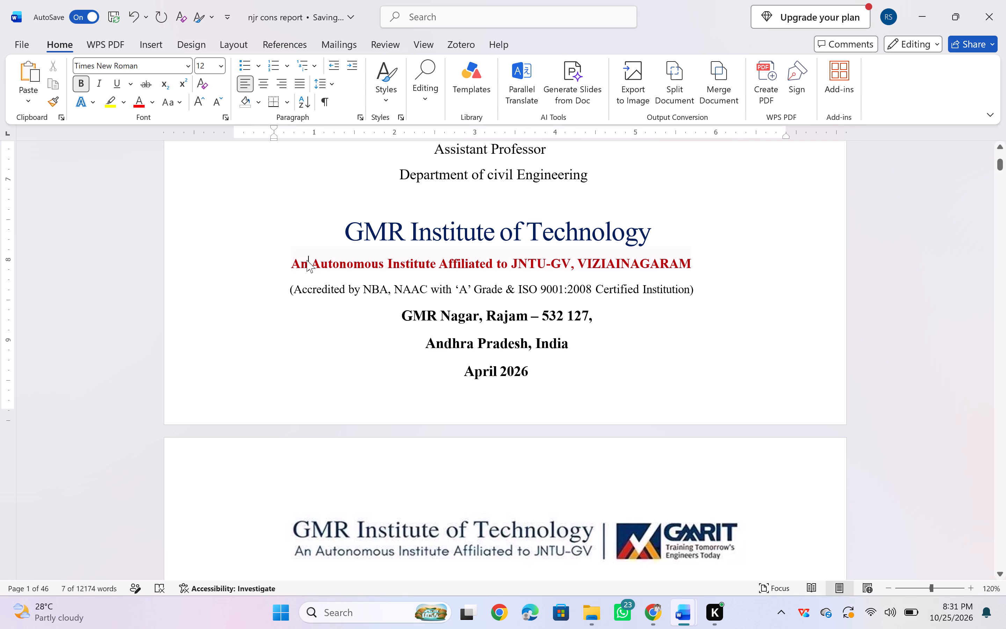
{"action": "left_click", "coordinate": [292, 266]}
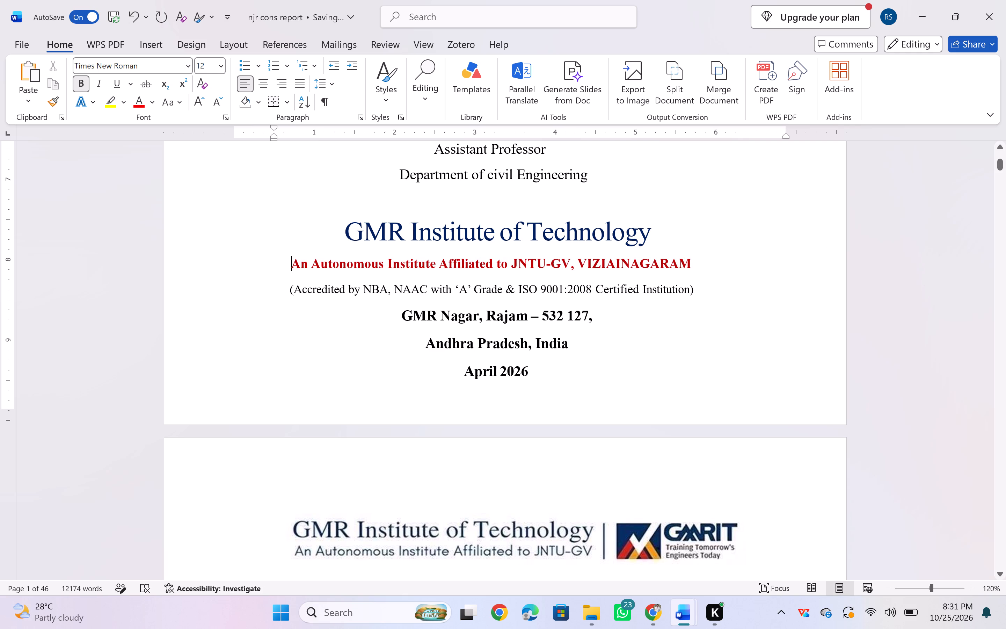
{"action": "key", "text": "space"}
{"action": "key", "text": "space"}
{"action": "key", "text": "space"}
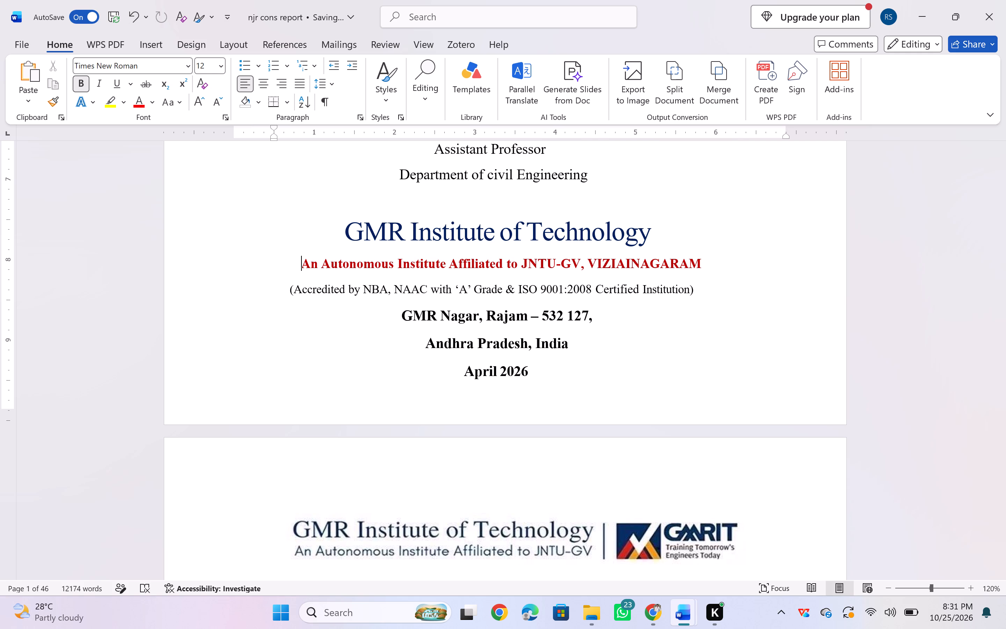
Add three more leading spaces before the "(Accredited by NBA, NAAC..." line.
{"action": "left_click", "coordinate": [287, 290]}
{"action": "key", "text": "space"}
{"action": "key", "text": "space"}
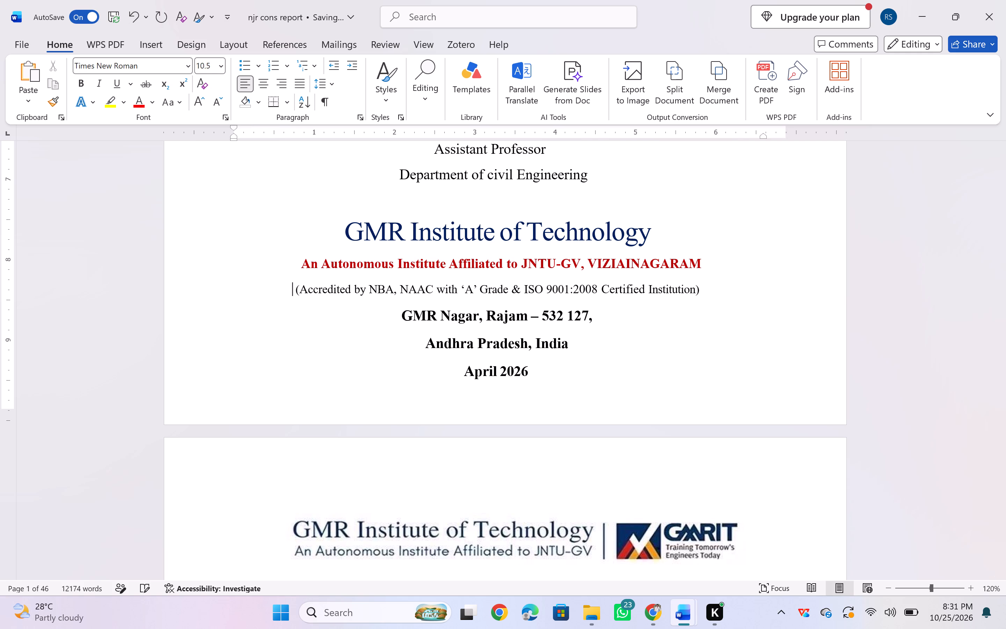
{"action": "key", "text": "space"}
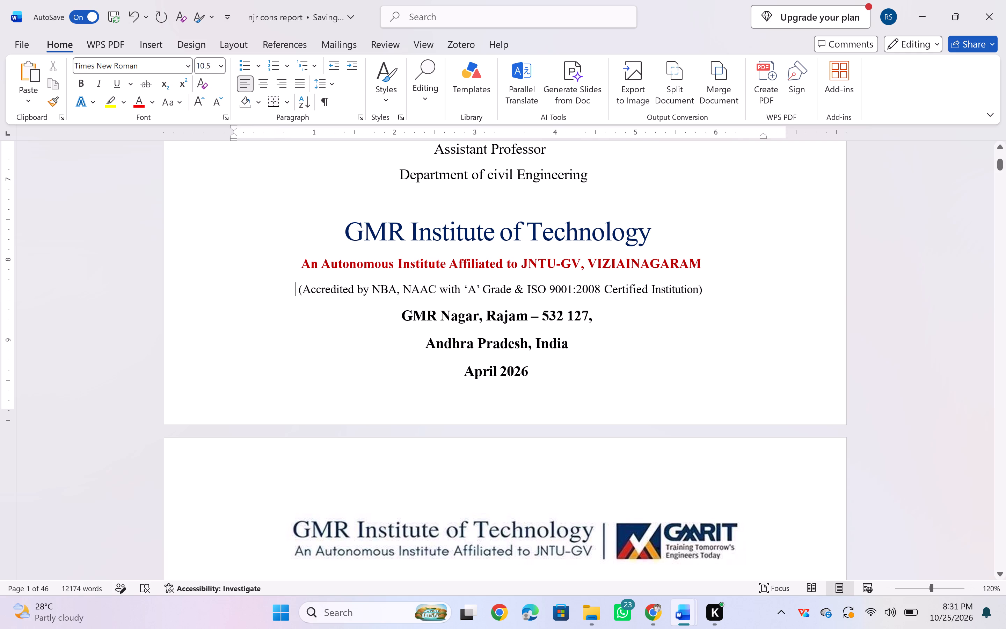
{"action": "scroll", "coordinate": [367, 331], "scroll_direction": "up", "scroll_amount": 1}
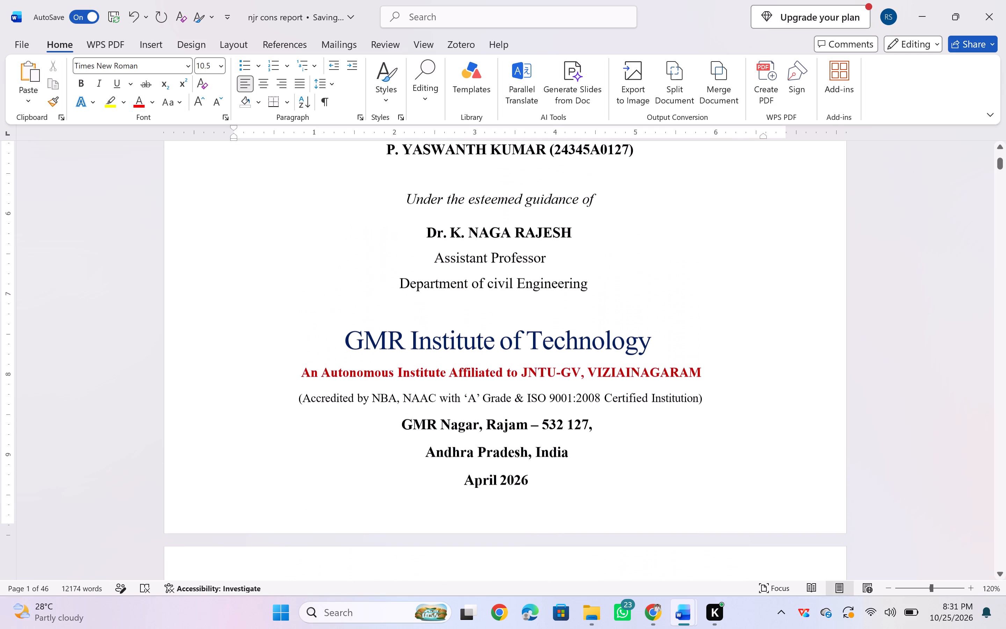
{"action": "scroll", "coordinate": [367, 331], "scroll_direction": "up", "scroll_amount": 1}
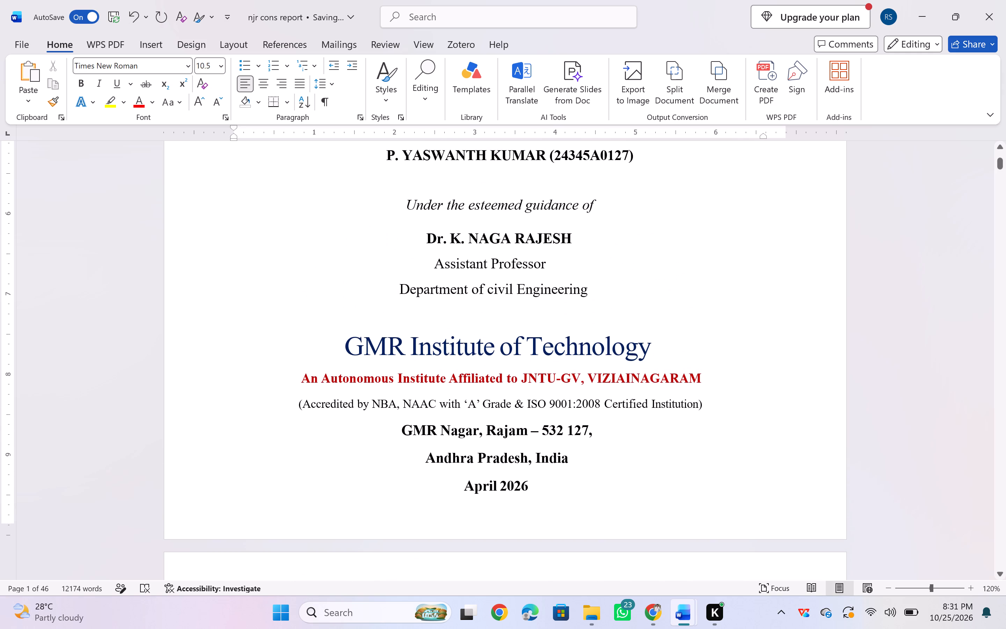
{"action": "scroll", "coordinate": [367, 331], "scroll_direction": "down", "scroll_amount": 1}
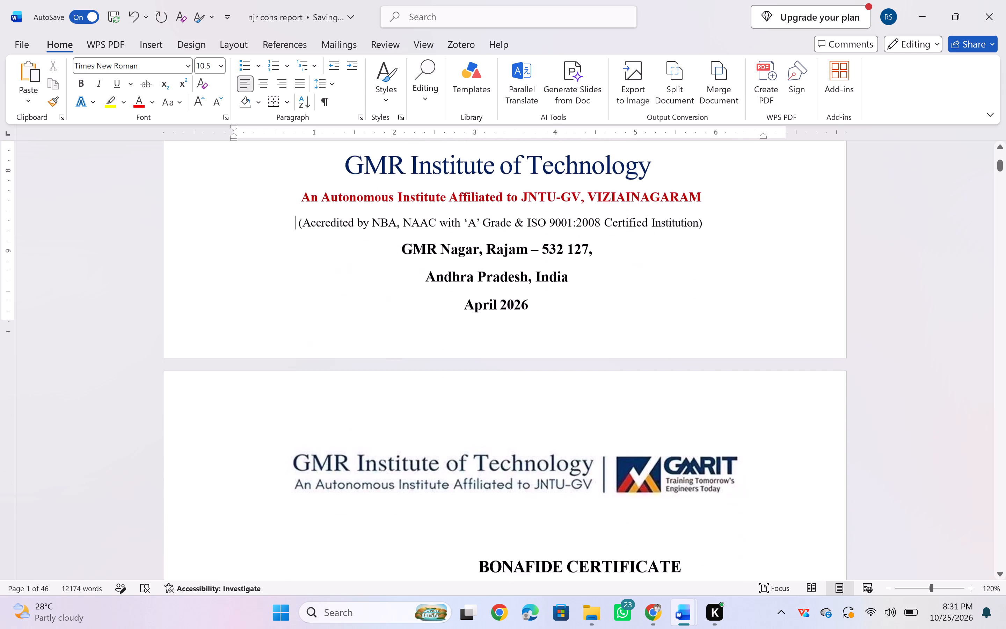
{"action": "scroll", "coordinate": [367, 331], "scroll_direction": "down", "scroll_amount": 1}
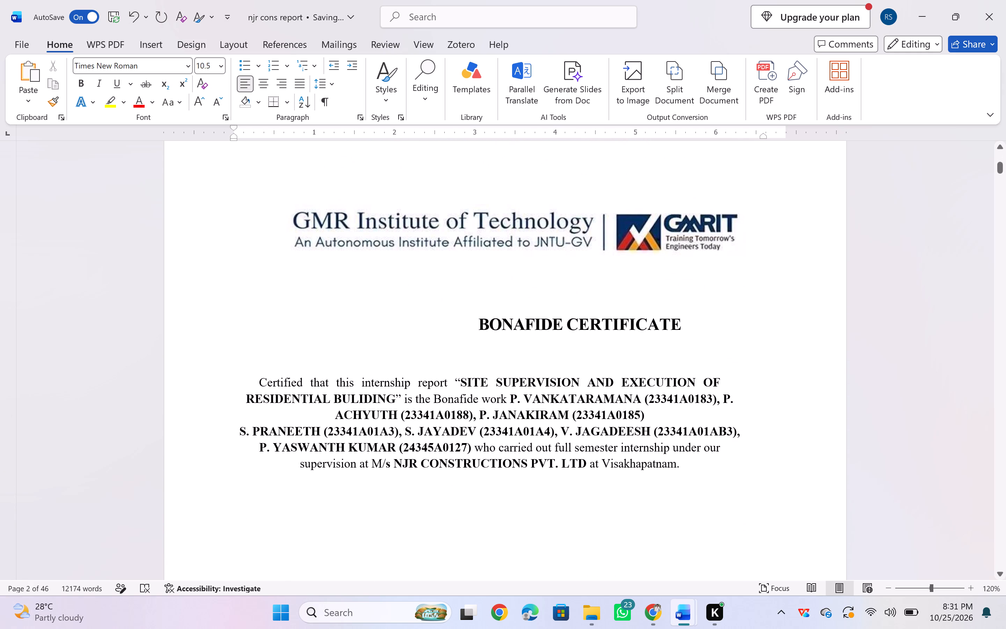
Centre the BONAFIDE CERTIFICATE heading on page 2 and remove its left indent.
{"action": "left_click", "coordinate": [478, 322]}
{"action": "scroll", "coordinate": [478, 322], "scroll_direction": "up", "scroll_amount": 1}
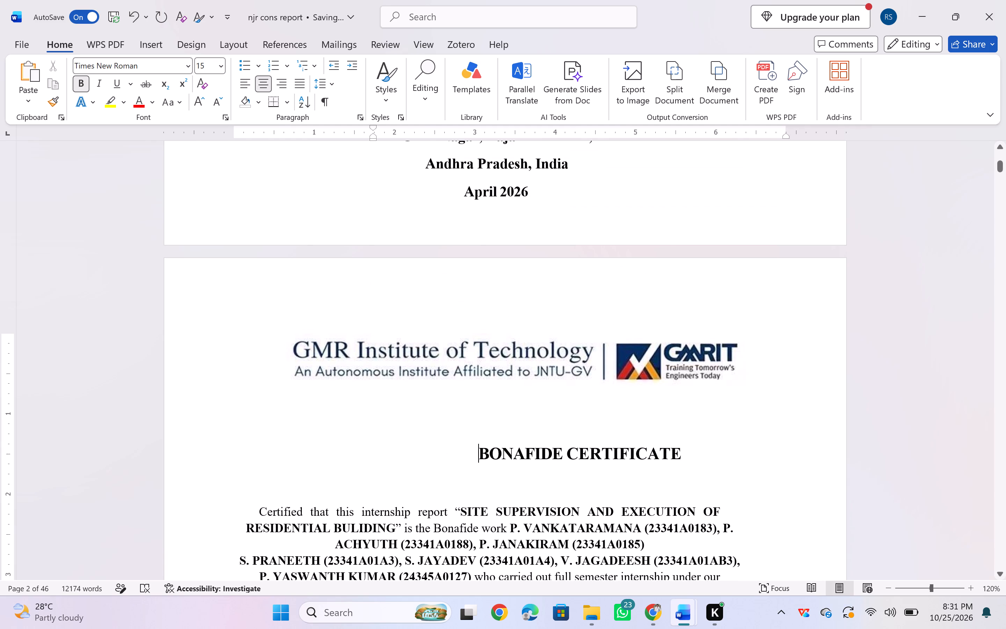
{"action": "scroll", "coordinate": [421, 353], "scroll_direction": "up", "scroll_amount": 1}
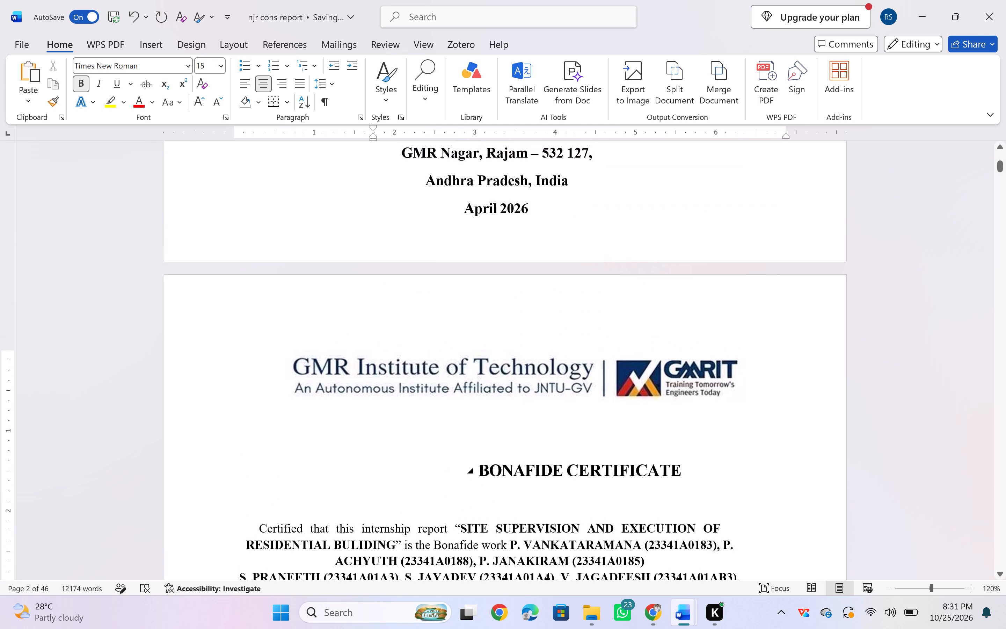
{"action": "left_click_drag", "start_coordinate": [476, 471], "coordinate": [648, 478]}
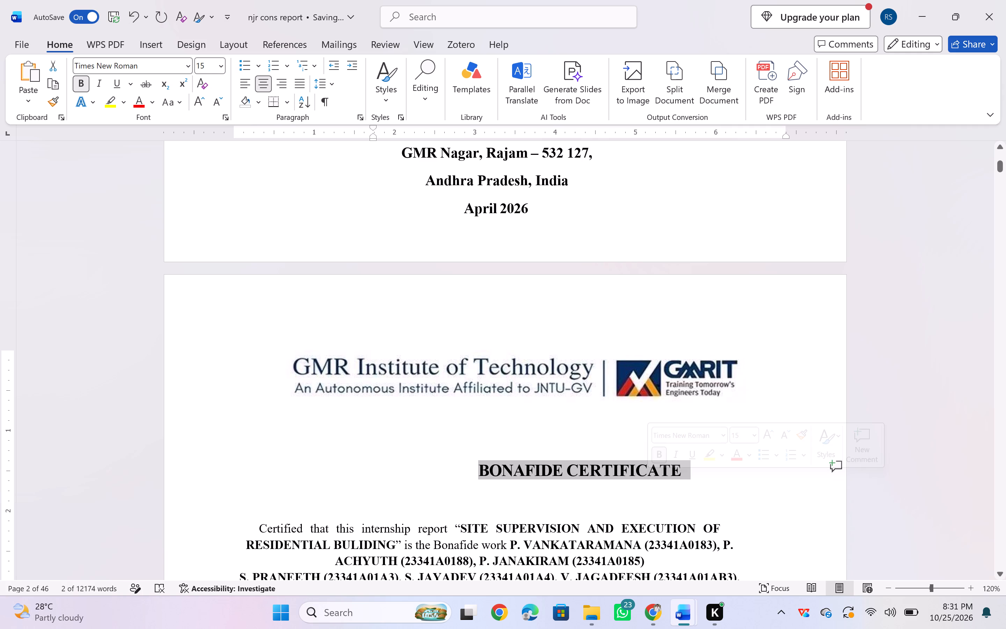
{"action": "left_click", "coordinate": [262, 84]}
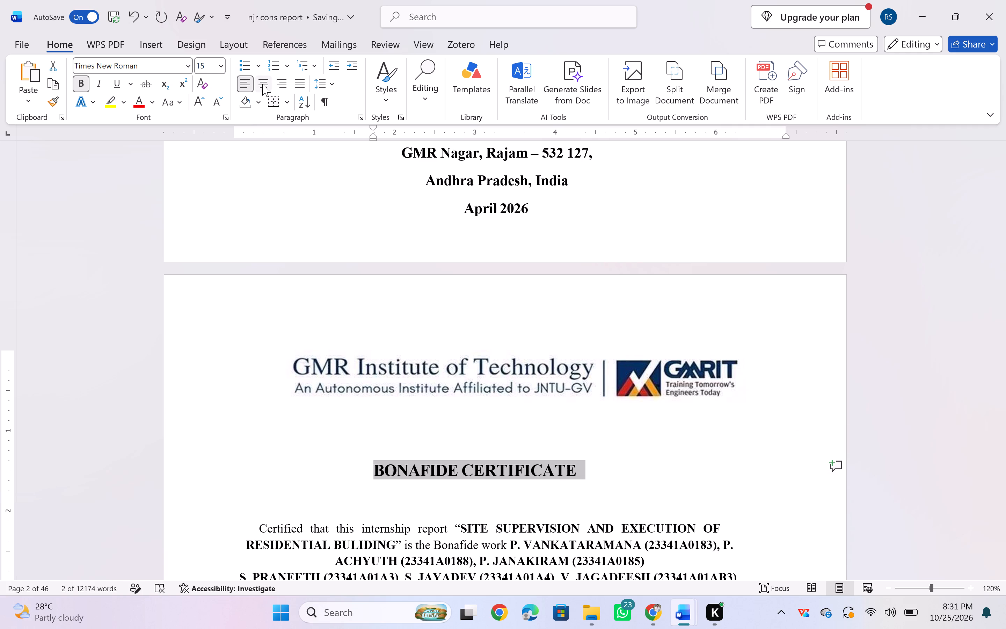
{"action": "left_click", "coordinate": [262, 84]}
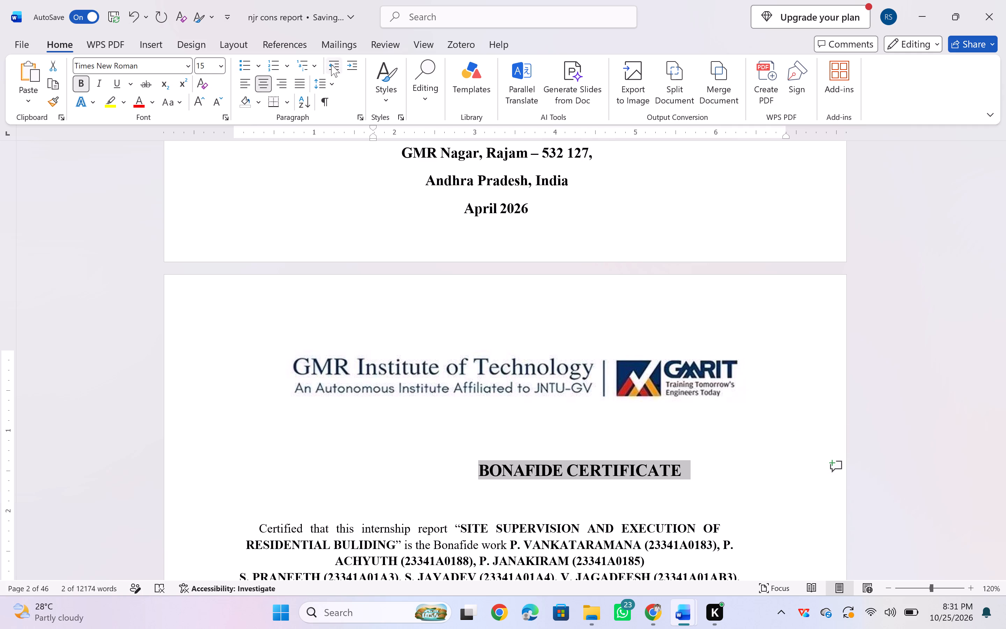
{"action": "left_click", "coordinate": [331, 64]}
{"action": "left_click", "coordinate": [331, 64]}
{"action": "left_click", "coordinate": [331, 64]}
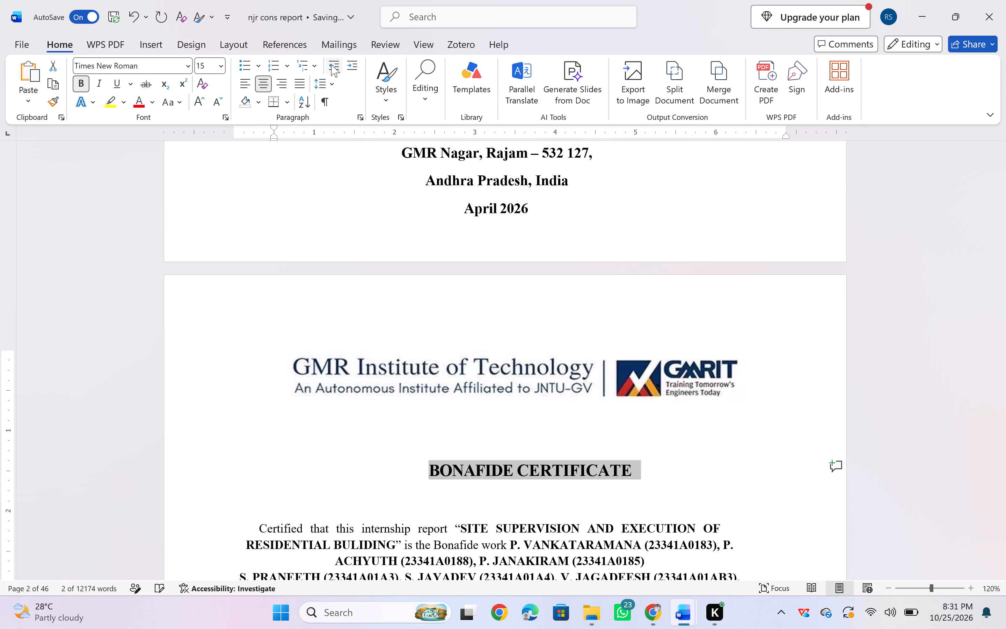
{"action": "left_click", "coordinate": [331, 64]}
{"action": "left_click", "coordinate": [331, 64]}
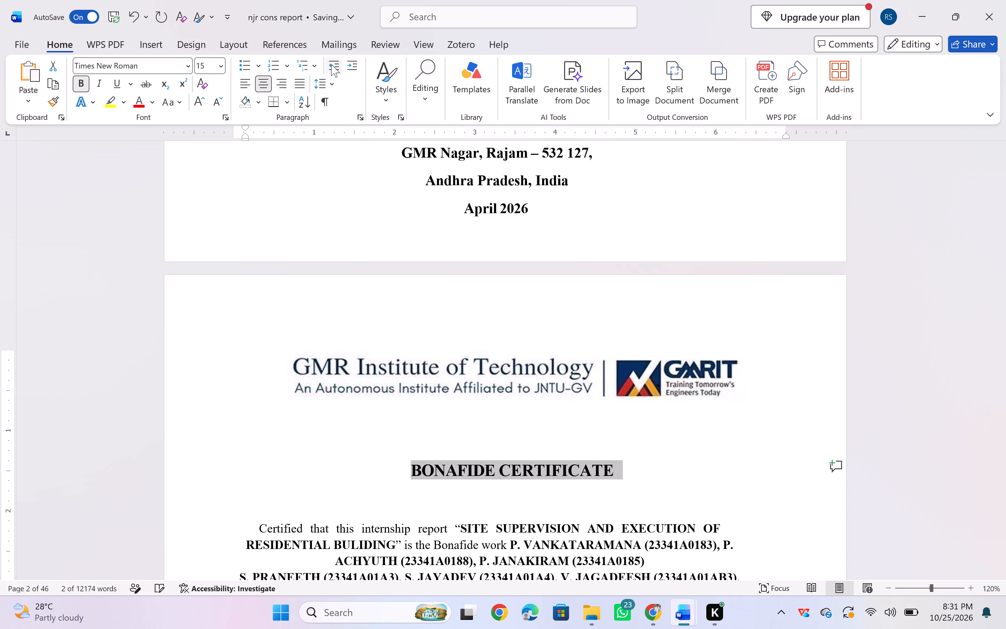
{"action": "left_click", "coordinate": [331, 64]}
{"action": "left_click", "coordinate": [331, 64]}
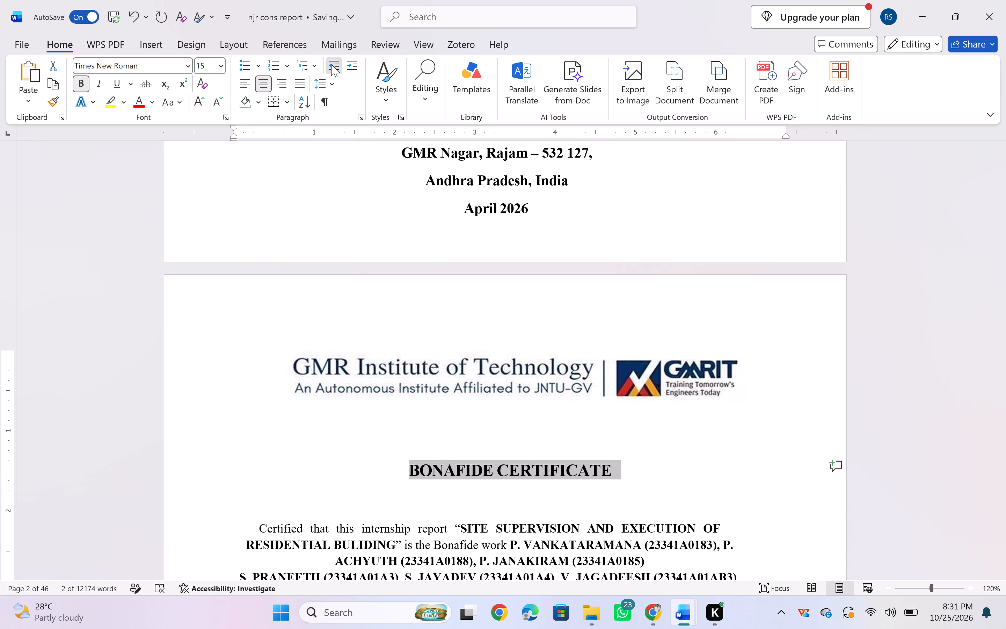
{"action": "double_click", "coordinate": [331, 64]}
{"action": "left_click", "coordinate": [446, 468]}
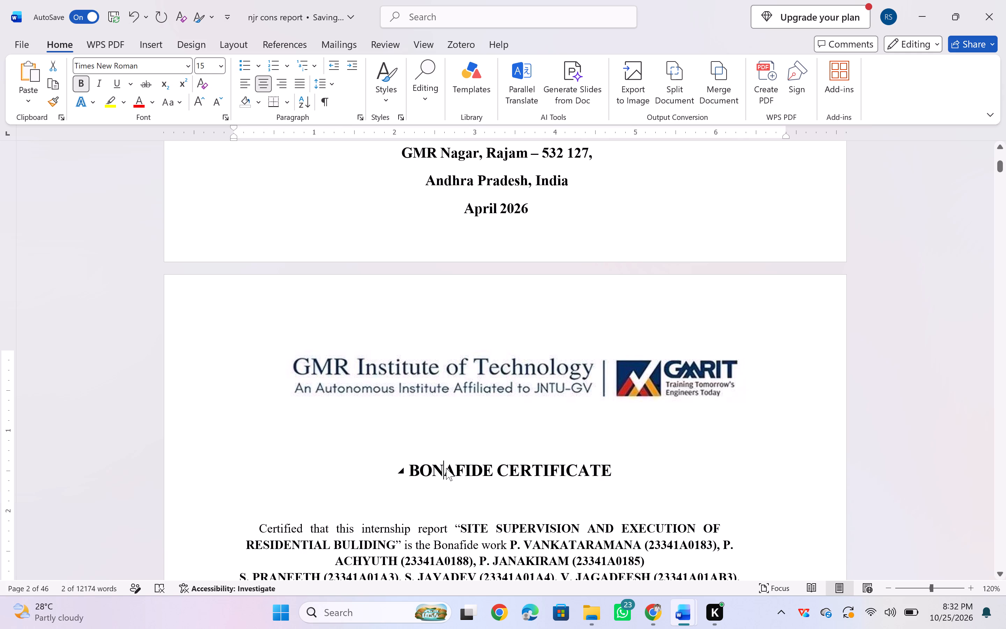
Justify the certificate paragraph beginning "Certified that this internship report" and set its line spacing to 1.5.
{"action": "scroll", "coordinate": [446, 468], "scroll_direction": "down", "scroll_amount": 1}
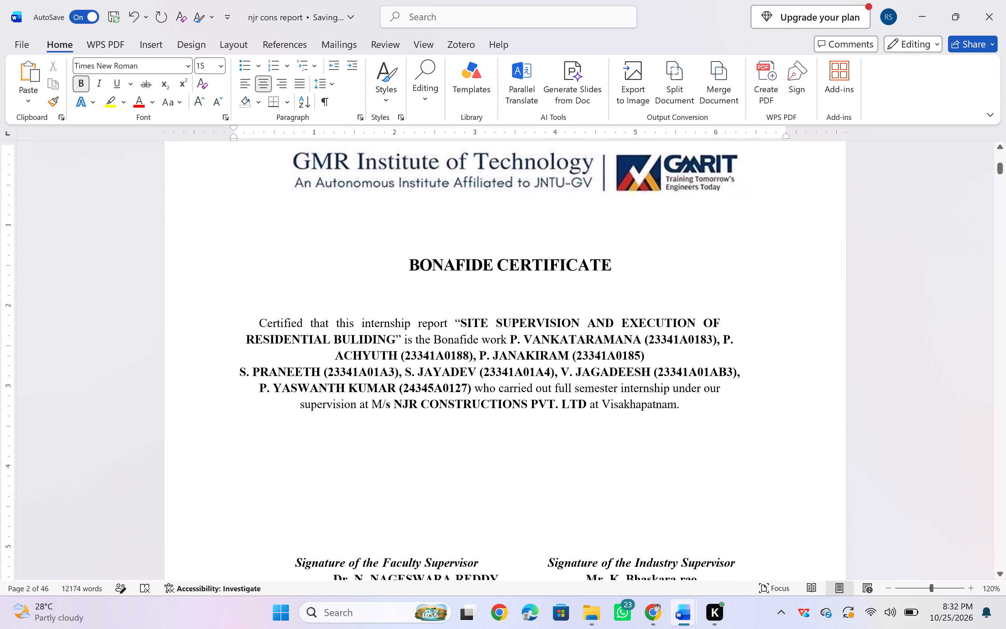
{"action": "left_click_drag", "start_coordinate": [261, 311], "coordinate": [382, 380]}
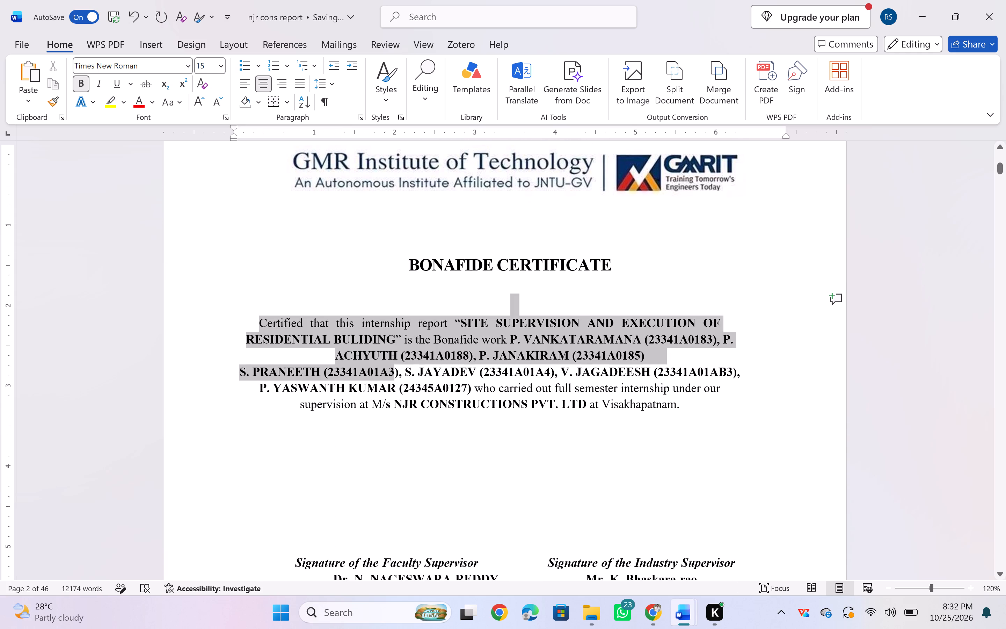
{"action": "left_click_drag", "start_coordinate": [382, 380], "coordinate": [539, 418]}
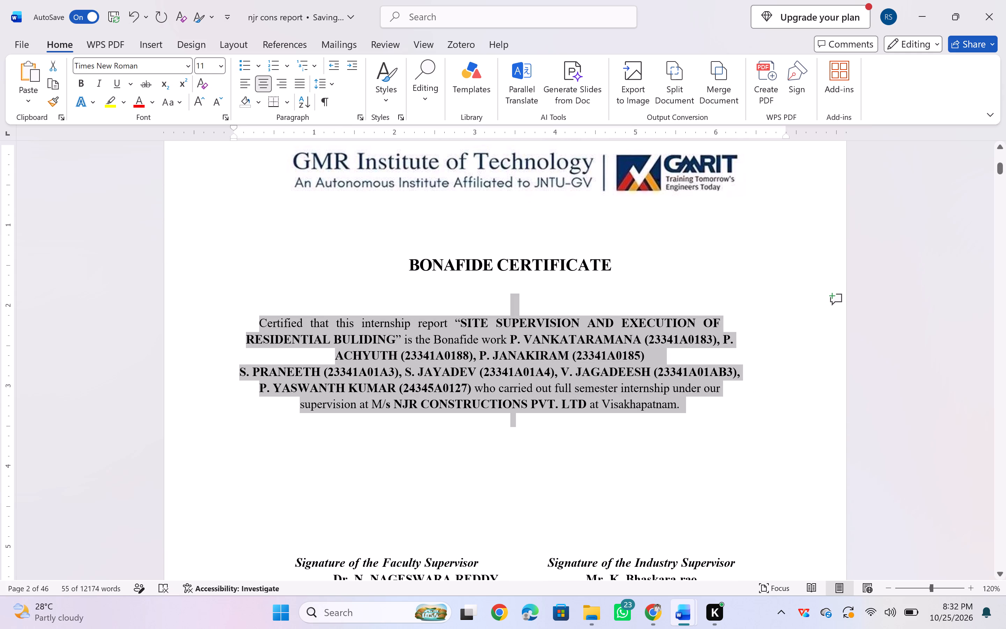
{"action": "left_click", "coordinate": [302, 86]}
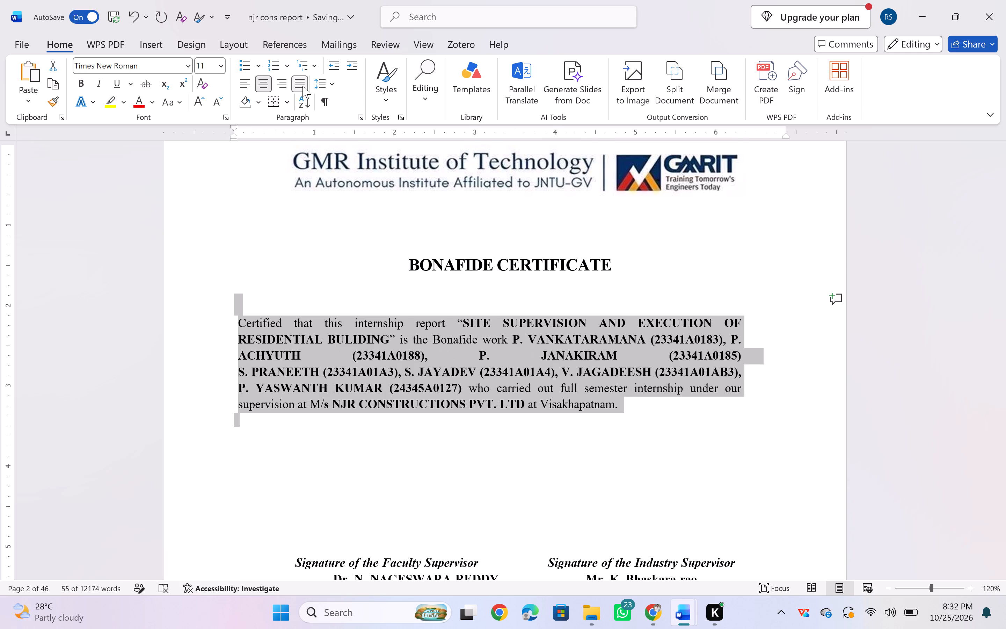
{"action": "left_click", "coordinate": [329, 87]}
{"action": "left_click", "coordinate": [331, 140]}
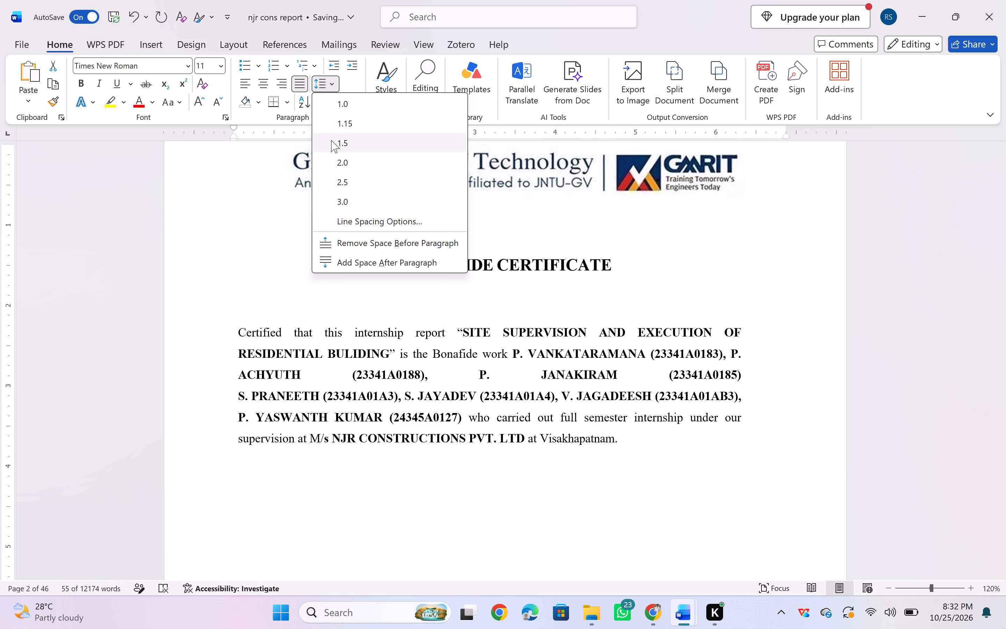
Move the right page margin outward to about 7 inches on the ruler.
{"action": "left_click", "coordinate": [308, 372]}
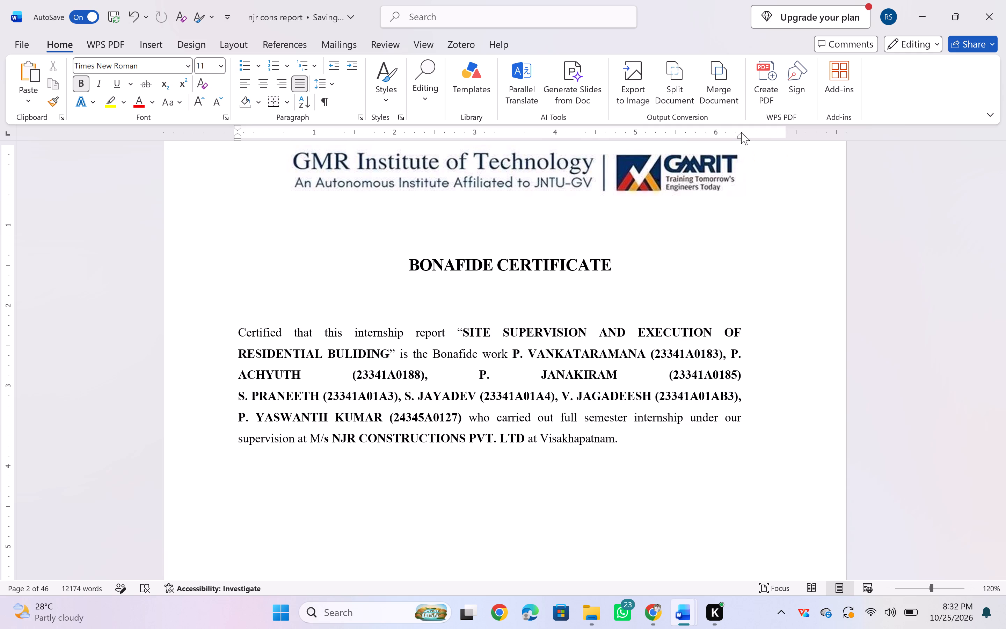
{"action": "left_click_drag", "start_coordinate": [741, 131], "coordinate": [749, 131]}
{"action": "left_click_drag", "start_coordinate": [787, 131], "coordinate": [779, 133]}
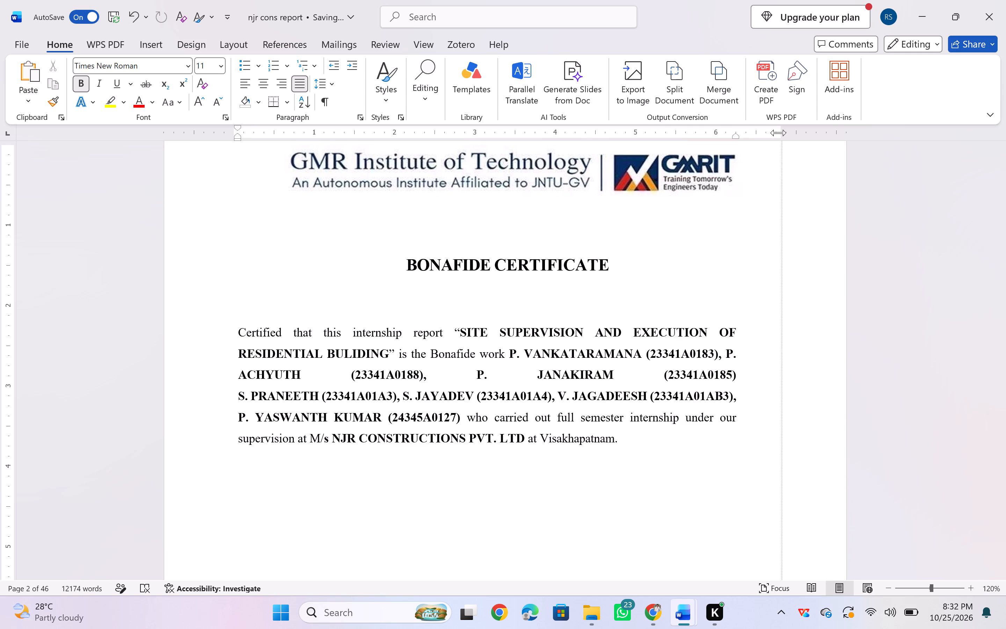
{"action": "left_click_drag", "start_coordinate": [779, 133], "coordinate": [797, 135]}
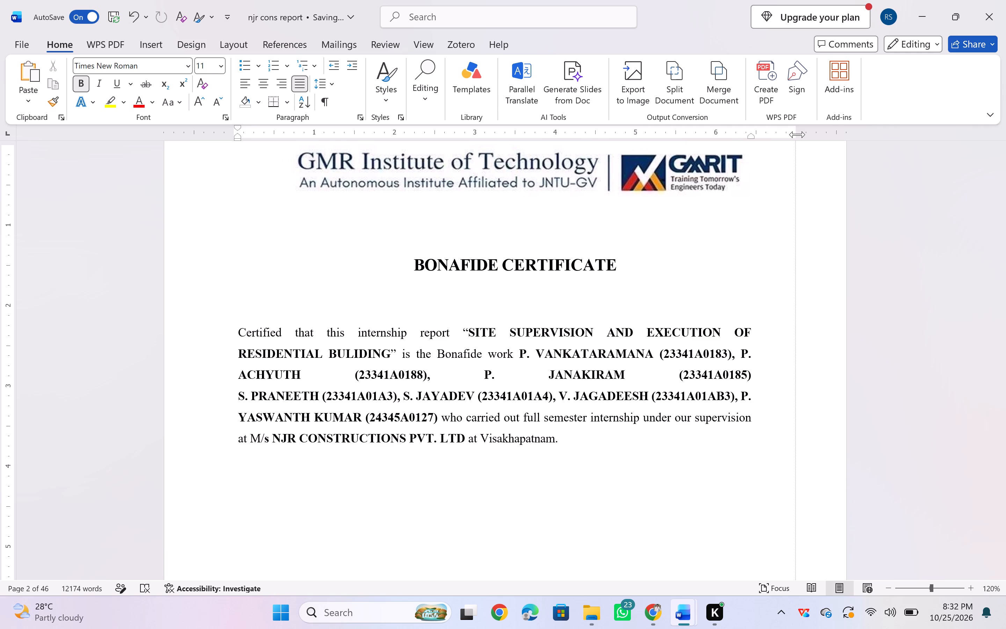
{"action": "left_click_drag", "start_coordinate": [797, 135], "coordinate": [799, 136]}
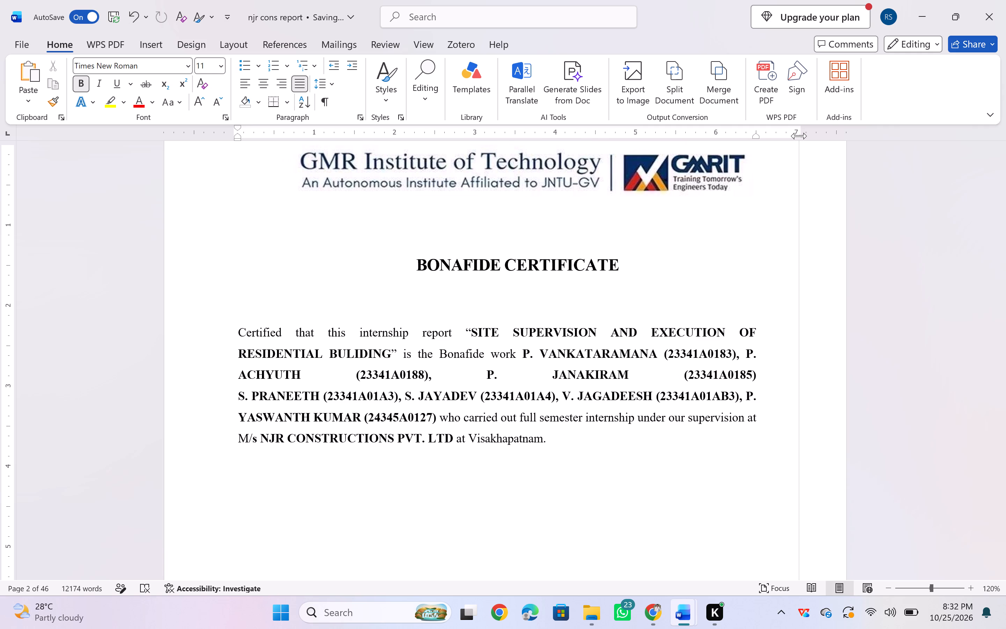
{"action": "left_click_drag", "start_coordinate": [799, 136], "coordinate": [799, 137]}
Remove the left indent from the GMR Institute of Technology logo on the certificate page.
{"action": "left_click", "coordinate": [486, 177]}
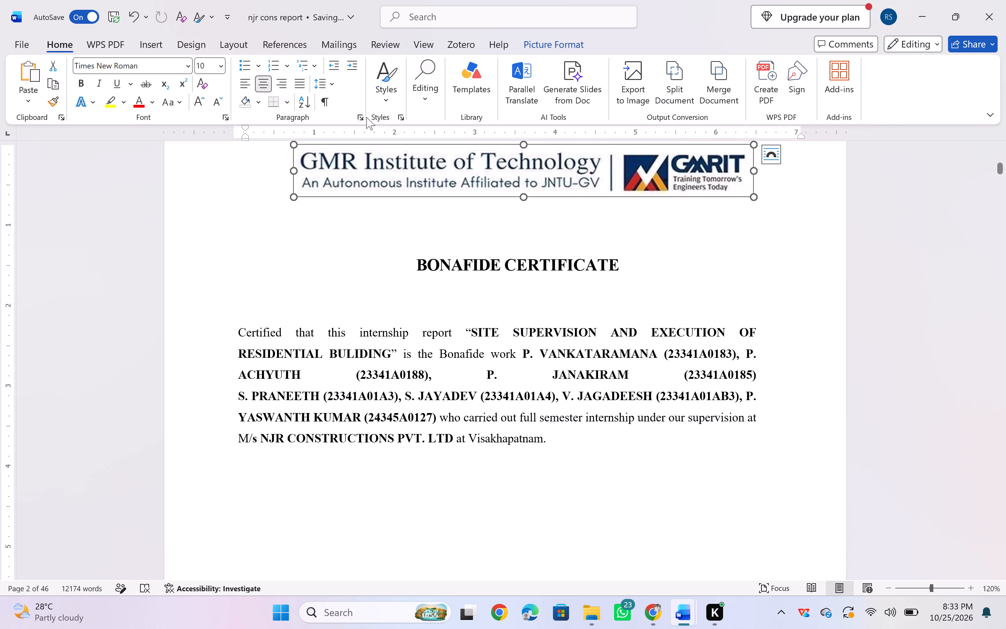
{"action": "left_click", "coordinate": [333, 64]}
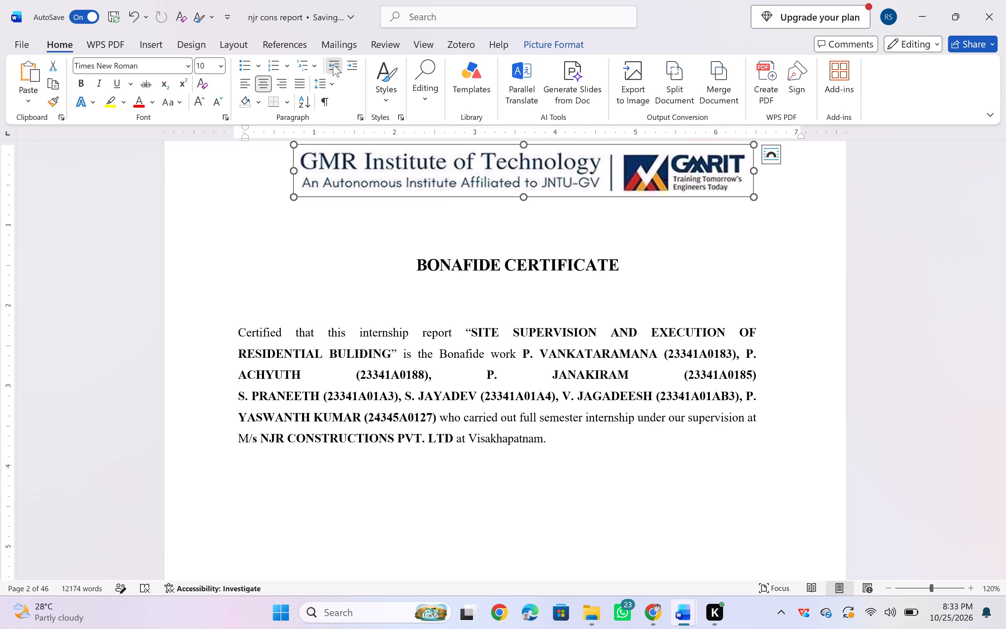
{"action": "left_click", "coordinate": [333, 64]}
{"action": "double_click", "coordinate": [333, 64]}
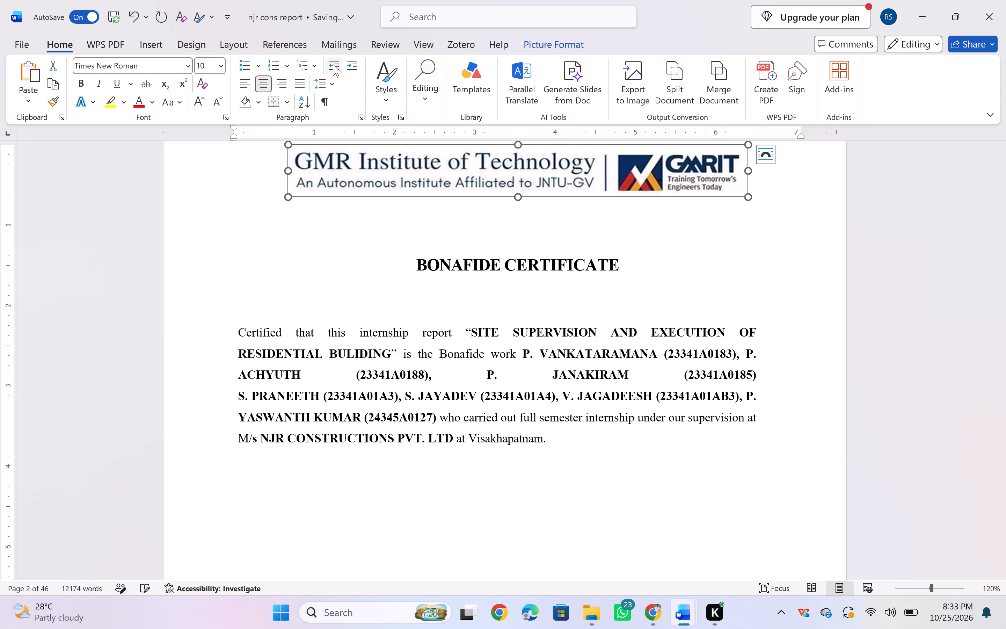
{"action": "double_click", "coordinate": [333, 64]}
{"action": "double_click", "coordinate": [333, 64]}
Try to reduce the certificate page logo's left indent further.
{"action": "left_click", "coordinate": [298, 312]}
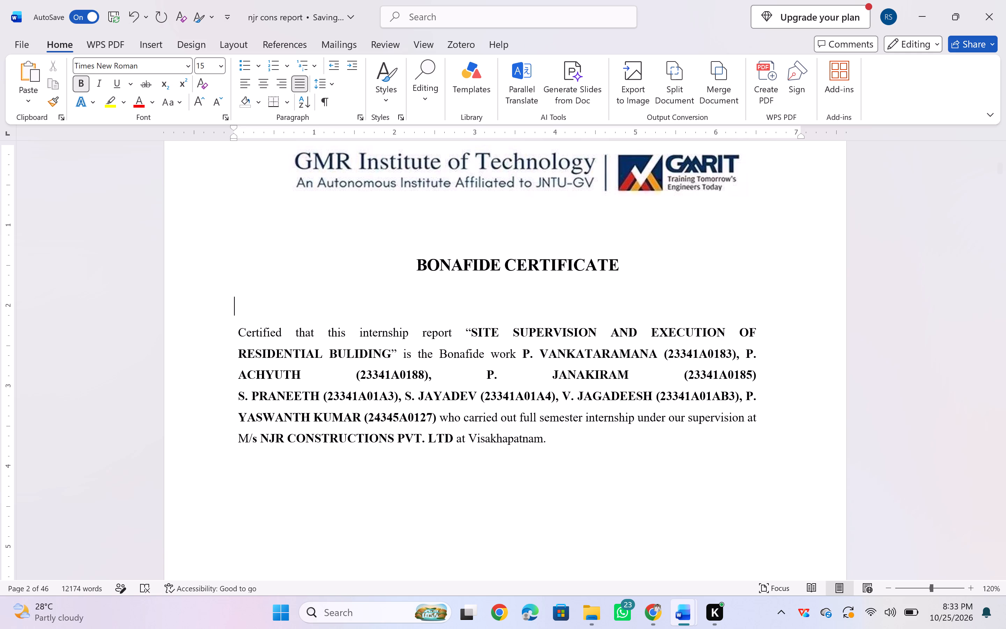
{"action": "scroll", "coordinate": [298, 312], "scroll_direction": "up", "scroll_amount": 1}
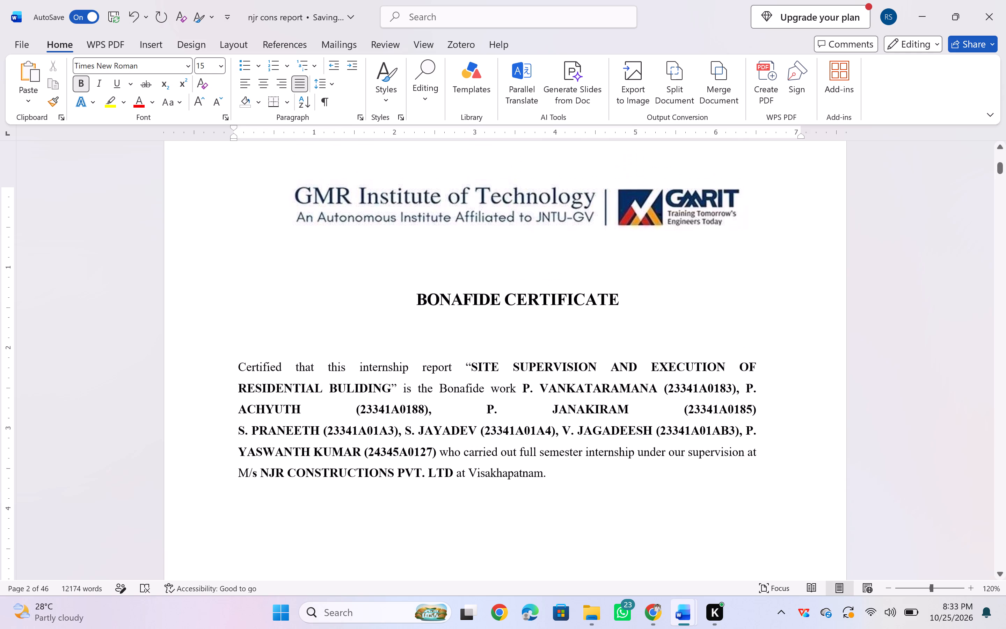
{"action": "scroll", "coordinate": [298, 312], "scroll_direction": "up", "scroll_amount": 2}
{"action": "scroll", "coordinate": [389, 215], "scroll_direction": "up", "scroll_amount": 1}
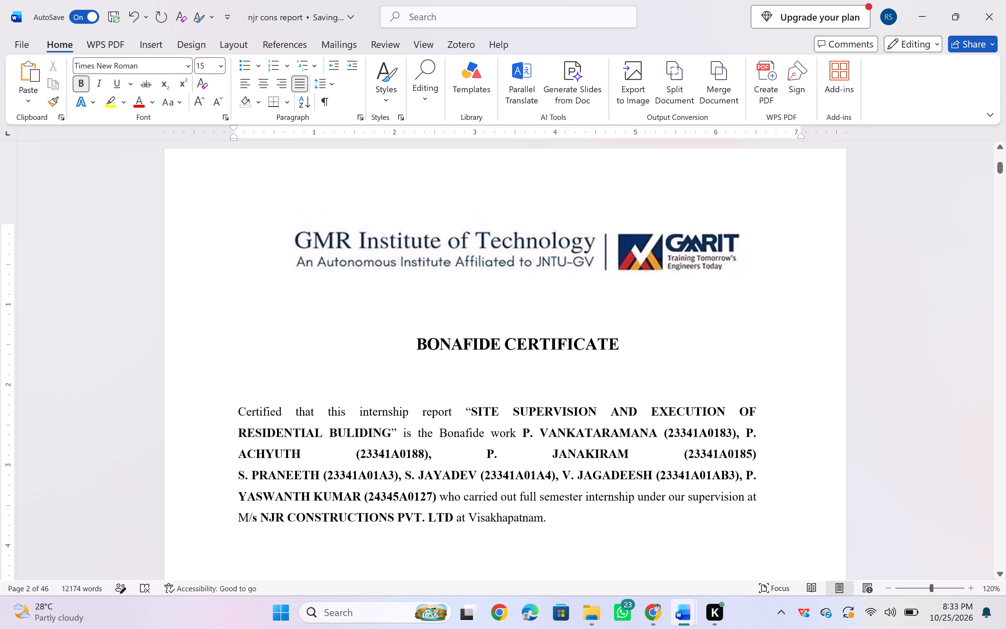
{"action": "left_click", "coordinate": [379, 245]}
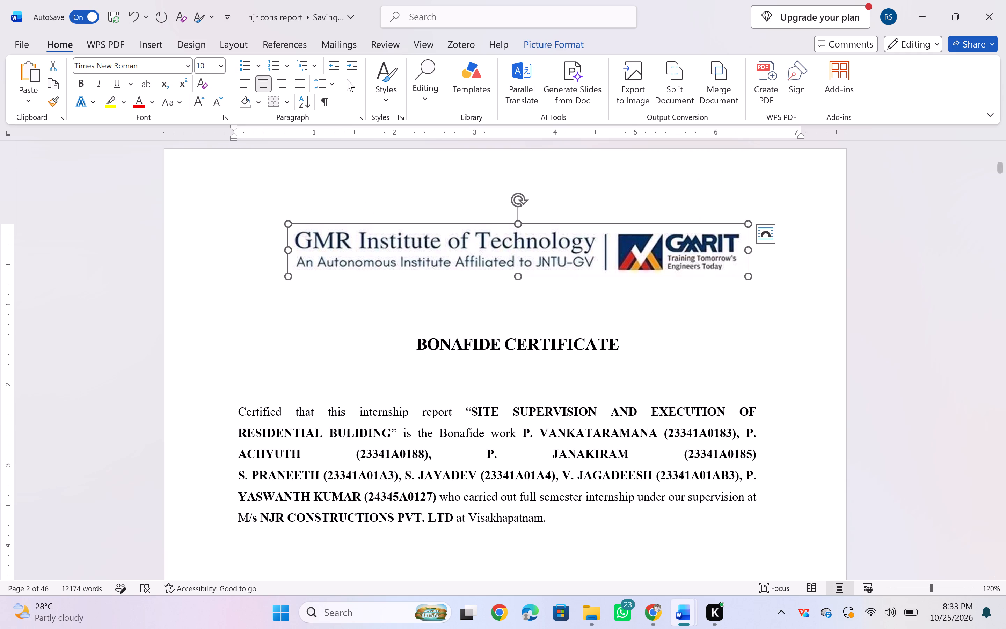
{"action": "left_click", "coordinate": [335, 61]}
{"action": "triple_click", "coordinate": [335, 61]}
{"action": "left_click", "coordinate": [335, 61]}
Left-align the GMR Institute of Technology logo above the certificate heading and offset it about 0.4 inch with leading spaces.
{"action": "left_click", "coordinate": [263, 244]}
{"action": "left_click", "coordinate": [263, 244]}
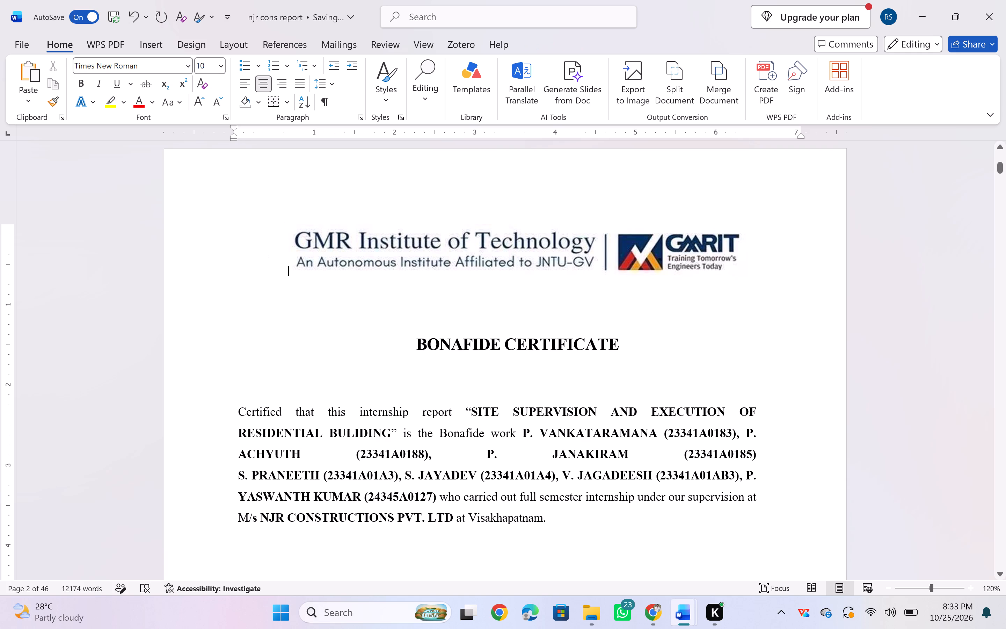
{"action": "key", "text": "BackSpace"}
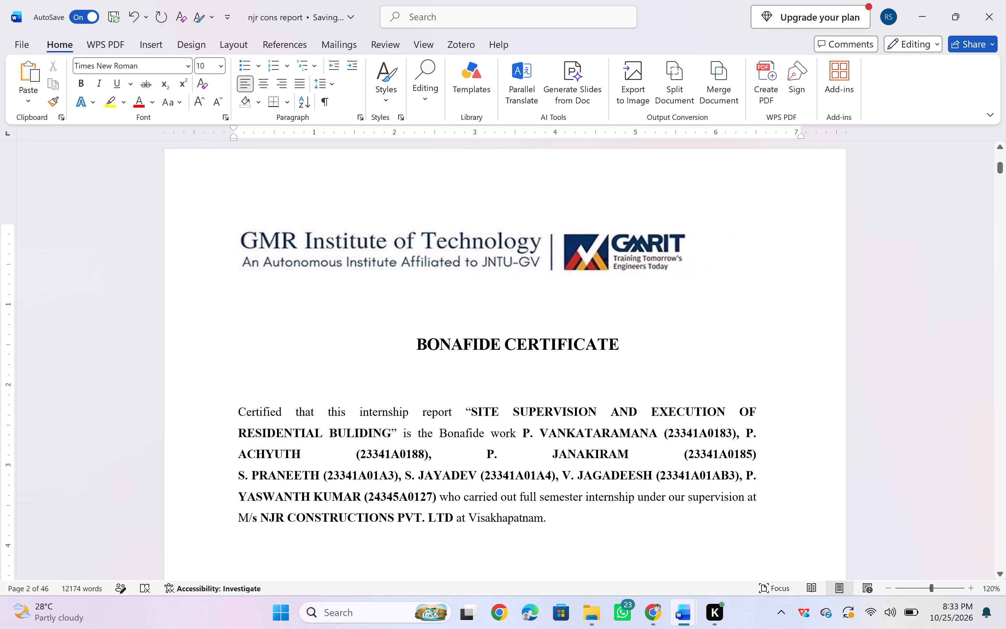
{"action": "key", "text": "space"}
{"action": "key", "text": "space"}
{"action": "key", "text": "space"}
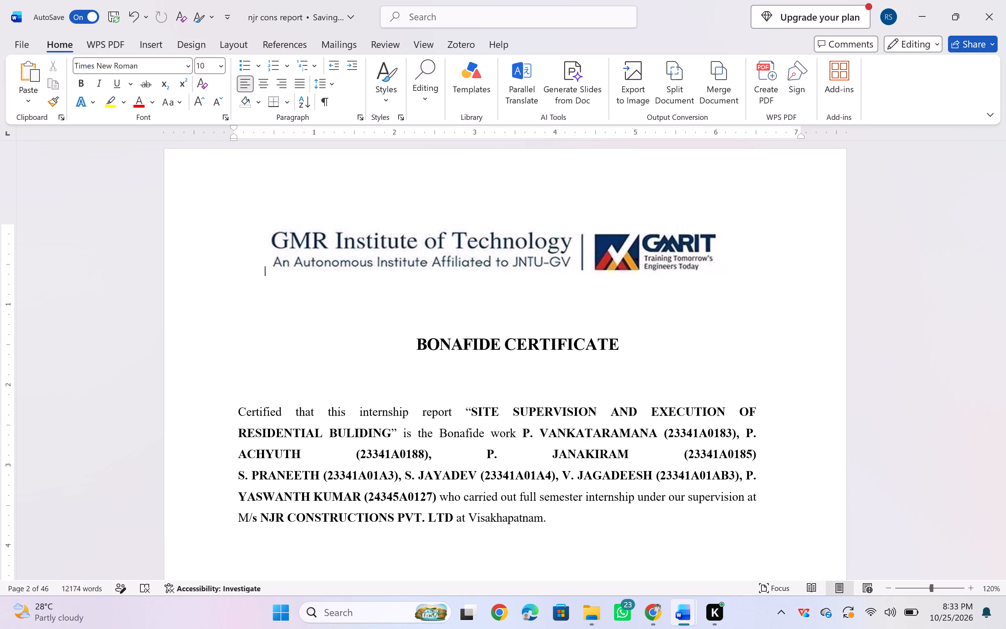
{"action": "key", "text": "space"}
{"action": "scroll", "coordinate": [284, 349], "scroll_direction": "down", "scroll_amount": 1}
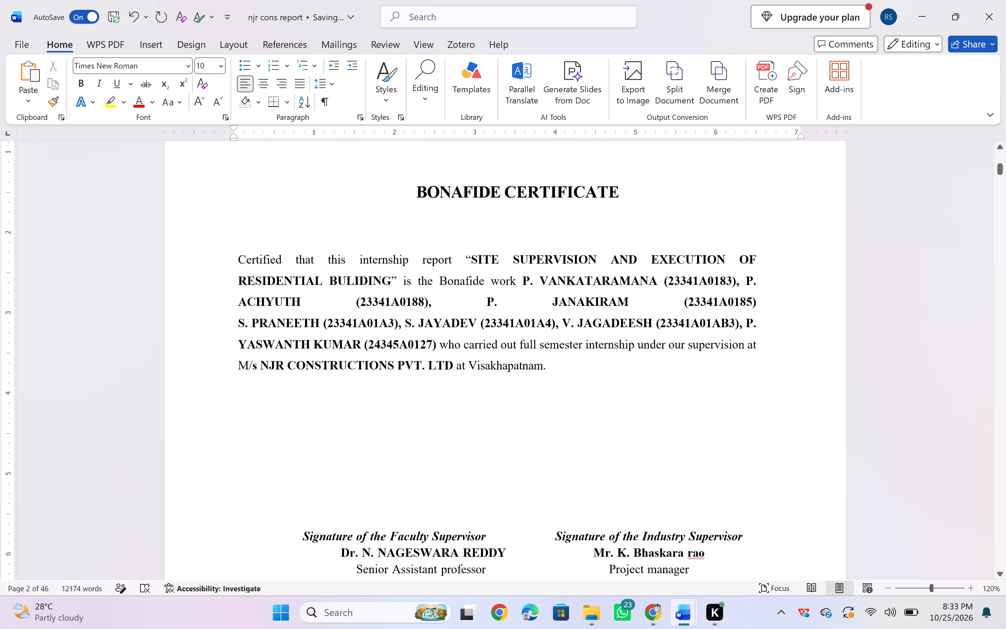
Left-align the five-line faculty and industry supervisor signature block on the certificate page.
{"action": "scroll", "coordinate": [284, 349], "scroll_direction": "down", "scroll_amount": 2}
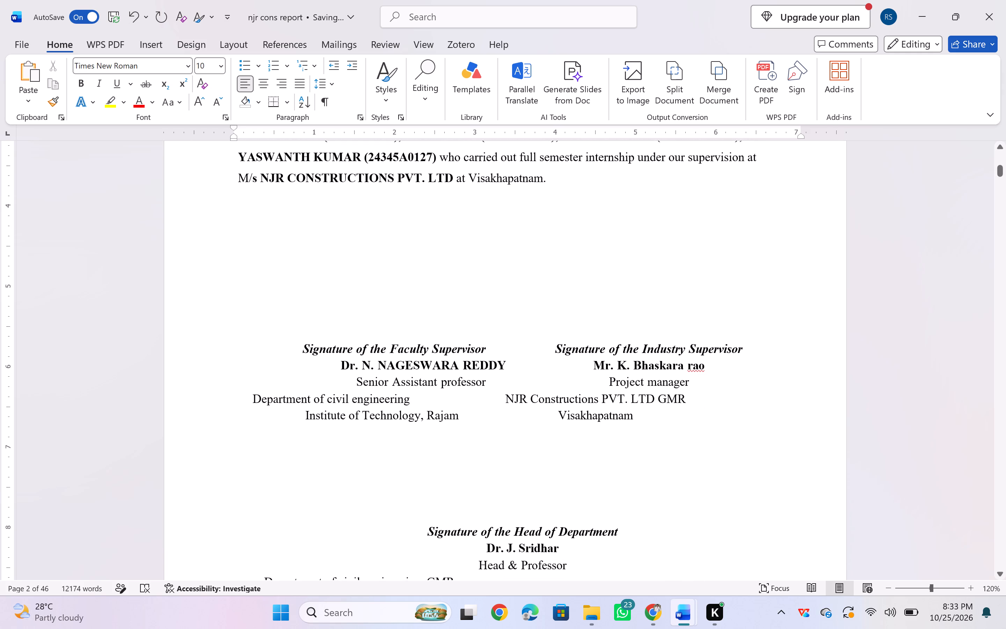
{"action": "left_click_drag", "start_coordinate": [300, 351], "coordinate": [451, 416]}
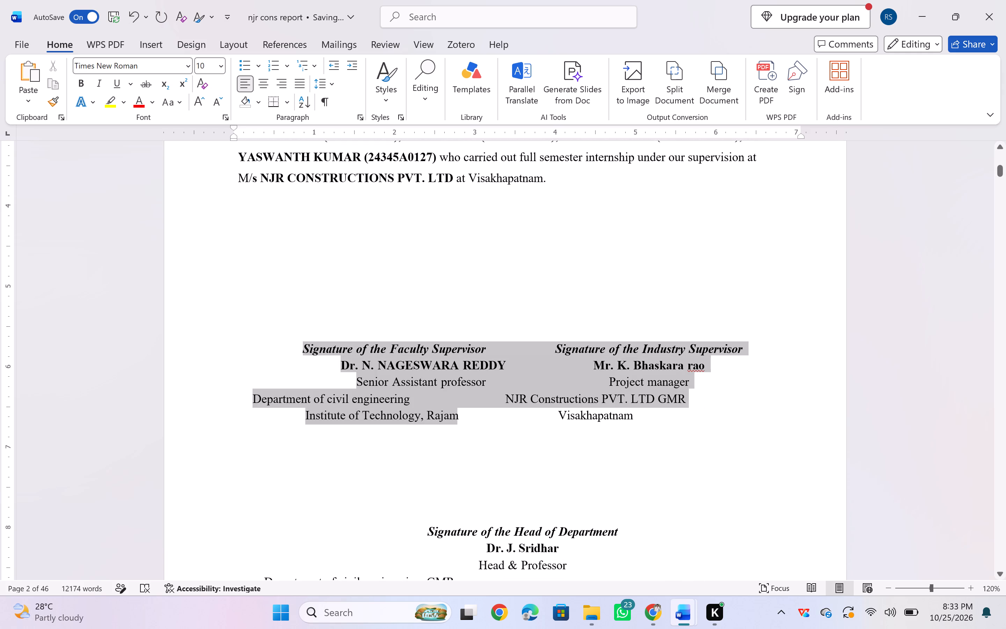
{"action": "left_click_drag", "start_coordinate": [451, 416], "coordinate": [451, 415]}
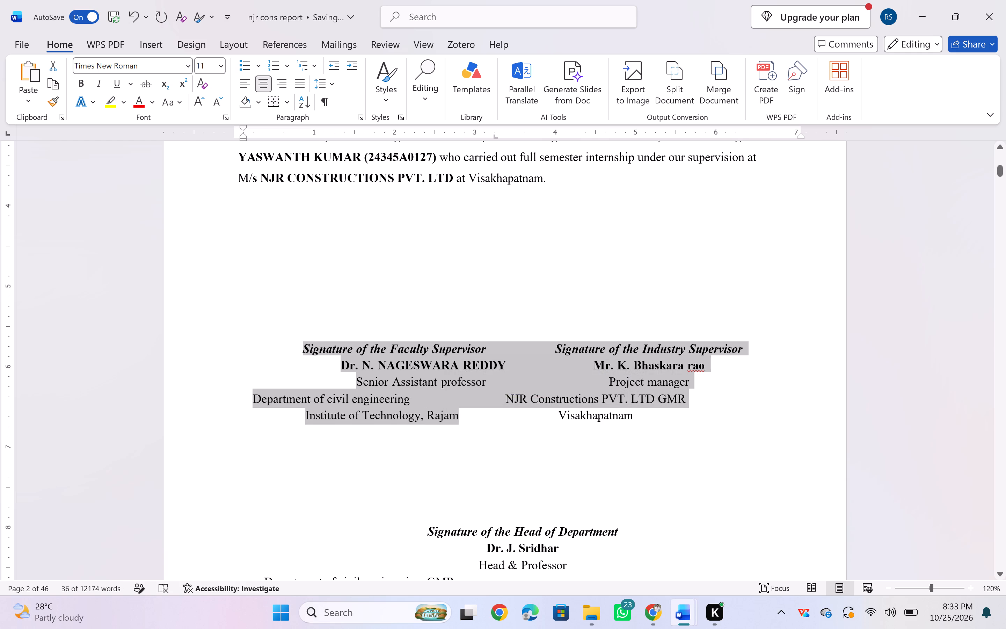
{"action": "left_click", "coordinate": [243, 81]}
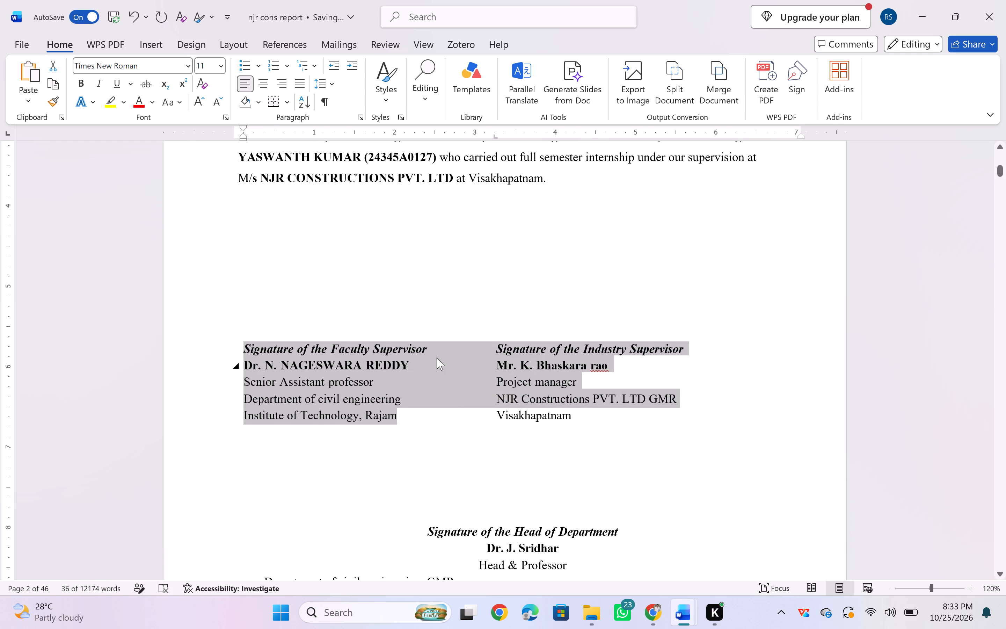
{"action": "left_click", "coordinate": [455, 367]}
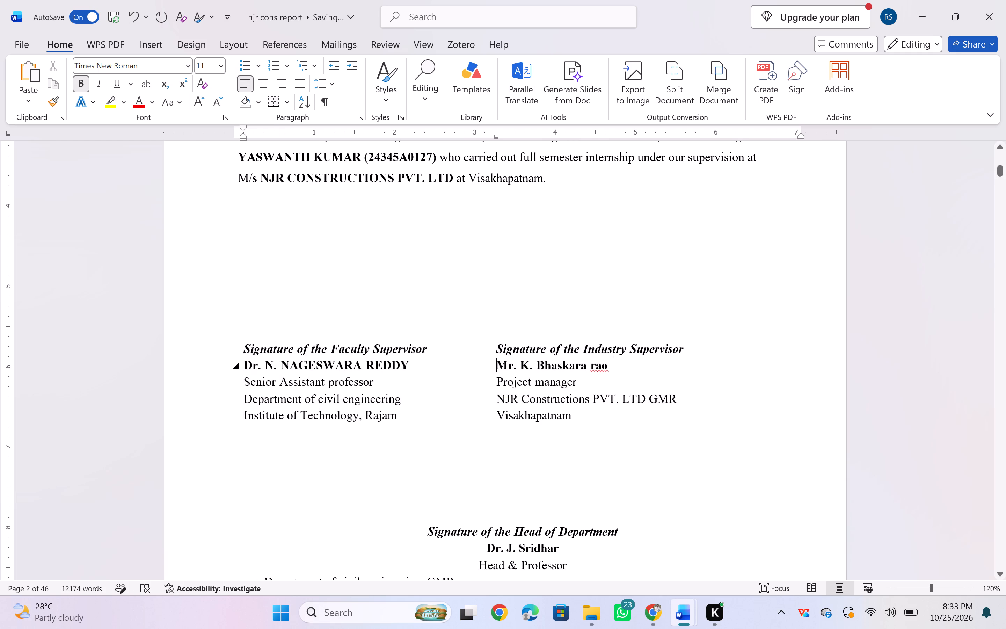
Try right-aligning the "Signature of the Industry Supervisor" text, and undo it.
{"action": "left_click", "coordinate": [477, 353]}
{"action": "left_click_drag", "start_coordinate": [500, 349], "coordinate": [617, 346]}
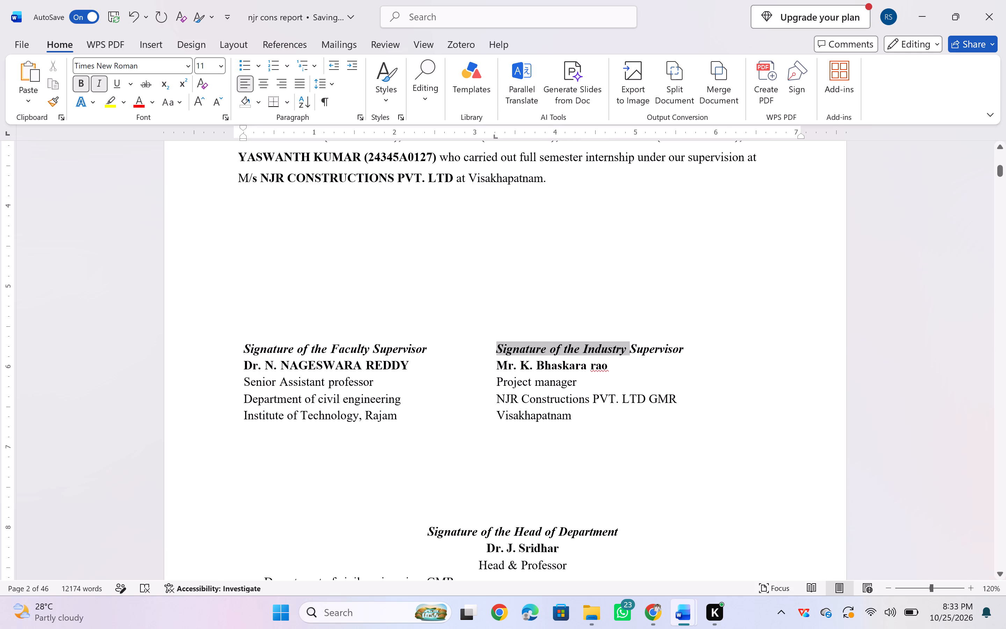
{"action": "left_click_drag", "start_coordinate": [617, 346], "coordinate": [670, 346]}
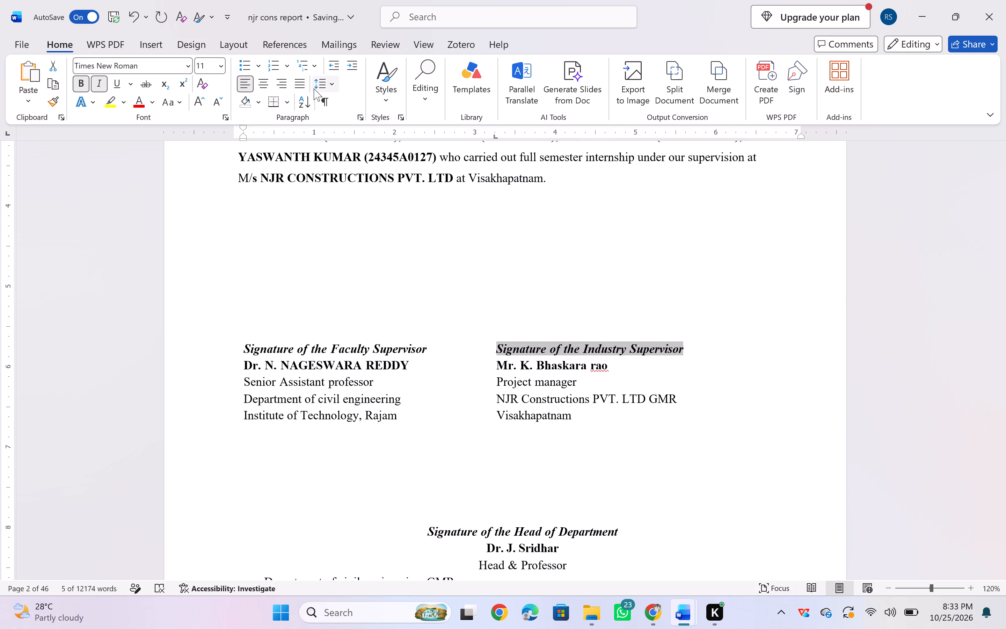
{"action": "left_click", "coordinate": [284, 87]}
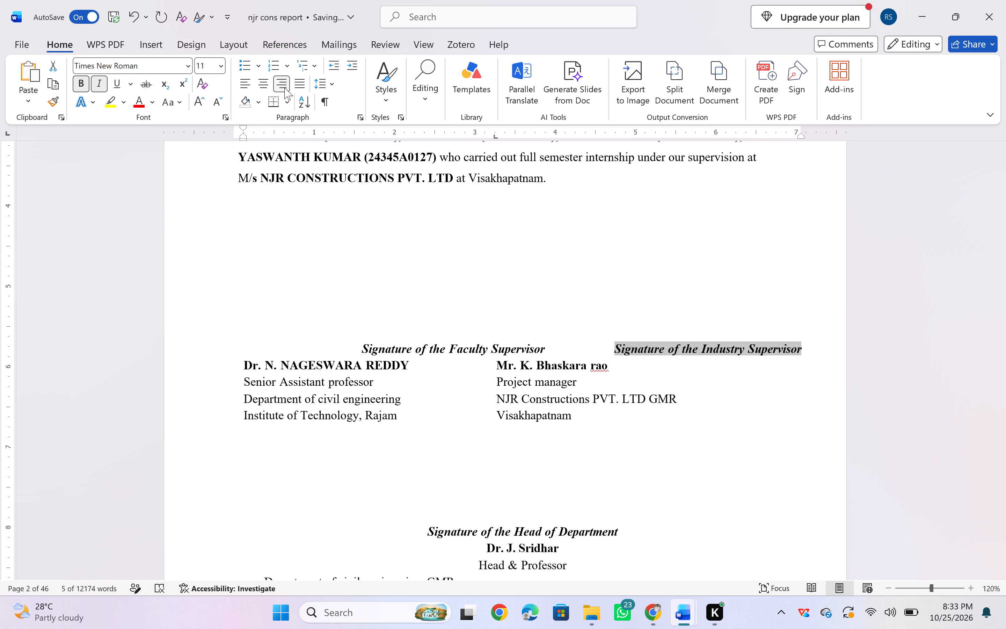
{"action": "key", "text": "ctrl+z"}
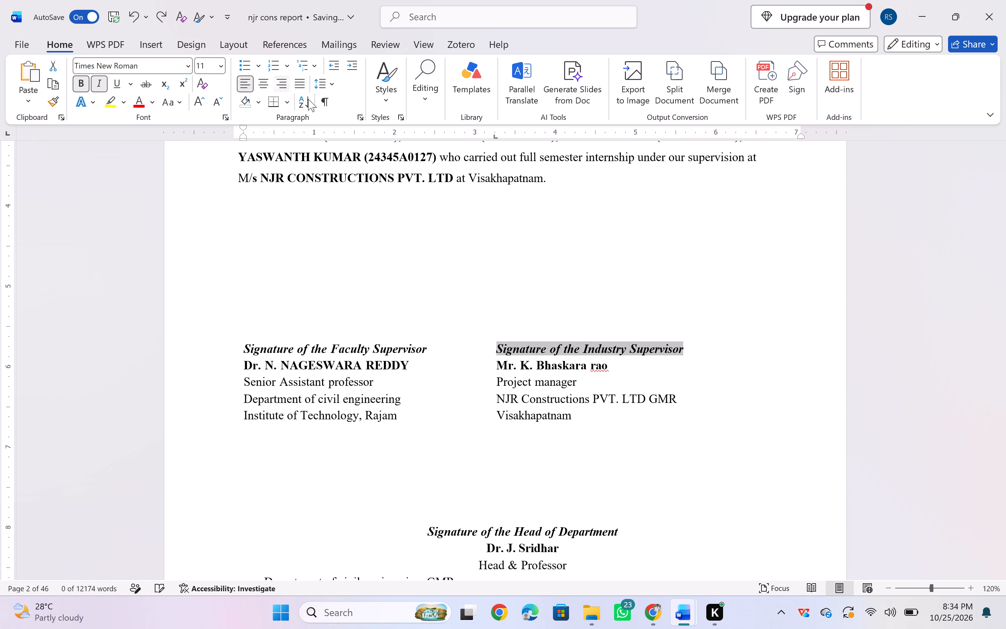
Shift "Signature of the Industry Supervisor" across to the right margin with leading spaces, keeping it on one line.
{"action": "left_click", "coordinate": [482, 360]}
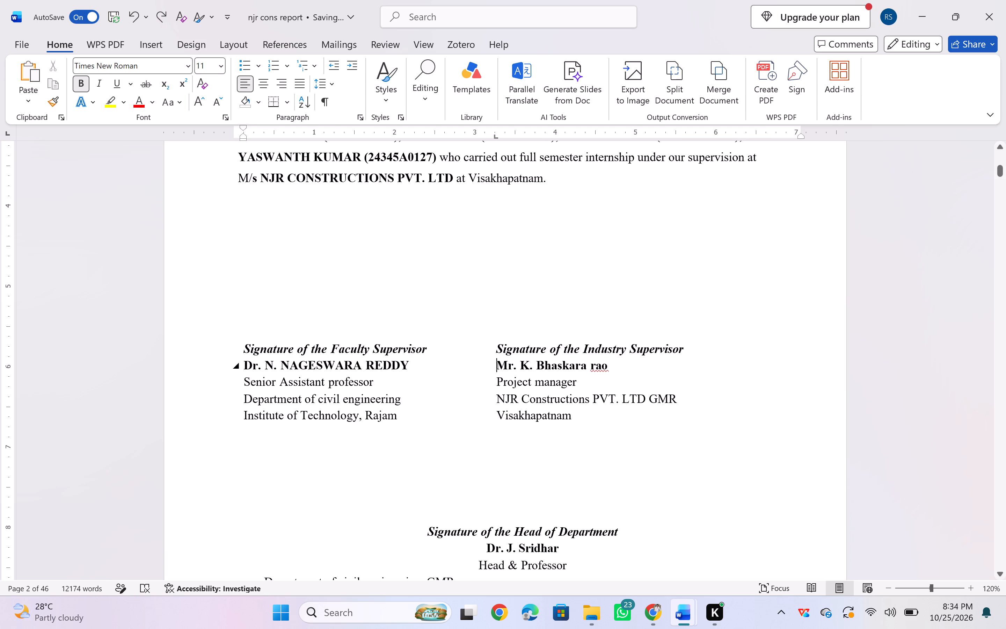
{"action": "left_click", "coordinate": [482, 351]}
{"action": "key", "text": "space"}
{"action": "key", "text": "space"}
{"action": "key", "text": "space"}
{"action": "key", "text": "space"}
{"action": "key", "text": "space"}
{"action": "key", "text": "space"}
{"action": "key", "text": "space"}
{"action": "key", "text": "space"}
{"action": "key", "text": "space"}
{"action": "key", "text": "space"}
{"action": "key", "text": "space"}
{"action": "key", "text": "space"}
{"action": "key", "text": "space"}
{"action": "key", "text": "space"}
{"action": "key", "text": "space"}
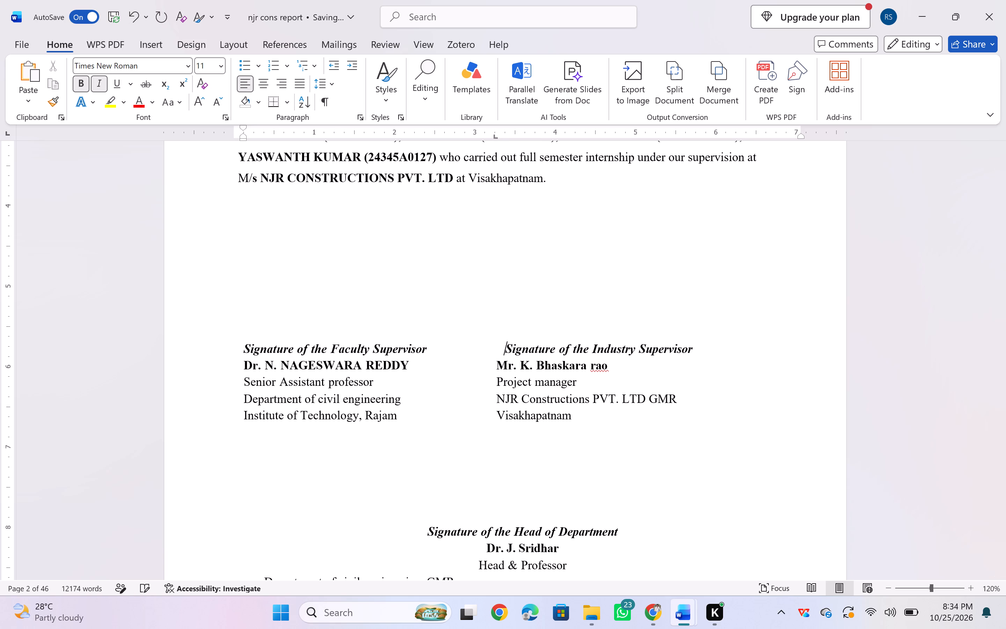
{"action": "key", "text": "space"}
{"action": "key", "text": "space"}
{"action": "key", "text": "space"}
{"action": "key", "text": "space"}
{"action": "key", "text": "space"}
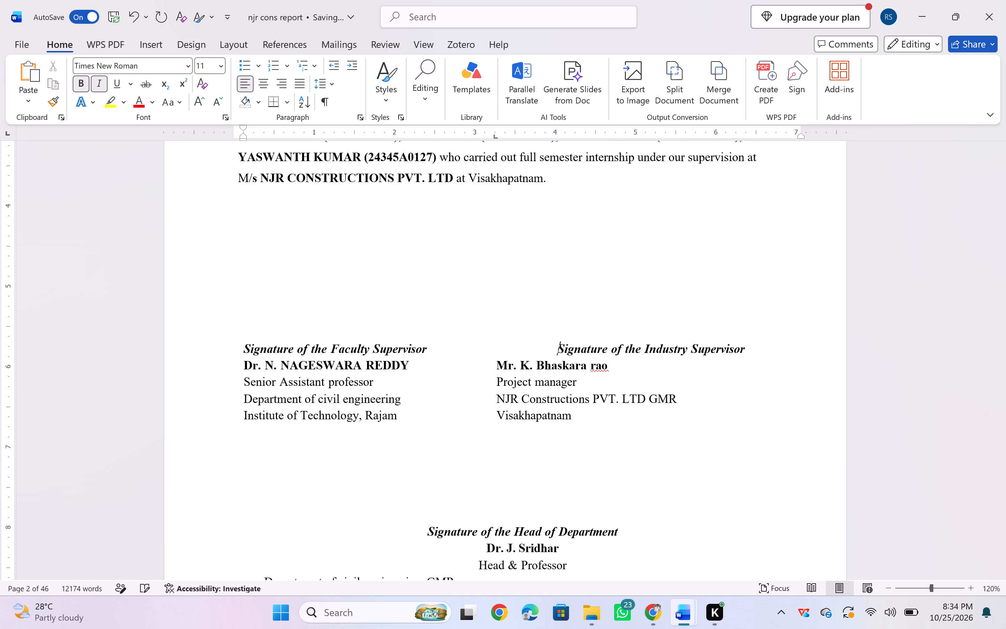
{"action": "key", "text": "space"}
{"action": "key", "text": "space"}
{"action": "key", "text": "space"}
{"action": "key", "text": "space"}
{"action": "key", "text": "space"}
{"action": "key", "text": "space"}
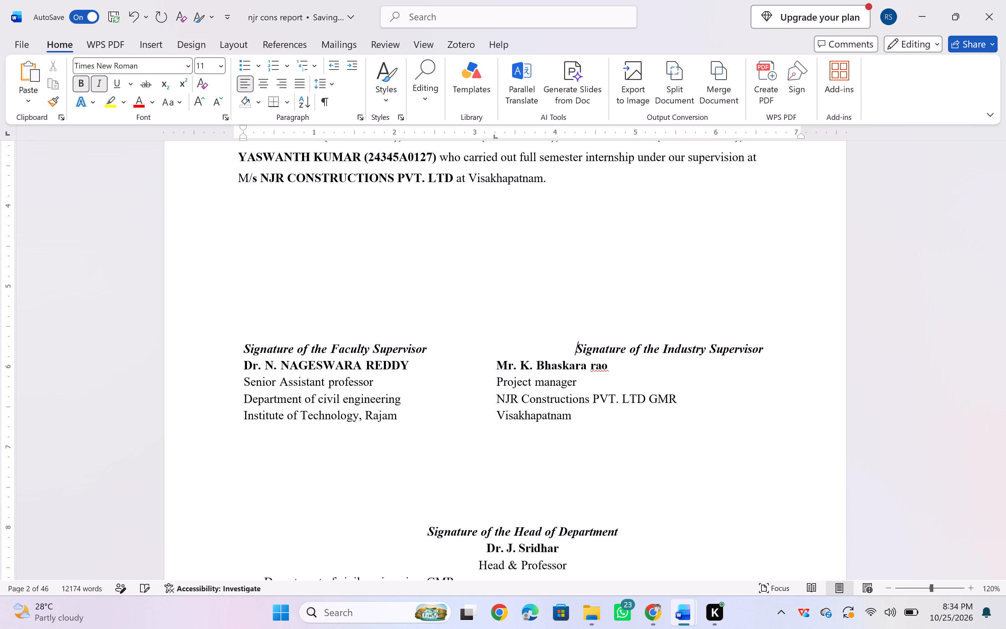
{"action": "key", "text": "space"}
{"action": "key", "text": "space"}
{"action": "key", "text": "space"}
{"action": "key", "text": "space"}
{"action": "key", "text": "space"}
{"action": "key", "text": "space"}
{"action": "key", "text": "space"}
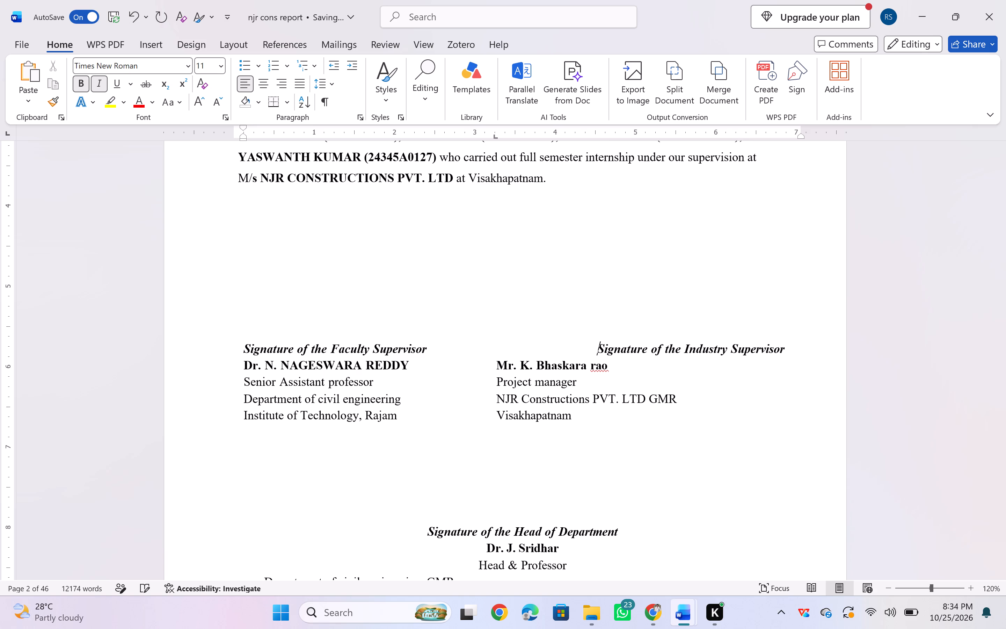
{"action": "key", "text": "space"}
{"action": "key", "text": "space"}
{"action": "key", "text": "space"}
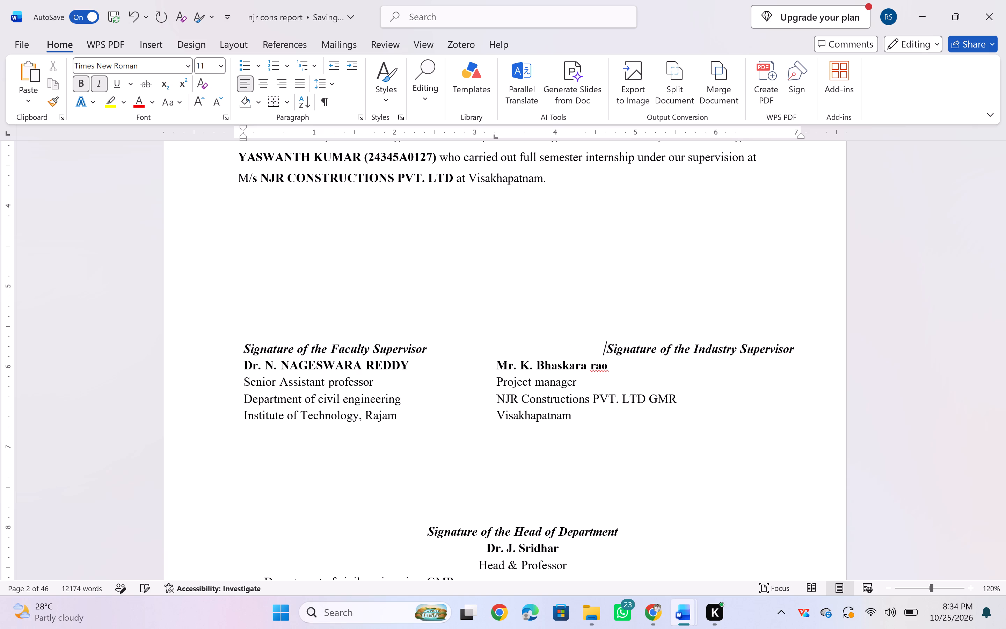
{"action": "key", "text": "space"}
{"action": "key", "text": "space"}
{"action": "key", "text": "space"}
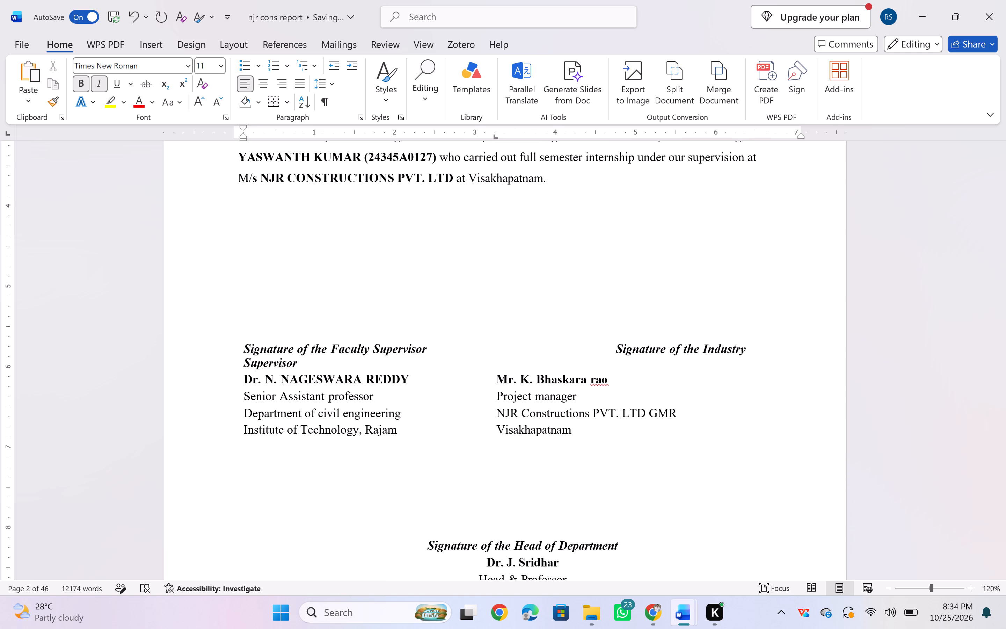
{"action": "key", "text": "BackSpace"}
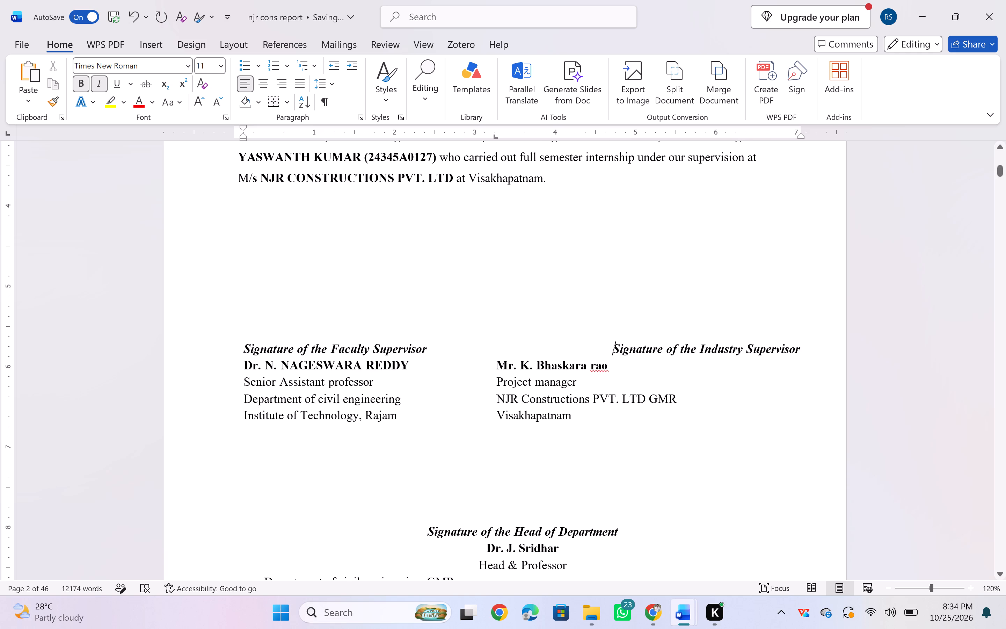
Shift the industry supervisor's name with leading spaces so it starts beneath "Signature of the Industry Supervisor".
{"action": "left_click", "coordinate": [494, 368]}
{"action": "key", "text": "space"}
{"action": "key", "text": "space"}
{"action": "key", "text": "space"}
{"action": "key", "text": "space"}
{"action": "key", "text": "space"}
{"action": "key", "text": "space"}
{"action": "key", "text": "space"}
{"action": "key", "text": "space"}
{"action": "key", "text": "space"}
{"action": "key", "text": "space"}
{"action": "key", "text": "space"}
{"action": "key", "text": "space"}
{"action": "key", "text": "space"}
{"action": "key", "text": "space"}
{"action": "key", "text": "space"}
{"action": "key", "text": "space"}
{"action": "key", "text": "space"}
{"action": "key", "text": "space"}
{"action": "key", "text": "space"}
{"action": "key", "text": "space"}
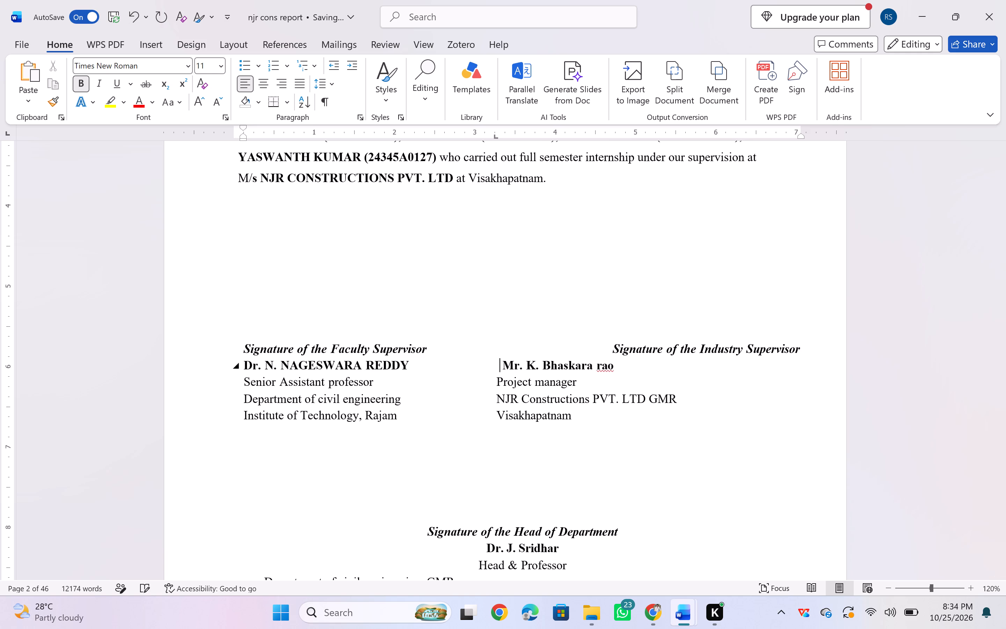
{"action": "key", "text": "space"}
{"action": "key", "text": "space"}
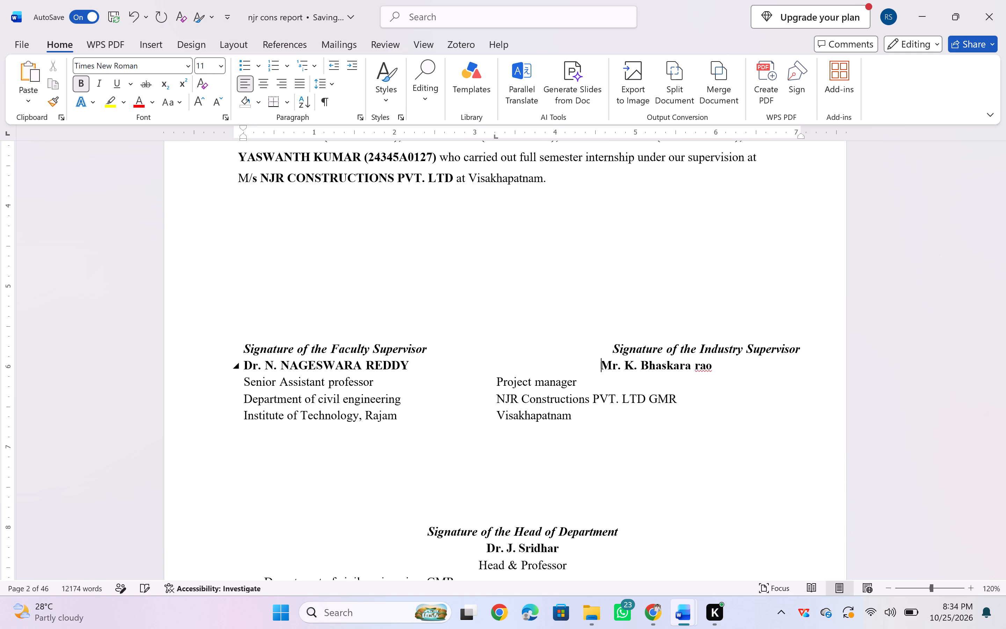
{"action": "key", "text": "space"}
{"action": "key", "text": "space"}
{"action": "key", "text": "space"}
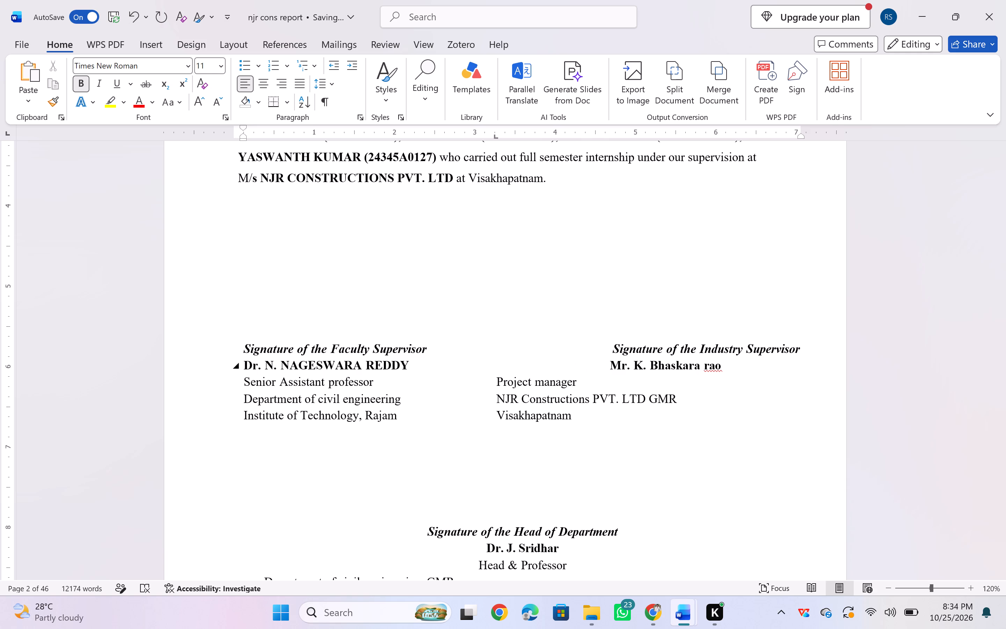
Shift "Project manager" with leading spaces so it lines up beneath the industry supervisor's name.
{"action": "left_click", "coordinate": [485, 383]}
{"action": "key", "text": "space"}
{"action": "key", "text": "space"}
{"action": "key", "text": "space"}
{"action": "key", "text": "space"}
{"action": "key", "text": "space"}
{"action": "key", "text": "space"}
{"action": "key", "text": "space"}
{"action": "key", "text": "space"}
{"action": "key", "text": "space"}
{"action": "key", "text": "space"}
{"action": "key", "text": "space"}
{"action": "key", "text": "space"}
{"action": "key", "text": "space"}
{"action": "key", "text": "space"}
{"action": "key", "text": "space"}
{"action": "key", "text": "space"}
{"action": "key", "text": "space"}
{"action": "key", "text": "space"}
{"action": "key", "text": "space"}
{"action": "key", "text": "space"}
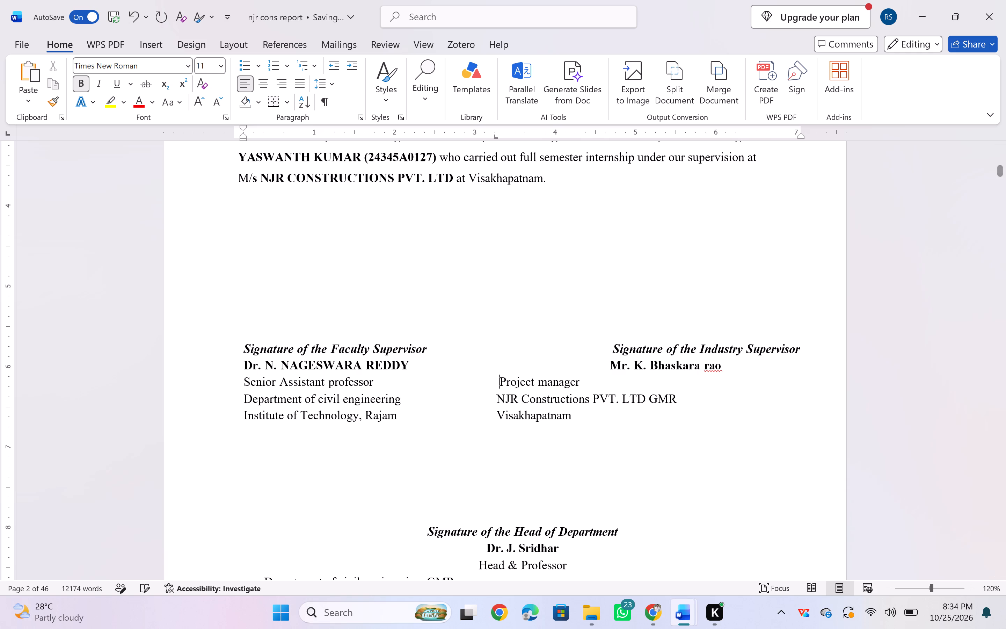
{"action": "key", "text": "space"}
{"action": "key", "text": "space"}
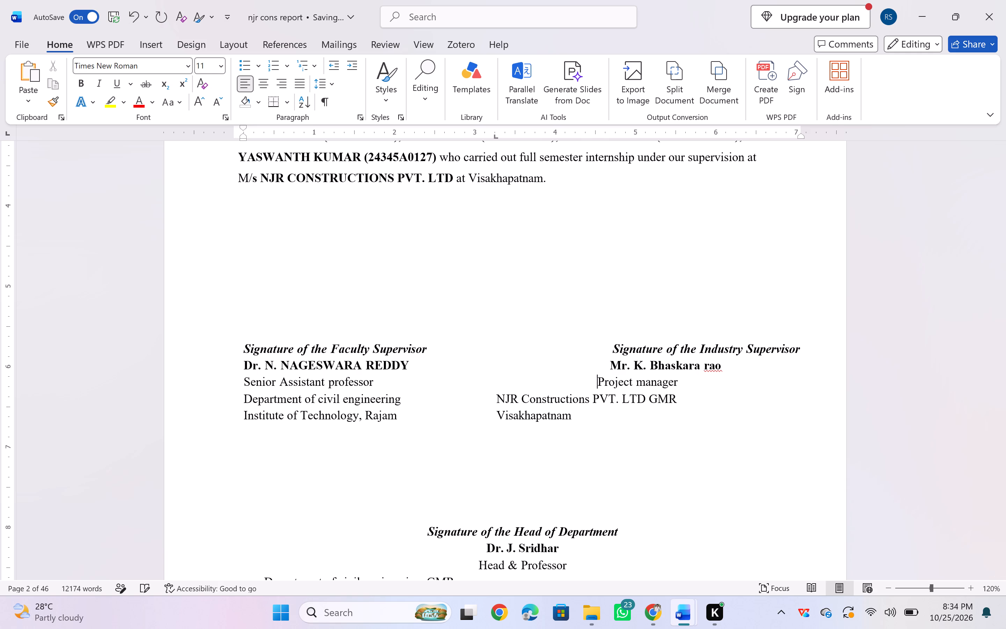
{"action": "key", "text": "space"}
{"action": "key", "text": "space"}
{"action": "key", "text": "space"}
{"action": "key", "text": "space"}
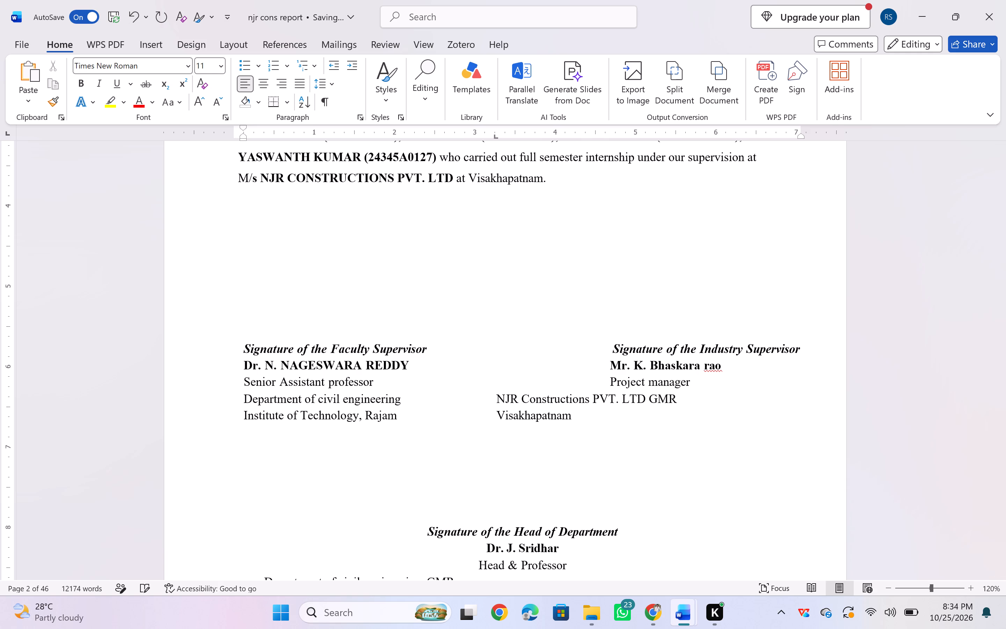
Shift "NJR Constructions PVT. LTD" with leading spaces towards the start of "Project manager" above it.
{"action": "left_click", "coordinate": [482, 396]}
{"action": "key", "text": "space"}
{"action": "key", "text": "space"}
{"action": "key", "text": "space"}
{"action": "key", "text": "space"}
{"action": "key", "text": "space"}
{"action": "key", "text": "space"}
{"action": "key", "text": "space"}
{"action": "key", "text": "space"}
{"action": "key", "text": "space"}
{"action": "key", "text": "space"}
{"action": "key", "text": "space"}
{"action": "key", "text": "space"}
{"action": "key", "text": "space"}
{"action": "key", "text": "space"}
{"action": "key", "text": "space"}
{"action": "key", "text": "space"}
{"action": "key", "text": "space"}
{"action": "key", "text": "space"}
{"action": "key", "text": "space"}
{"action": "key", "text": "space"}
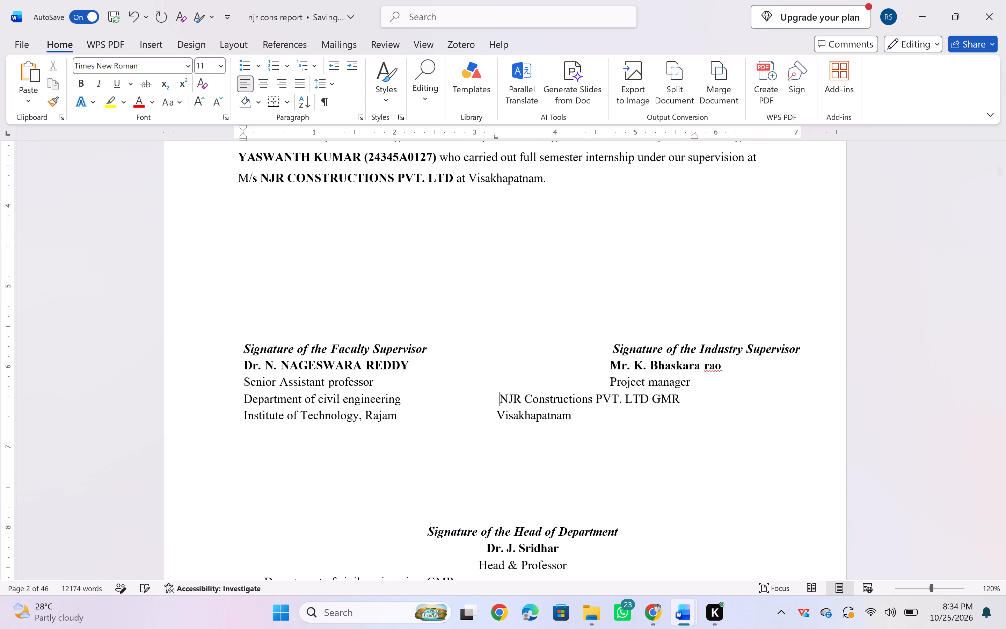
{"action": "key", "text": "space"}
{"action": "key", "text": "space"}
{"action": "key", "text": "space"}
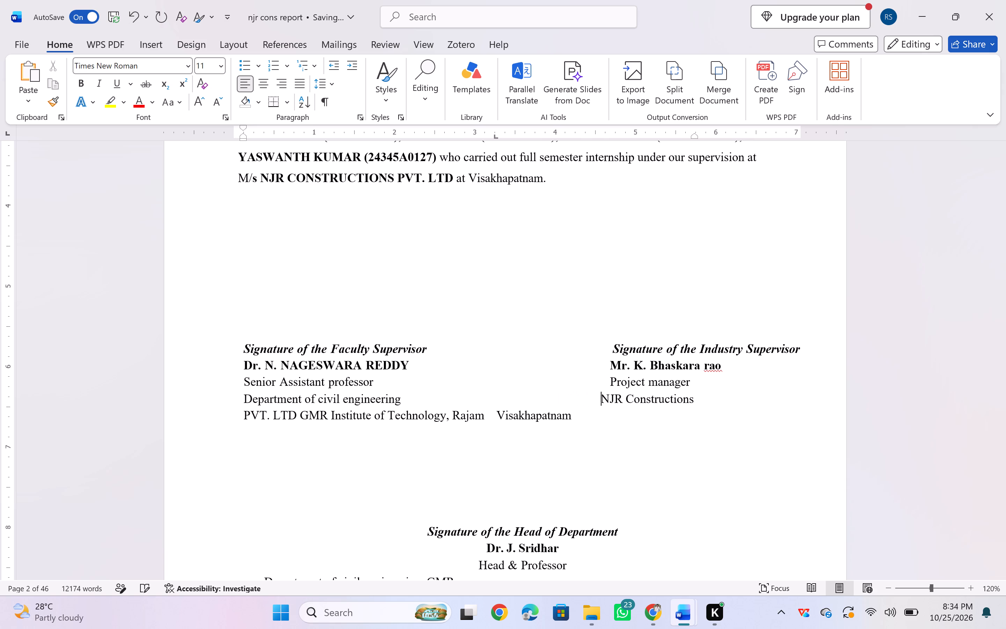
{"action": "key", "text": "space"}
{"action": "key", "text": "space"}
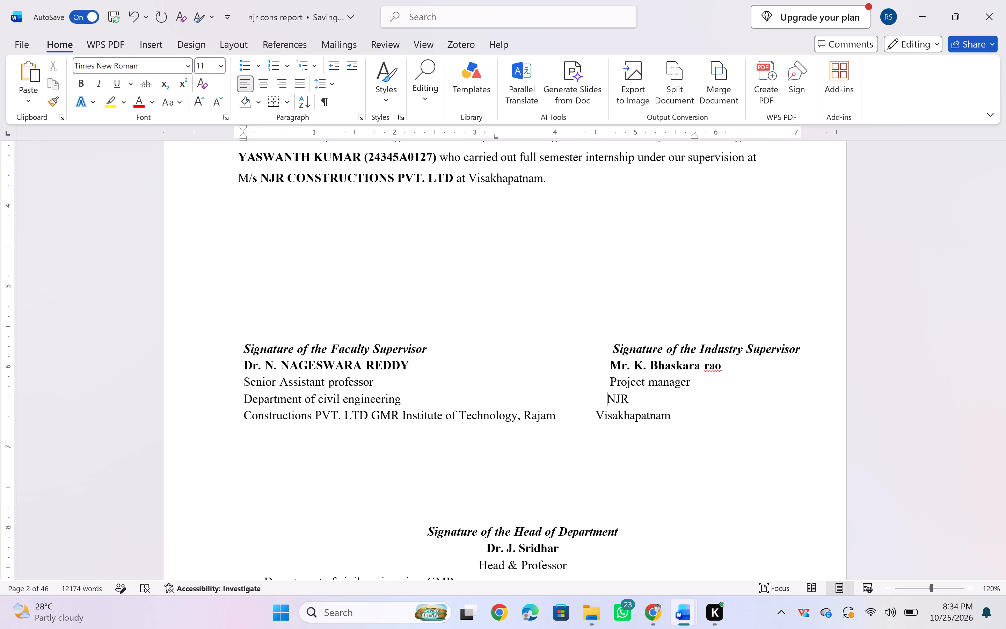
Remove leading spaces before "NJR Constructions" until "PVT. LTD" fits on the same line and "GMR" starts the line below.
{"action": "key", "text": "BackSpace"}
{"action": "key", "text": "BackSpace"}
{"action": "key", "text": "BackSpace"}
{"action": "key", "text": "BackSpace"}
{"action": "key", "text": "BackSpace"}
{"action": "key", "text": "BackSpace"}
{"action": "key", "text": "BackSpace"}
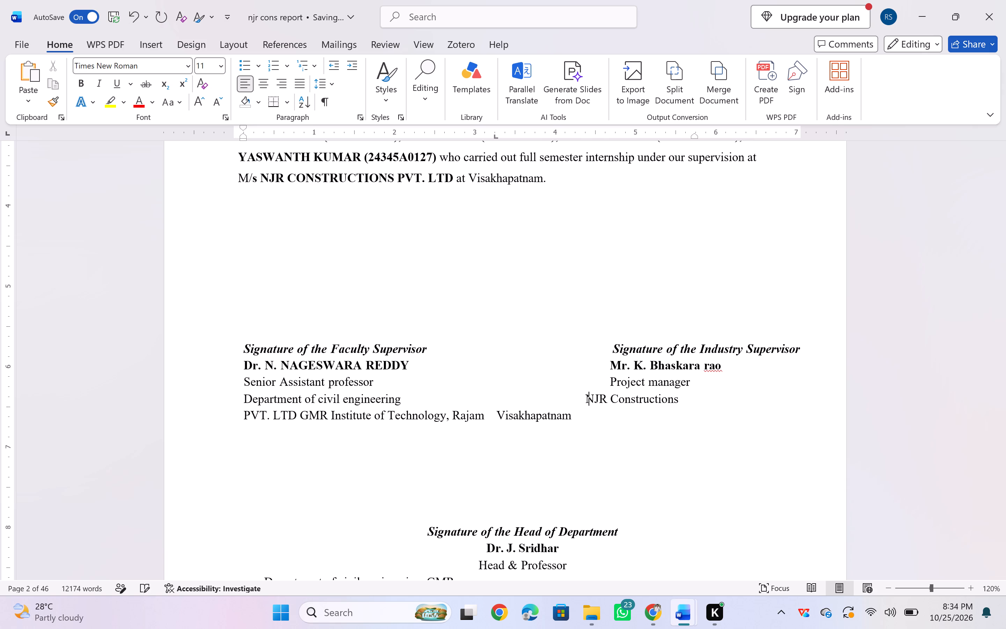
{"action": "key", "text": "BackSpace"}
{"action": "key", "text": "BackSpace"}
{"action": "key", "text": "BackSpace"}
{"action": "key", "text": "BackSpace"}
{"action": "key", "text": "BackSpace"}
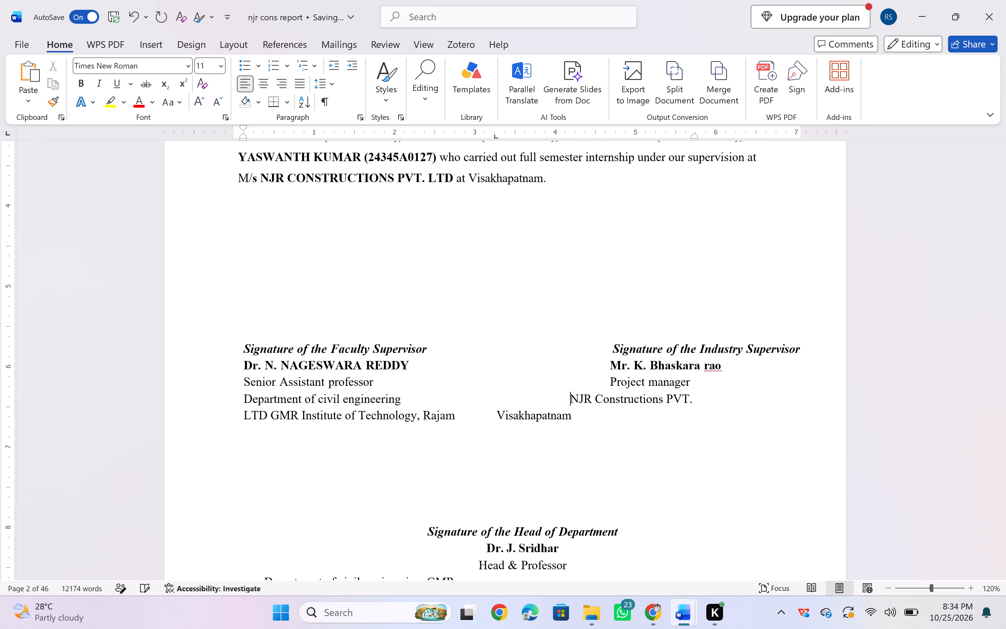
{"action": "key", "text": "BackSpace"}
{"action": "key", "text": "BackSpace"}
{"action": "key", "text": "BackSpace"}
{"action": "key", "text": "BackSpace"}
{"action": "key", "text": "BackSpace"}
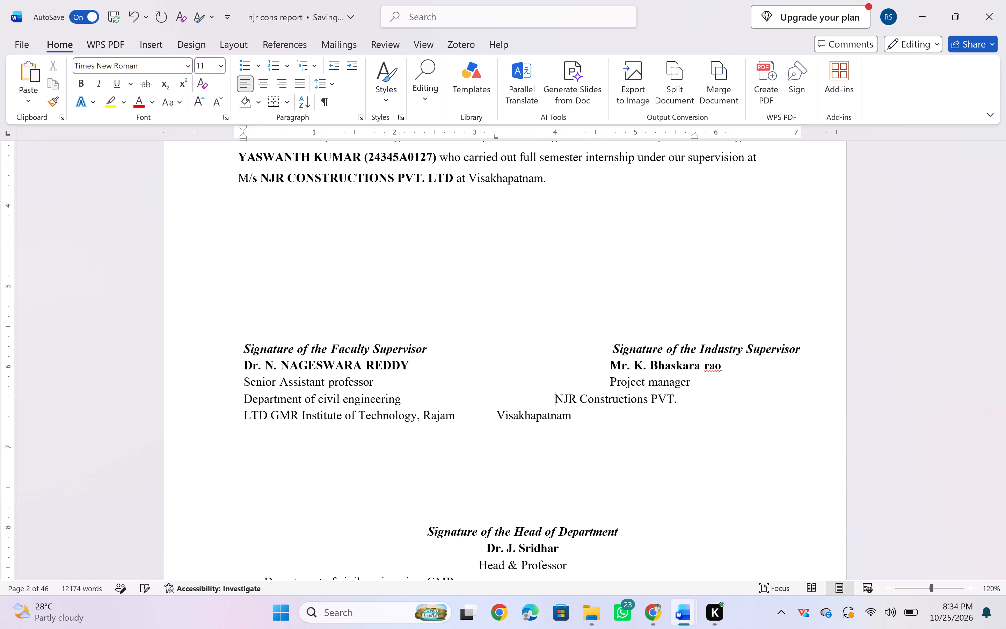
{"action": "key", "text": "BackSpace"}
{"action": "key", "text": "BackSpace"}
{"action": "key", "text": "BackSpace"}
{"action": "key", "text": "BackSpace"}
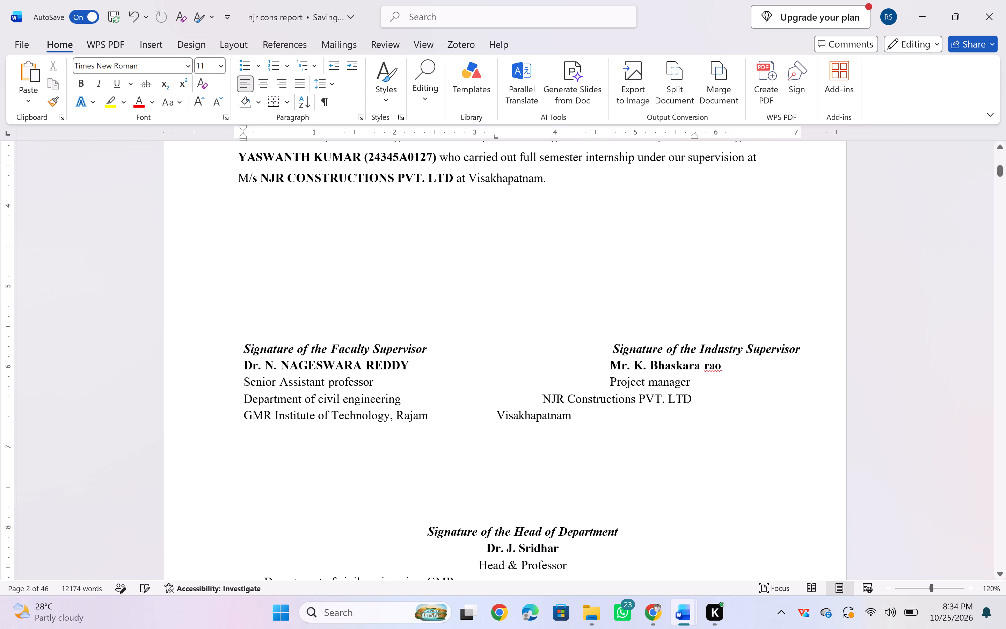
Start "GMR Institute of Technology, Rajam" in its own paragraph below the "Department of civil engineering" line in the faculty supervisor's block.
{"action": "left_click", "coordinate": [693, 398]}
{"action": "double_click", "coordinate": [756, 404]}
{"action": "left_click", "coordinate": [756, 404]}
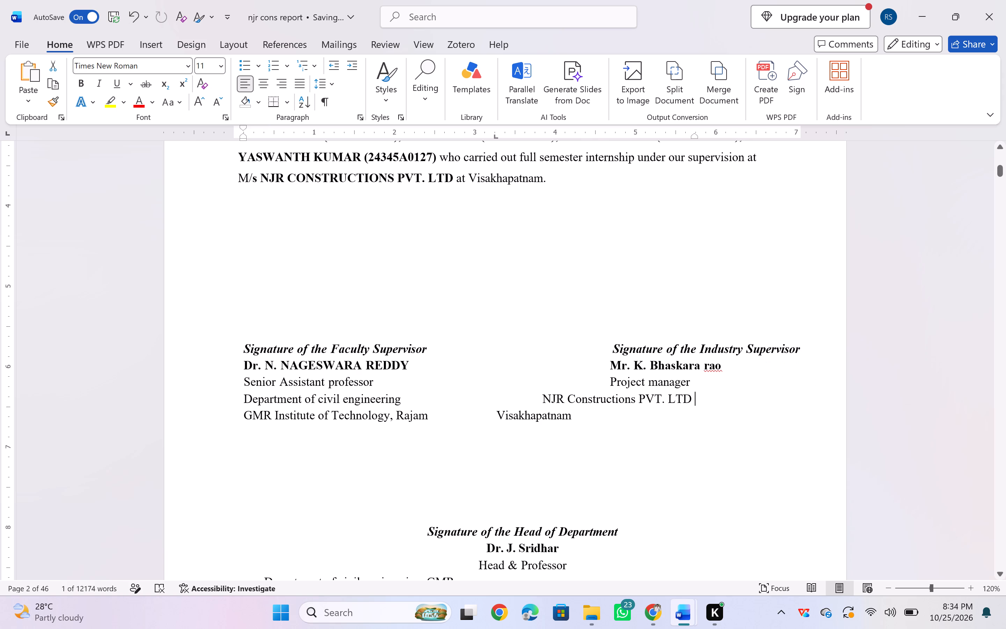
{"action": "left_click", "coordinate": [773, 402]}
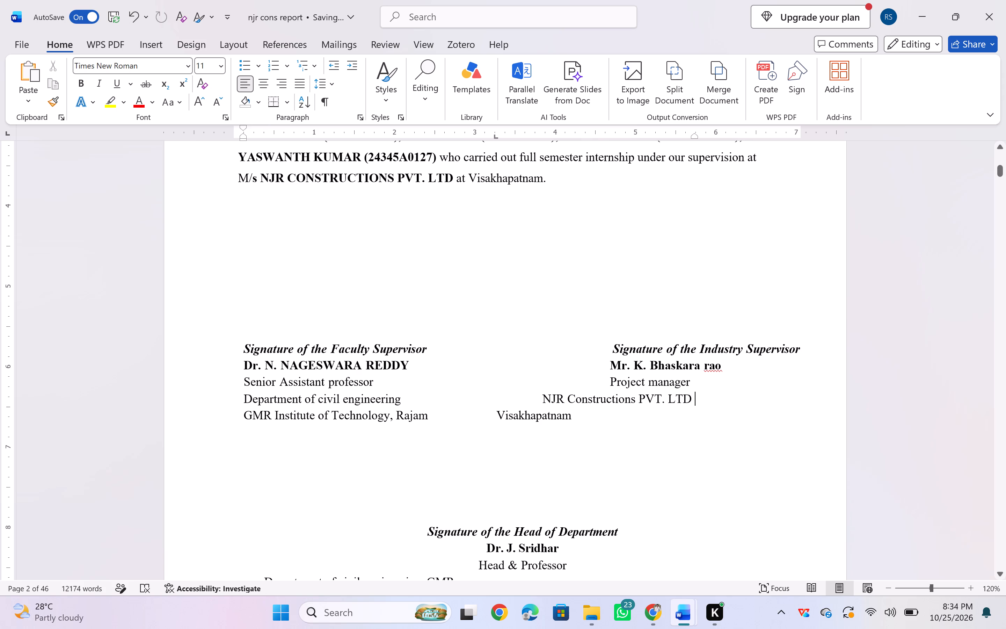
{"action": "left_click", "coordinate": [240, 416]}
{"action": "key", "text": "BackSpace"}
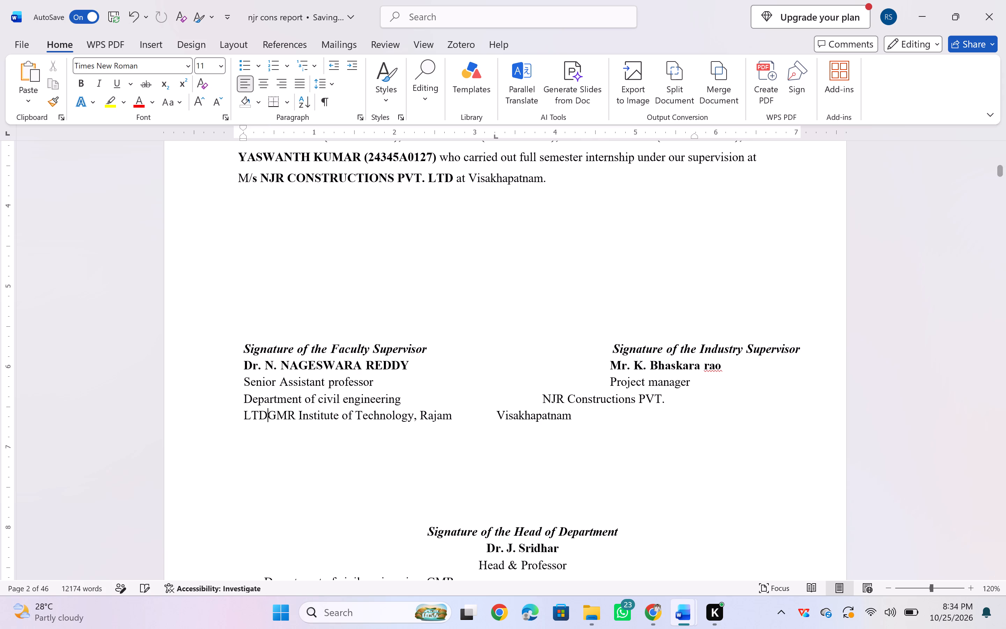
{"action": "key", "text": "Return"}
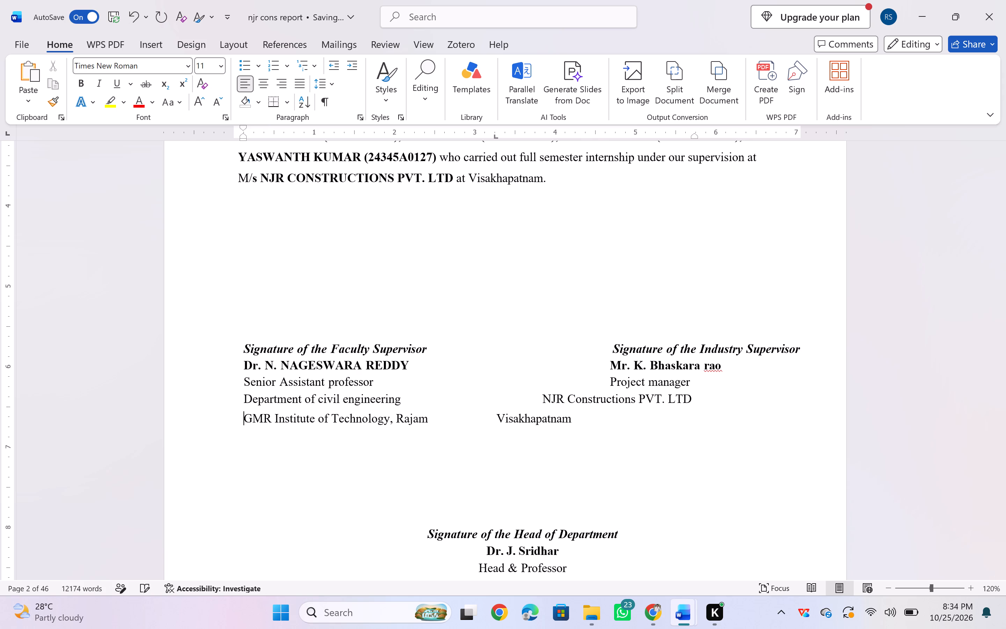
Shift "Visakhapatnam" with leading spaces until it lines up beneath the start of "NJR Constructions PVT. LTD".
{"action": "left_click", "coordinate": [483, 420]}
{"action": "key", "text": "space"}
{"action": "key", "text": "space"}
{"action": "key", "text": "space"}
{"action": "key", "text": "space"}
{"action": "key", "text": "space"}
{"action": "key", "text": "space"}
{"action": "key", "text": "space"}
{"action": "key", "text": "space"}
{"action": "key", "text": "space"}
{"action": "key", "text": "space"}
{"action": "key", "text": "space"}
{"action": "key", "text": "space"}
{"action": "key", "text": "space"}
{"action": "key", "text": "space"}
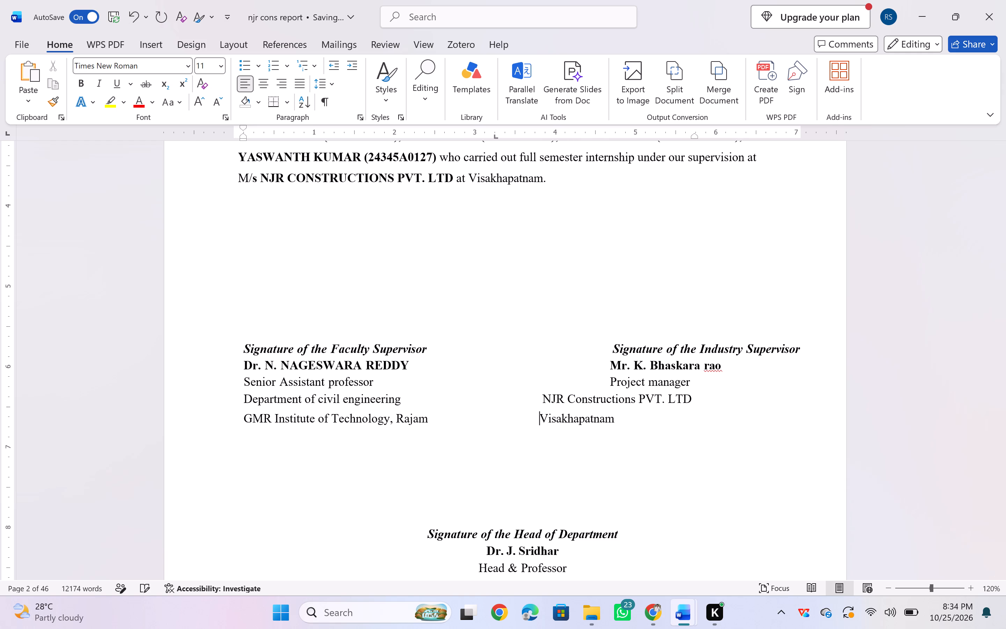
{"action": "key", "text": "space"}
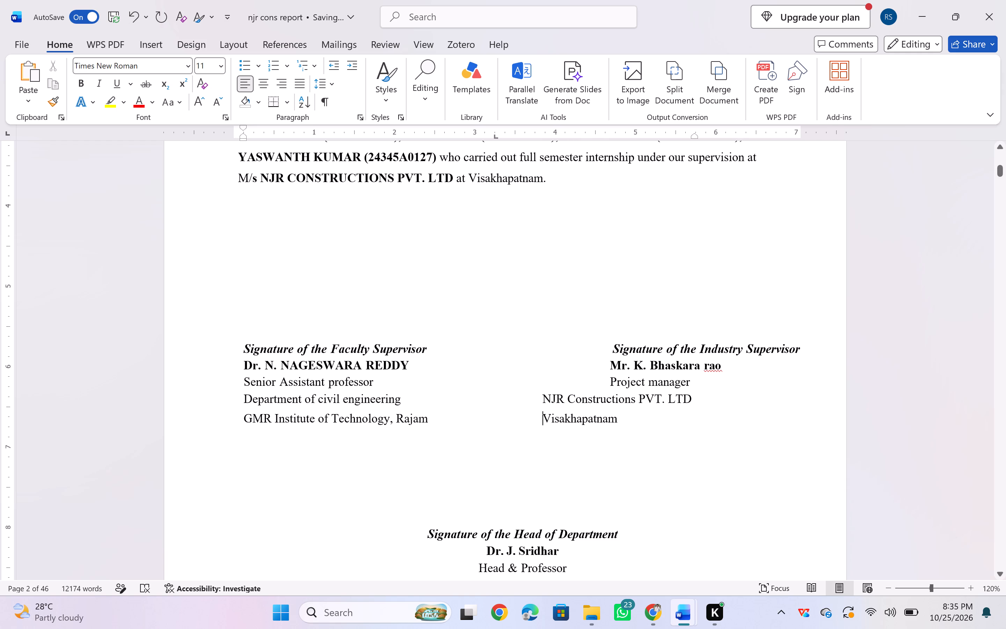
Remove leading spaces before "Project manager" until it lines up with the start of "NJR Constructions PVT. LTD".
{"action": "left_click", "coordinate": [608, 379]}
{"action": "key", "text": "BackSpace"}
{"action": "key", "text": "BackSpace"}
{"action": "key", "text": "BackSpace"}
{"action": "key", "text": "BackSpace"}
{"action": "key", "text": "BackSpace"}
{"action": "key", "text": "BackSpace"}
{"action": "key", "text": "BackSpace"}
{"action": "key", "text": "BackSpace"}
{"action": "key", "text": "BackSpace"}
{"action": "key", "text": "BackSpace"}
{"action": "key", "text": "BackSpace"}
{"action": "key", "text": "BackSpace"}
{"action": "key", "text": "BackSpace"}
{"action": "key", "text": "BackSpace"}
{"action": "key", "text": "BackSpace"}
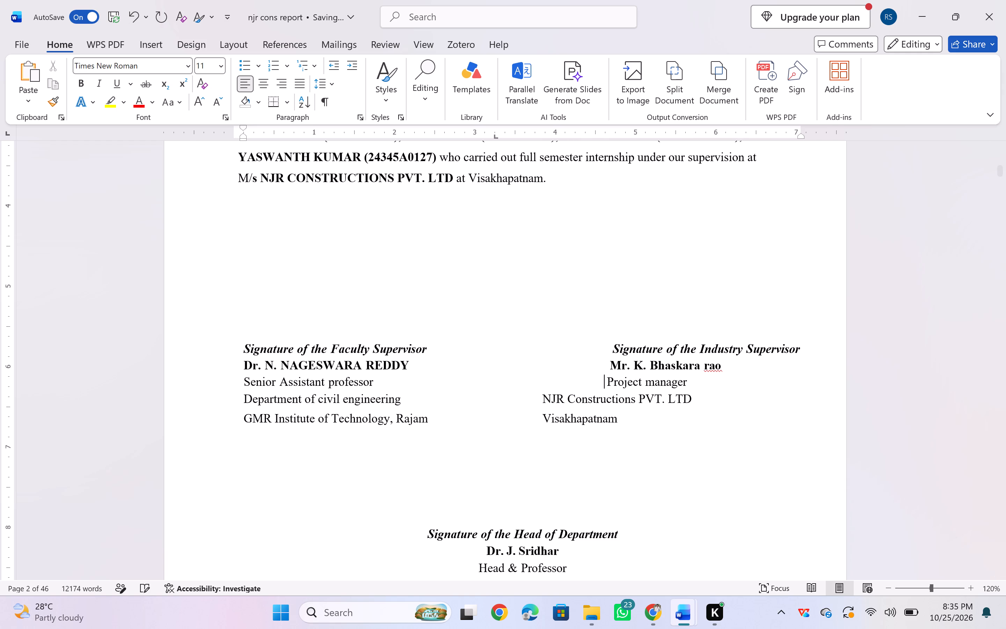
{"action": "key", "text": "BackSpace"}
{"action": "key", "text": "BackSpace"}
{"action": "key", "text": "BackSpace"}
{"action": "key", "text": "BackSpace"}
{"action": "key", "text": "BackSpace"}
{"action": "key", "text": "BackSpace"}
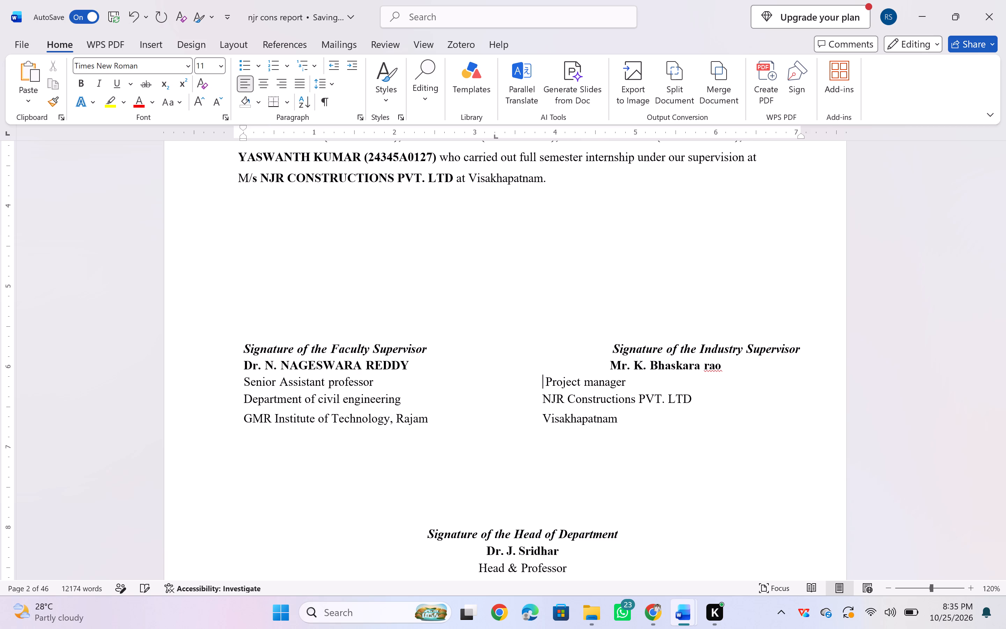
{"action": "key", "text": "BackSpace"}
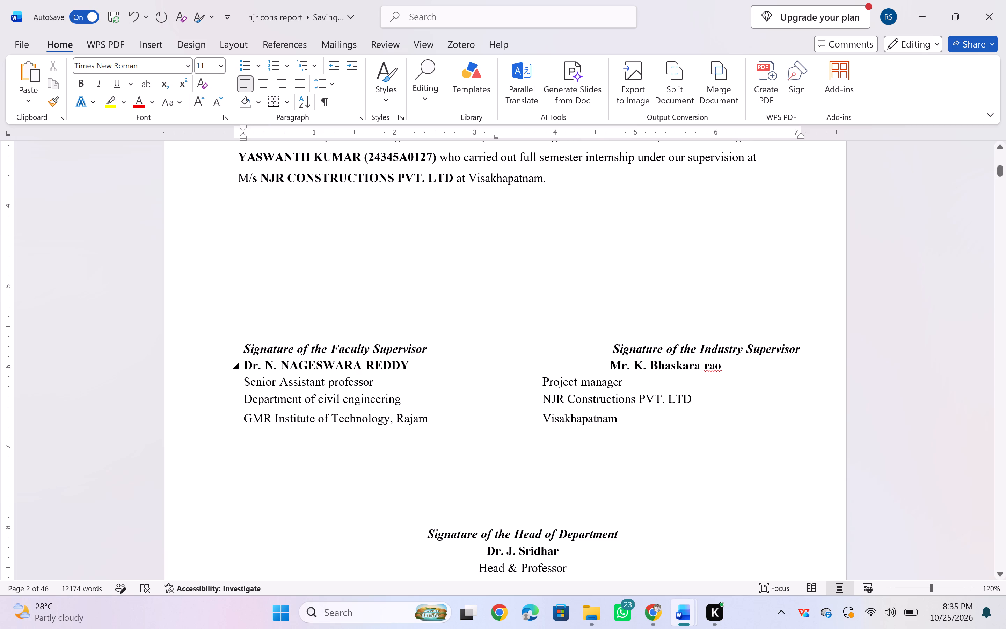
Remove leading spaces before the industry supervisor's name until it lines up with the start of "Project manager".
{"action": "left_click", "coordinate": [612, 360]}
{"action": "key", "text": "BackSpace"}
{"action": "key", "text": "BackSpace"}
{"action": "key", "text": "BackSpace"}
{"action": "key", "text": "BackSpace"}
{"action": "key", "text": "BackSpace"}
{"action": "key", "text": "BackSpace"}
{"action": "key", "text": "BackSpace"}
{"action": "key", "text": "BackSpace"}
{"action": "key", "text": "BackSpace"}
{"action": "key", "text": "BackSpace"}
{"action": "key", "text": "BackSpace"}
{"action": "key", "text": "BackSpace"}
{"action": "key", "text": "BackSpace"}
{"action": "key", "text": "BackSpace"}
{"action": "key", "text": "BackSpace"}
{"action": "key", "text": "BackSpace"}
{"action": "key", "text": "BackSpace"}
{"action": "key", "text": "BackSpace"}
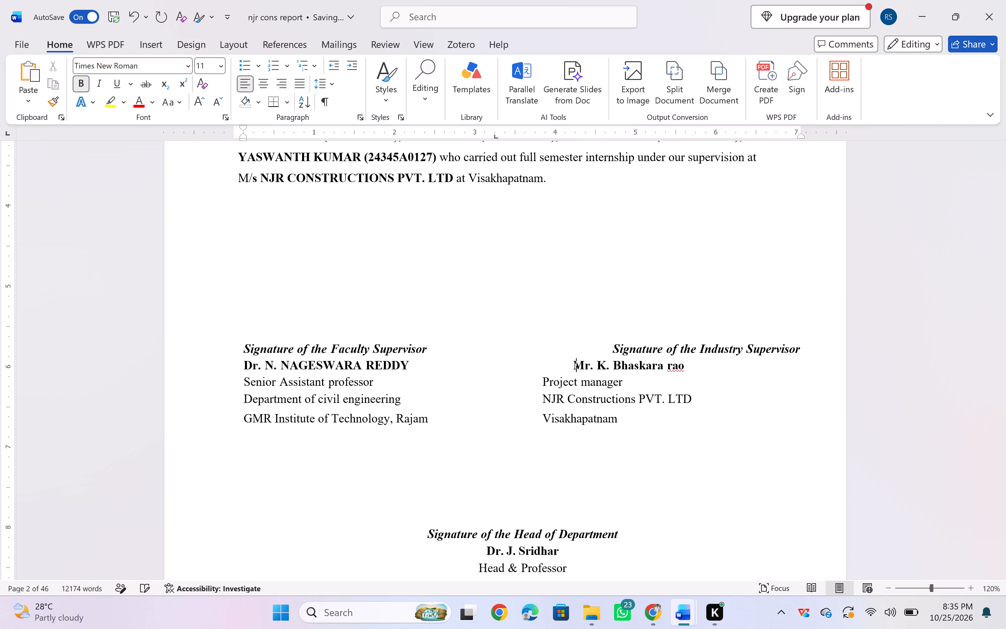
{"action": "key", "text": "BackSpace"}
{"action": "key", "text": "BackSpace"}
{"action": "key", "text": "BackSpace"}
{"action": "key", "text": "BackSpace"}
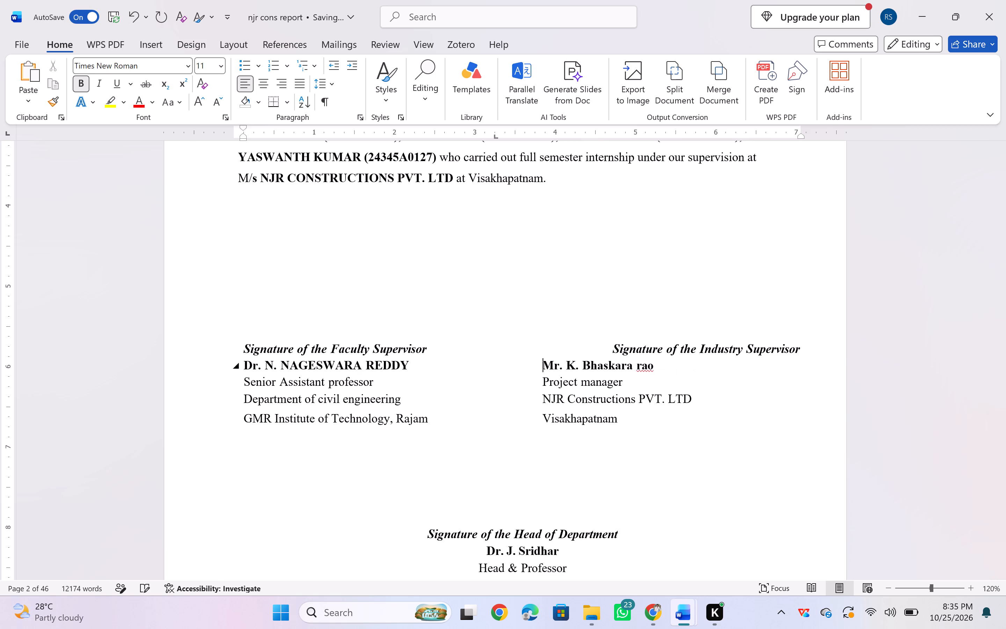
Remove leading spaces before "Signature of the Industry Supervisor" until it lines up with the name beneath it.
{"action": "left_click", "coordinate": [613, 349]}
{"action": "key", "text": "BackSpace"}
{"action": "key", "text": "BackSpace"}
{"action": "key", "text": "BackSpace"}
{"action": "key", "text": "BackSpace"}
{"action": "key", "text": "BackSpace"}
{"action": "key", "text": "BackSpace"}
{"action": "key", "text": "BackSpace"}
{"action": "key", "text": "BackSpace"}
{"action": "key", "text": "BackSpace"}
{"action": "key", "text": "BackSpace"}
{"action": "key", "text": "BackSpace"}
{"action": "key", "text": "BackSpace"}
{"action": "key", "text": "BackSpace"}
{"action": "key", "text": "BackSpace"}
{"action": "key", "text": "BackSpace"}
{"action": "key", "text": "BackSpace"}
{"action": "key", "text": "BackSpace"}
{"action": "key", "text": "BackSpace"}
{"action": "key", "text": "BackSpace"}
{"action": "key", "text": "BackSpace"}
{"action": "key", "text": "BackSpace"}
{"action": "key", "text": "BackSpace"}
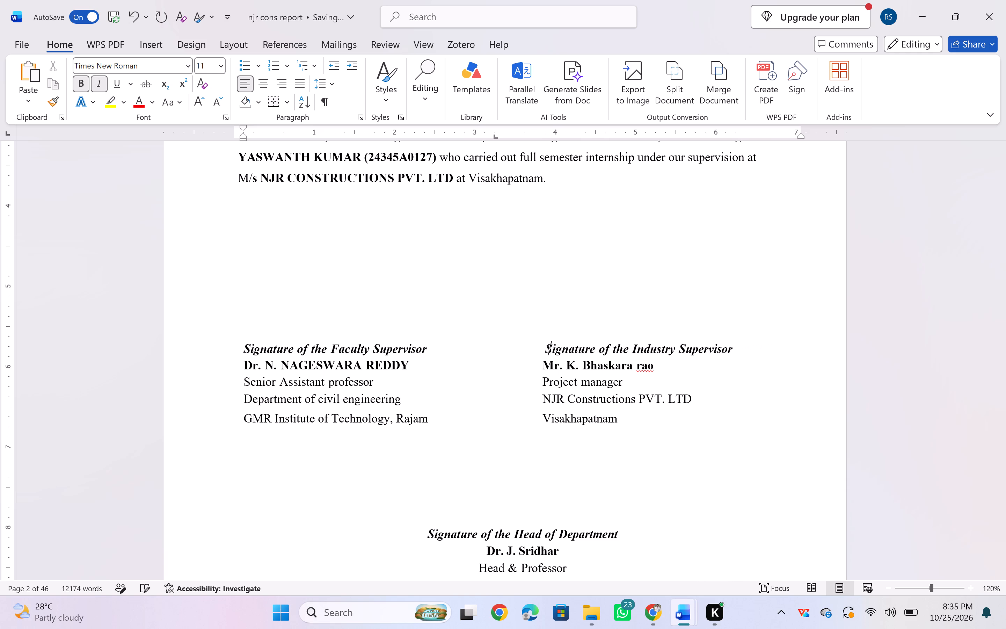
{"action": "key", "text": "BackSpace"}
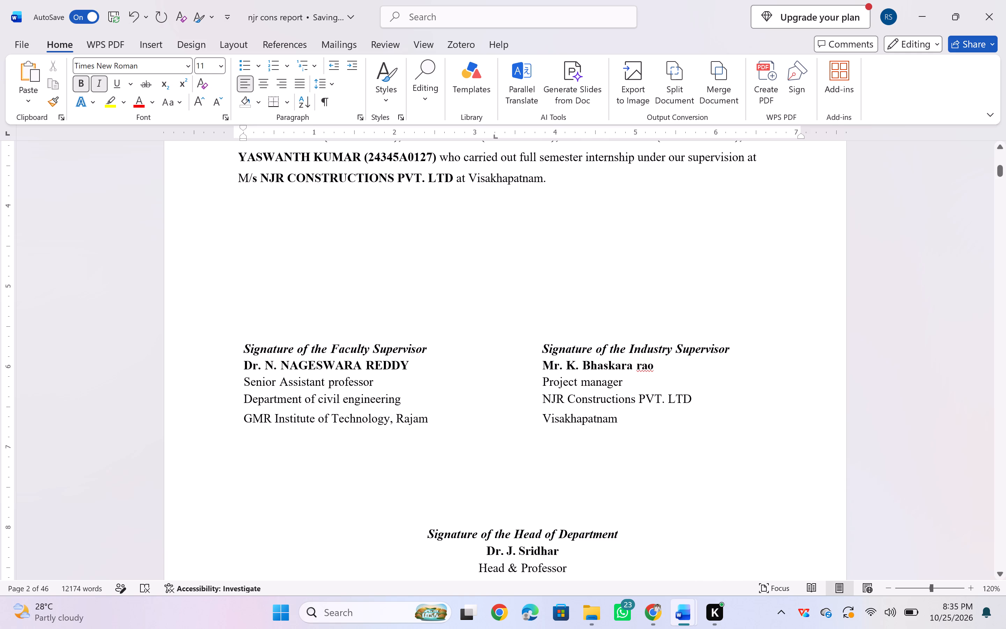
Centre the whole Head of Department signature block and decrease its indent to the page margin.
{"action": "scroll", "coordinate": [582, 460], "scroll_direction": "down", "scroll_amount": 1}
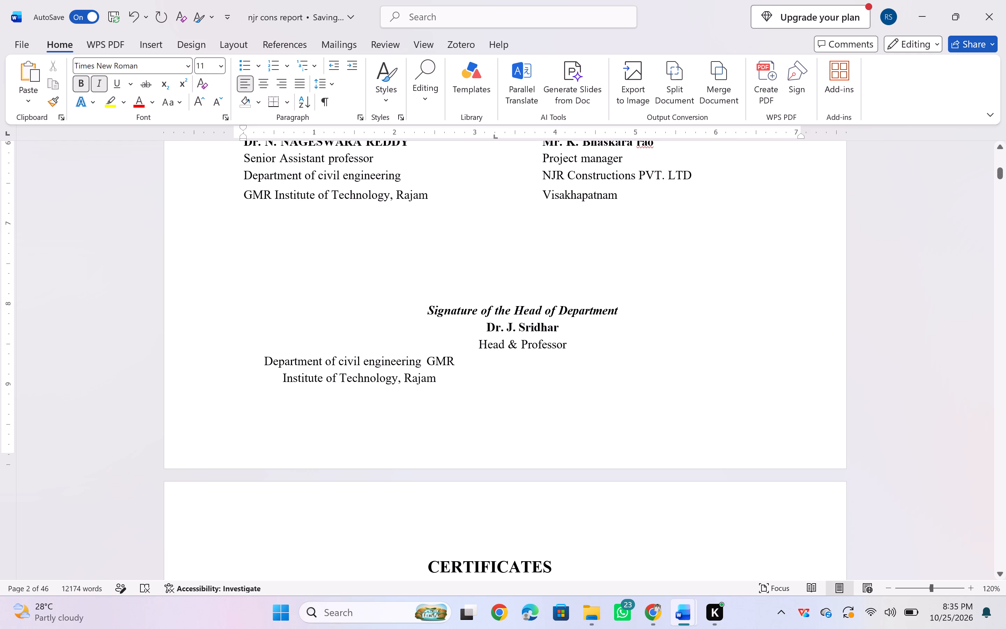
{"action": "left_click_drag", "start_coordinate": [427, 308], "coordinate": [544, 360]}
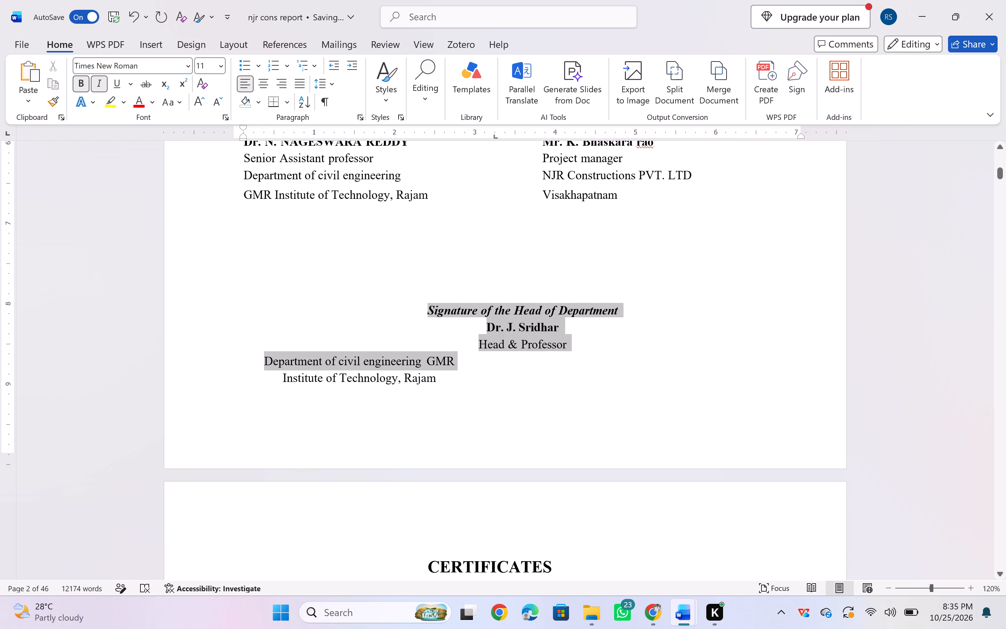
{"action": "left_click_drag", "start_coordinate": [544, 360], "coordinate": [535, 370]}
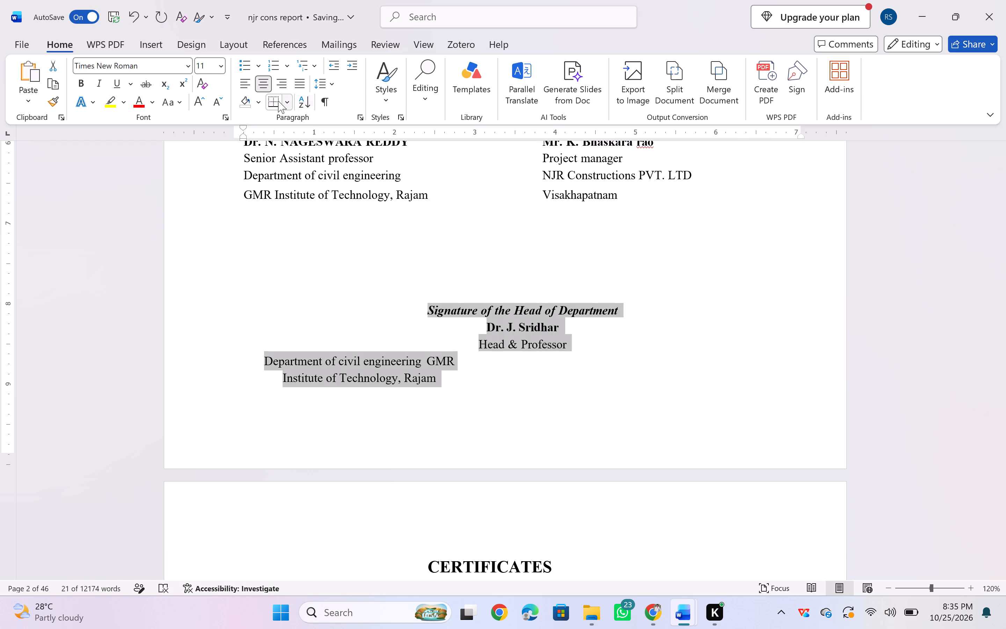
{"action": "left_click", "coordinate": [265, 81]}
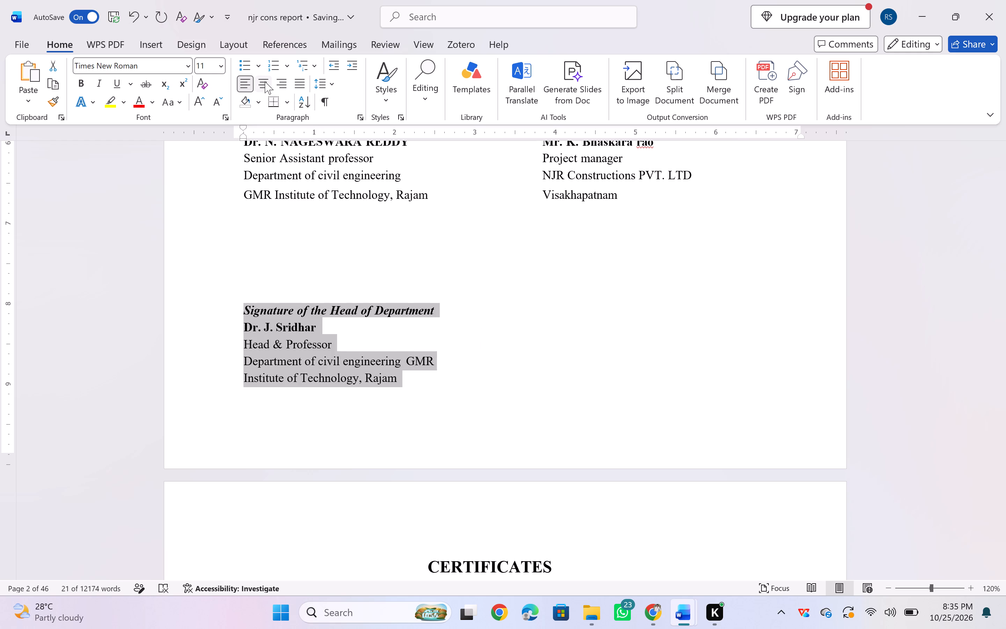
{"action": "left_click", "coordinate": [265, 81]}
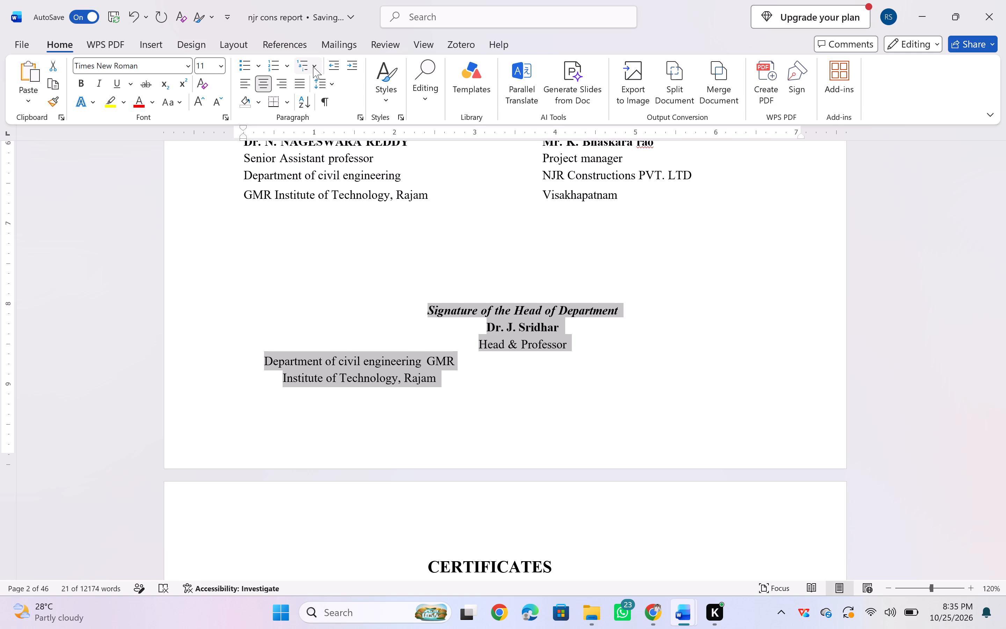
{"action": "left_click", "coordinate": [333, 66]}
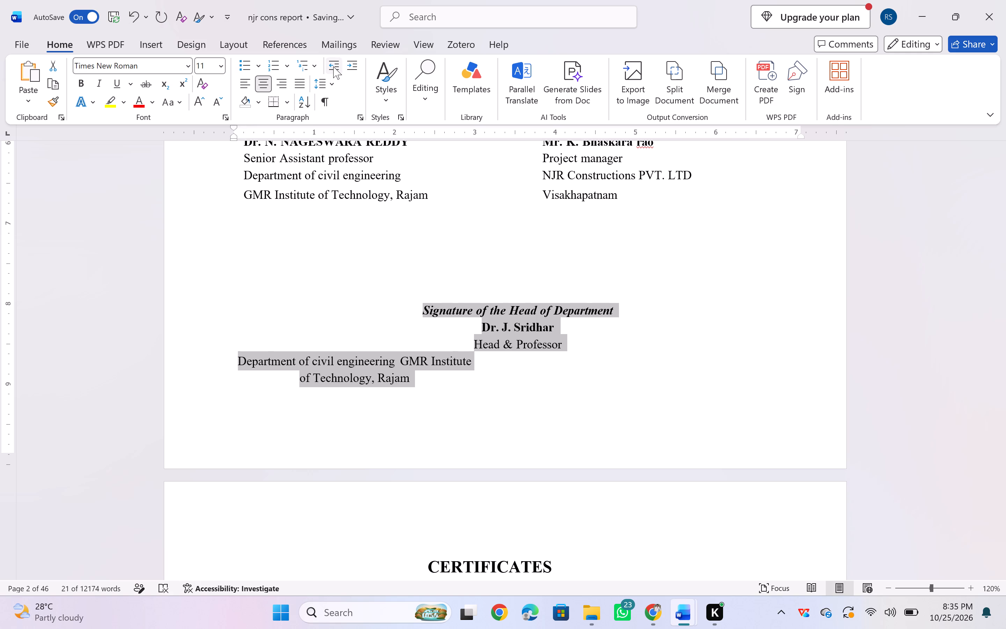
{"action": "left_click", "coordinate": [333, 66]}
{"action": "double_click", "coordinate": [333, 66]}
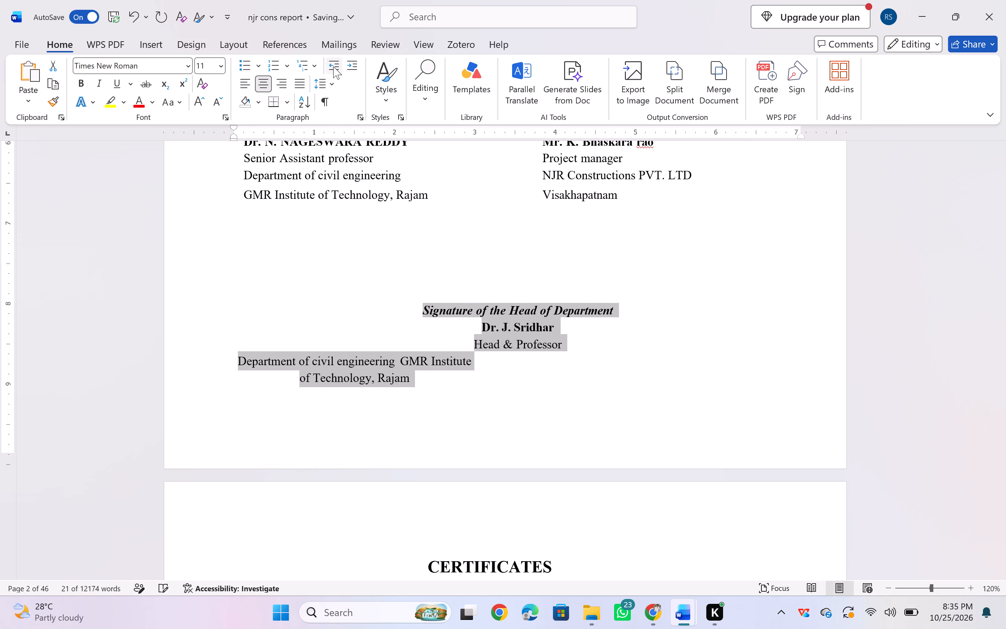
{"action": "double_click", "coordinate": [333, 66]}
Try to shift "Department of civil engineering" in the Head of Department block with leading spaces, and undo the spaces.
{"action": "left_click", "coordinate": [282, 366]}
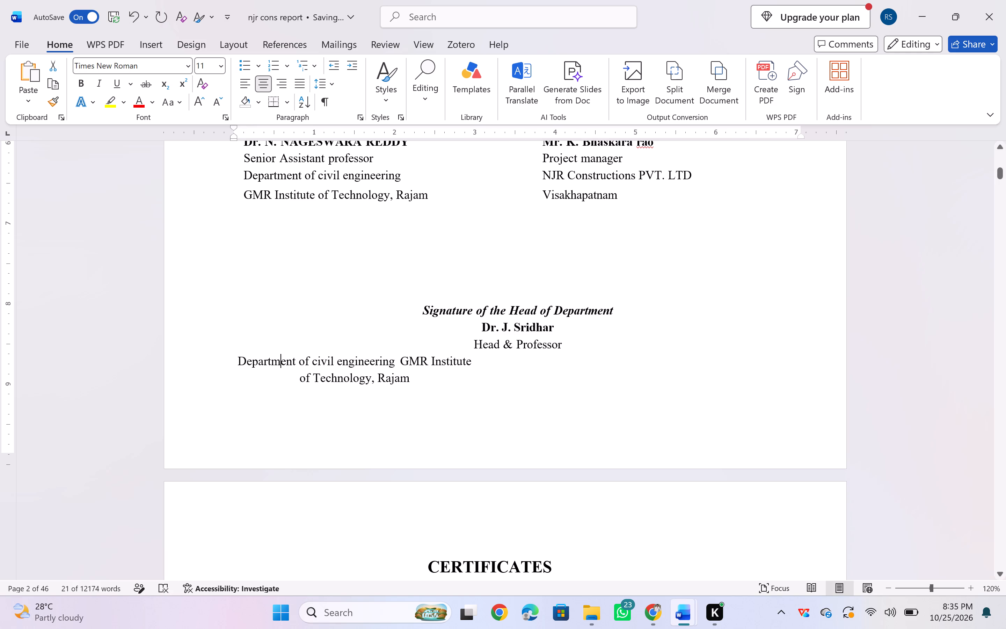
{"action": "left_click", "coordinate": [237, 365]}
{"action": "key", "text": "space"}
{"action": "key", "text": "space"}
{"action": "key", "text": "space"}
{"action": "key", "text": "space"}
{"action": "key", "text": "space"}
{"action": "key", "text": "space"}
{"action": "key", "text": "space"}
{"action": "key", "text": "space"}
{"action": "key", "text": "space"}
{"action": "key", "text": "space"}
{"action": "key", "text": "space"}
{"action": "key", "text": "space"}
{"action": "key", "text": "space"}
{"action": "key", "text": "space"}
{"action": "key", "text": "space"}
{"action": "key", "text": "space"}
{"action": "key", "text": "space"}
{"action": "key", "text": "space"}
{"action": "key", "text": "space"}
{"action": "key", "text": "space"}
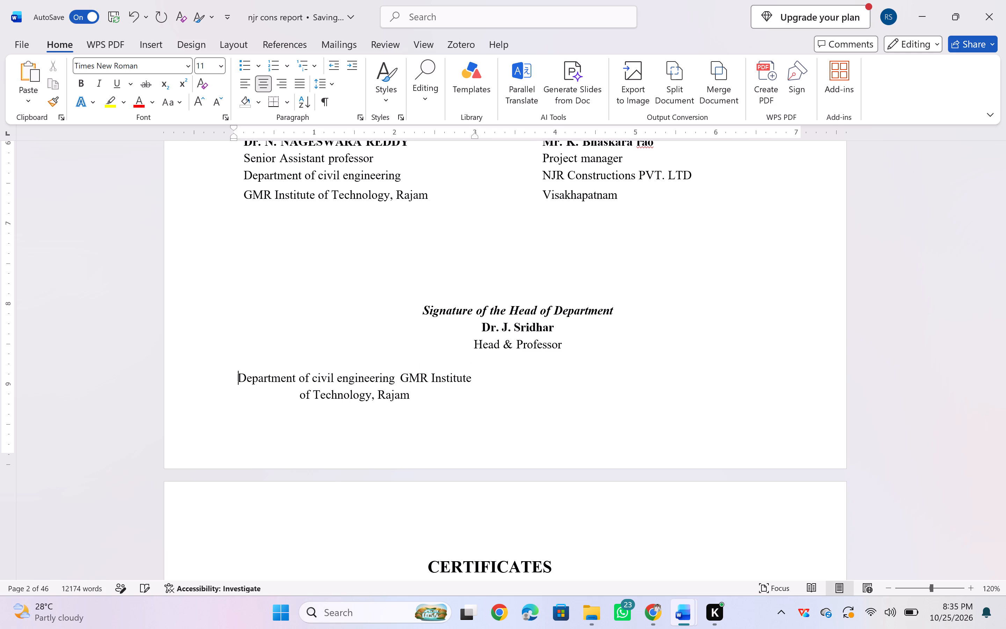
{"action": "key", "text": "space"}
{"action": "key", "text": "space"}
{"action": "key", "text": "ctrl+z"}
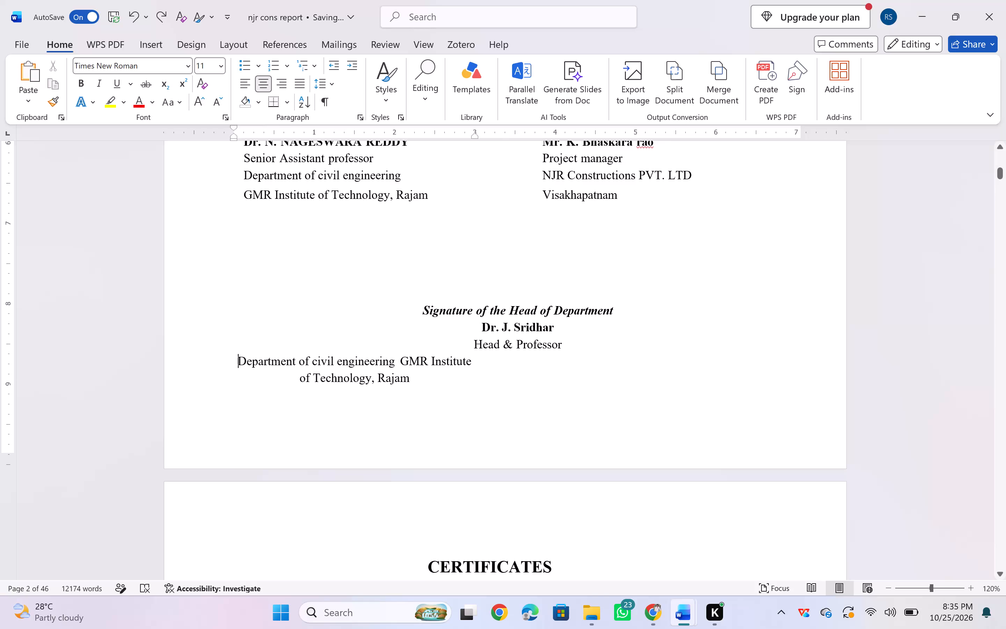
Merge the department text into the centred "Head & Professor" paragraph, with line breaks before "Department of civil engineering" and "GMR Institute of Technology, Rajam".
{"action": "key", "text": "BackSpace"}
{"action": "key", "text": "BackSpace"}
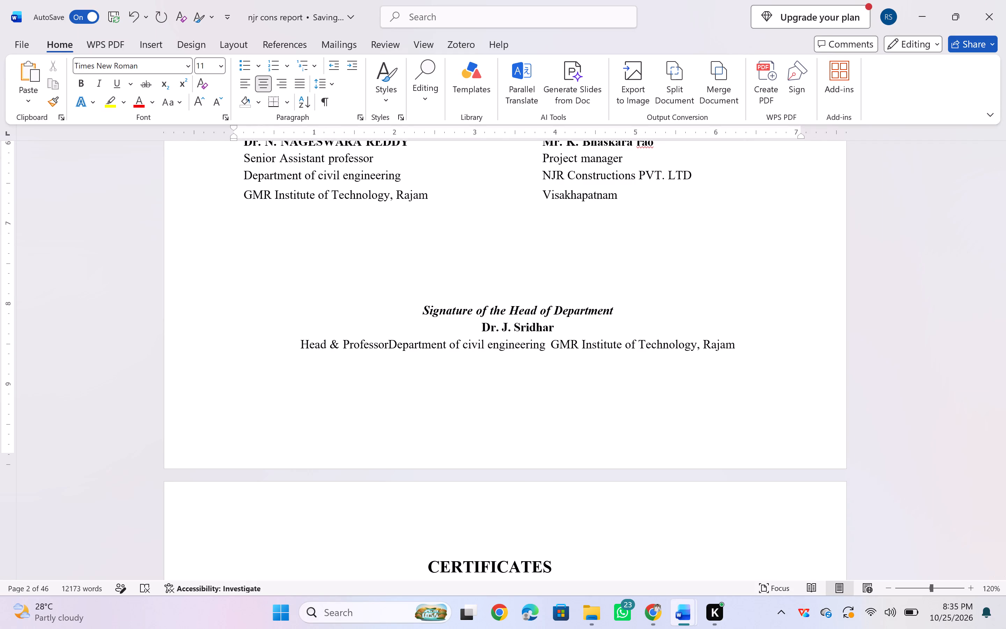
{"action": "key", "text": "shift+Return"}
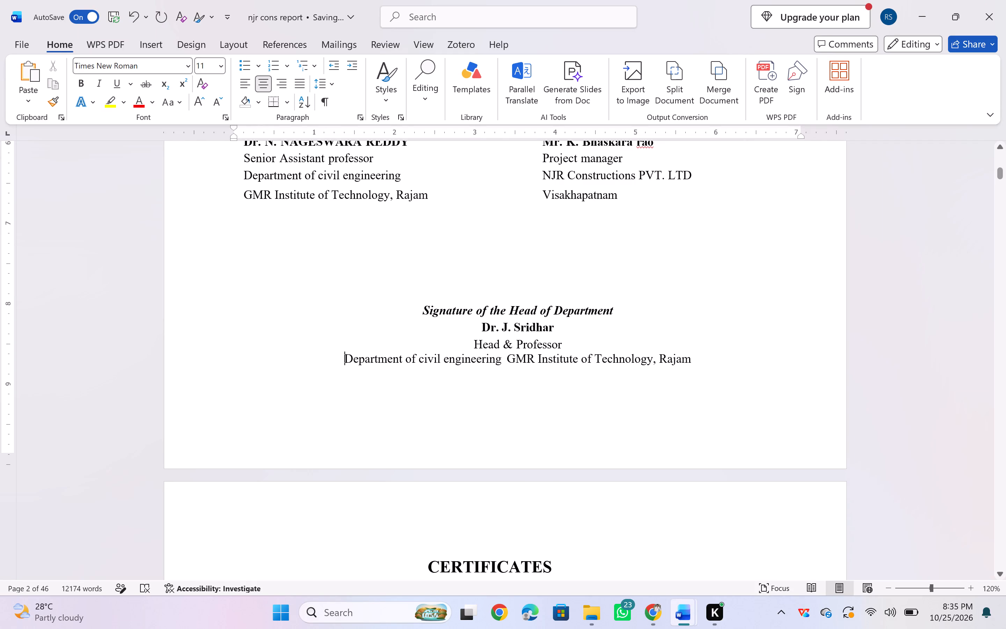
{"action": "left_click", "coordinate": [499, 359]}
{"action": "key", "text": "shift+Return"}
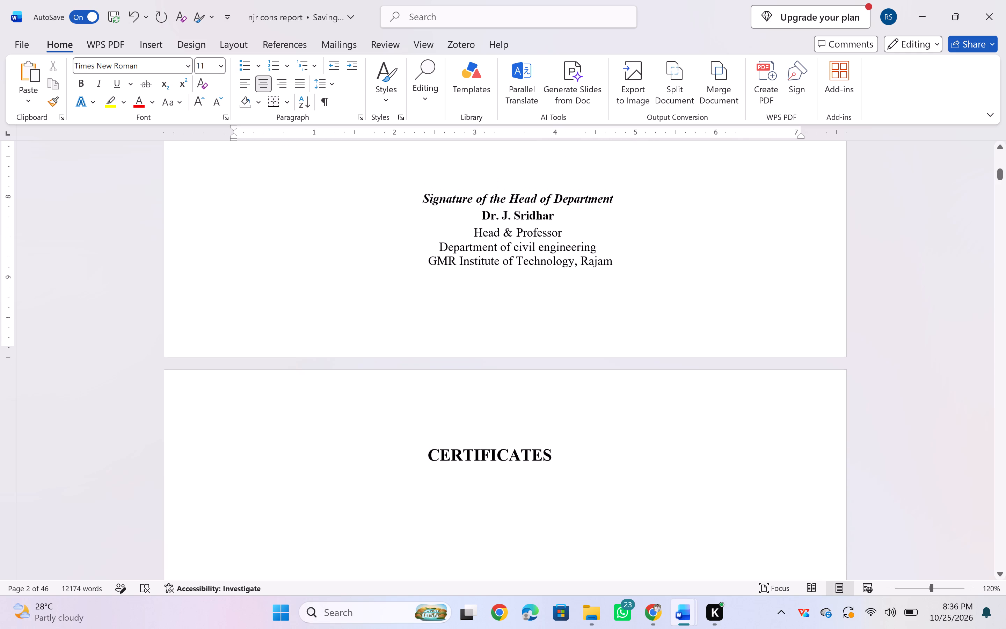
Review the layout of the signature page and the "CERTIFICATES" page that follows it.
{"action": "scroll", "coordinate": [521, 388], "scroll_direction": "up", "scroll_amount": 1}
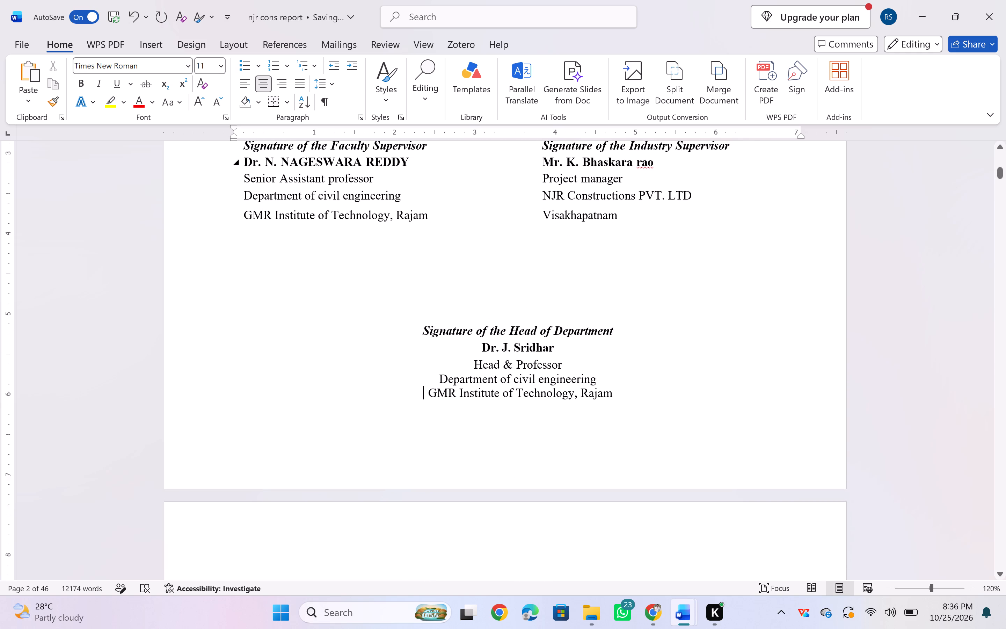
{"action": "scroll", "coordinate": [521, 388], "scroll_direction": "up", "scroll_amount": 1}
{"action": "scroll", "coordinate": [521, 388], "scroll_direction": "down", "scroll_amount": 3}
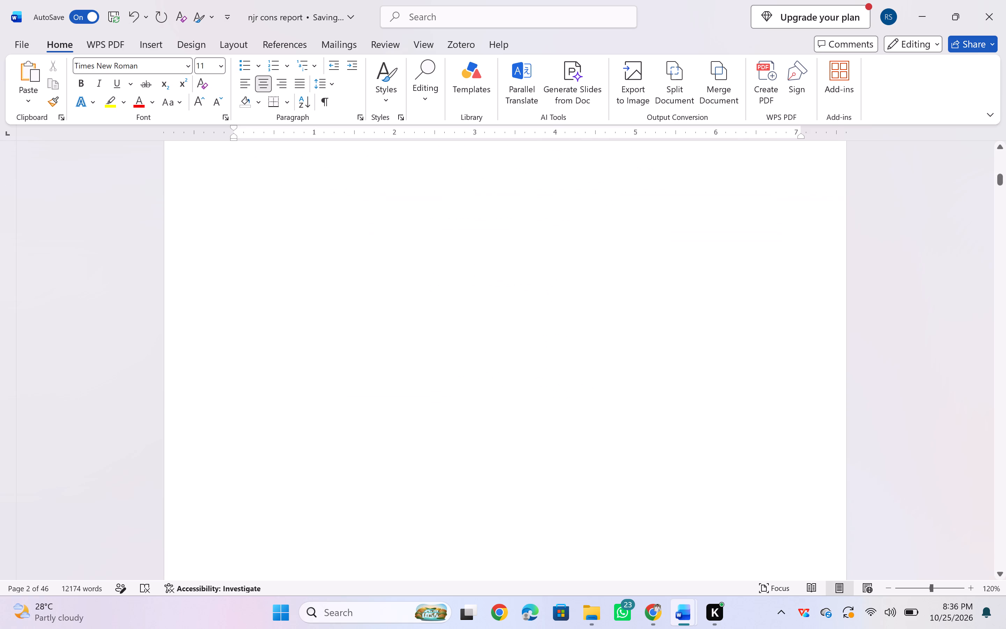
{"action": "scroll", "coordinate": [521, 388], "scroll_direction": "down", "scroll_amount": 2}
{"action": "scroll", "coordinate": [521, 388], "scroll_direction": "up", "scroll_amount": 3}
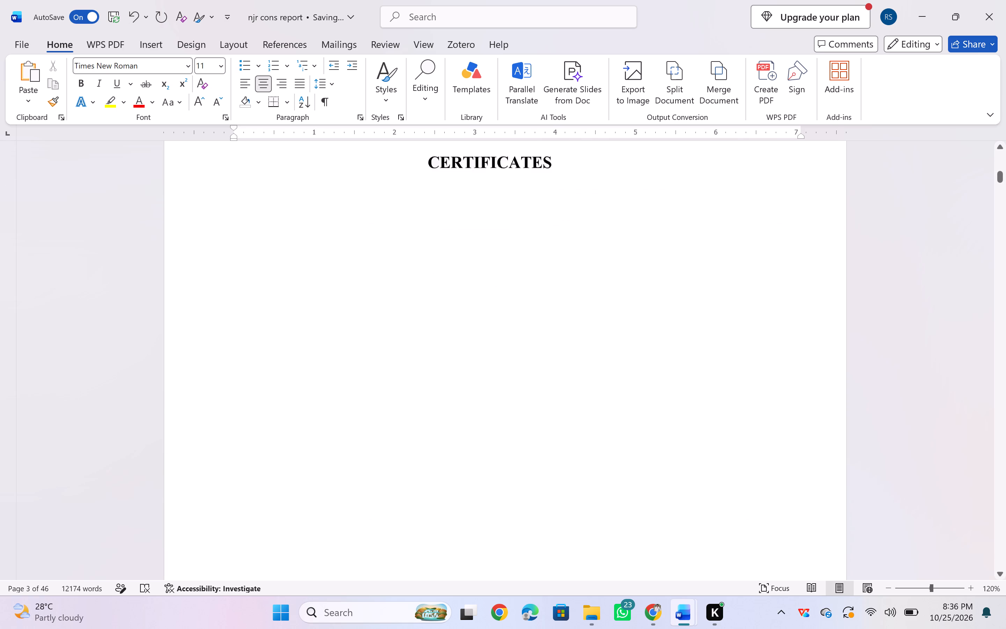
{"action": "scroll", "coordinate": [521, 388], "scroll_direction": "up", "scroll_amount": 1}
{"action": "scroll", "coordinate": [521, 388], "scroll_direction": "down", "scroll_amount": 3}
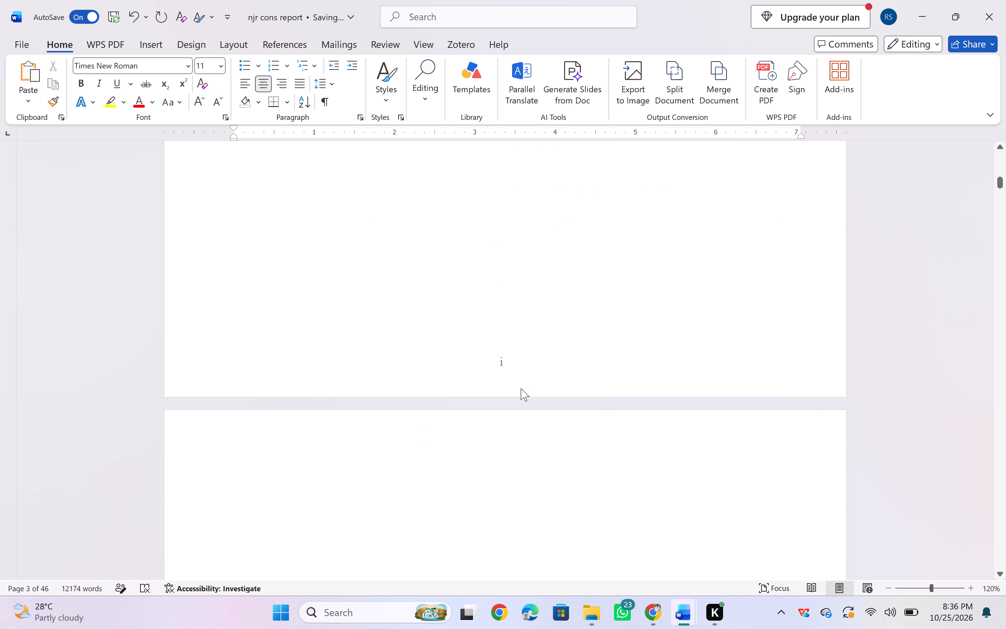
{"action": "scroll", "coordinate": [521, 388], "scroll_direction": "up", "scroll_amount": 3}
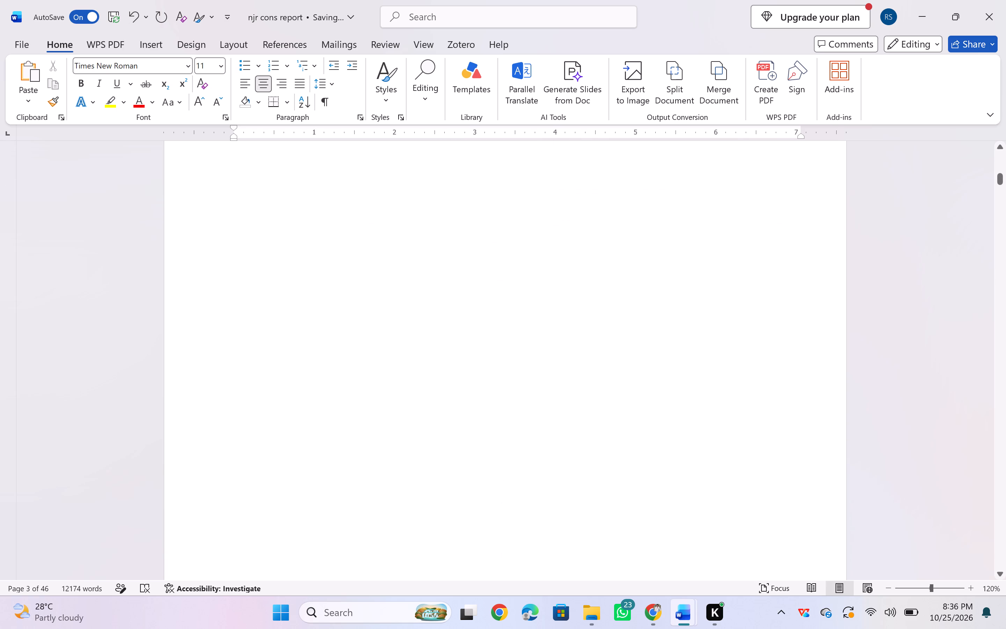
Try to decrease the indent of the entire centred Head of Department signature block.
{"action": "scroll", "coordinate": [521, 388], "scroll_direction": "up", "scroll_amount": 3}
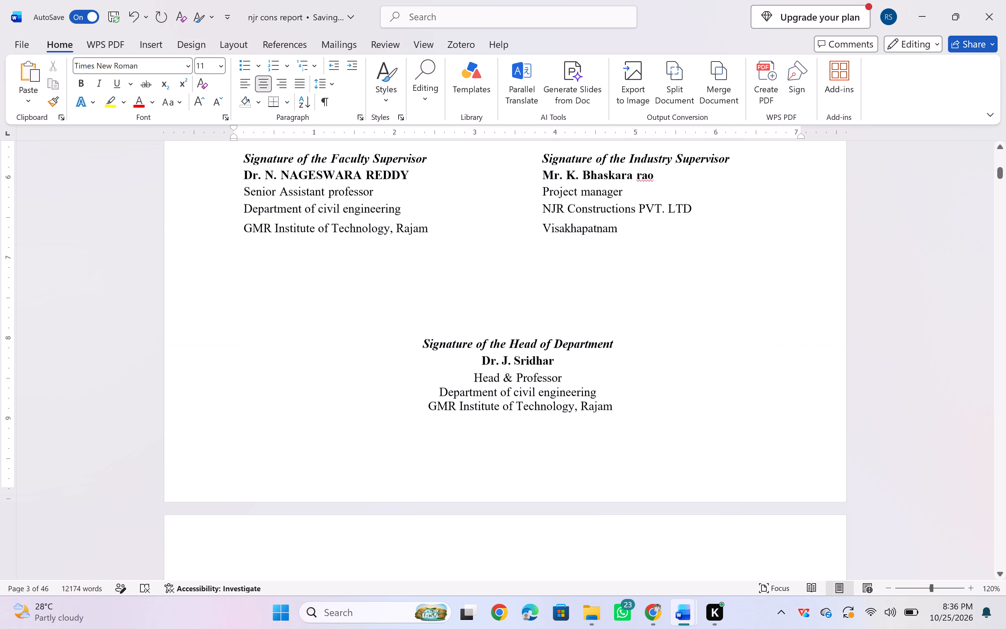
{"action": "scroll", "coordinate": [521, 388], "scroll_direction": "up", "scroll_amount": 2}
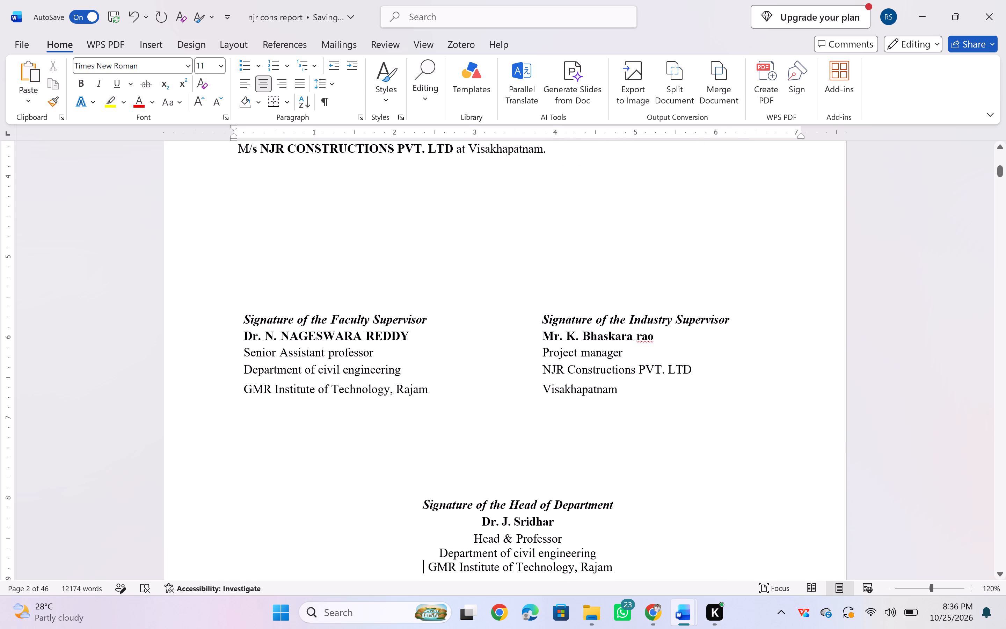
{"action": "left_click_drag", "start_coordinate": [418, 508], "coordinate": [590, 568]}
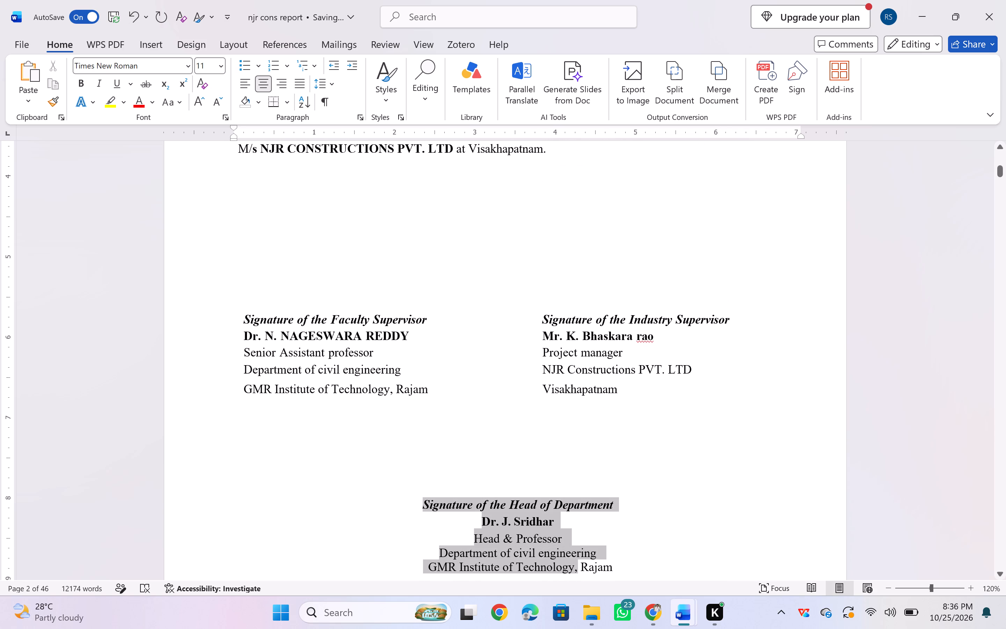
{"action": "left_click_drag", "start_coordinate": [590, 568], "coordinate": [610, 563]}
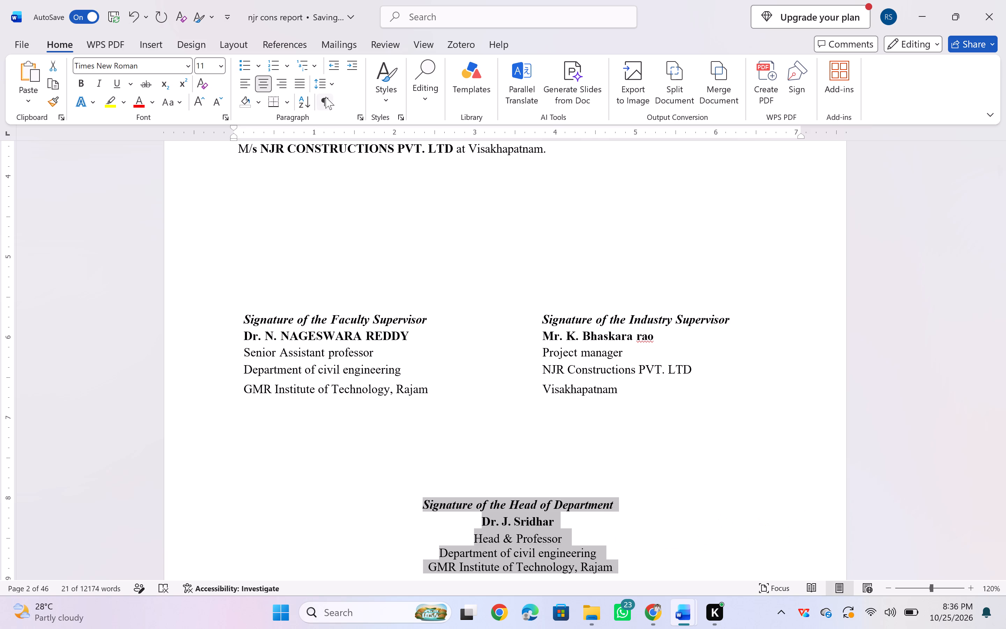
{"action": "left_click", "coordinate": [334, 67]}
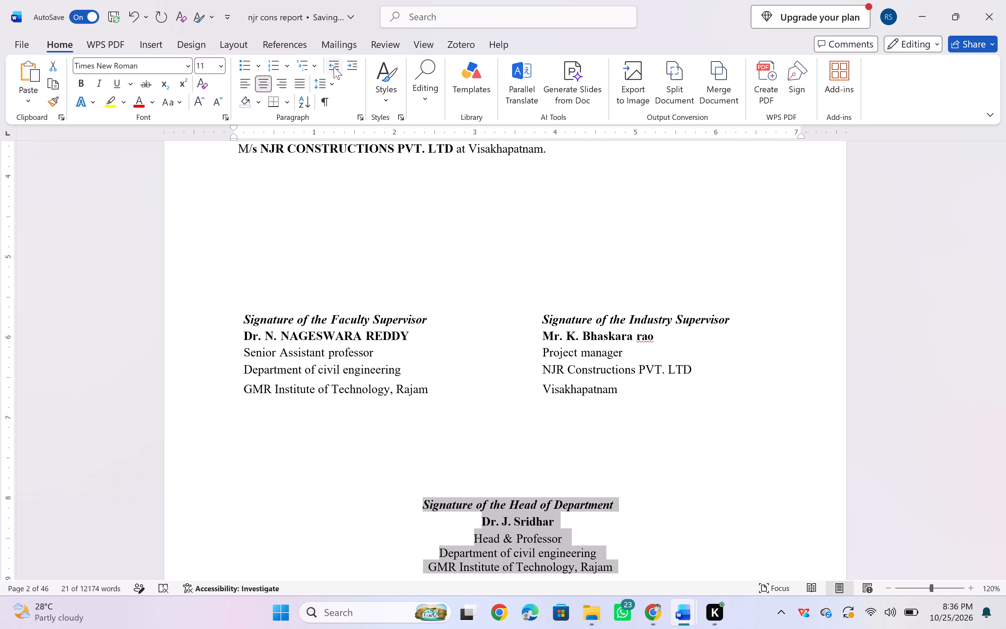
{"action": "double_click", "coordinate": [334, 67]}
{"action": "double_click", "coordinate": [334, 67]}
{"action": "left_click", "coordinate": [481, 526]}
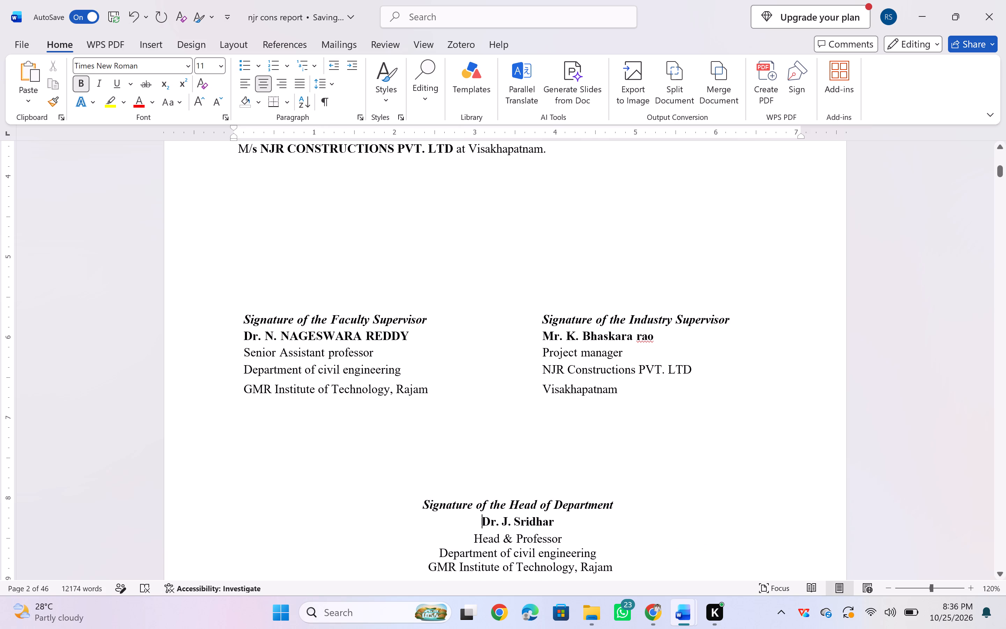
Remove the leading space before "GMR Institute of Technology, Rajam" in the Head of Department block, keeping it on its own line with a line break.
{"action": "left_click", "coordinate": [431, 566]}
{"action": "key", "text": "BackSpace"}
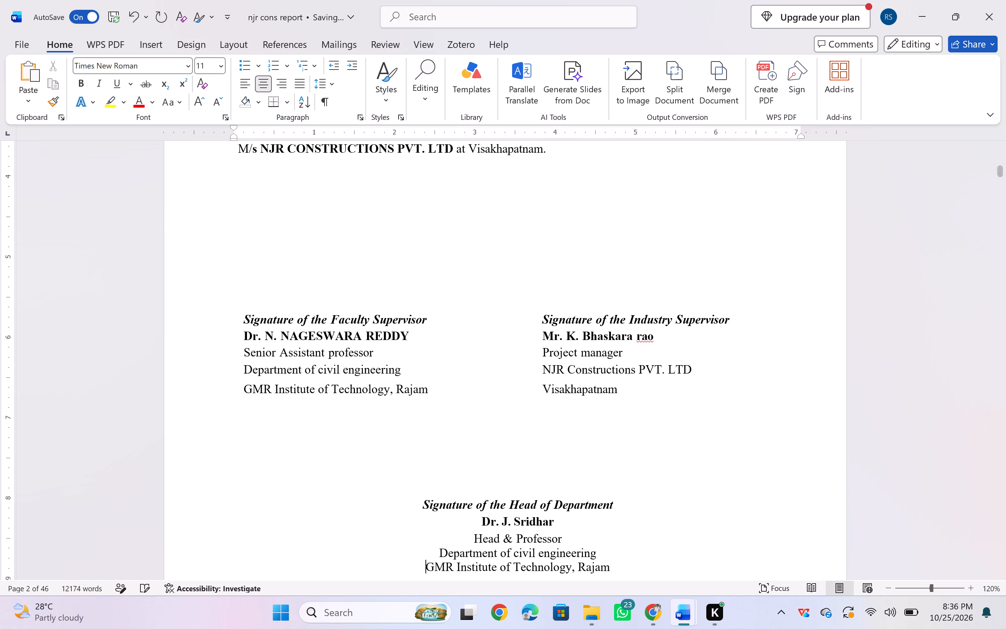
{"action": "key", "text": "BackSpace"}
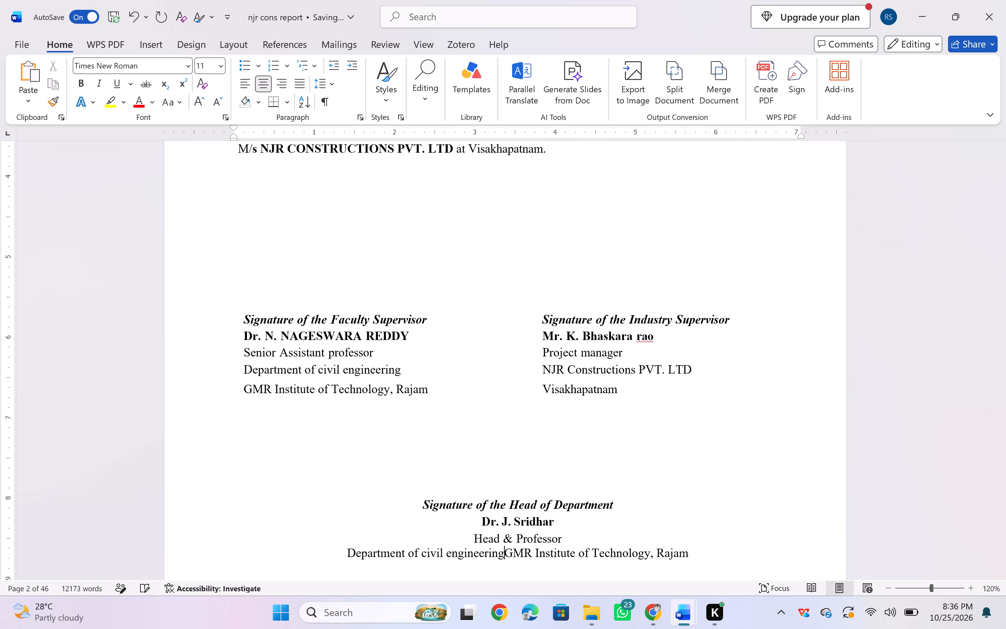
{"action": "key", "text": "shift+Return"}
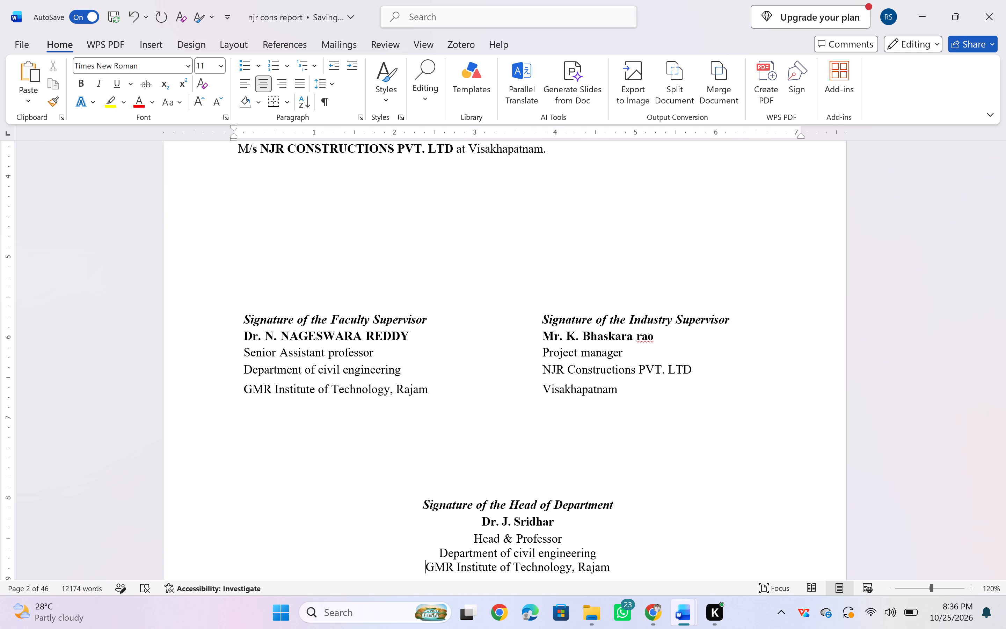
{"action": "left_click", "coordinate": [462, 550]}
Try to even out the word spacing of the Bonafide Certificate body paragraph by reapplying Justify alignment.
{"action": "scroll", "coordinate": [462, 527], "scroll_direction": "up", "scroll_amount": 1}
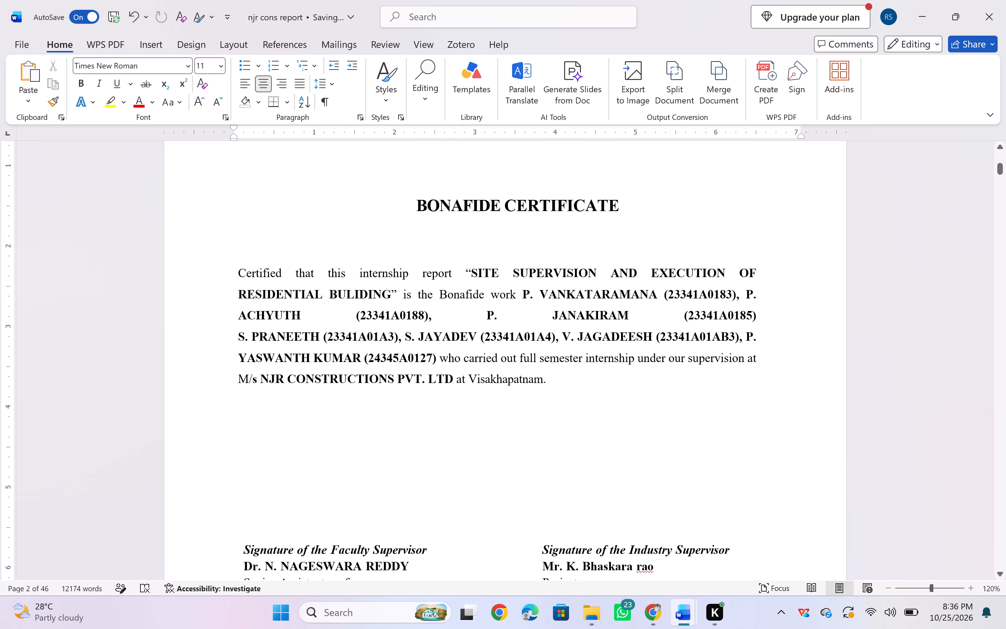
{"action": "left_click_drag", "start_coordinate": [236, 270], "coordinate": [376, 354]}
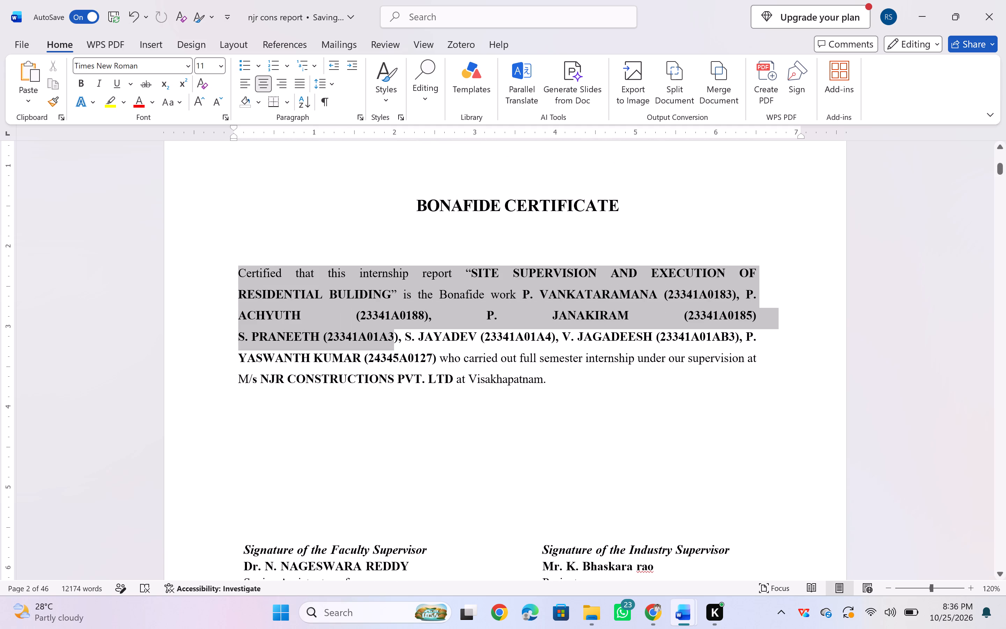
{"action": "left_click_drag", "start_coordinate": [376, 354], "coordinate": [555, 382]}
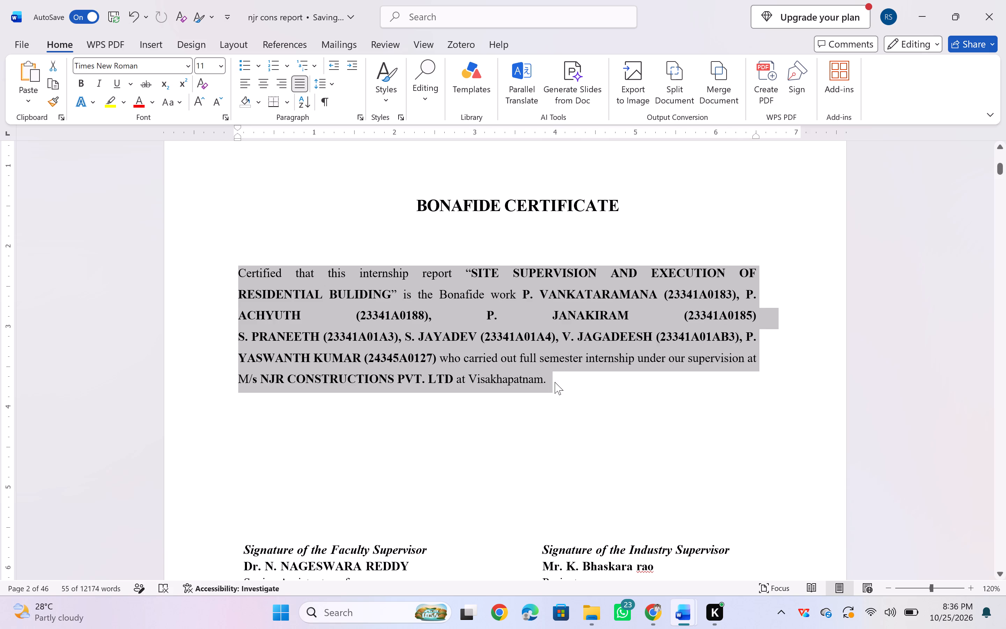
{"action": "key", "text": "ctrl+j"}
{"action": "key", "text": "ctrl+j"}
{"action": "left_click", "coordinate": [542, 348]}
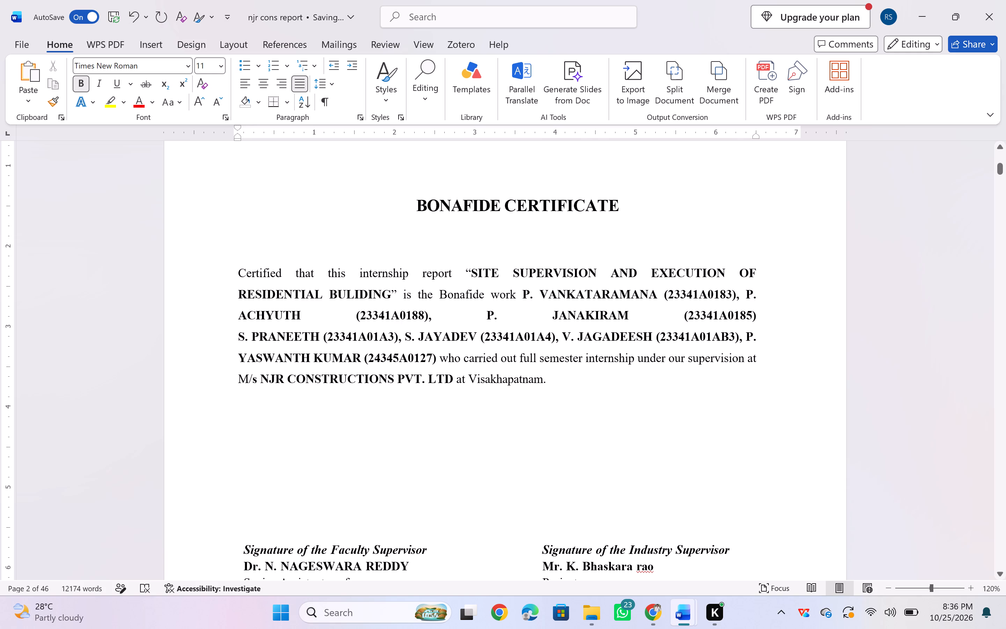
In the Bonafide Certificate paragraph, delete the spaces before the first three students' roll numbers and around the third student's initial.
{"action": "left_click", "coordinate": [663, 309]}
{"action": "key", "text": "BackSpace"}
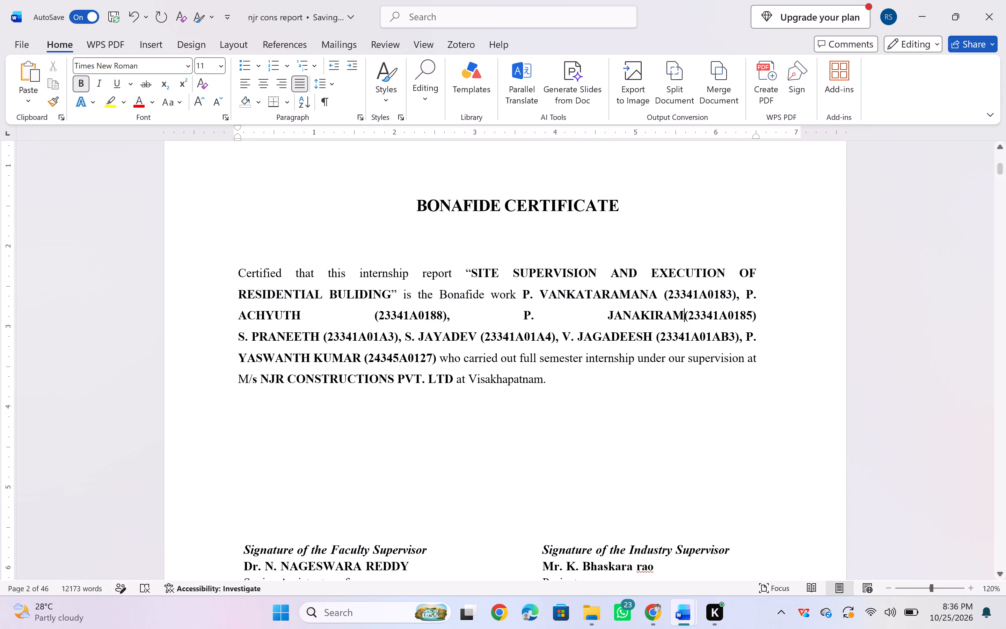
{"action": "left_click", "coordinate": [606, 313]}
{"action": "key", "text": "BackSpace"}
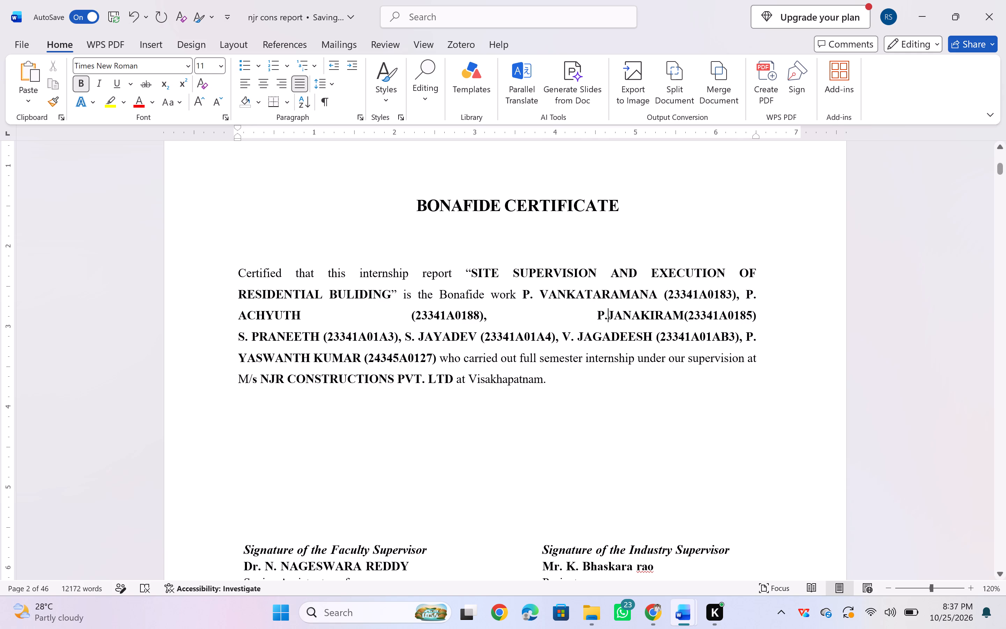
{"action": "left_click", "coordinate": [588, 313]}
{"action": "key", "text": "BackSpace"}
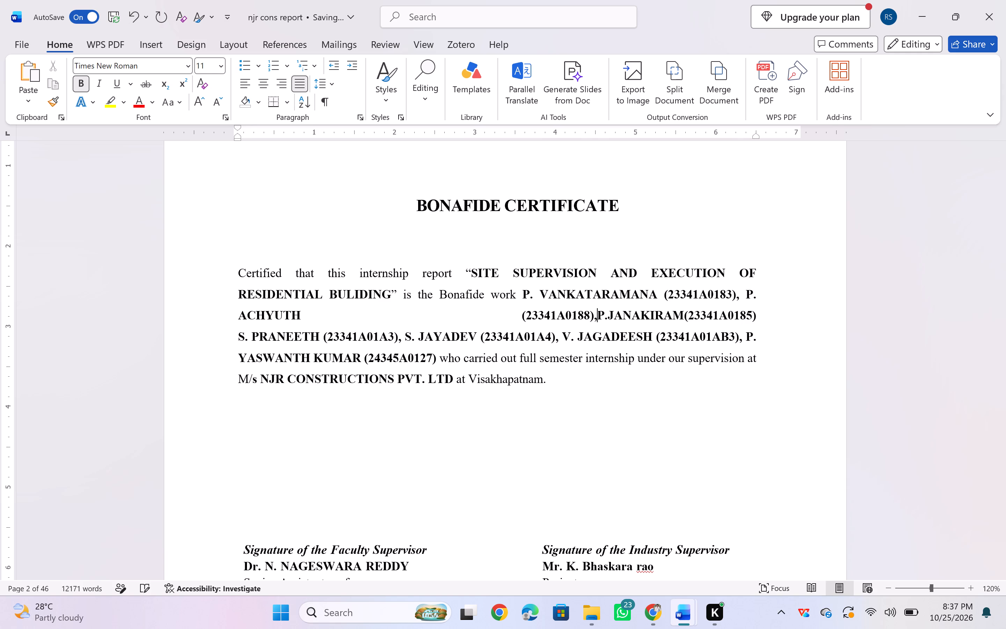
{"action": "left_click", "coordinate": [520, 314]}
{"action": "key", "text": "BackSpace"}
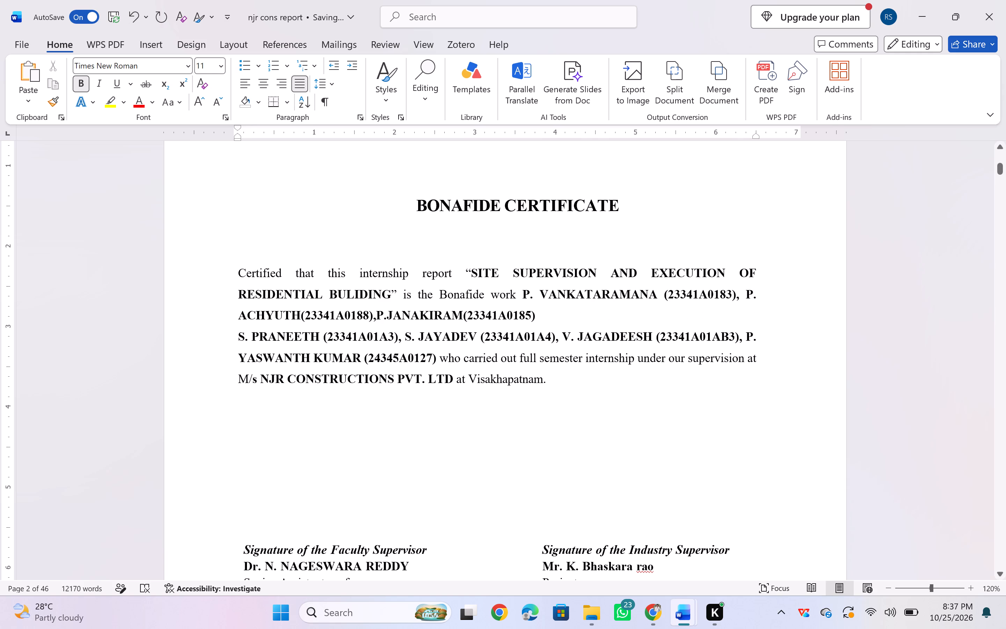
{"action": "left_click", "coordinate": [664, 296]}
{"action": "key", "text": "BackSpace"}
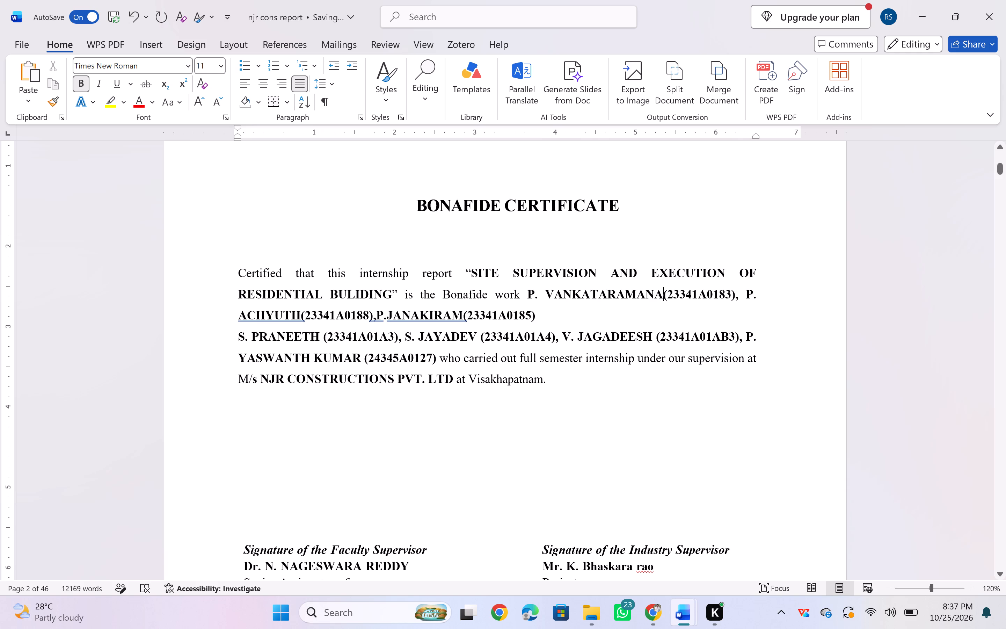
Join the line starting with the fourth student to the preceding line, remove the gap between them, and separate the entries with a comma.
{"action": "left_click", "coordinate": [235, 337]}
{"action": "key", "text": "BackSpace"}
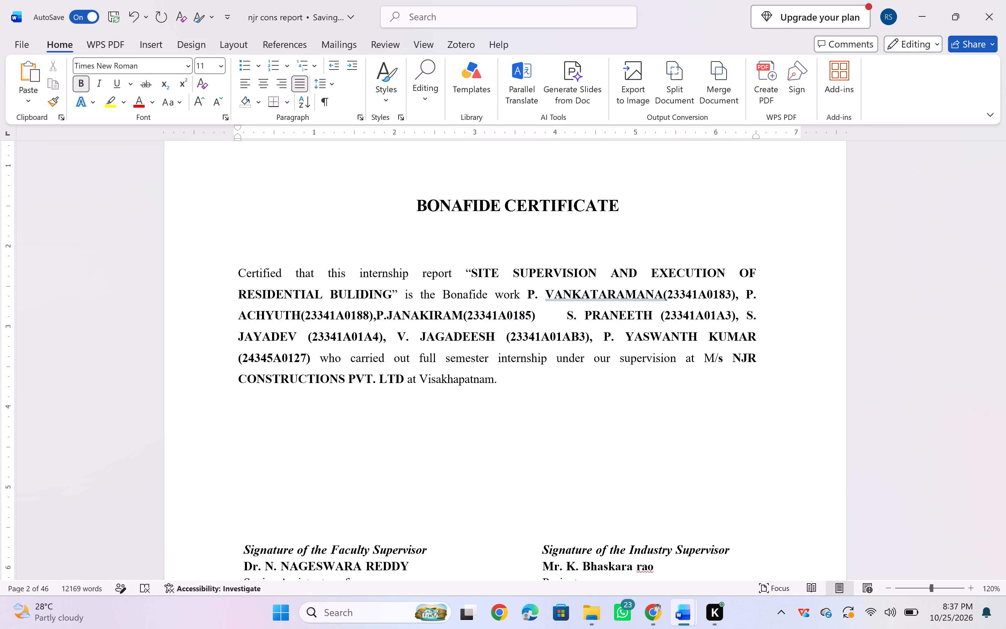
{"action": "key", "text": "BackSpace"}
{"action": "key", "text": "BackSpace"}
{"action": "key", "text": "BackSpace"}
{"action": "key", "text": "BackSpace"}
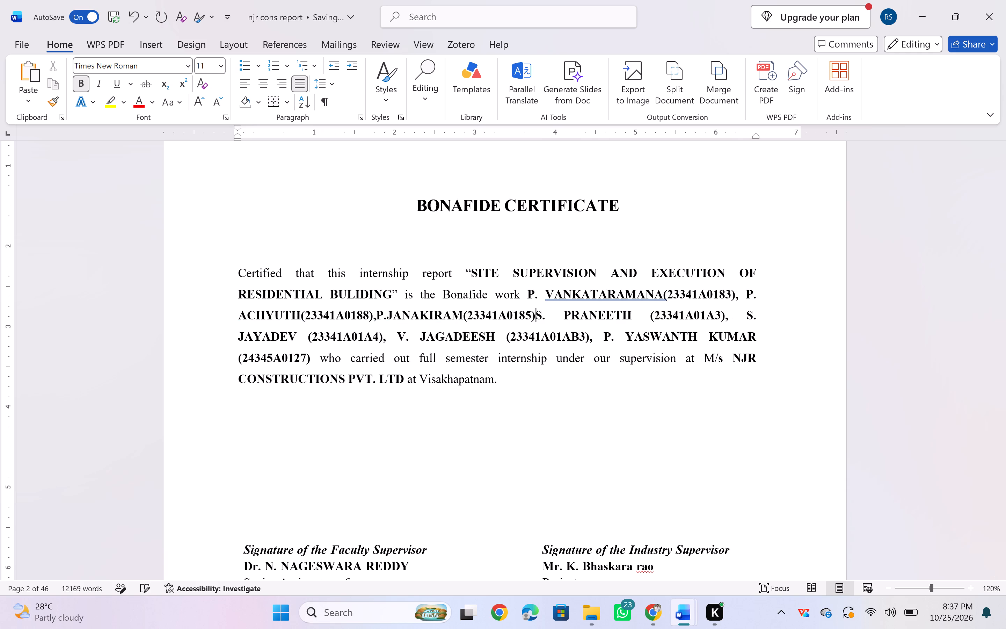
{"action": "key", "text": "comma"}
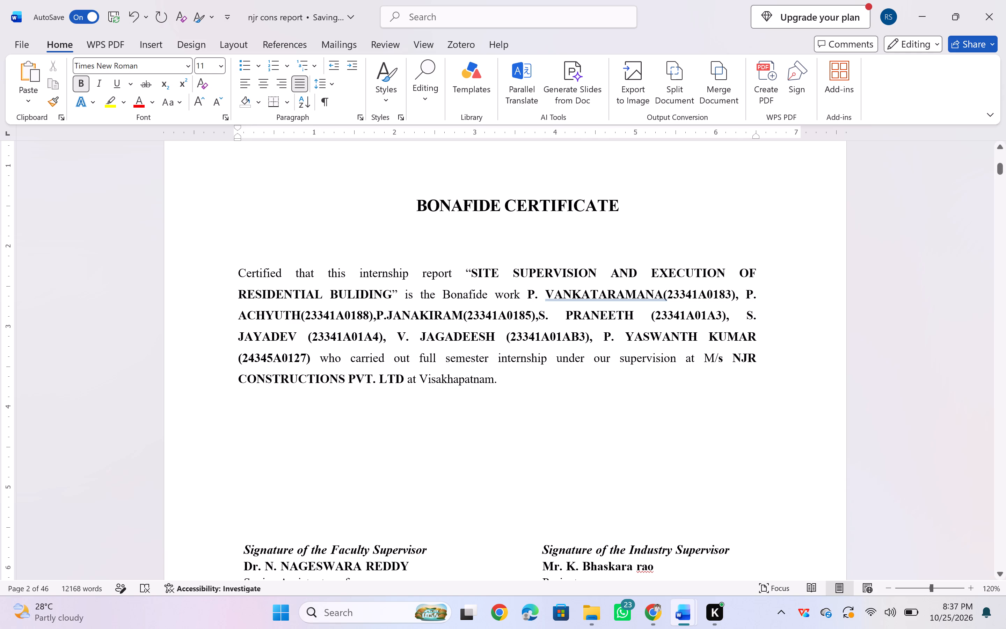
Delete the spaces before the fifth and sixth students' roll numbers and around the sixth and seventh students' initials in the Bonafide Certificate paragraph.
{"action": "left_click", "coordinate": [308, 335]}
{"action": "key", "text": "BackSpace"}
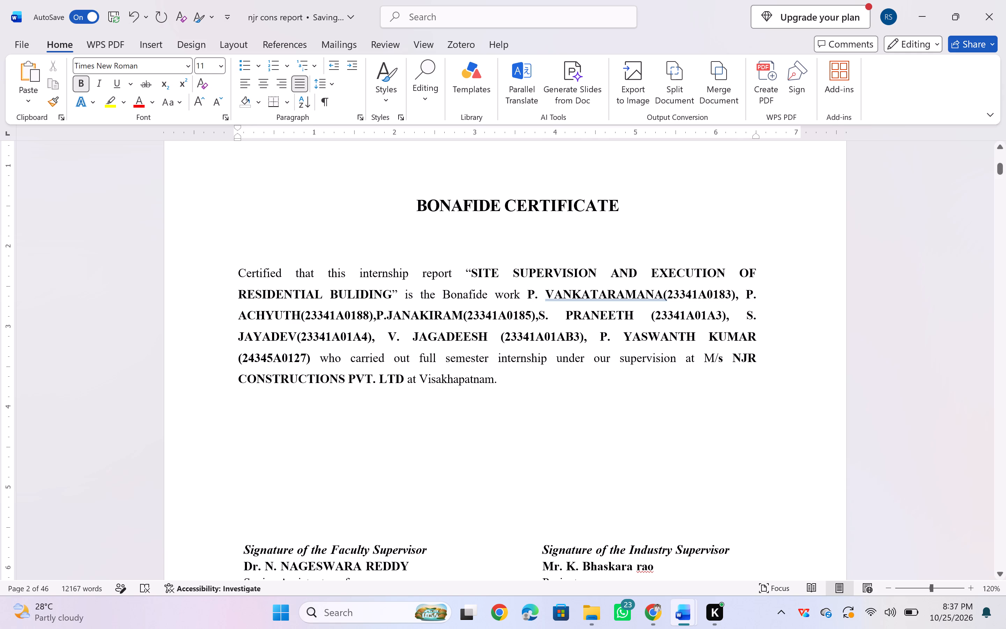
{"action": "left_click", "coordinate": [388, 333]}
{"action": "key", "text": "BackSpace"}
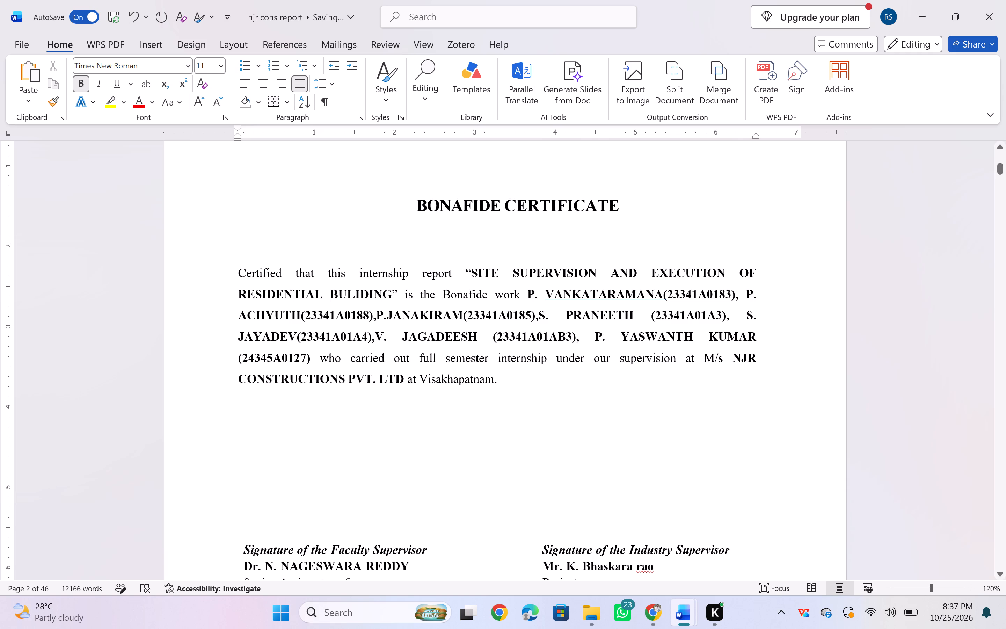
{"action": "left_click", "coordinate": [401, 332]}
{"action": "key", "text": "BackSpace"}
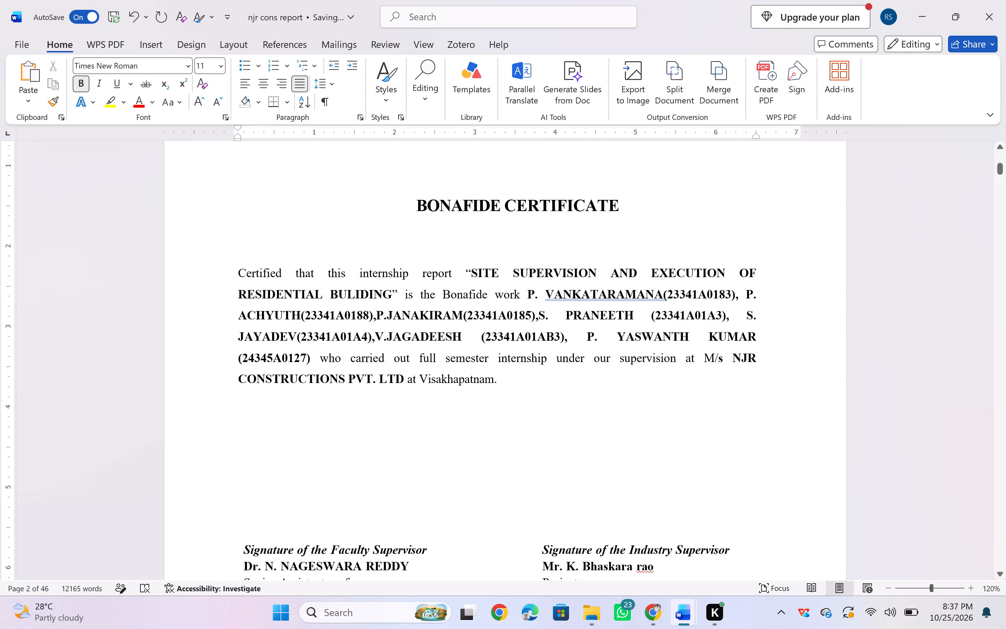
{"action": "left_click", "coordinate": [476, 337]}
{"action": "key", "text": "BackSpace"}
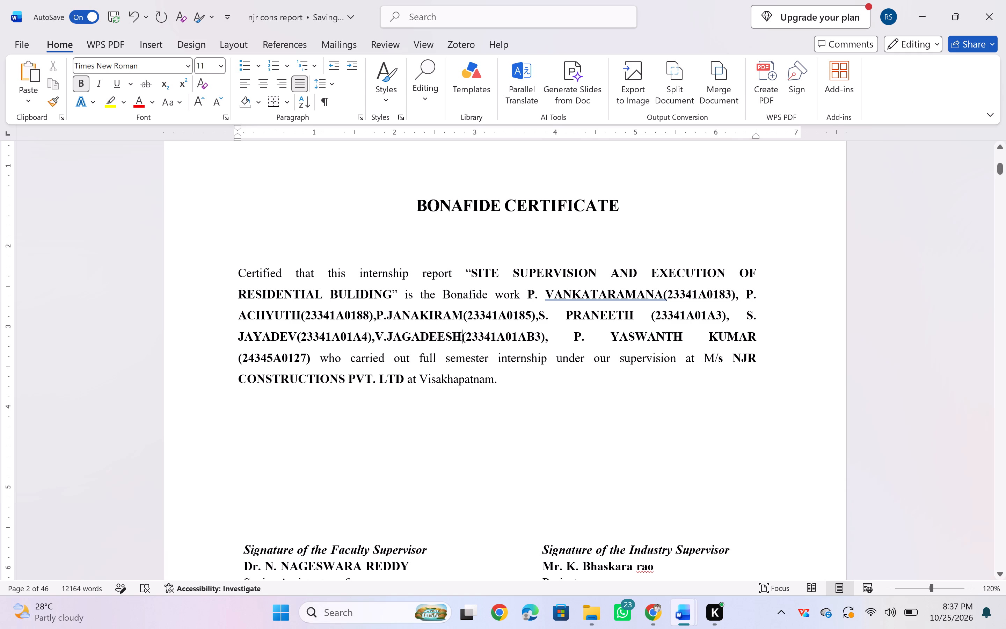
{"action": "left_click", "coordinate": [575, 336]}
{"action": "key", "text": "BackSpace"}
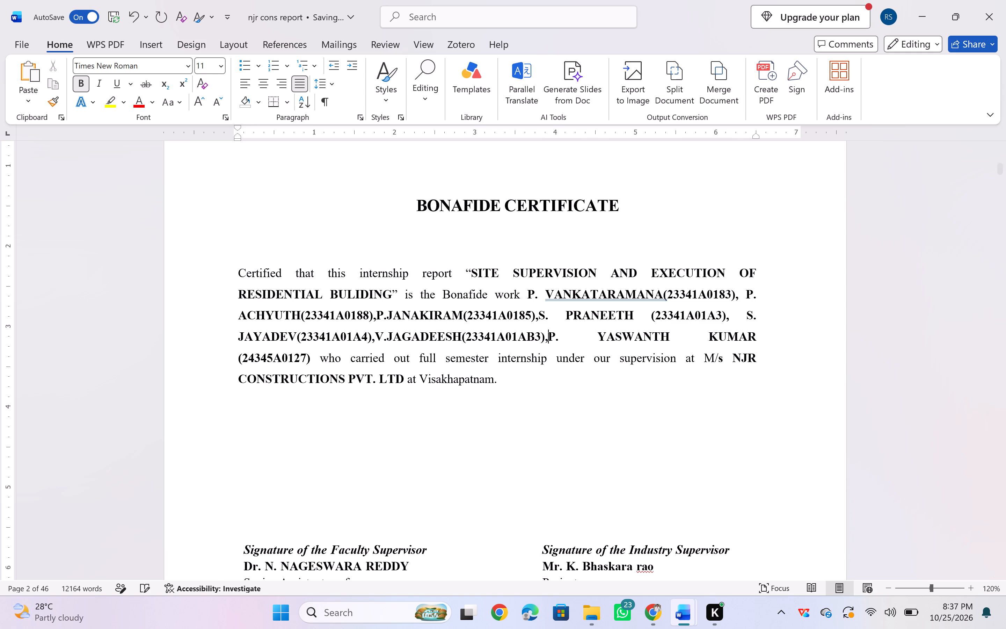
{"action": "left_click", "coordinate": [598, 335]}
{"action": "key", "text": "BackSpace"}
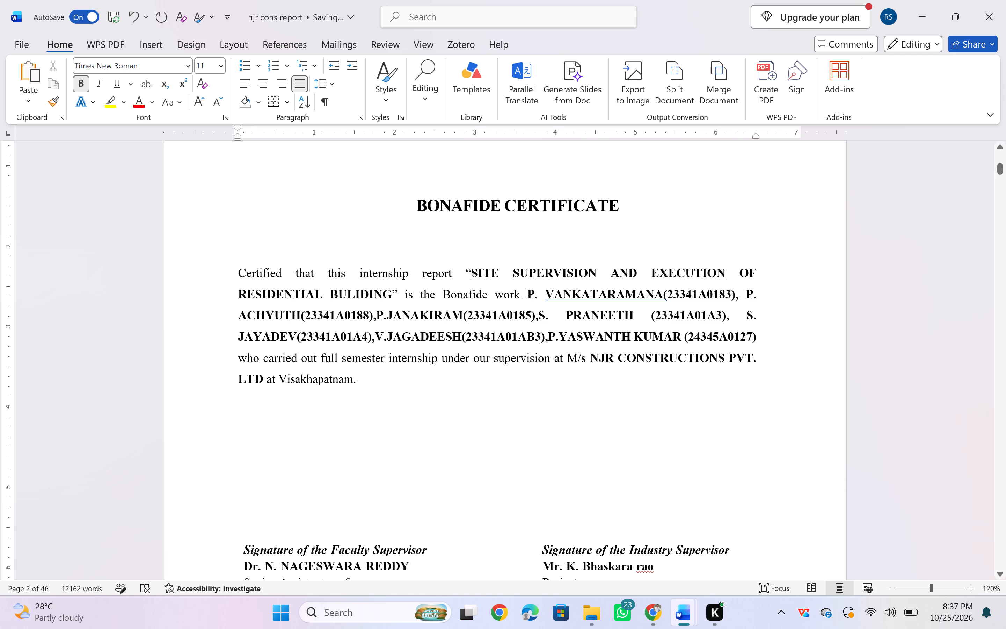
Delete the spaces after the first, fourth and fifth students' initials, before the second and fifth students' initials, and before the fourth student's roll number.
{"action": "left_click", "coordinate": [567, 313]}
{"action": "key", "text": "BackSpace"}
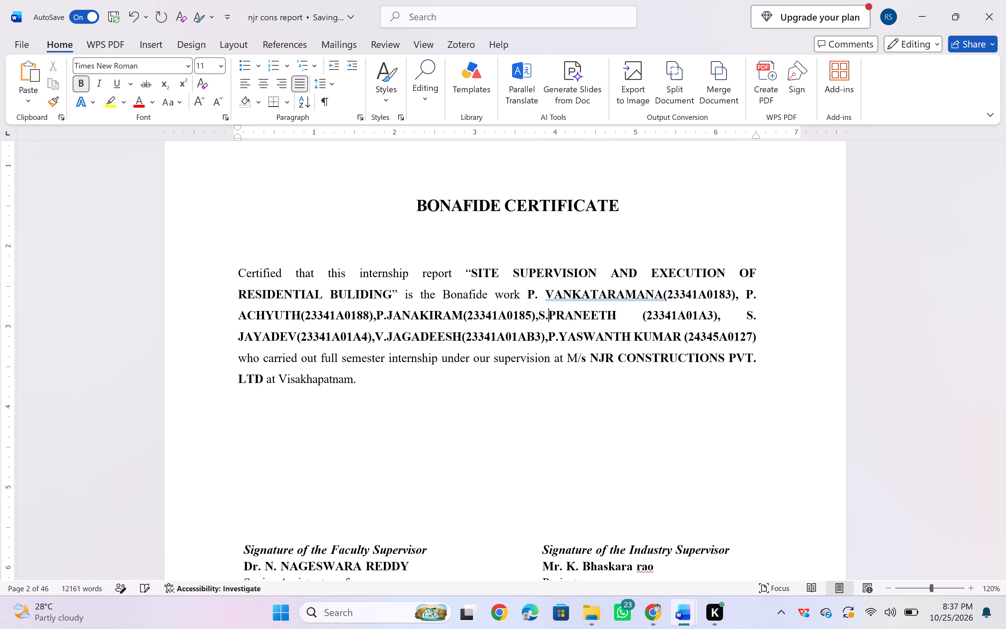
{"action": "left_click", "coordinate": [642, 316]}
{"action": "key", "text": "BackSpace"}
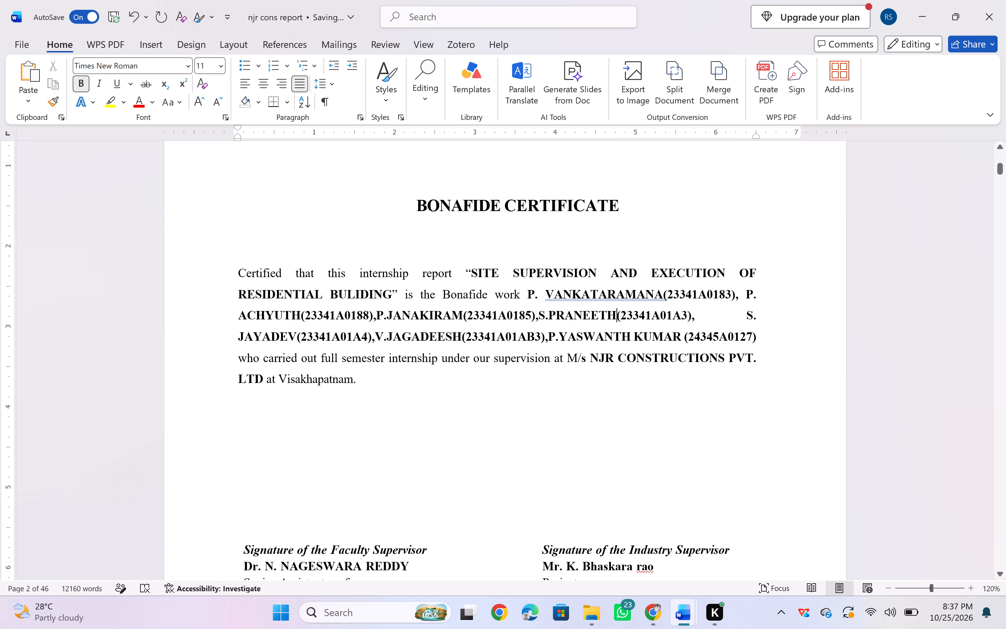
{"action": "left_click", "coordinate": [744, 313]}
{"action": "key", "text": "BackSpace"}
{"action": "left_click", "coordinate": [747, 297]}
{"action": "key", "text": "BackSpace"}
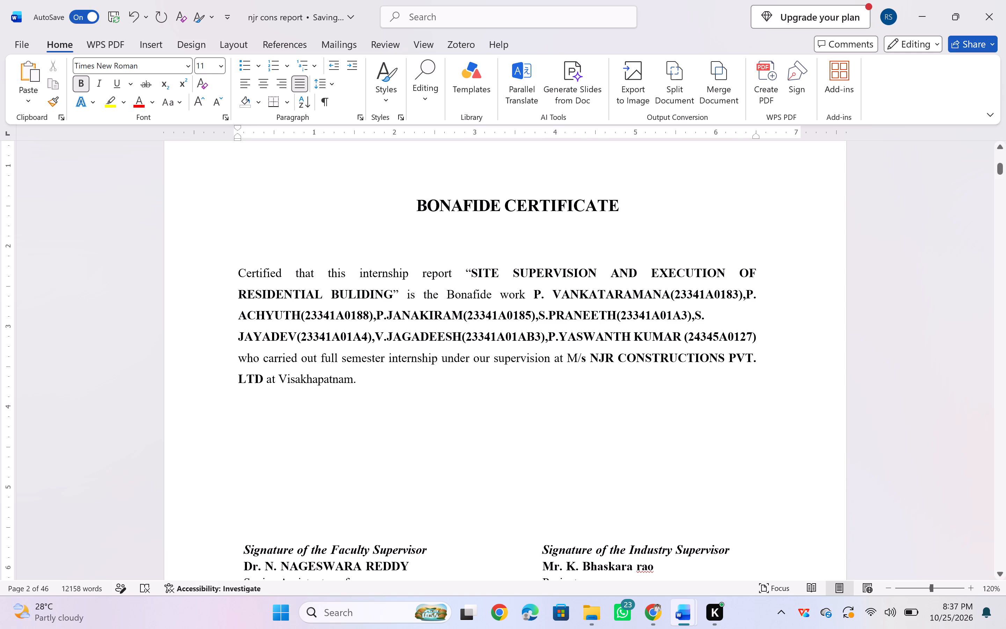
{"action": "left_click", "coordinate": [554, 289]}
{"action": "key", "text": "BackSpace"}
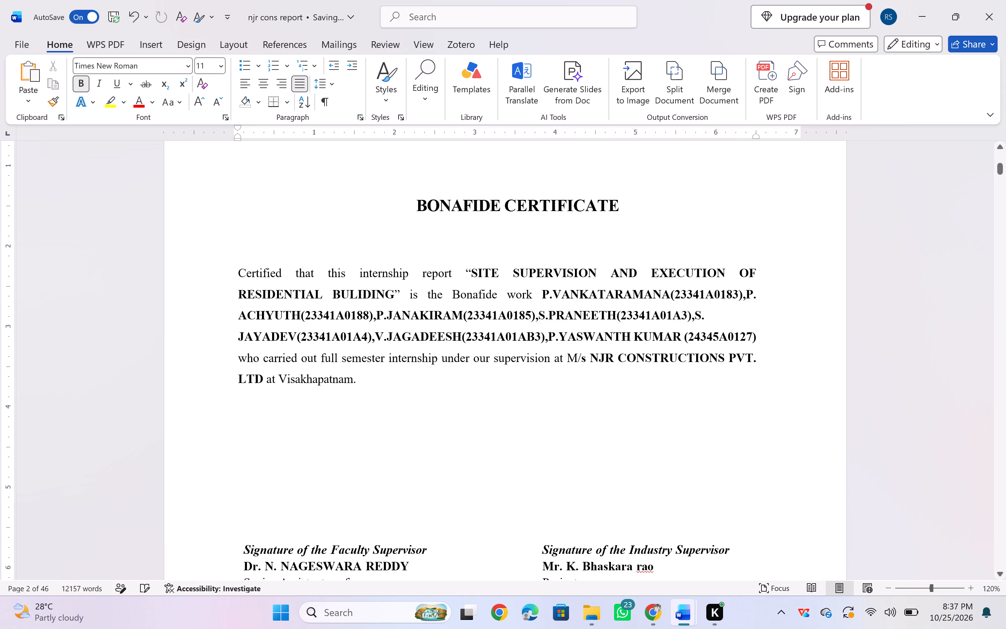
{"action": "left_click", "coordinate": [235, 342]}
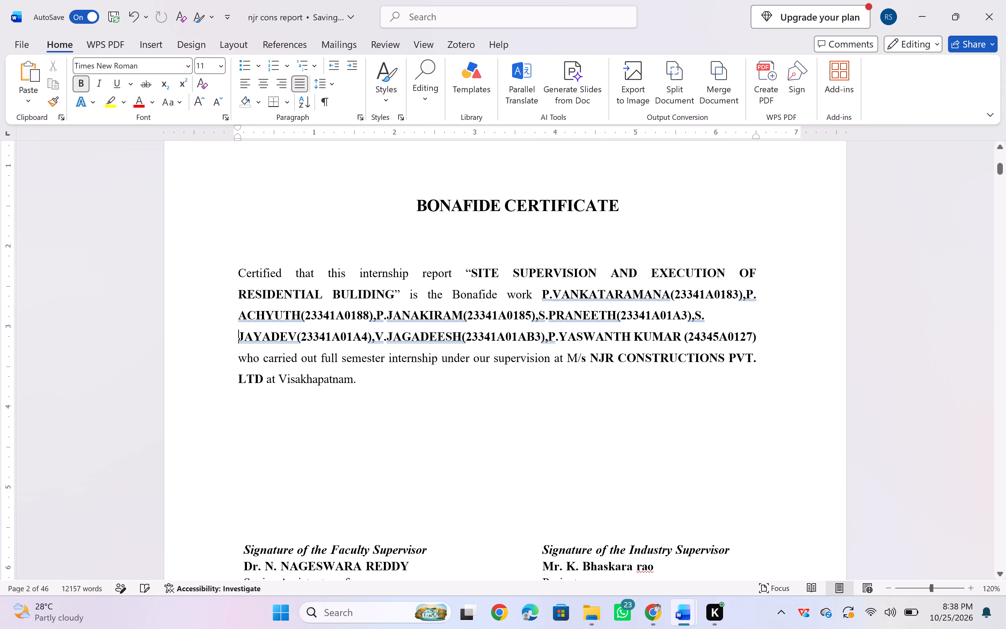
{"action": "key", "text": "BackSpace"}
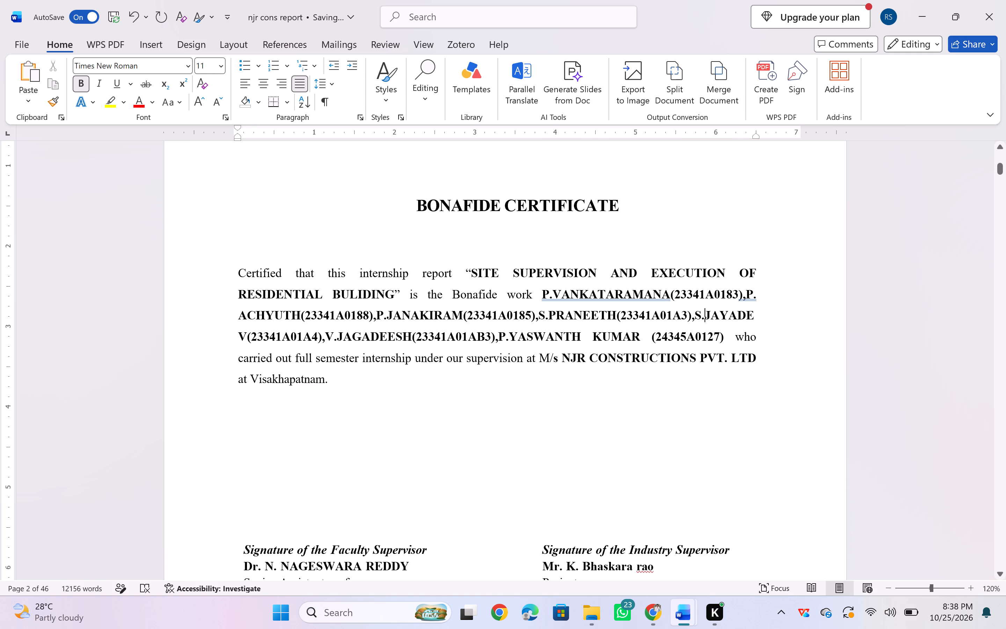
Put a single space back after the first student's initial and before that student's roll number.
{"action": "left_click", "coordinate": [552, 292]}
{"action": "key", "text": "space"}
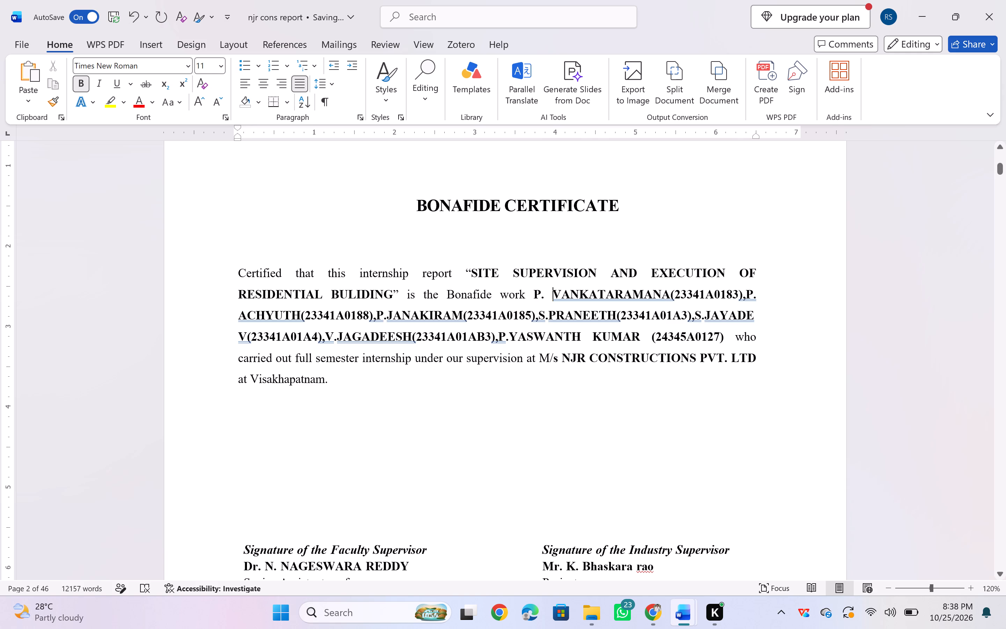
{"action": "left_click", "coordinate": [668, 294]}
{"action": "key", "text": "space"}
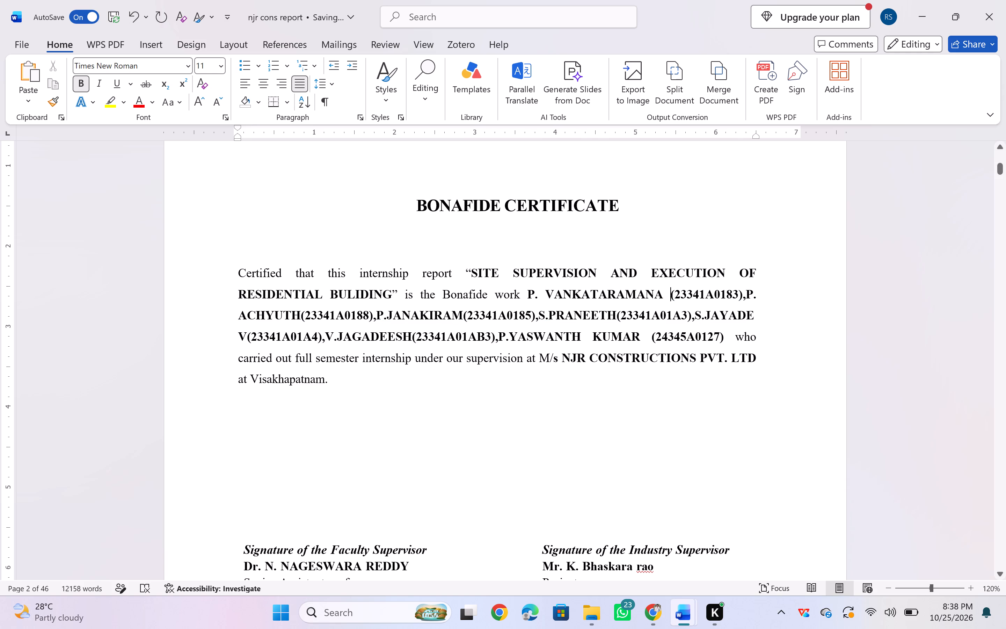
Split the Bonafide Certificate text before the second student's entry with a paragraph break, keeping the original left indent.
{"action": "left_click", "coordinate": [745, 295]}
{"action": "key", "text": "shift+Return"}
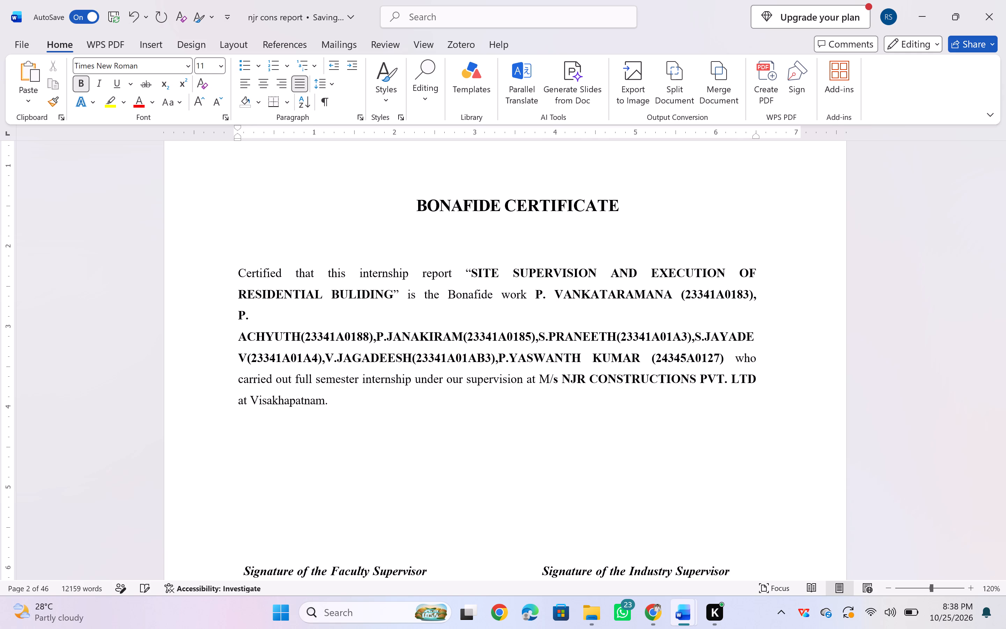
{"action": "key", "text": "BackSpace"}
{"action": "key", "text": "Return"}
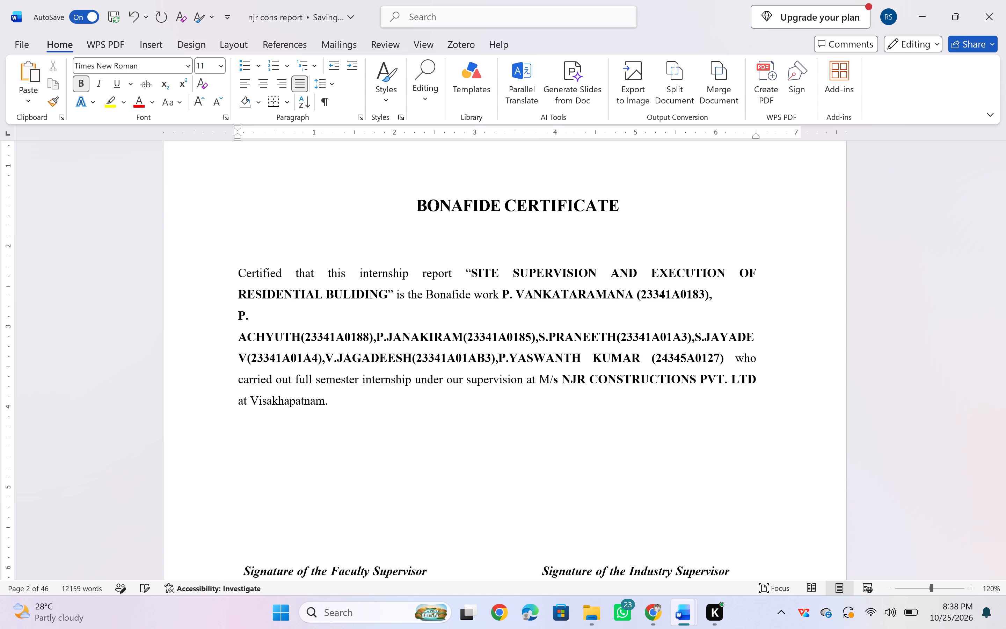
{"action": "key", "text": "BackSpace"}
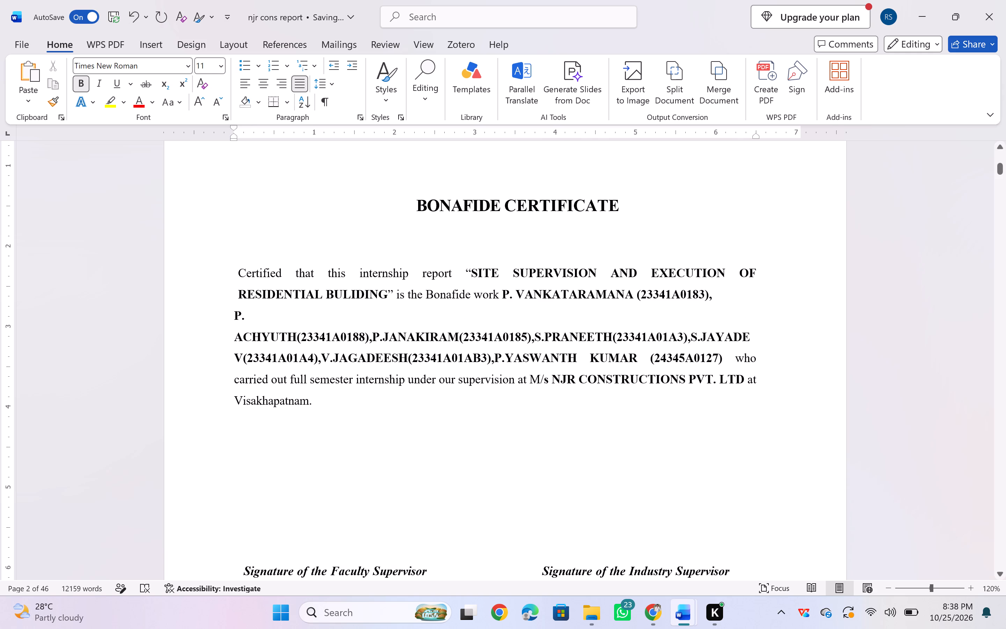
{"action": "key", "text": "ctrl+z"}
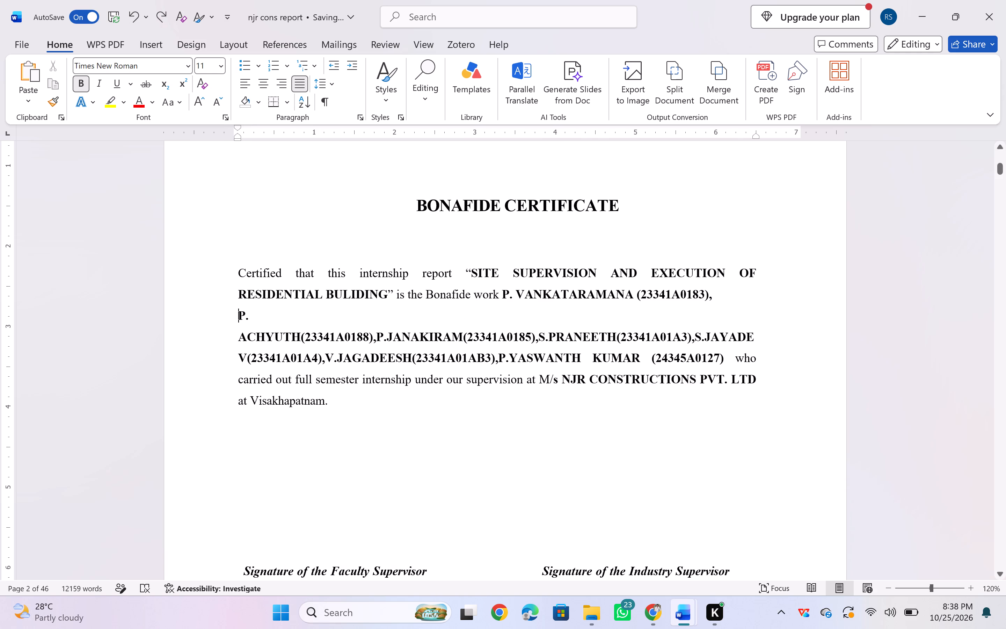
Delete the space between the second student's initial and name so they sit together on one line.
{"action": "left_click", "coordinate": [240, 338]}
{"action": "key", "text": "BackSpace"}
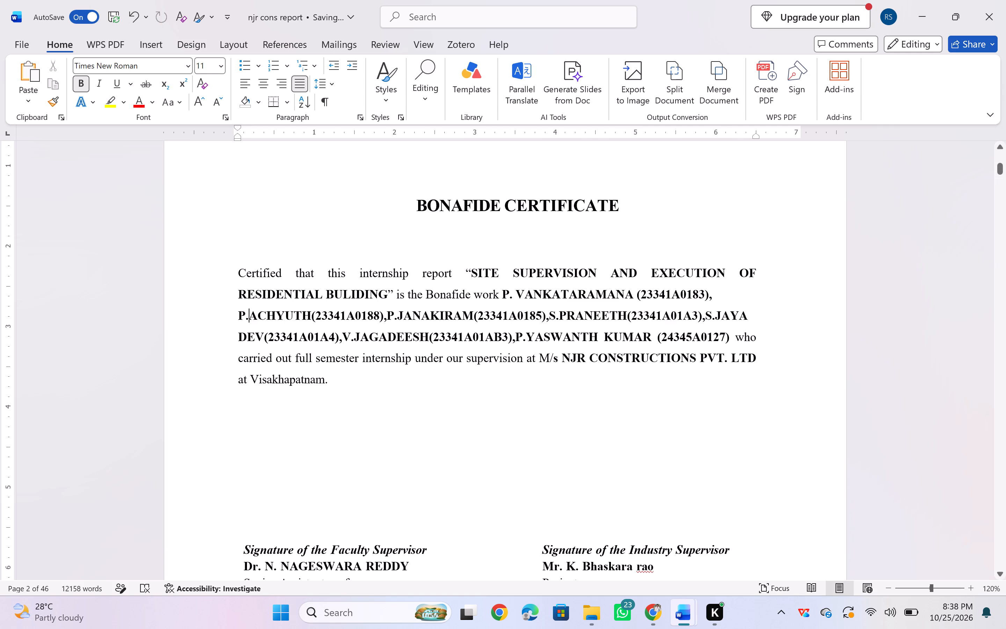
{"action": "key", "text": "space"}
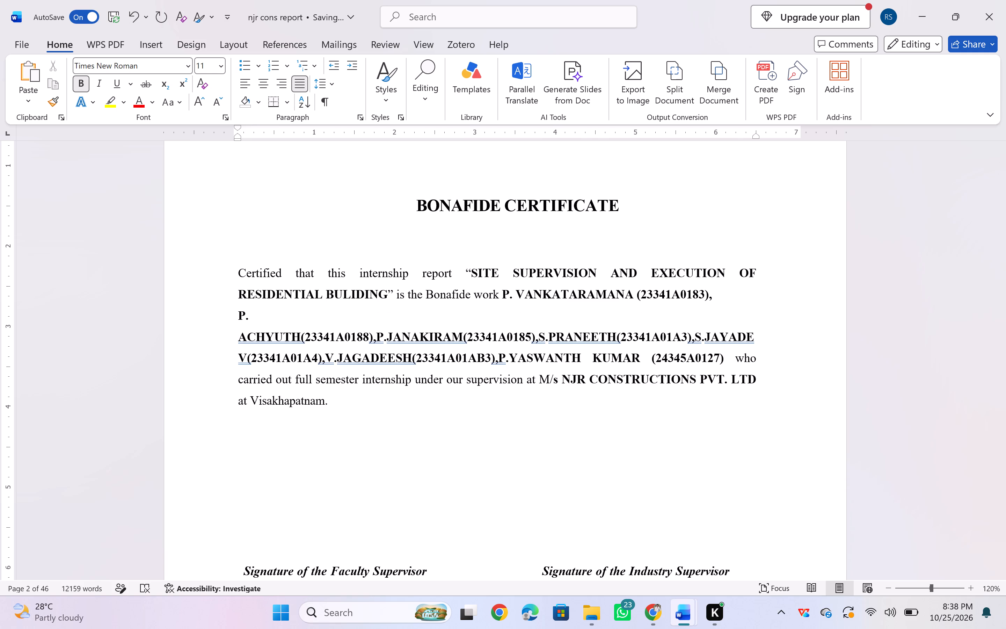
{"action": "key", "text": "BackSpace"}
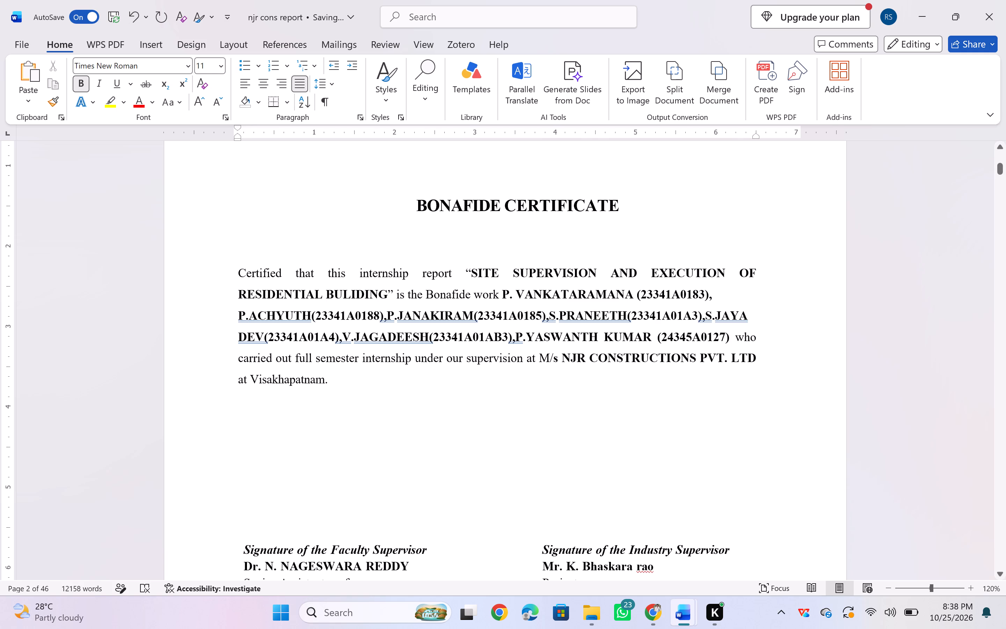
Insert a line break between the second student's name and roll number in the Bonafide Certificate text.
{"action": "left_click", "coordinate": [312, 314]}
{"action": "key", "text": "space"}
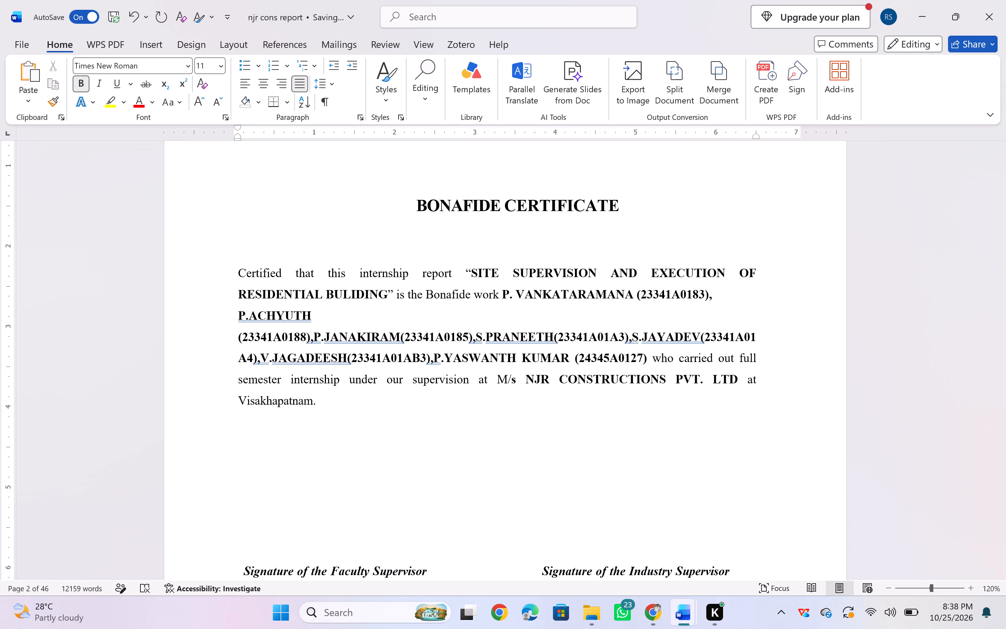
{"action": "key", "text": "BackSpace"}
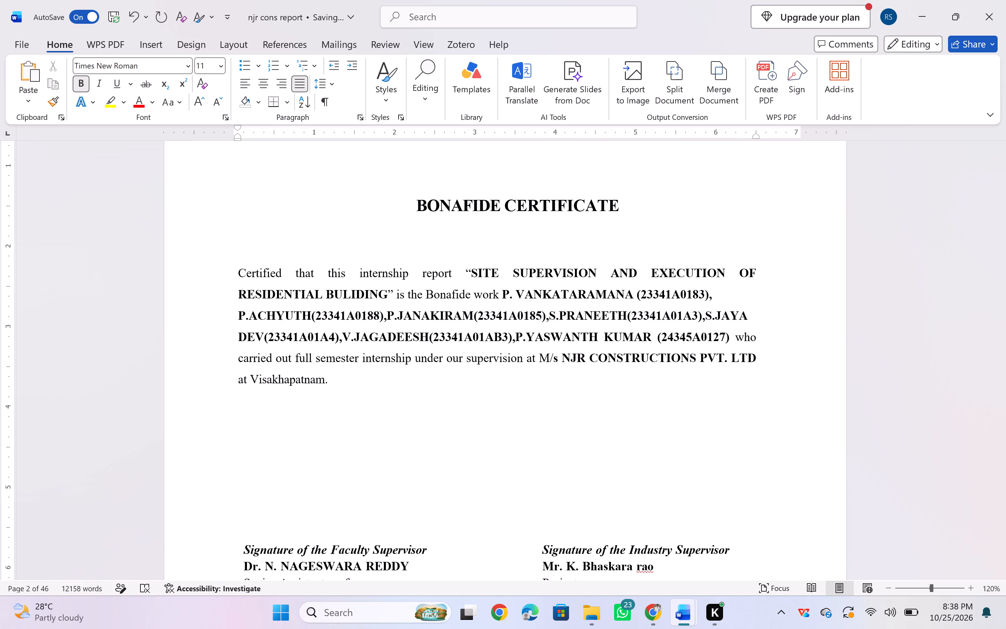
{"action": "key", "text": "shift+Return"}
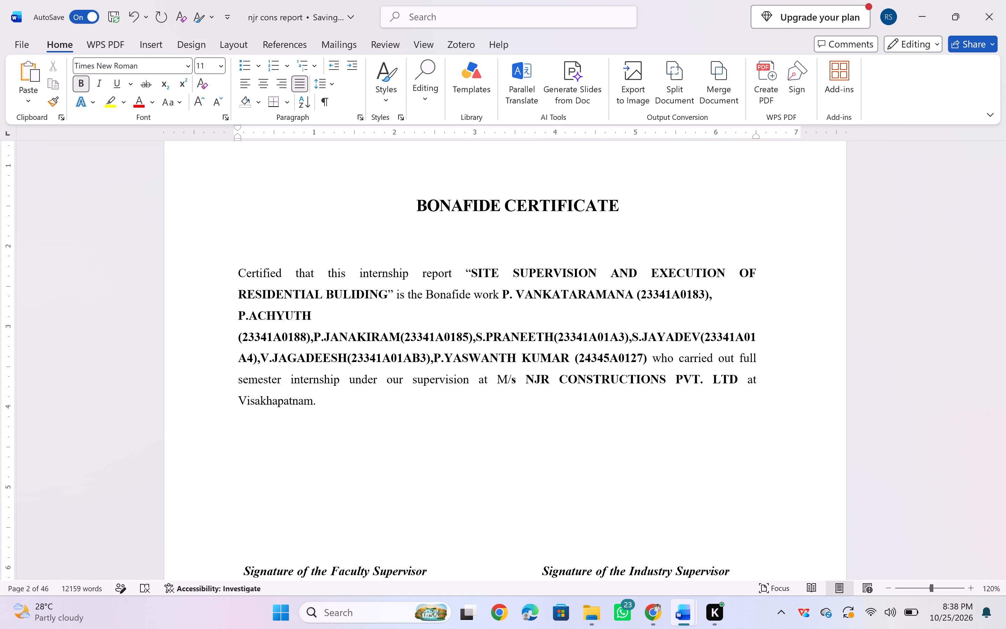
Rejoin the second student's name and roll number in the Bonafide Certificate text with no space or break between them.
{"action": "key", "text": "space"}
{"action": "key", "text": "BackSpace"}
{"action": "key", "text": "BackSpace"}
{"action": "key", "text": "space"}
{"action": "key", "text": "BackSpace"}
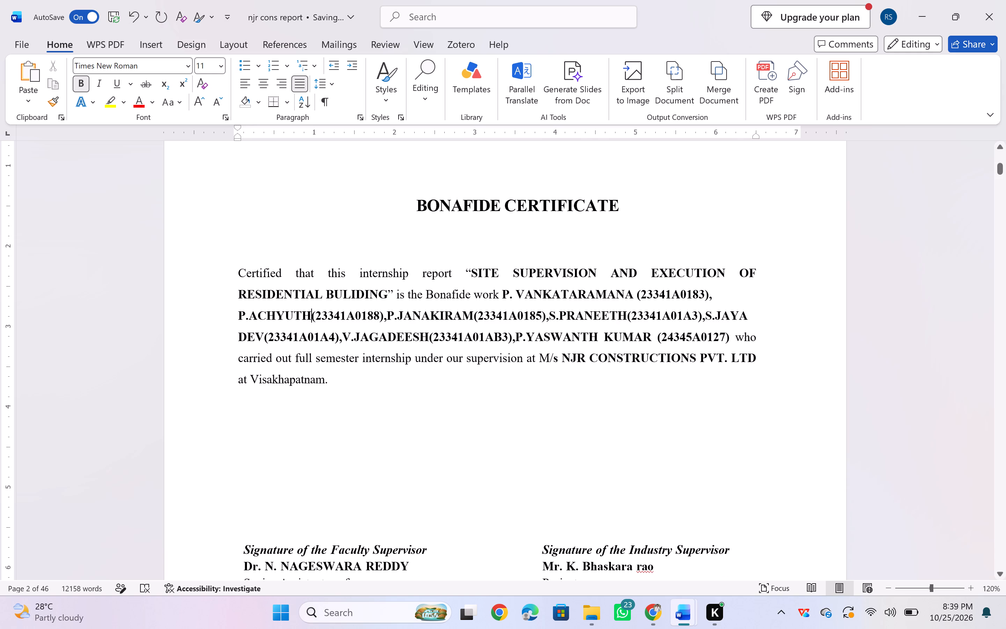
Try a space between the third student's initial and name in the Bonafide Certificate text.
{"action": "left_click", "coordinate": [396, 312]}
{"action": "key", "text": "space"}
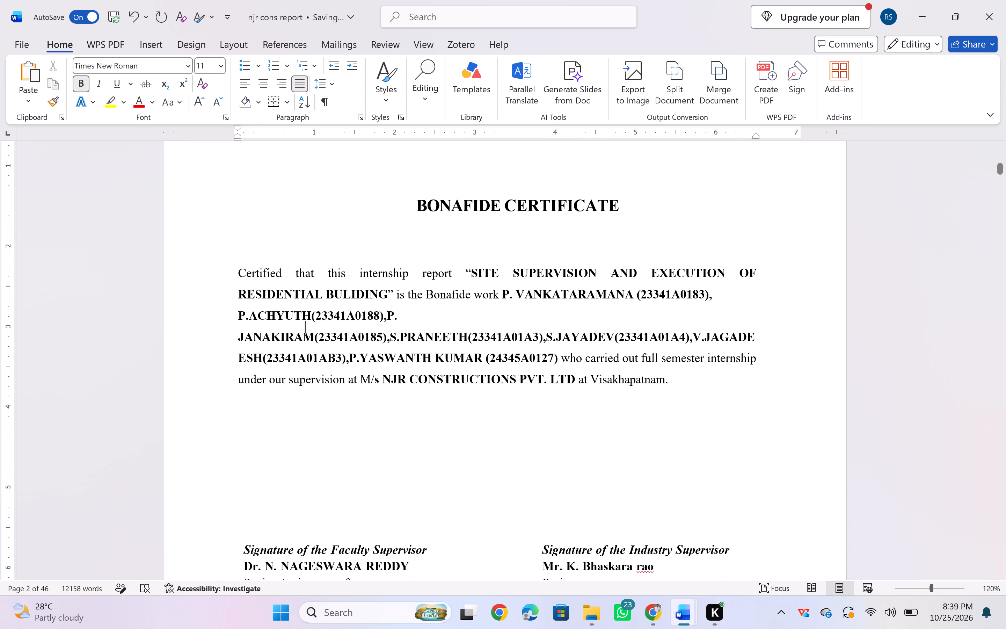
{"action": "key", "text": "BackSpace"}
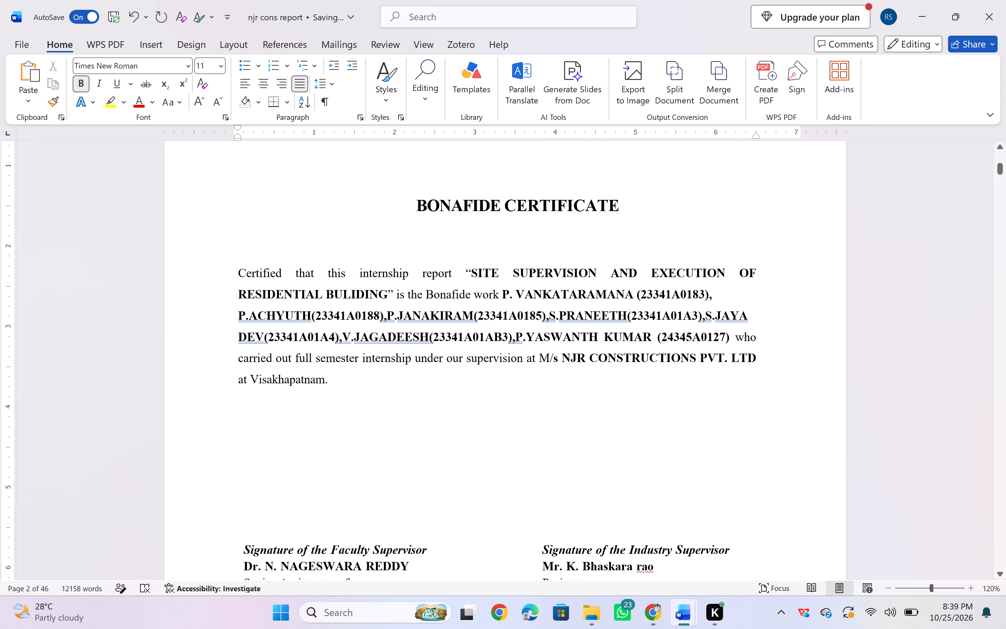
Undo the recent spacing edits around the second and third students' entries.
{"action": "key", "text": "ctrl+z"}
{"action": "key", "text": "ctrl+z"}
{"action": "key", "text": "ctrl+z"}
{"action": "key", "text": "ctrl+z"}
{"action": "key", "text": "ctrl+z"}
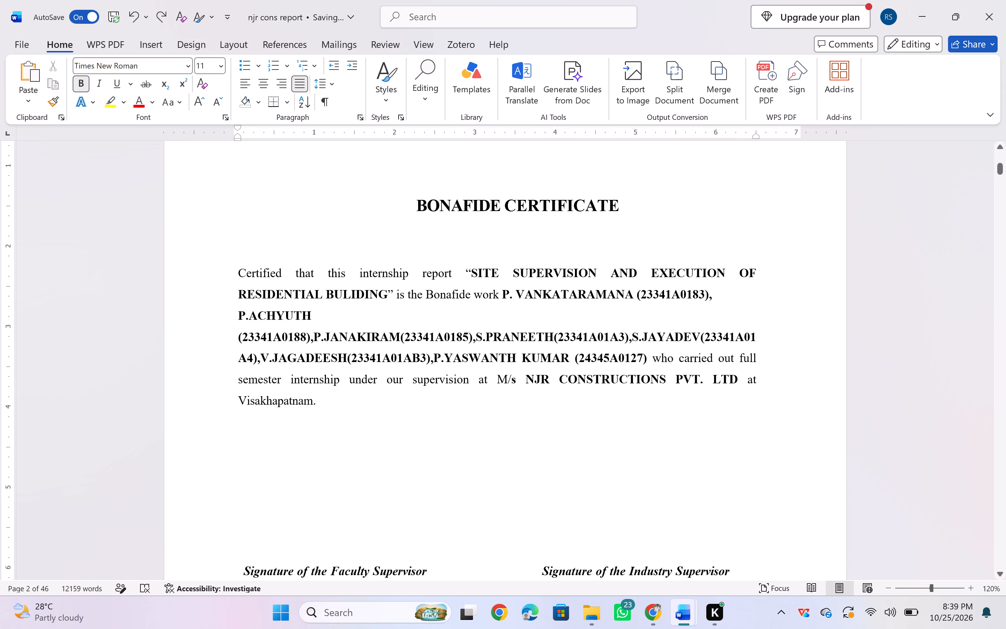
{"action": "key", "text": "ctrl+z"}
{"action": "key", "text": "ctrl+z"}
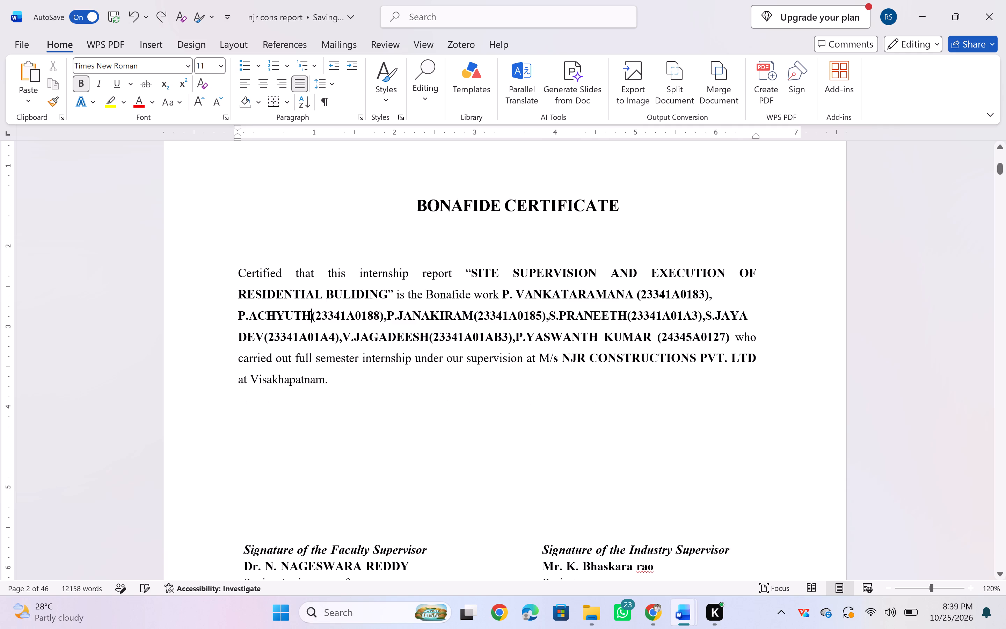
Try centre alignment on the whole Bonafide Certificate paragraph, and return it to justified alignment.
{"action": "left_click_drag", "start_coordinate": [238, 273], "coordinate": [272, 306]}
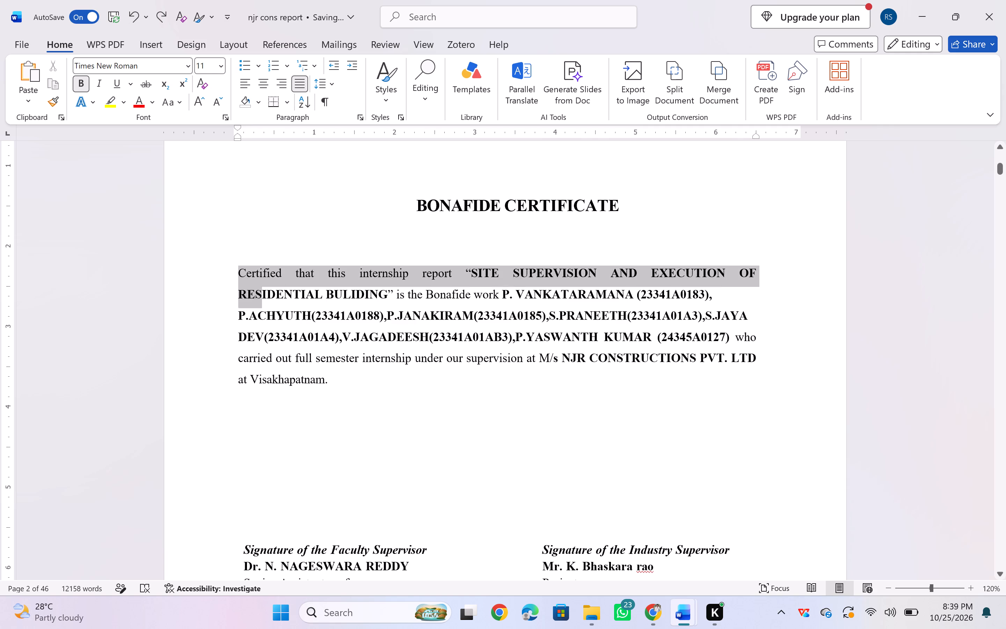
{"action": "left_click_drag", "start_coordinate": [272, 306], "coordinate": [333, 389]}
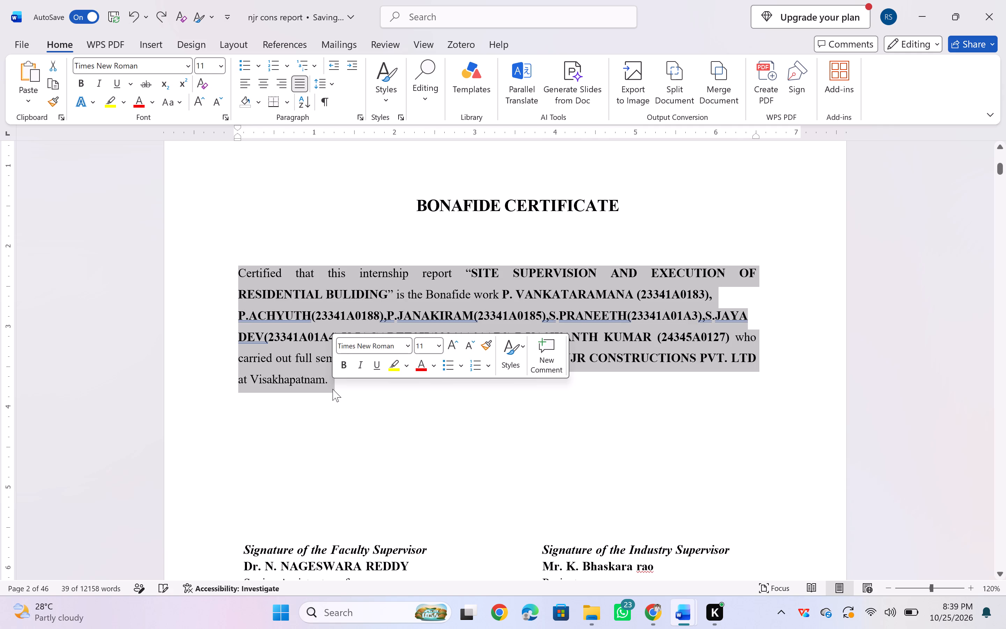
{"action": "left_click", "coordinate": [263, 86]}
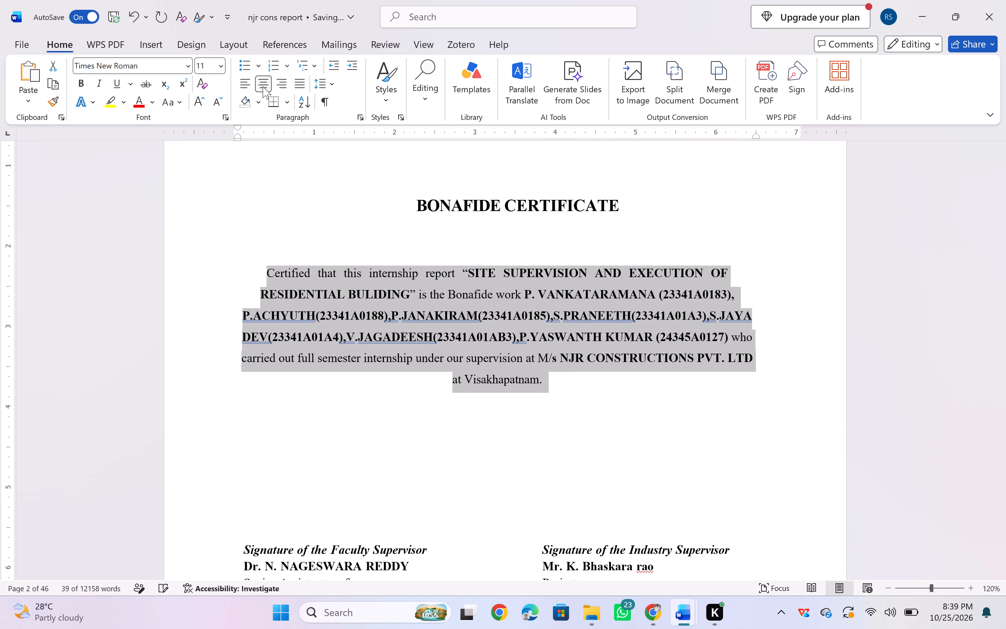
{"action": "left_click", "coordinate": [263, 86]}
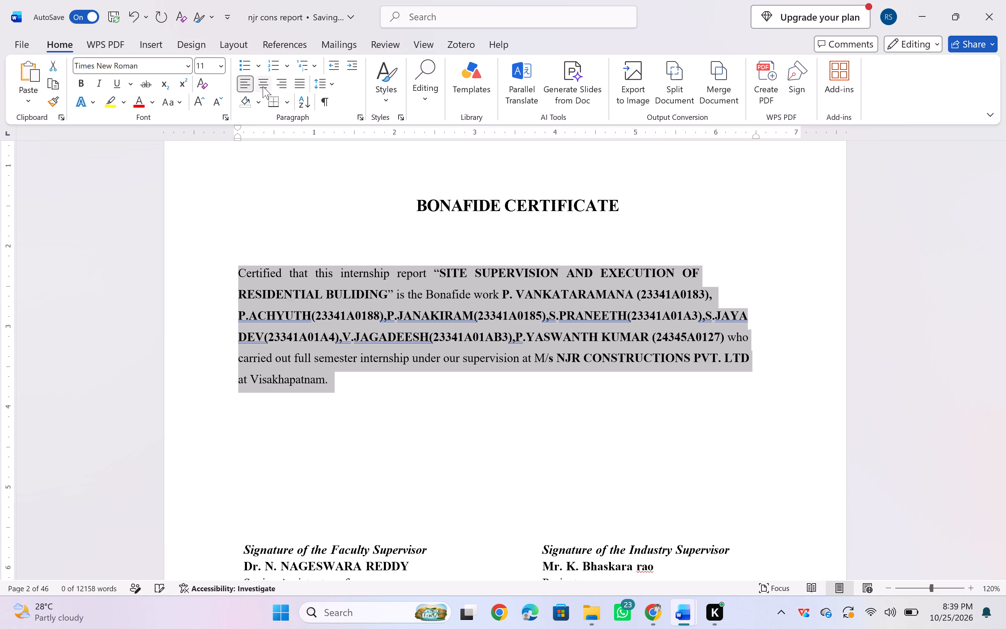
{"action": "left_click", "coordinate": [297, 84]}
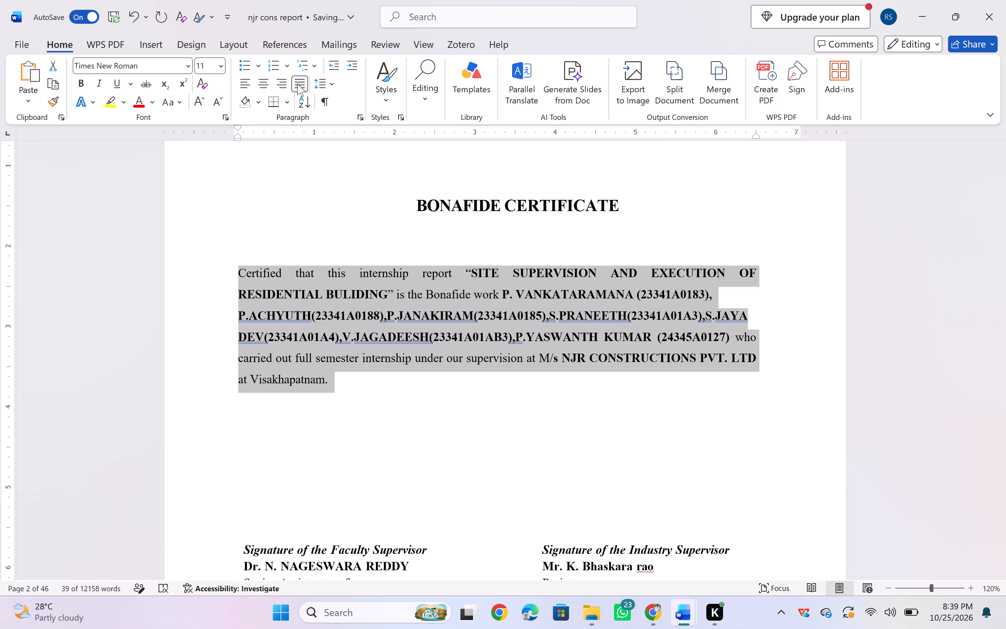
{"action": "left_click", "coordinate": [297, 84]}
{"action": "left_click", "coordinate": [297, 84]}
Undo all the alignment, break and name-spacing edits in the Bonafide Certificate paragraph, back to its earlier justified version with spaced initials and roll numbers.
{"action": "left_click", "coordinate": [454, 321]}
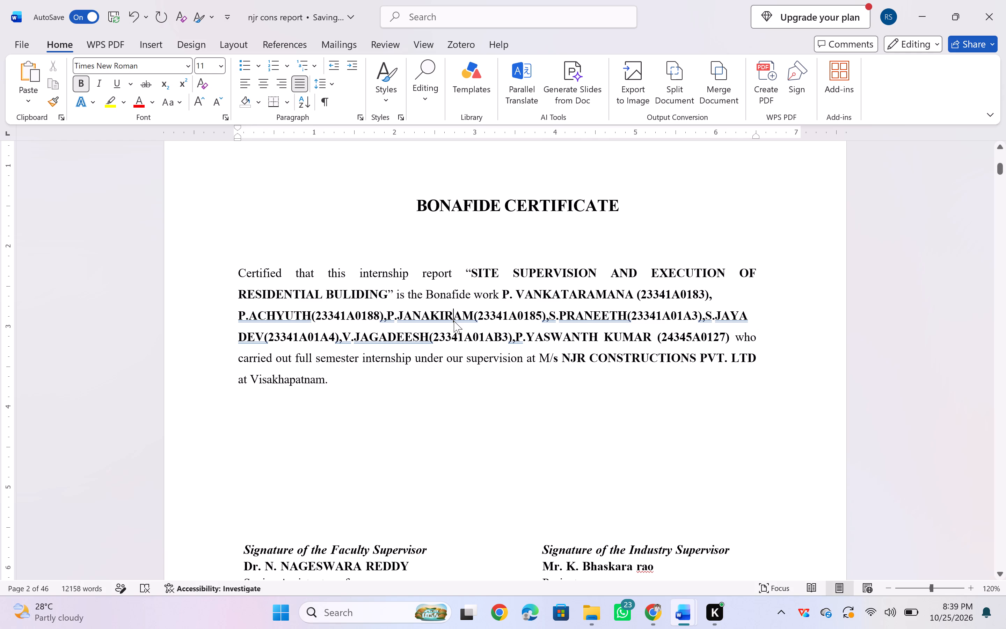
{"action": "key", "text": "ctrl+z"}
{"action": "key", "text": "ctrl+z"}
{"action": "key", "text": "ctrl+z"}
{"action": "key", "text": "ctrl+z"}
{"action": "key", "text": "ctrl+z"}
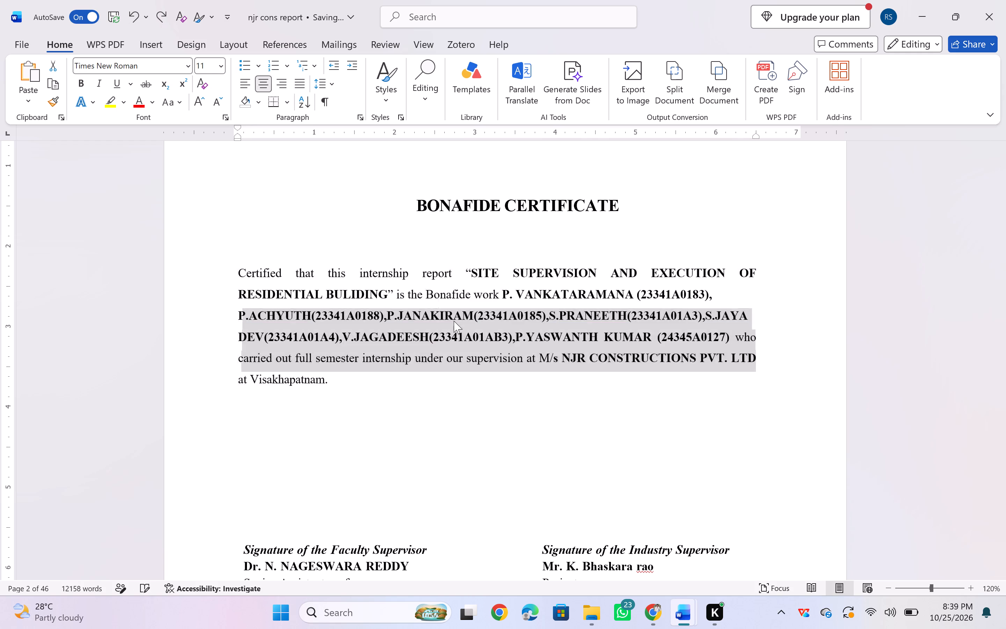
{"action": "key", "text": "ctrl+z"}
{"action": "key", "text": "ctrl+z"}
{"action": "key", "text": "ctrl+z"}
{"action": "key", "text": "ctrl+z"}
{"action": "key", "text": "ctrl+z"}
{"action": "key", "text": "ctrl+z"}
{"action": "key", "text": "ctrl+z"}
{"action": "key", "text": "ctrl+z"}
{"action": "key", "text": "ctrl+z"}
{"action": "key", "text": "ctrl+z"}
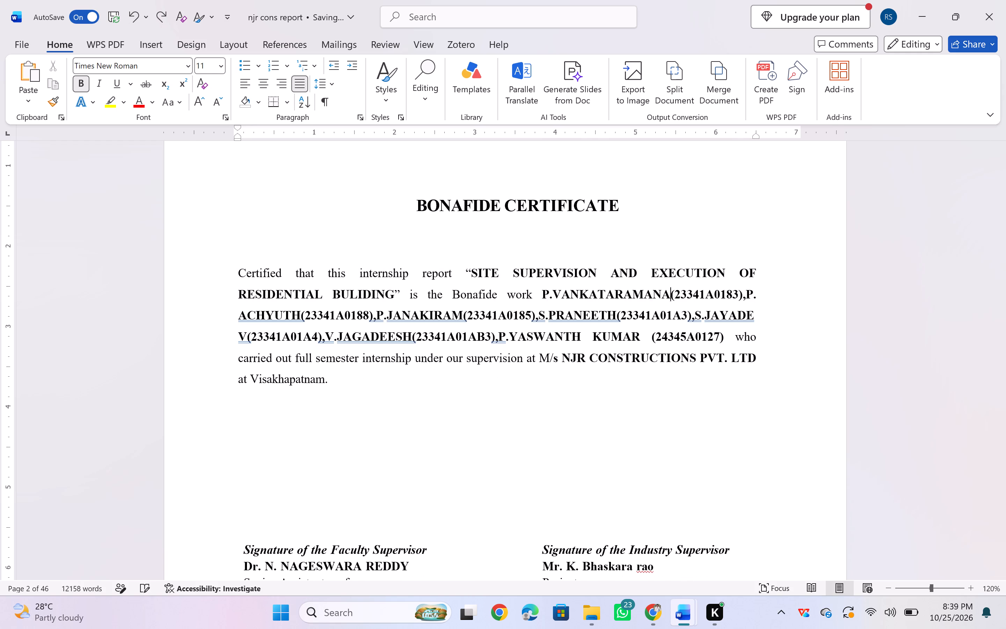
{"action": "key", "text": "ctrl+z"}
{"action": "key", "text": "ctrl+z"}
{"action": "key", "text": "ctrl+z"}
{"action": "key", "text": "ctrl+z"}
{"action": "key", "text": "ctrl+z"}
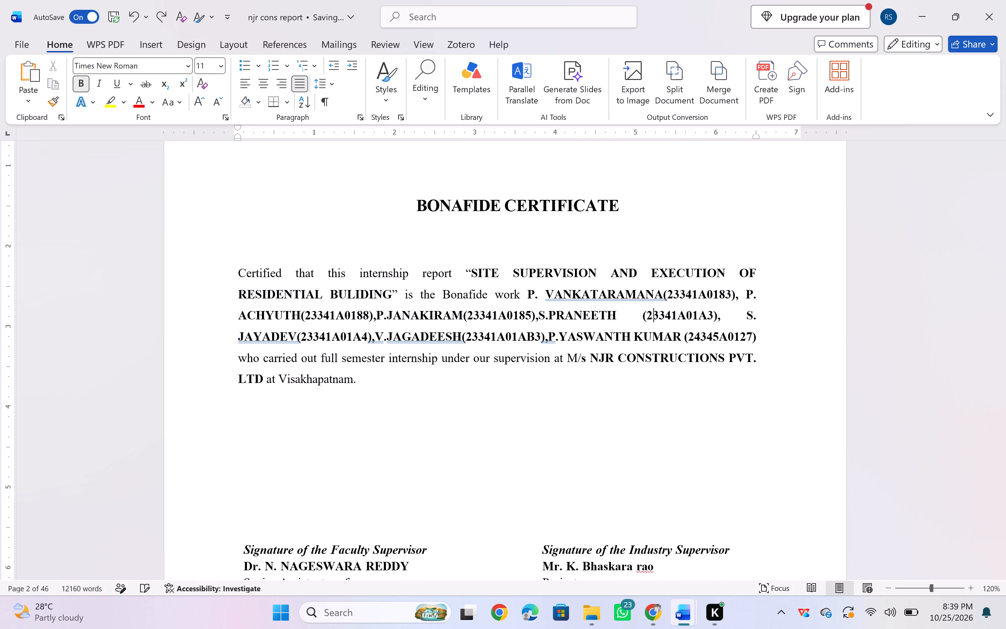
{"action": "key", "text": "ctrl+z"}
{"action": "key", "text": "ctrl+z"}
{"action": "key", "text": "ctrl+z"}
{"action": "key", "text": "ctrl+z"}
{"action": "key", "text": "ctrl+z"}
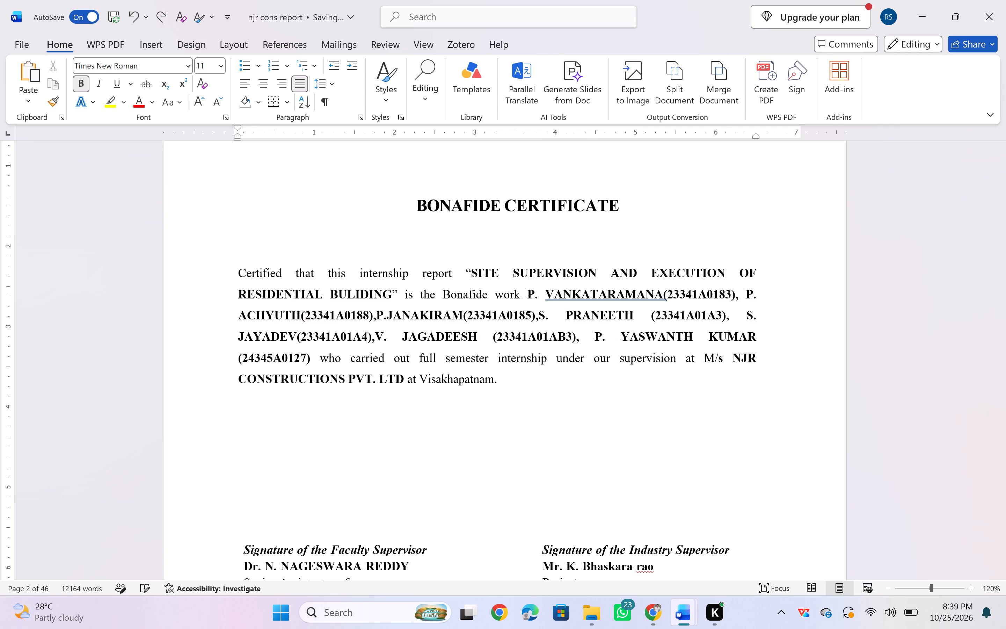
{"action": "key", "text": "ctrl+z"}
{"action": "key", "text": "ctrl+z"}
{"action": "key", "text": "ctrl+z"}
{"action": "key", "text": "ctrl+z"}
{"action": "key", "text": "ctrl+z"}
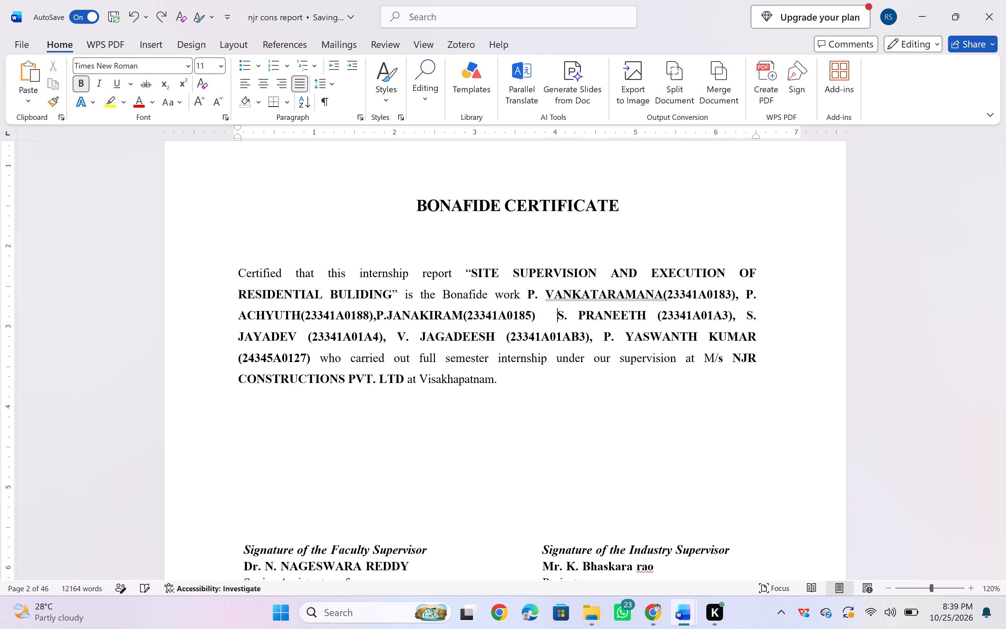
{"action": "key", "text": "ctrl+z"}
{"action": "key", "text": "ctrl+z"}
{"action": "key", "text": "ctrl+z"}
{"action": "key", "text": "ctrl+z"}
{"action": "key", "text": "ctrl+z"}
{"action": "key", "text": "ctrl+z"}
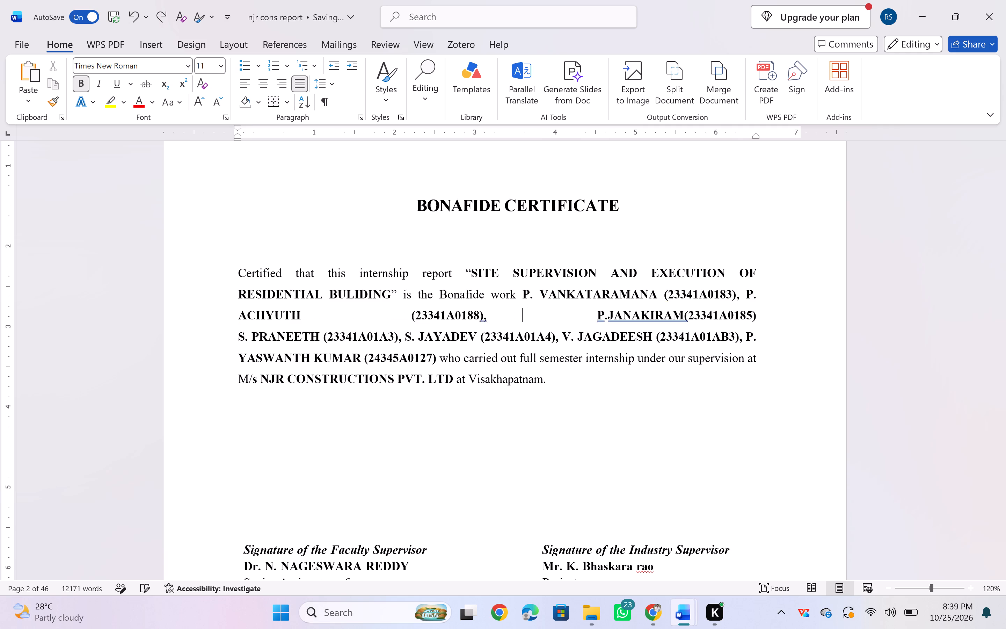
{"action": "key", "text": "ctrl+z"}
{"action": "key", "text": "ctrl+z"}
{"action": "key", "text": "ctrl+z"}
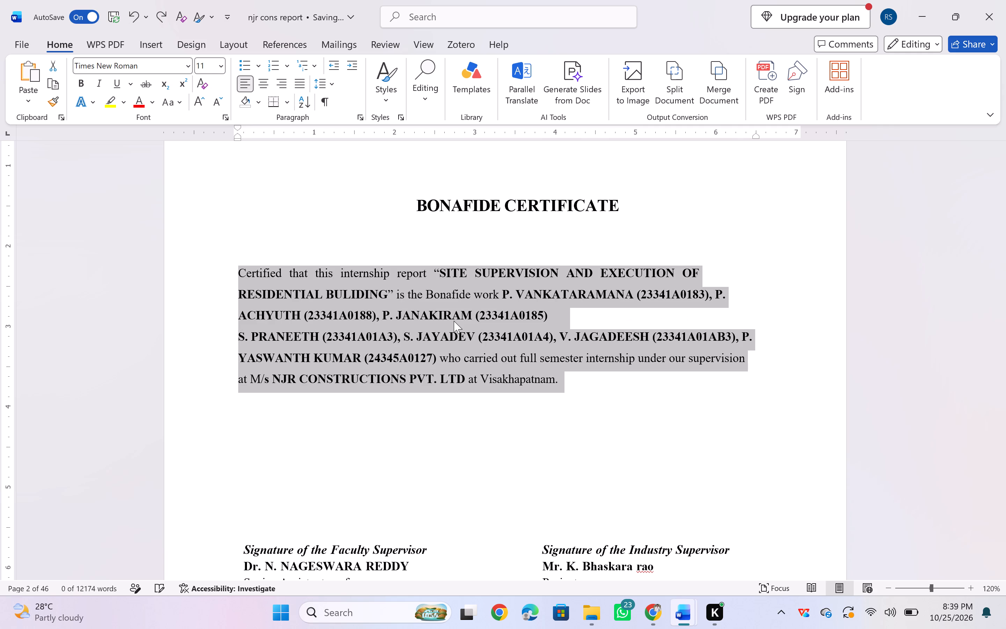
{"action": "key", "text": "ctrl+z"}
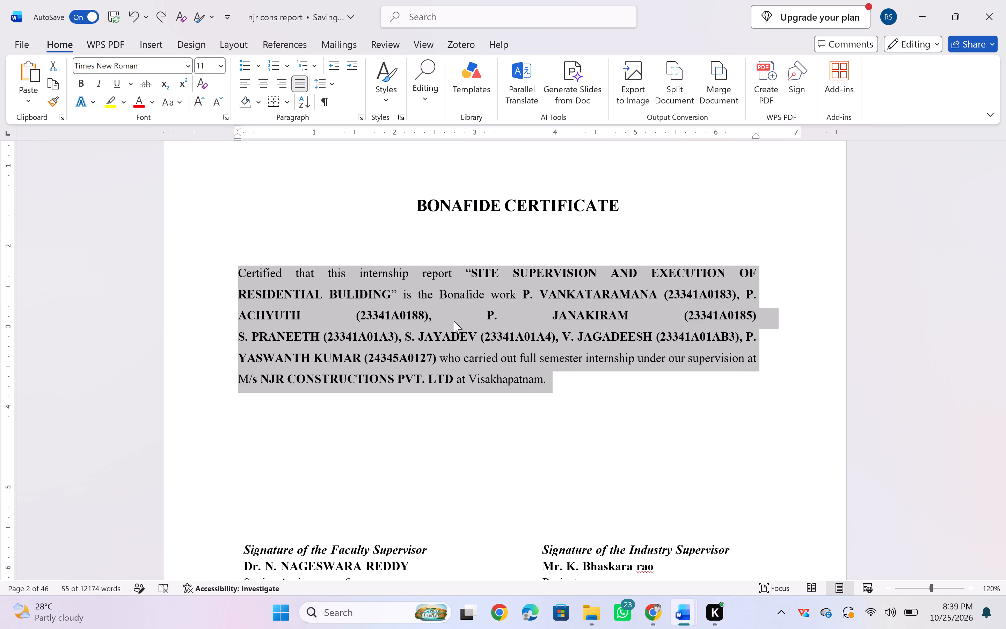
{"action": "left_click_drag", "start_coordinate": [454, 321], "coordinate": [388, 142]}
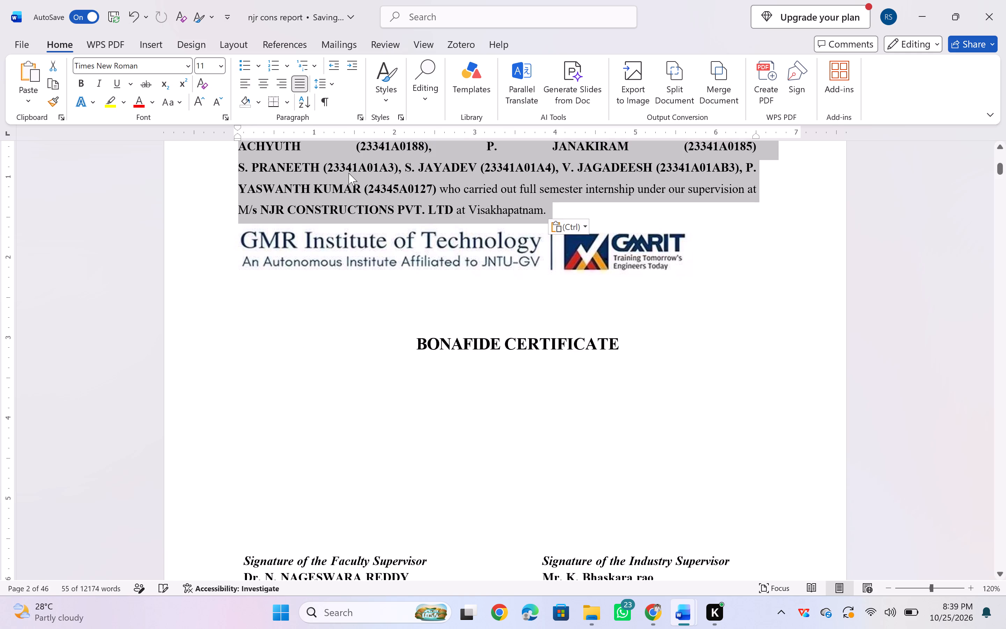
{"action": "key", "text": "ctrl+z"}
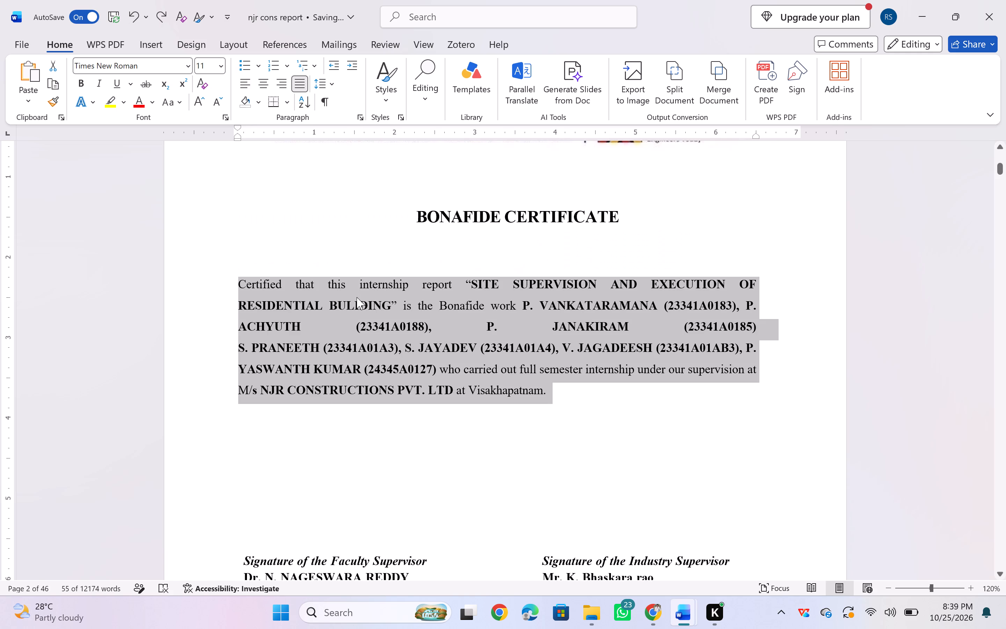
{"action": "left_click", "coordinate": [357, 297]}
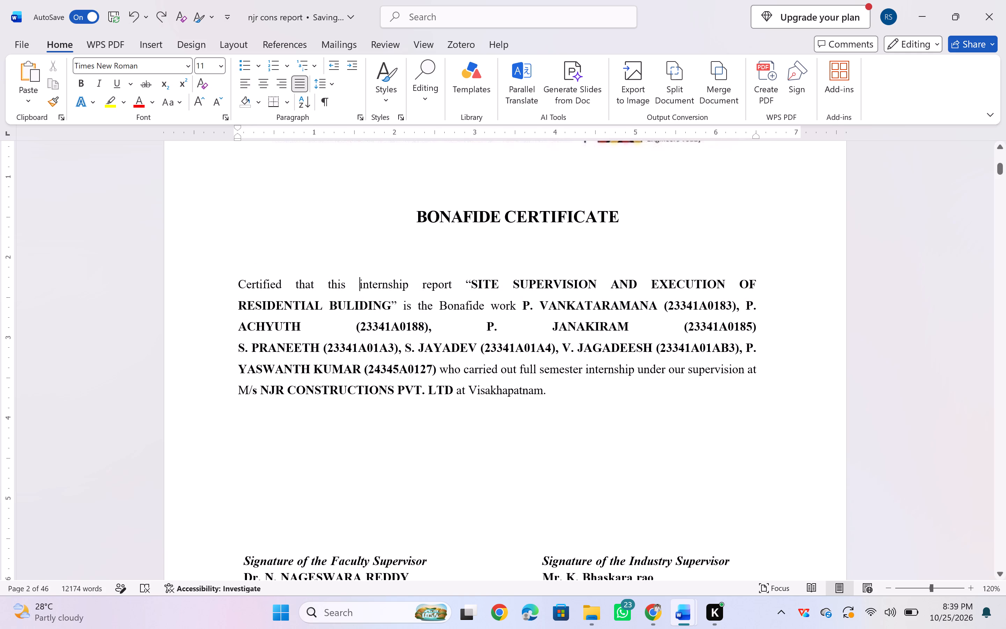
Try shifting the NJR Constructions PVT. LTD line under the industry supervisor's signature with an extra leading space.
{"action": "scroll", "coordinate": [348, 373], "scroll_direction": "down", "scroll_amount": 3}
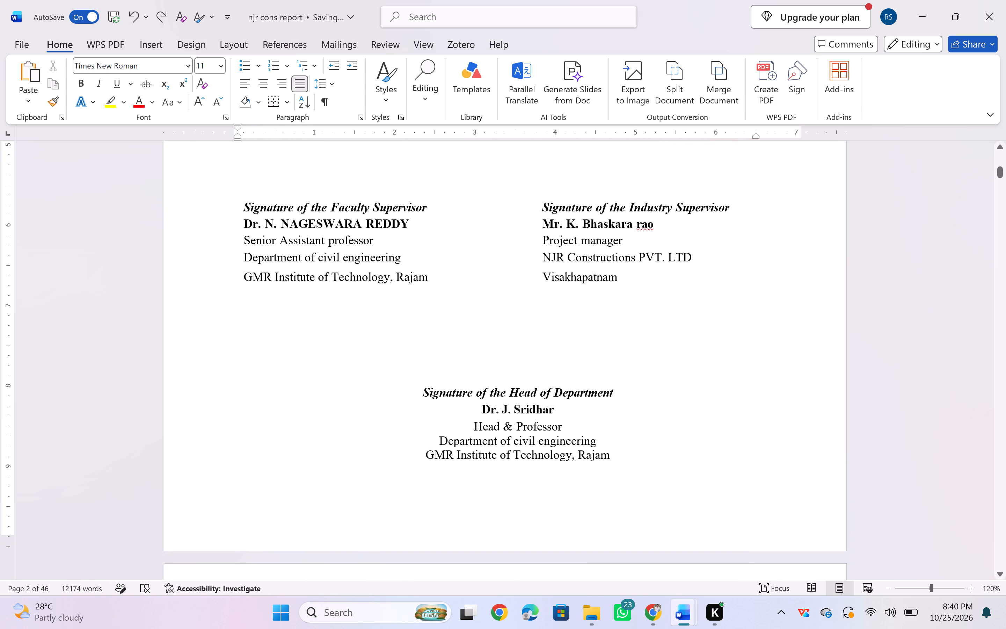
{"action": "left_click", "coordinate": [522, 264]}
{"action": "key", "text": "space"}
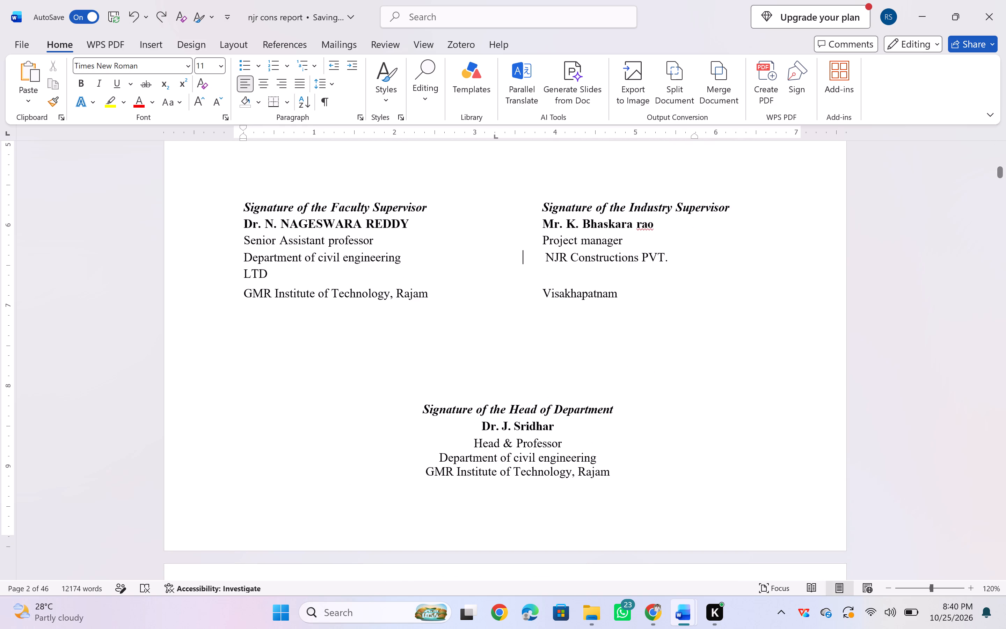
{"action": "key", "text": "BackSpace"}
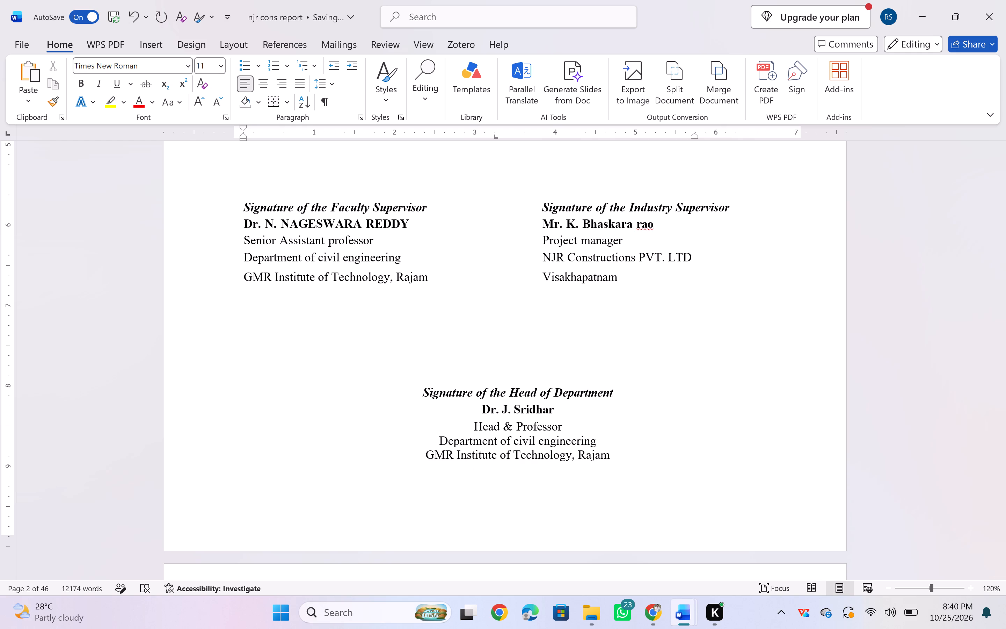
Increase the indent by one level on the signature-block line containing NJR Constructions PVT. LTD.
{"action": "left_click", "coordinate": [717, 256]}
{"action": "double_click", "coordinate": [717, 256]}
{"action": "double_click", "coordinate": [731, 256]}
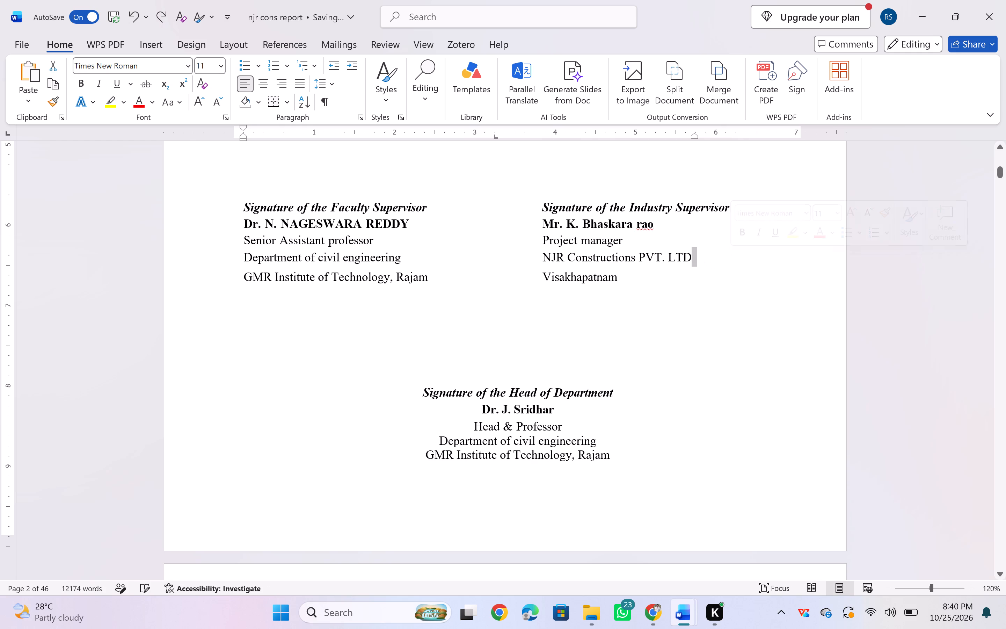
{"action": "left_click", "coordinate": [672, 254]}
{"action": "left_click_drag", "start_coordinate": [530, 256], "coordinate": [671, 256]}
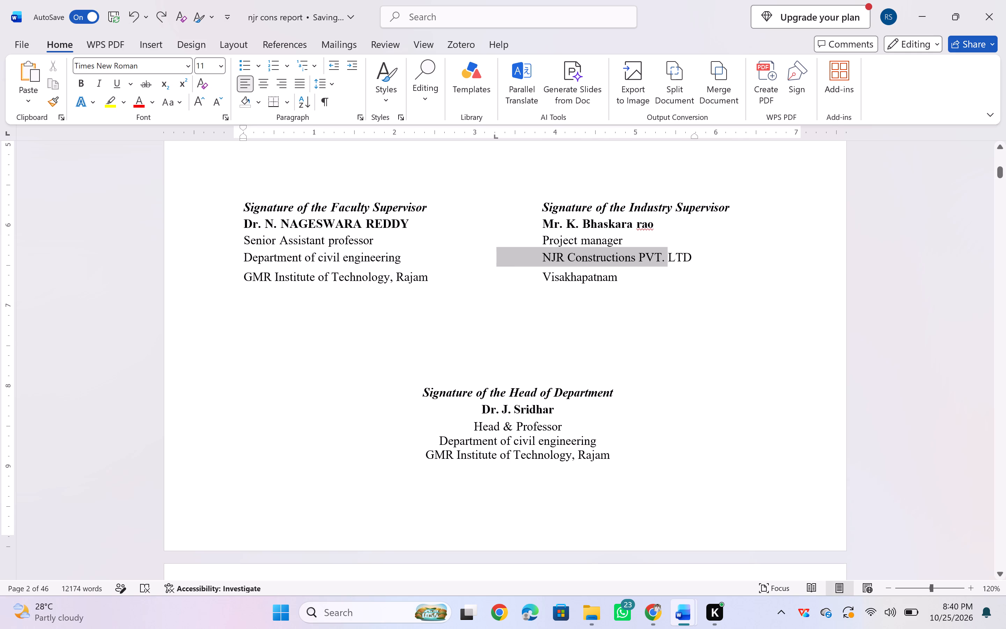
{"action": "left_click_drag", "start_coordinate": [671, 256], "coordinate": [689, 255]}
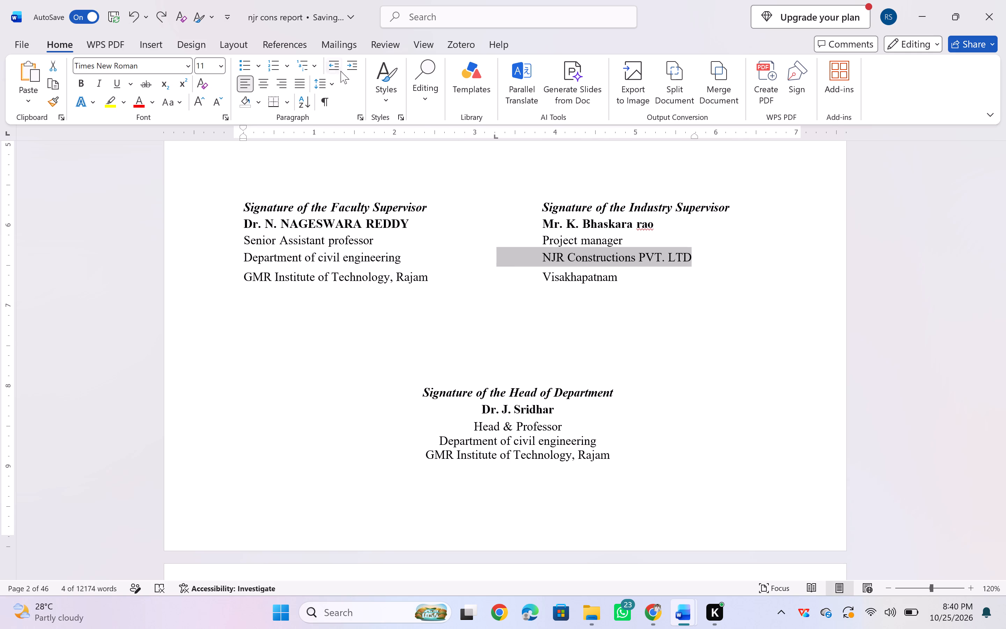
{"action": "left_click", "coordinate": [349, 64]}
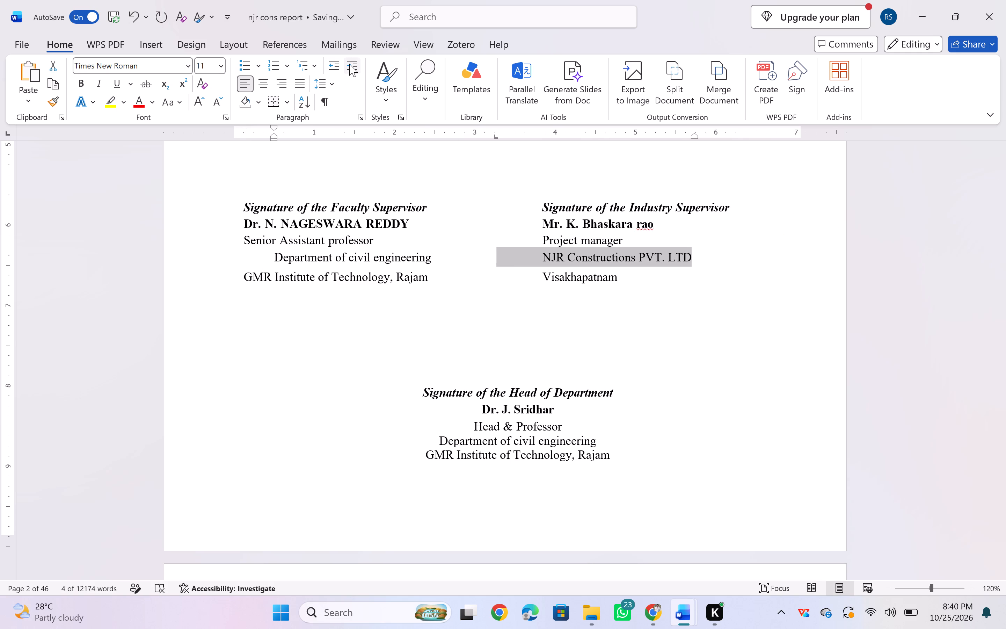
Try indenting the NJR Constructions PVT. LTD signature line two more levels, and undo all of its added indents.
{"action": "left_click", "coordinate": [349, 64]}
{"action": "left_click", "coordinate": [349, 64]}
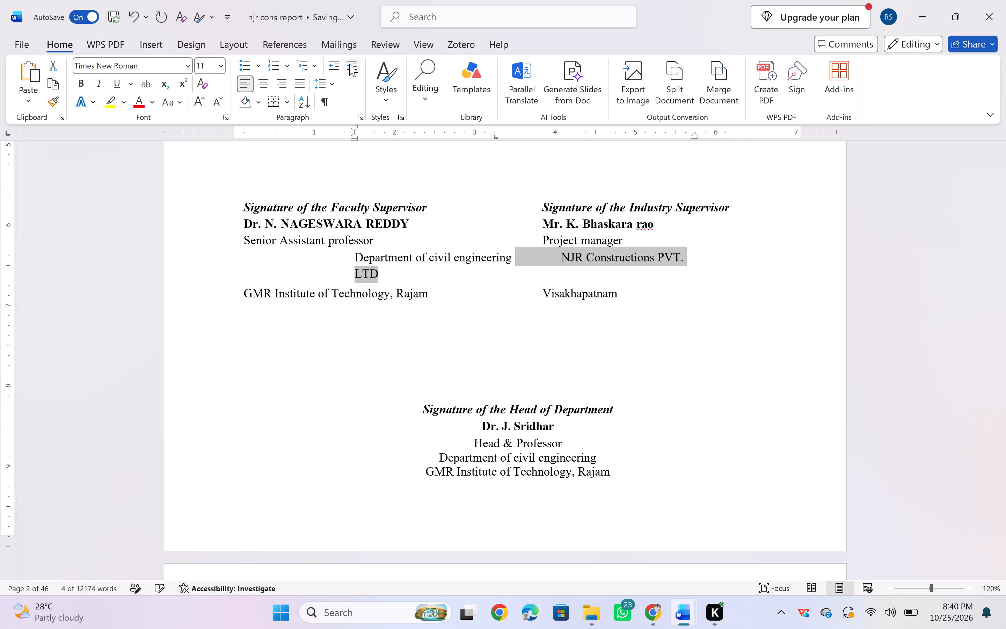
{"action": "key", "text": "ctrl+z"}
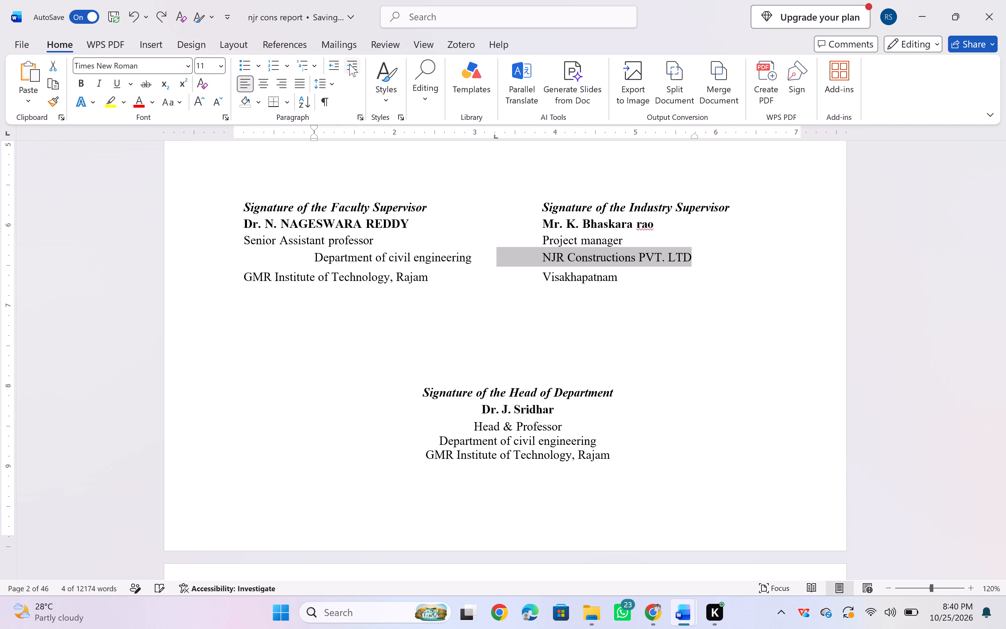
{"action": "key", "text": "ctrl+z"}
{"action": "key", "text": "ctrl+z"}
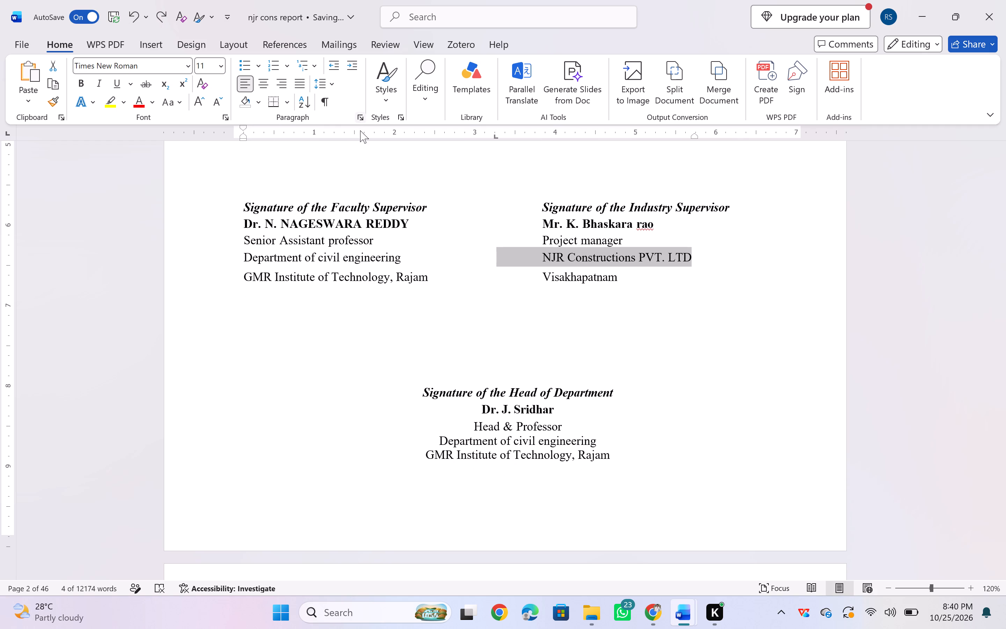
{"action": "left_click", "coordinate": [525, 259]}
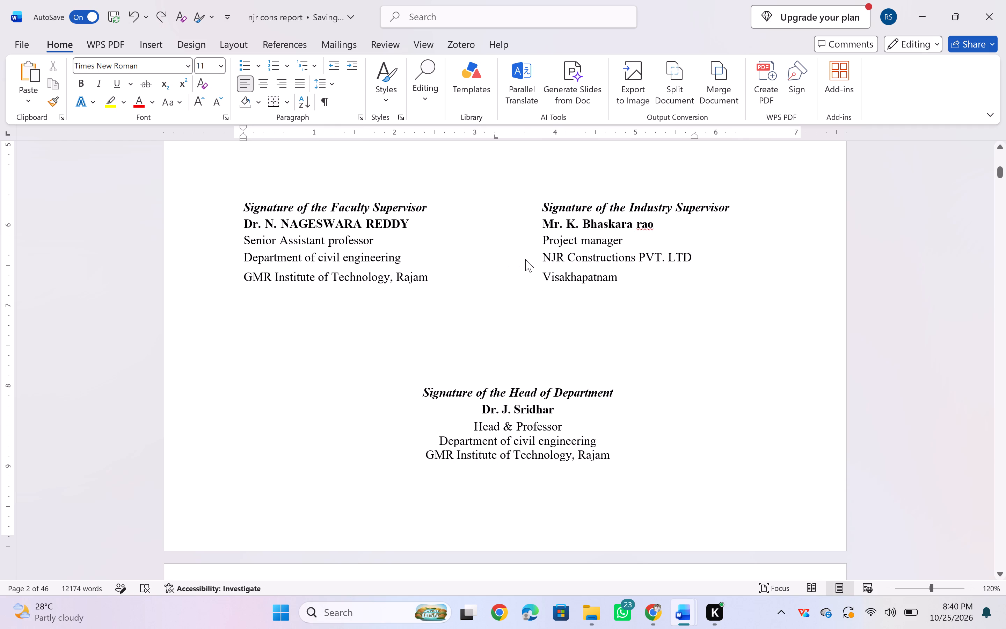
Adjust the first-line indent of the Acknowledgement's opening paragraph so it starts almost flush with the paragraph's left edge.
{"action": "scroll", "coordinate": [522, 356], "scroll_direction": "down", "scroll_amount": 4}
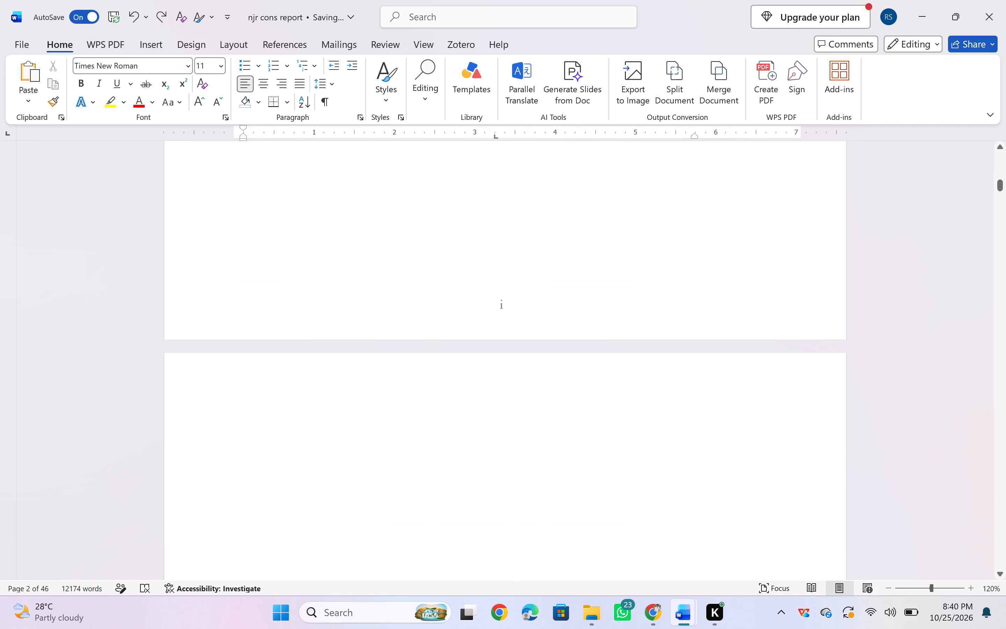
{"action": "scroll", "coordinate": [522, 356], "scroll_direction": "down", "scroll_amount": 4}
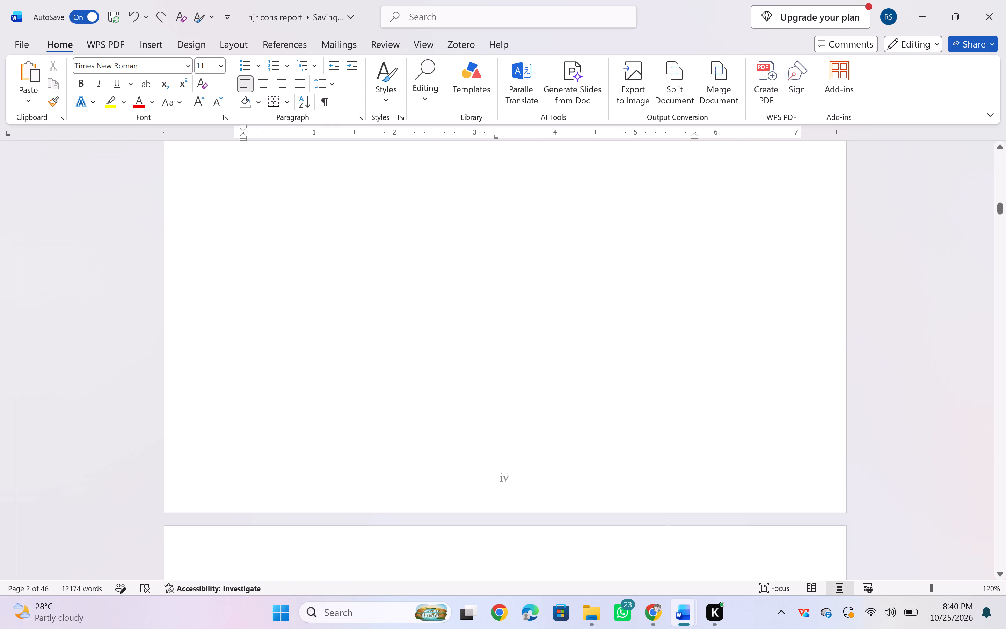
{"action": "scroll", "coordinate": [522, 356], "scroll_direction": "down", "scroll_amount": 6}
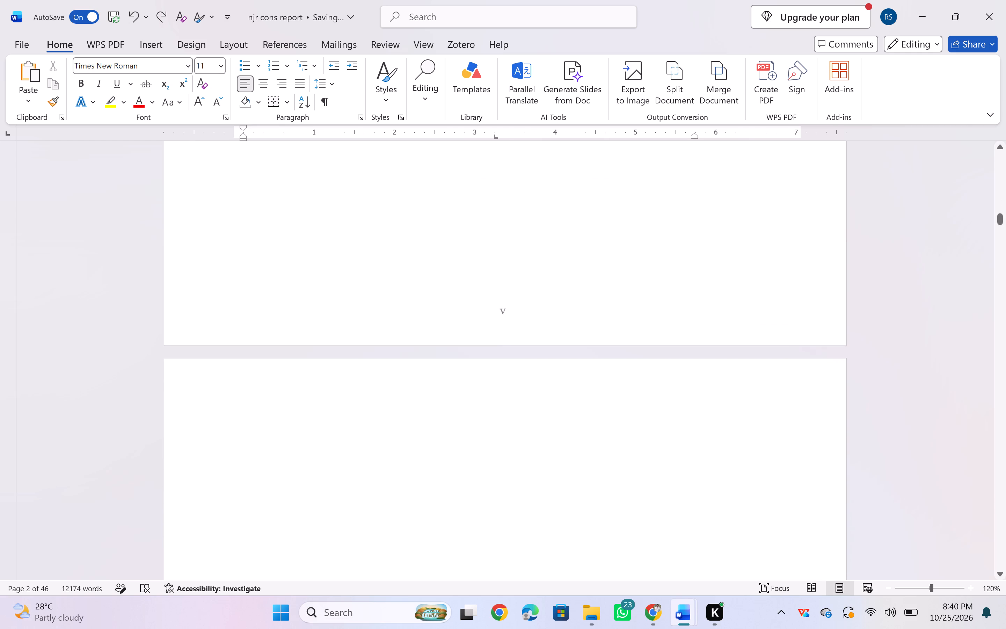
{"action": "scroll", "coordinate": [522, 356], "scroll_direction": "down", "scroll_amount": 4}
{"action": "scroll", "coordinate": [522, 356], "scroll_direction": "up", "scroll_amount": 1}
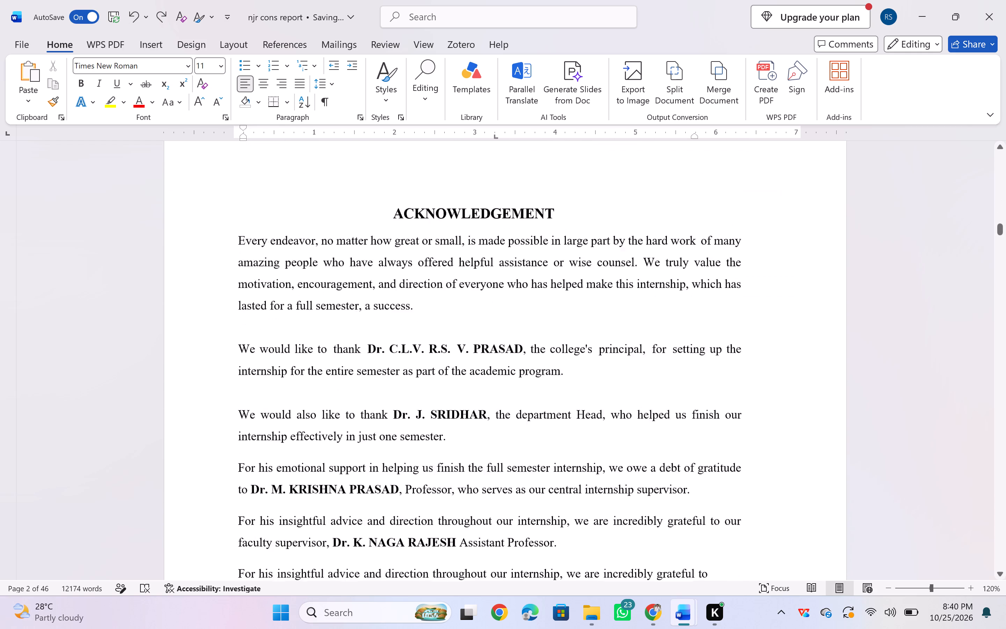
{"action": "scroll", "coordinate": [522, 356], "scroll_direction": "down", "scroll_amount": 1}
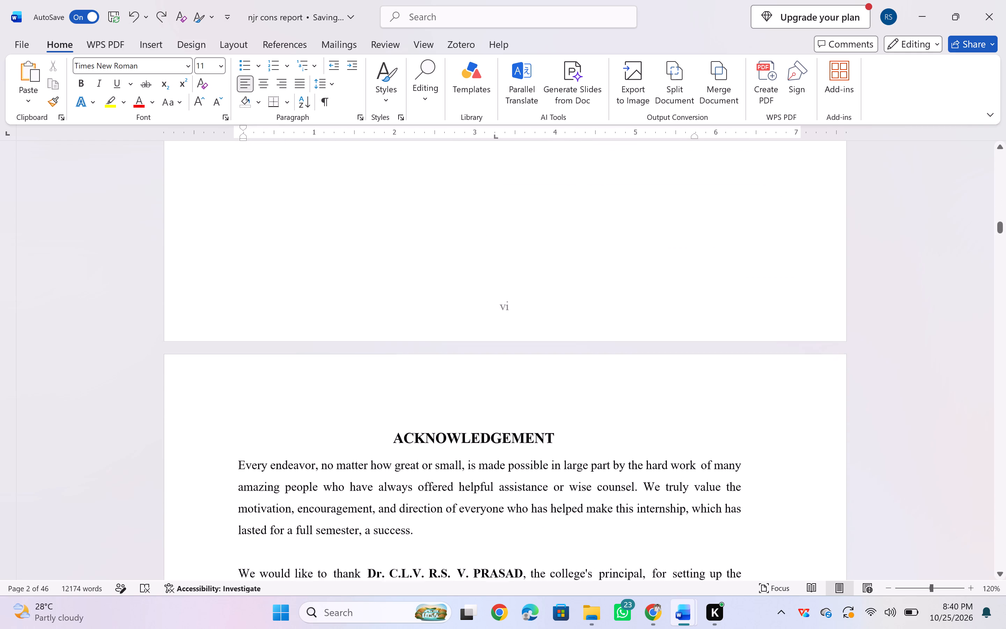
{"action": "scroll", "coordinate": [522, 356], "scroll_direction": "down", "scroll_amount": 2}
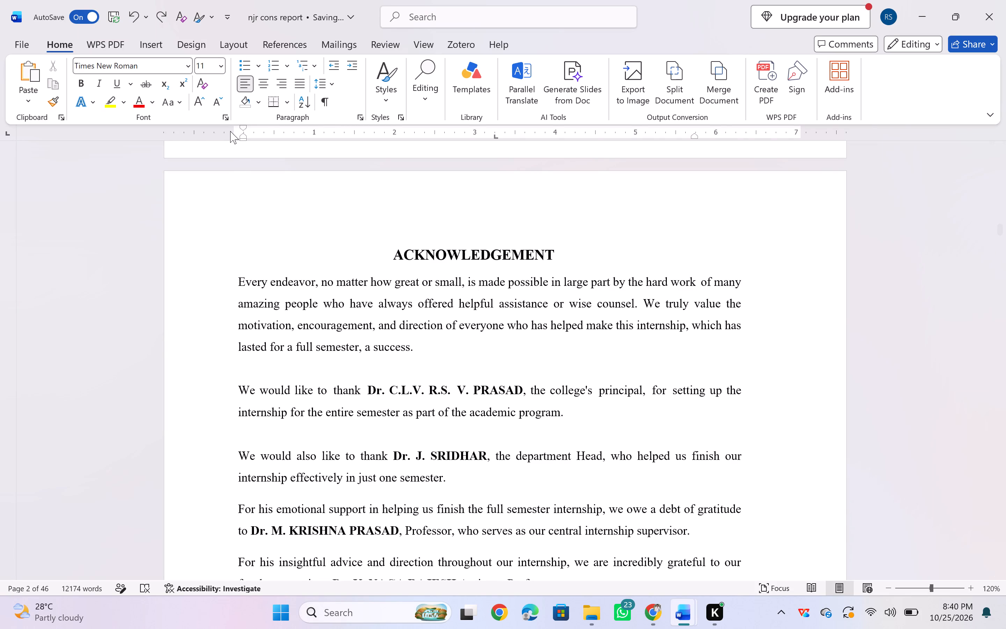
{"action": "left_click_drag", "start_coordinate": [241, 133], "coordinate": [251, 133]}
{"action": "left_click", "coordinate": [236, 305]}
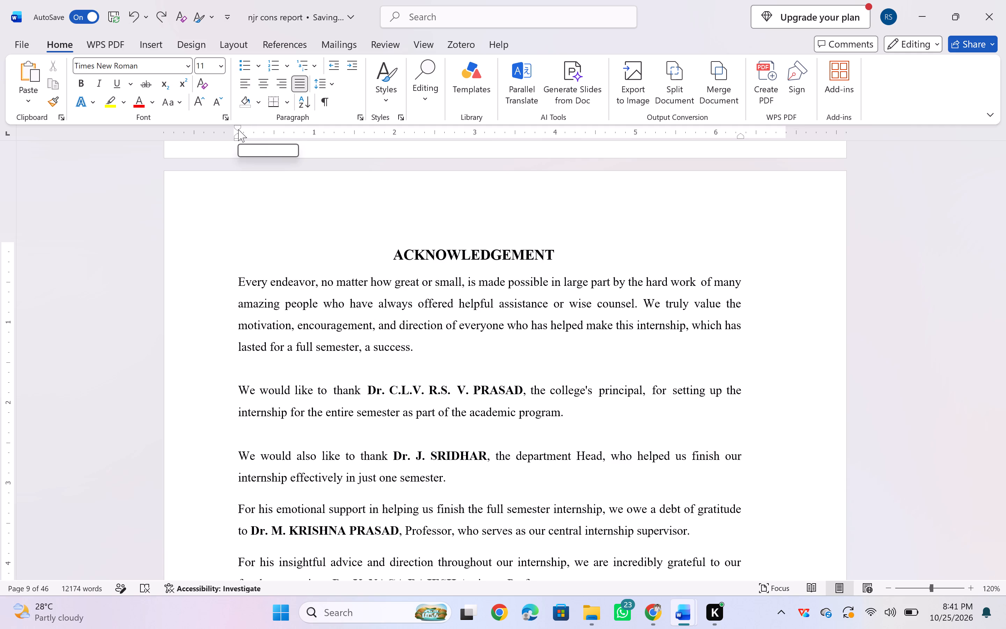
{"action": "left_click_drag", "start_coordinate": [235, 129], "coordinate": [239, 129]}
{"action": "left_click_drag", "start_coordinate": [239, 129], "coordinate": [242, 130]}
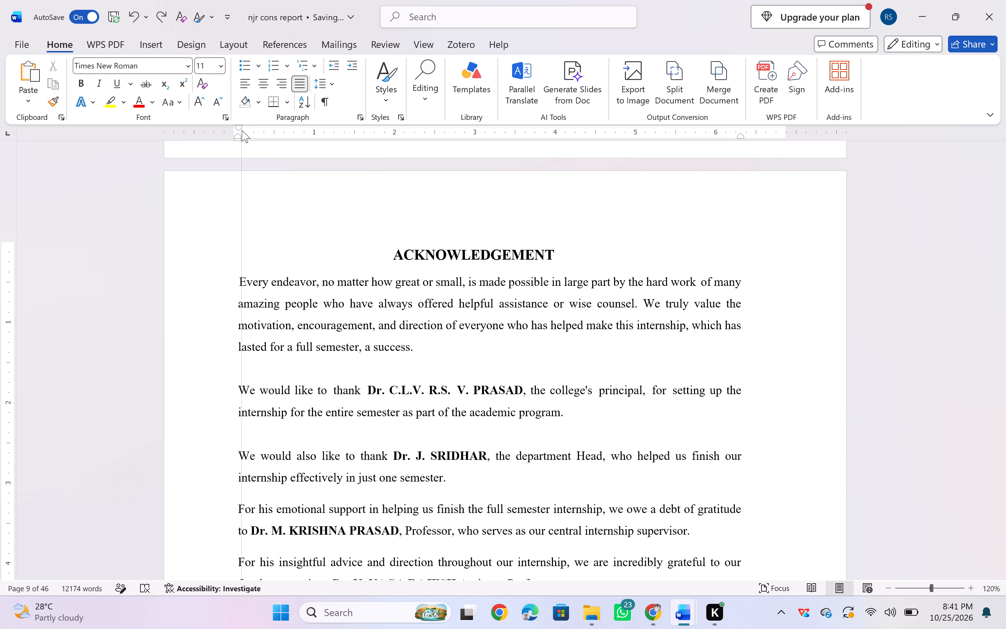
{"action": "left_click_drag", "start_coordinate": [242, 130], "coordinate": [238, 133]}
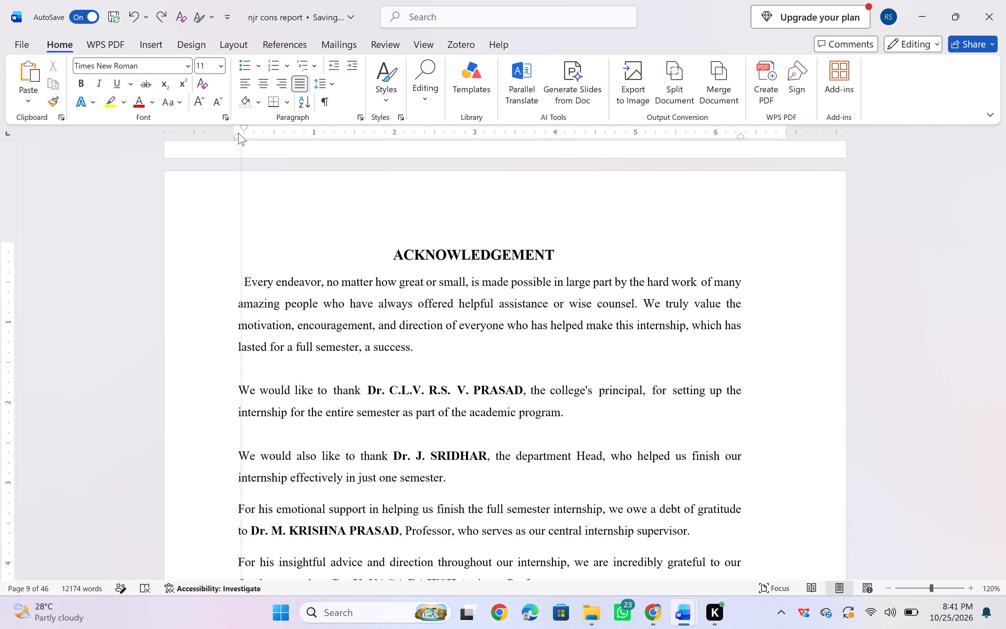
{"action": "left_click_drag", "start_coordinate": [238, 133], "coordinate": [240, 133]}
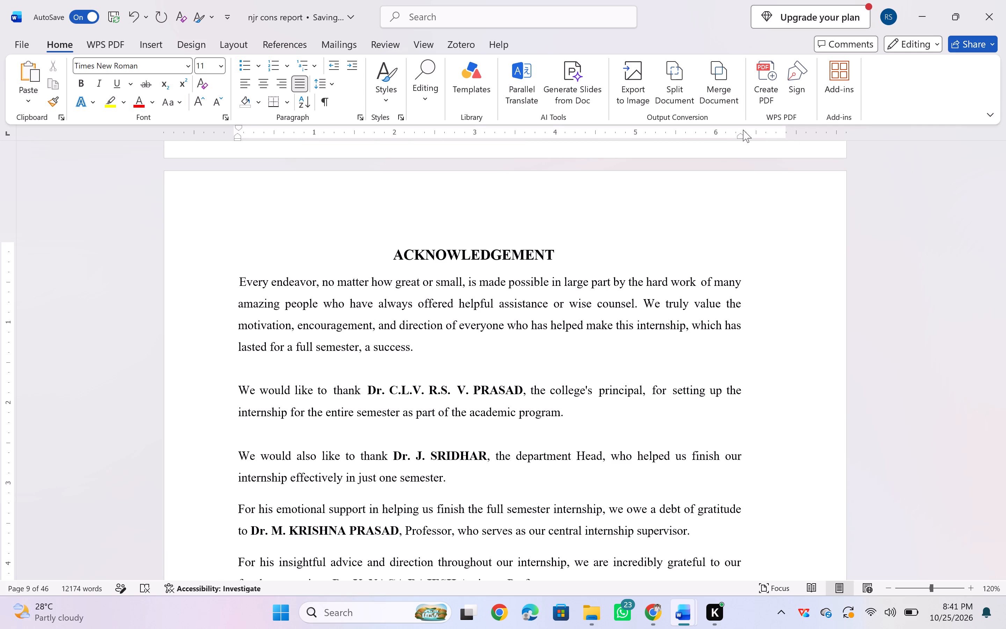
Widen the Acknowledgement's text area by moving its right margin outward to about 7.1 inches on the ruler.
{"action": "left_click_drag", "start_coordinate": [743, 130], "coordinate": [767, 135]}
{"action": "left_click_drag", "start_coordinate": [788, 131], "coordinate": [786, 131]}
{"action": "left_click_drag", "start_coordinate": [786, 131], "coordinate": [797, 133]}
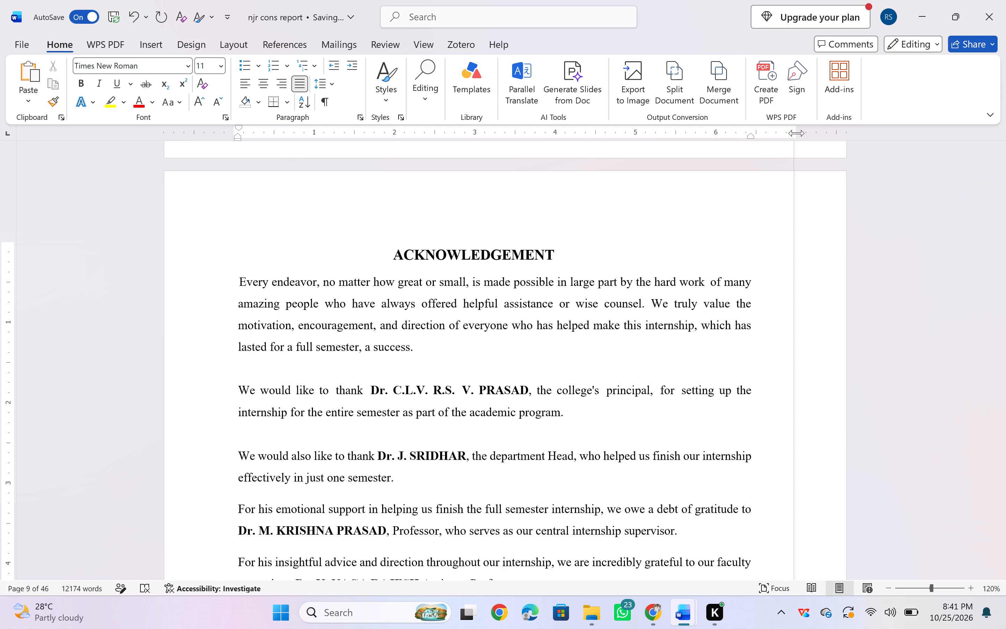
{"action": "left_click_drag", "start_coordinate": [797, 133], "coordinate": [801, 135]}
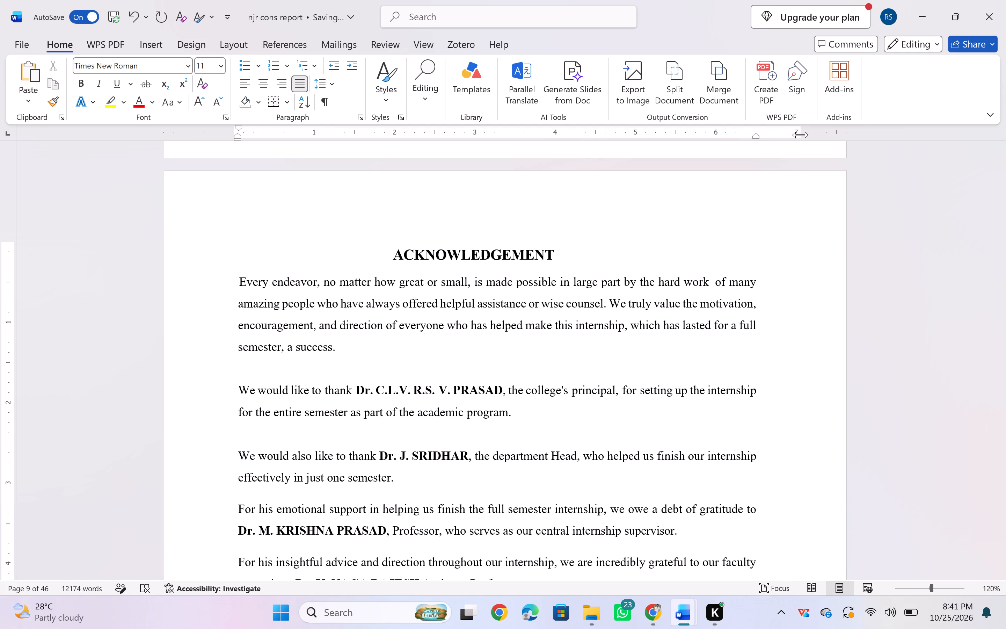
{"action": "left_click_drag", "start_coordinate": [801, 135], "coordinate": [807, 137]}
{"action": "left_click_drag", "start_coordinate": [807, 137], "coordinate": [807, 137]}
Look back through the preceding pages to the Bonafide Certificate to compare its text width with the Acknowledgement.
{"action": "scroll", "coordinate": [638, 253], "scroll_direction": "up", "scroll_amount": 1}
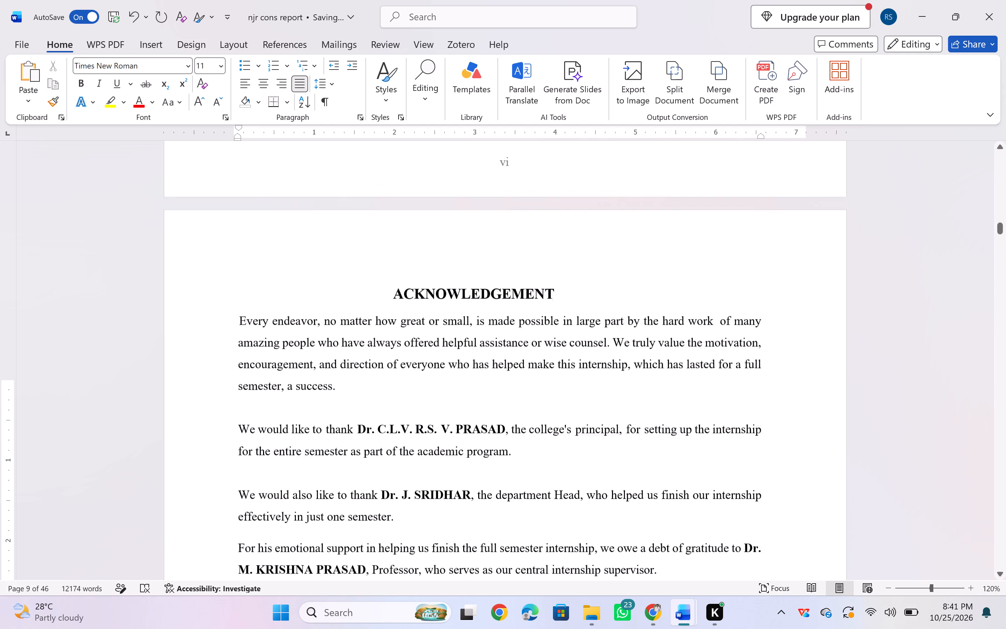
{"action": "scroll", "coordinate": [638, 253], "scroll_direction": "up", "scroll_amount": 7}
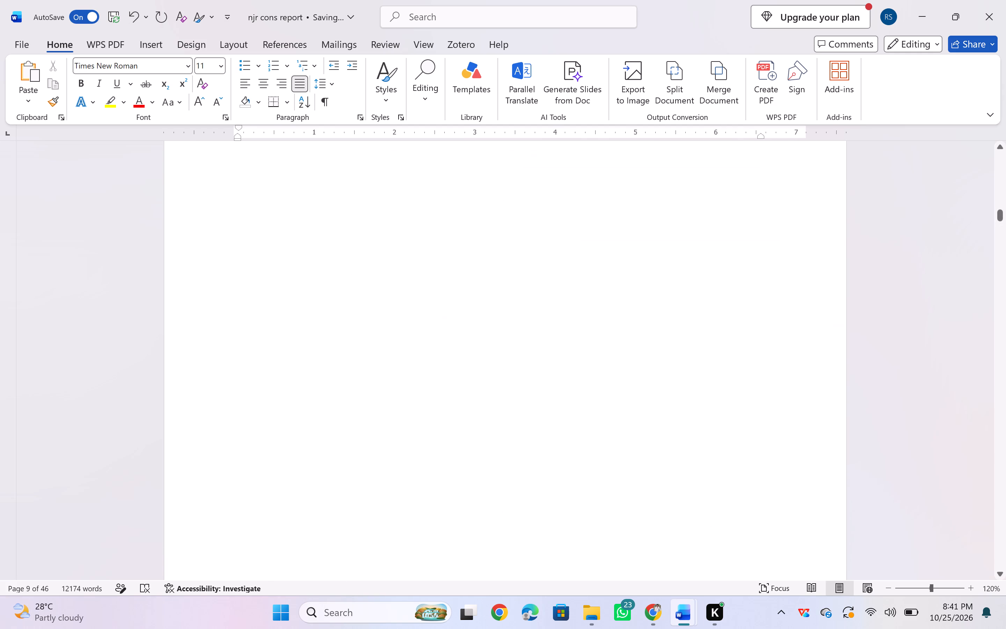
{"action": "scroll", "coordinate": [638, 253], "scroll_direction": "up", "scroll_amount": 16}
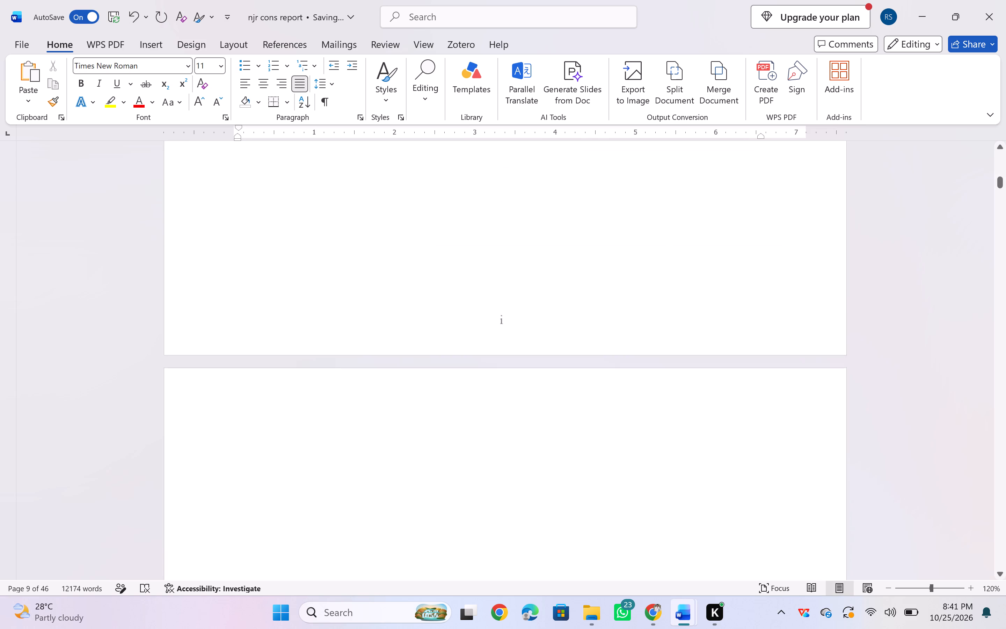
{"action": "scroll", "coordinate": [638, 253], "scroll_direction": "up", "scroll_amount": 4}
{"action": "scroll", "coordinate": [638, 253], "scroll_direction": "down", "scroll_amount": 1}
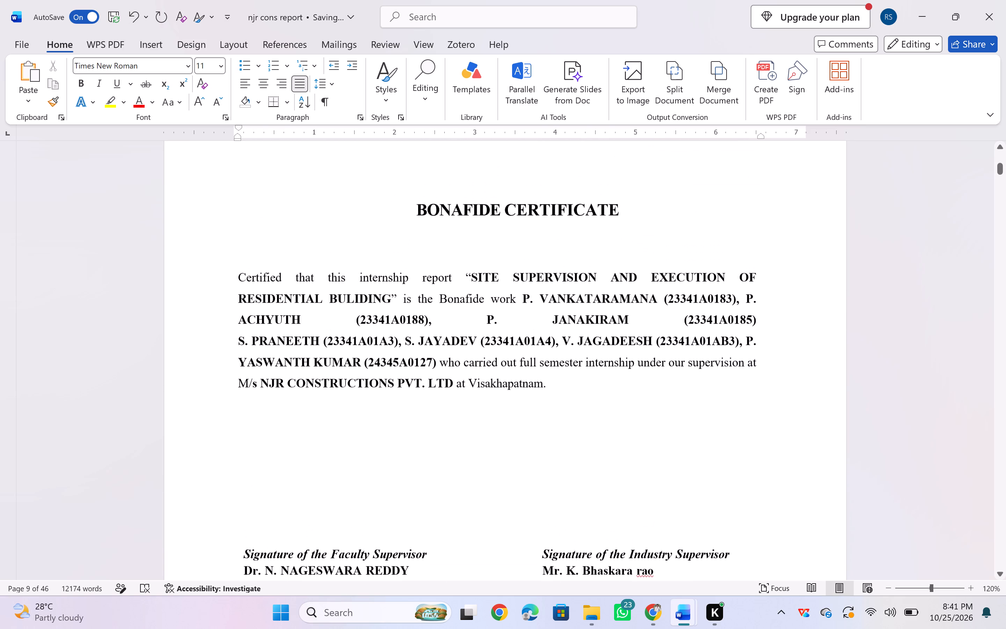
Insert eight leading spaces before the last student name under Sincerely in the Acknowledgement to line it up with the names above.
{"action": "scroll", "coordinate": [638, 253], "scroll_direction": "down", "scroll_amount": 9}
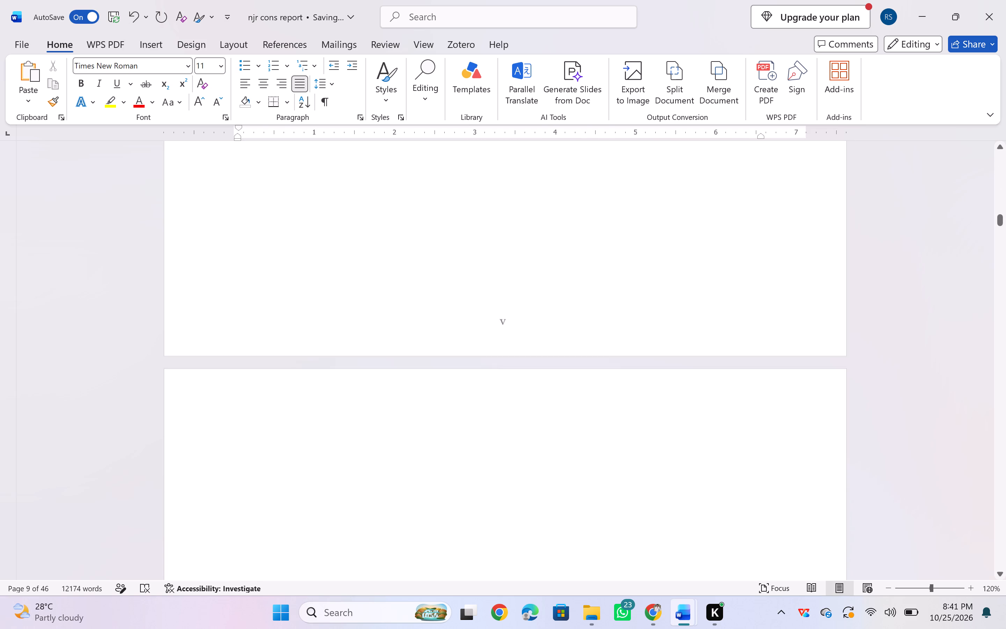
{"action": "scroll", "coordinate": [638, 253], "scroll_direction": "down", "scroll_amount": 7}
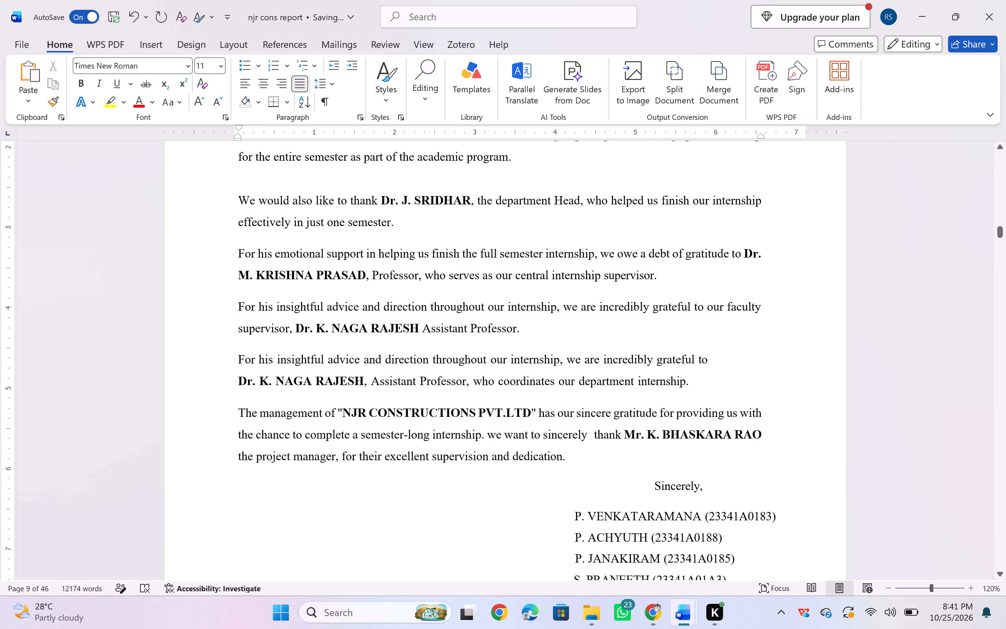
{"action": "scroll", "coordinate": [628, 311], "scroll_direction": "down", "scroll_amount": 1}
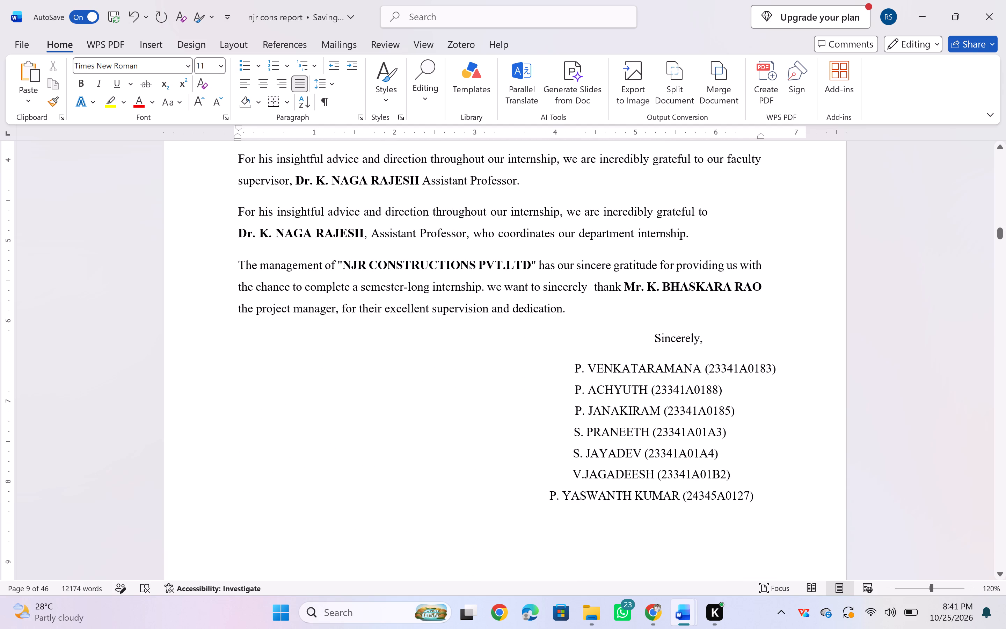
{"action": "left_click", "coordinate": [545, 492]}
{"action": "key", "text": "space"}
{"action": "key", "text": "space"}
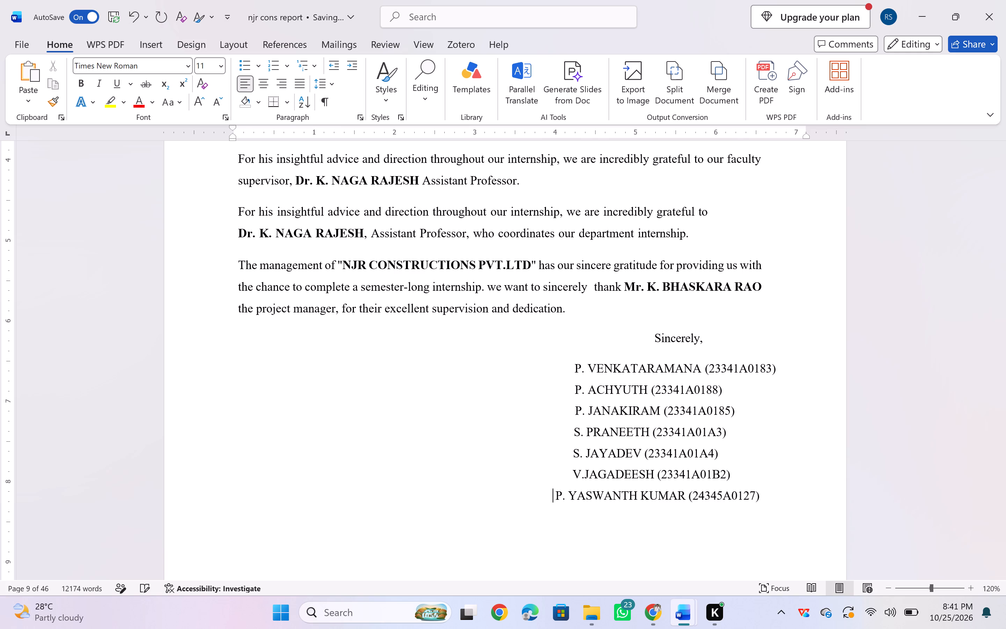
{"action": "key", "text": "space"}
{"action": "key", "text": "space"}
{"action": "key", "text": "space"}
{"action": "key", "text": "space"}
{"action": "key", "text": "space"}
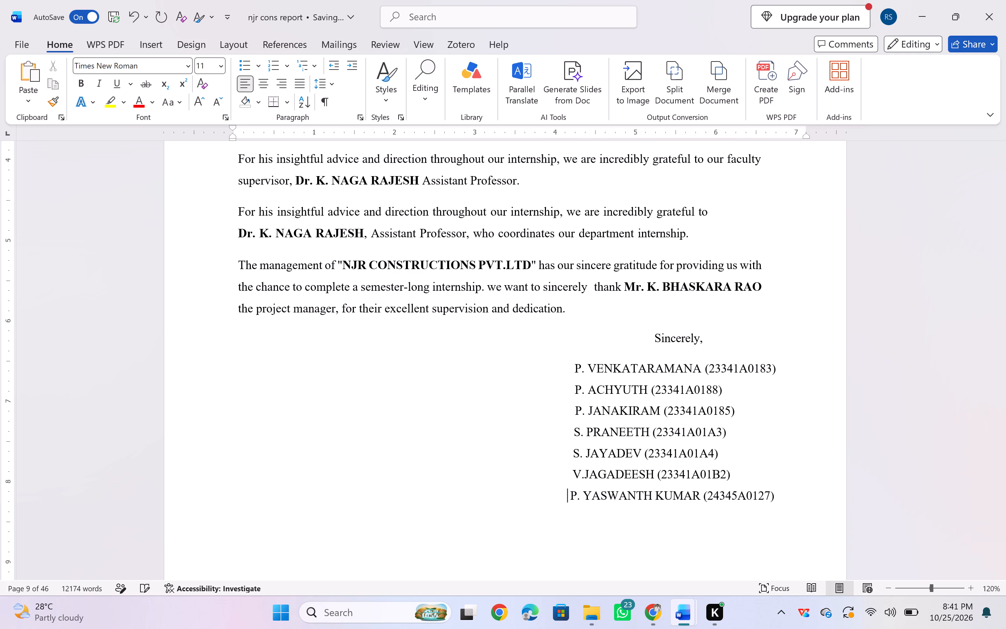
{"action": "key", "text": "space"}
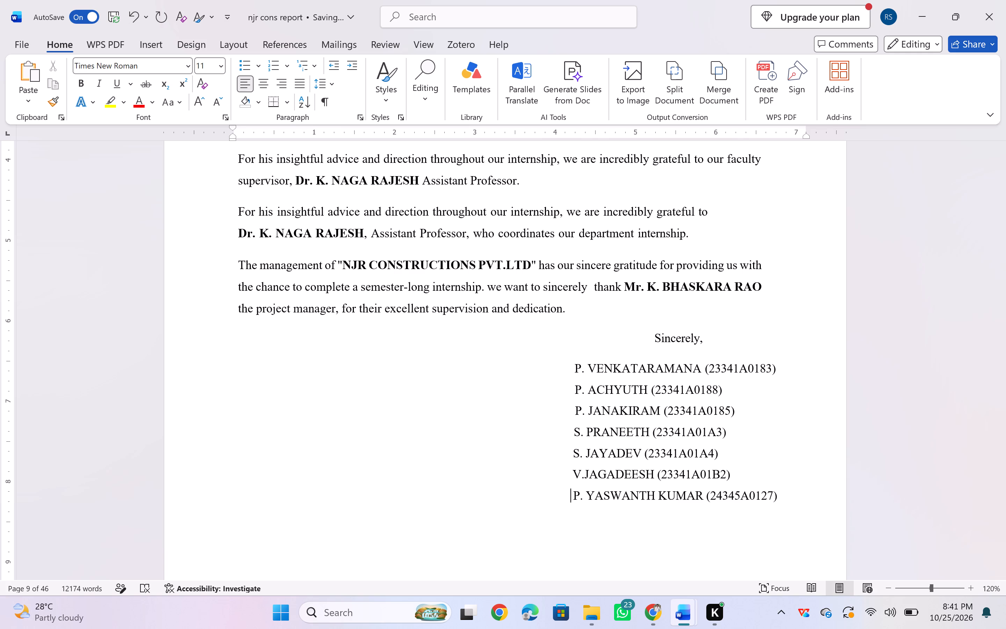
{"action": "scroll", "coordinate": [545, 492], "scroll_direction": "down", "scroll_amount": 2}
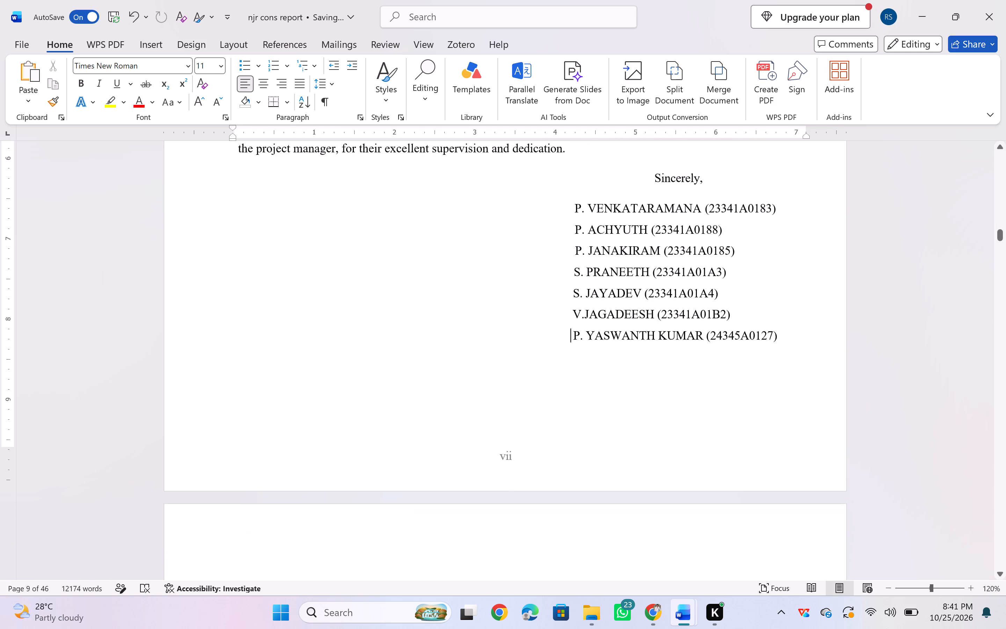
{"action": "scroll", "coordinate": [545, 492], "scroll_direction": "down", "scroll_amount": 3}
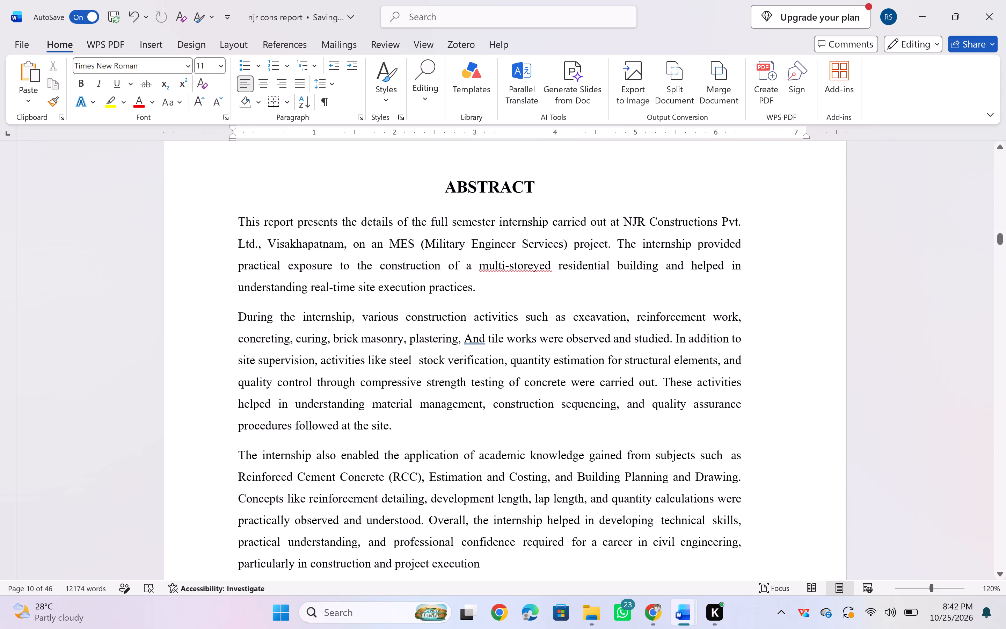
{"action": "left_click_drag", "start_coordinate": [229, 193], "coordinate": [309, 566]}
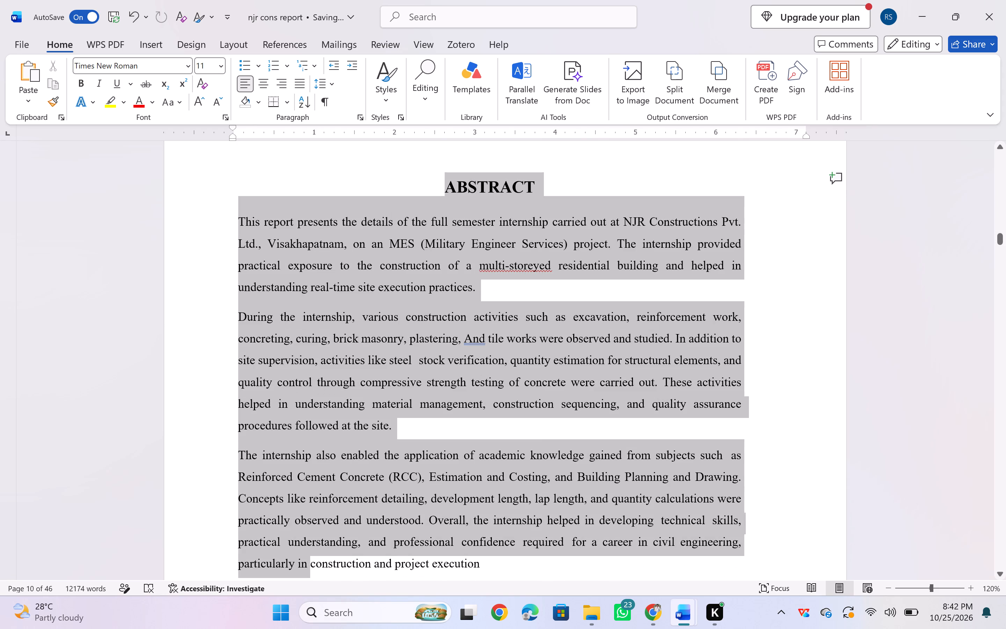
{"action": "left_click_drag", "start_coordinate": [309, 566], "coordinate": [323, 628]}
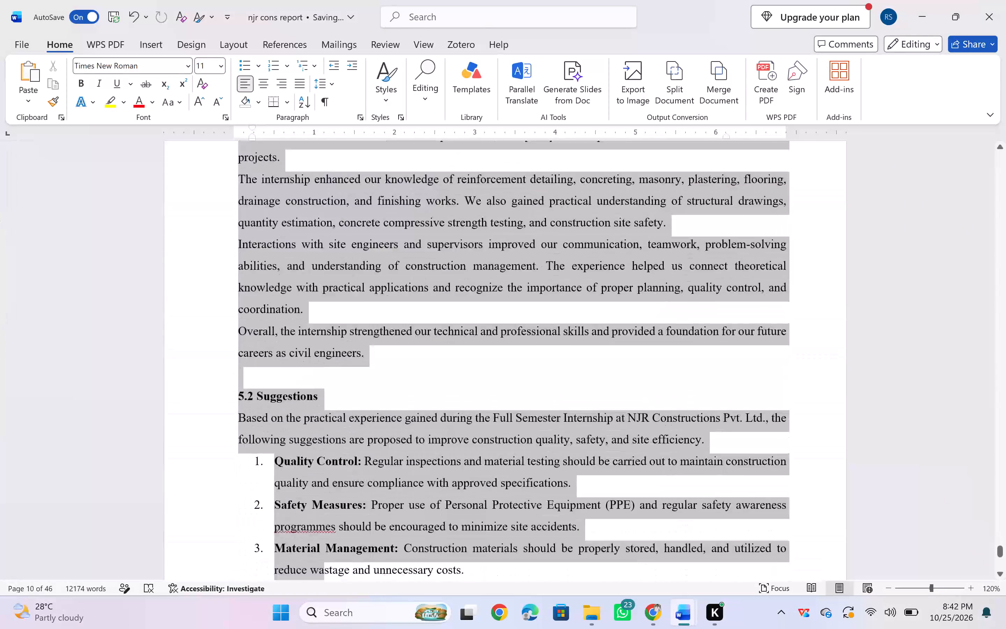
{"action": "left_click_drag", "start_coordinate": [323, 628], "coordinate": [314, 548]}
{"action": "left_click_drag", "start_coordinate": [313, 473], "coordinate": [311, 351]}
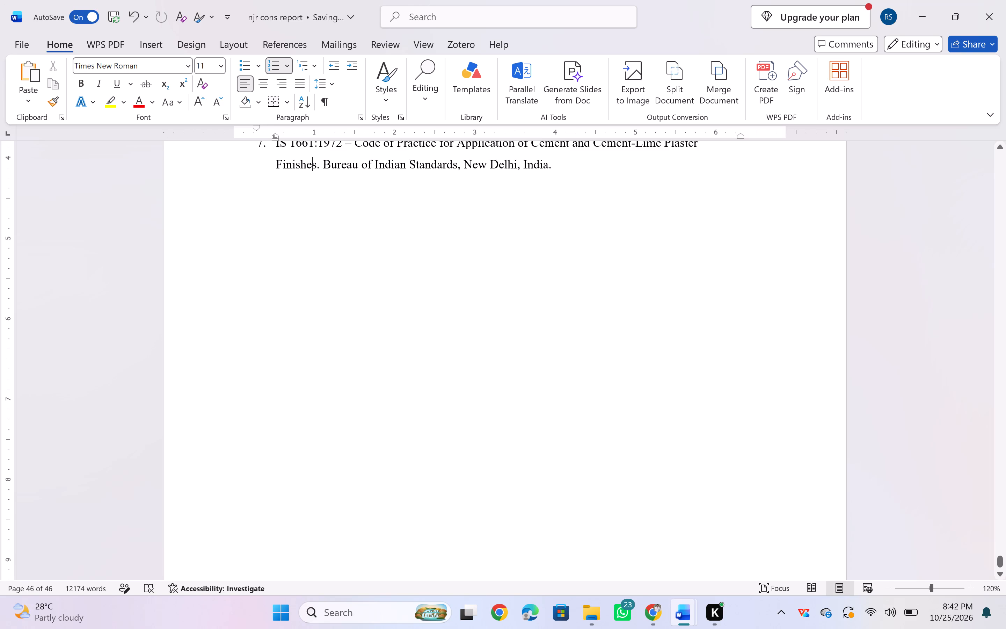
Select everything from the end of the References back to the CHAPTER-3 heading and set its font to Times New Roman.
{"action": "scroll", "coordinate": [347, 382], "scroll_direction": "up", "scroll_amount": 2}
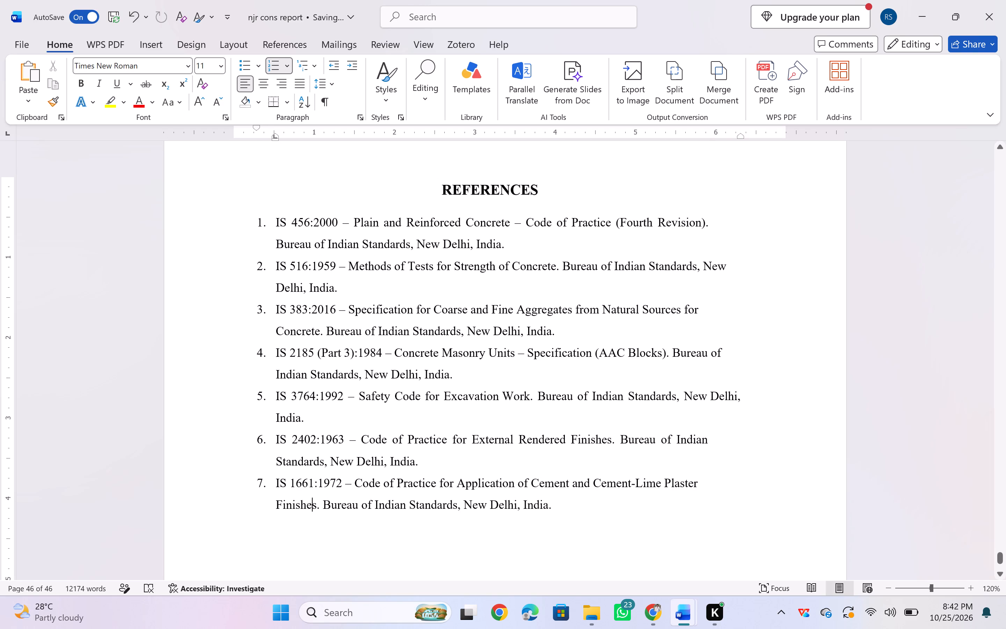
{"action": "left_click_drag", "start_coordinate": [558, 500], "coordinate": [436, 273]}
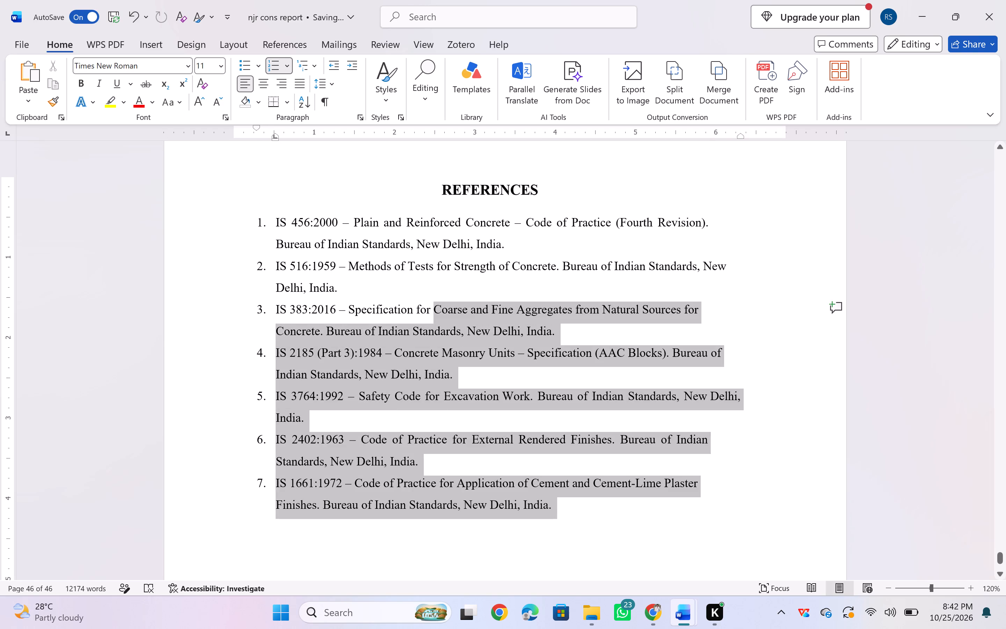
{"action": "left_click_drag", "start_coordinate": [436, 273], "coordinate": [346, 60]}
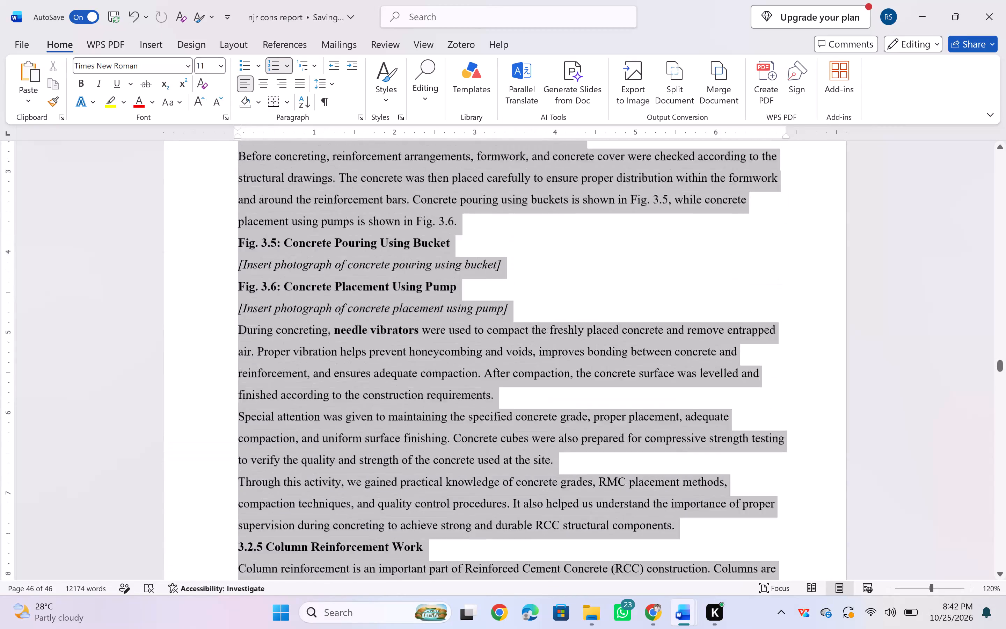
{"action": "left_click_drag", "start_coordinate": [346, 60], "coordinate": [336, 214]}
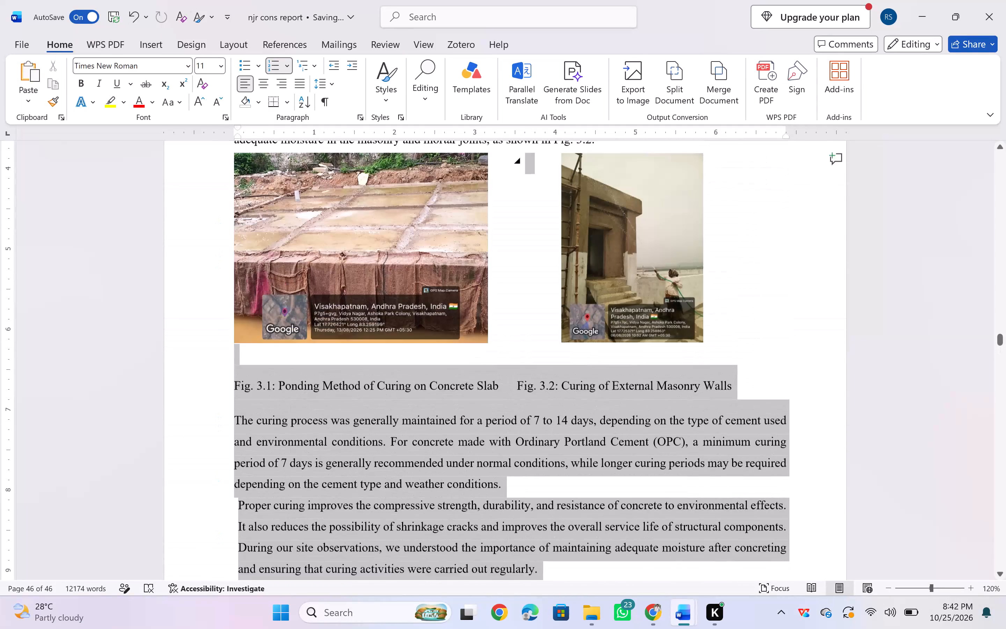
{"action": "left_click_drag", "start_coordinate": [336, 214], "coordinate": [249, 150]}
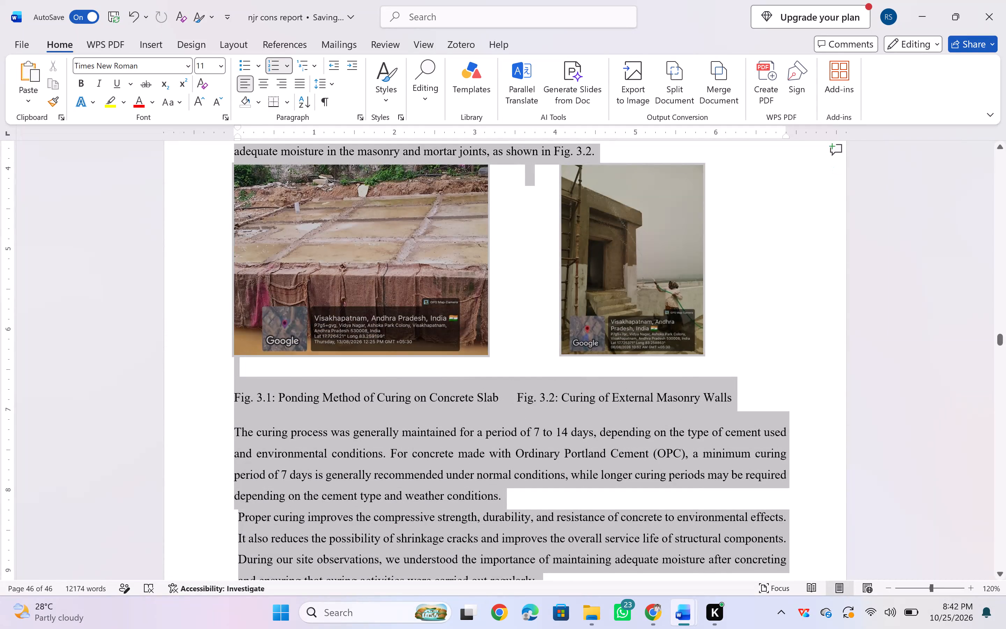
{"action": "left_click_drag", "start_coordinate": [249, 150], "coordinate": [240, 124]}
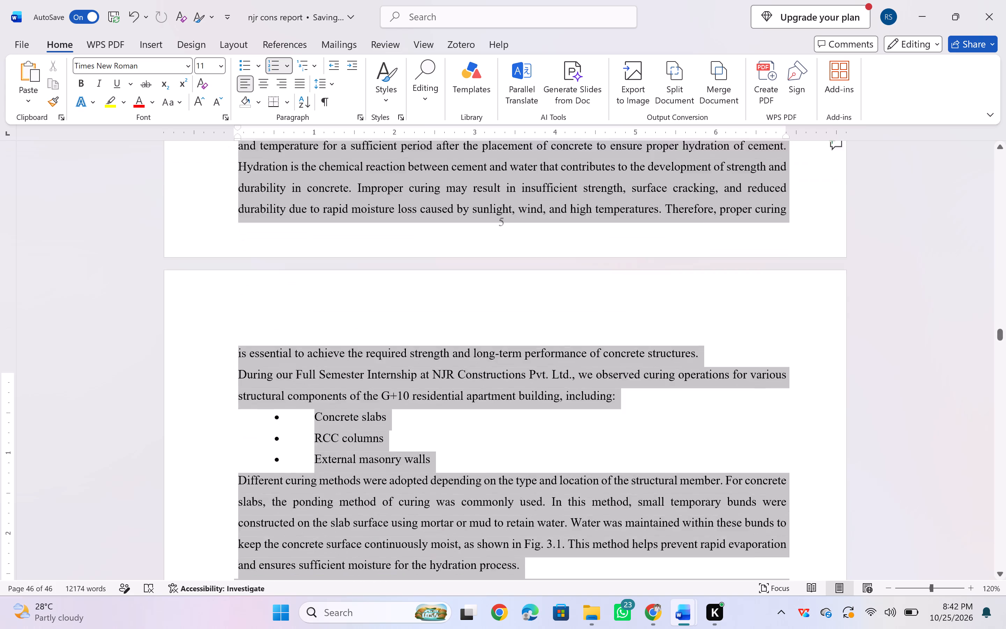
{"action": "left_click_drag", "start_coordinate": [240, 124], "coordinate": [234, 186]}
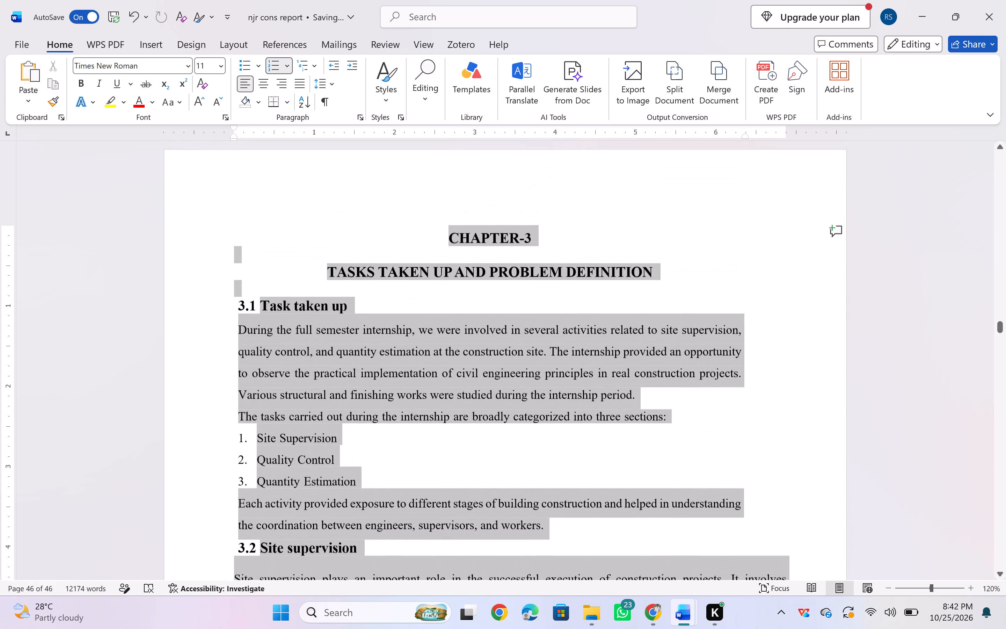
{"action": "left_click_drag", "start_coordinate": [234, 186], "coordinate": [237, 210]}
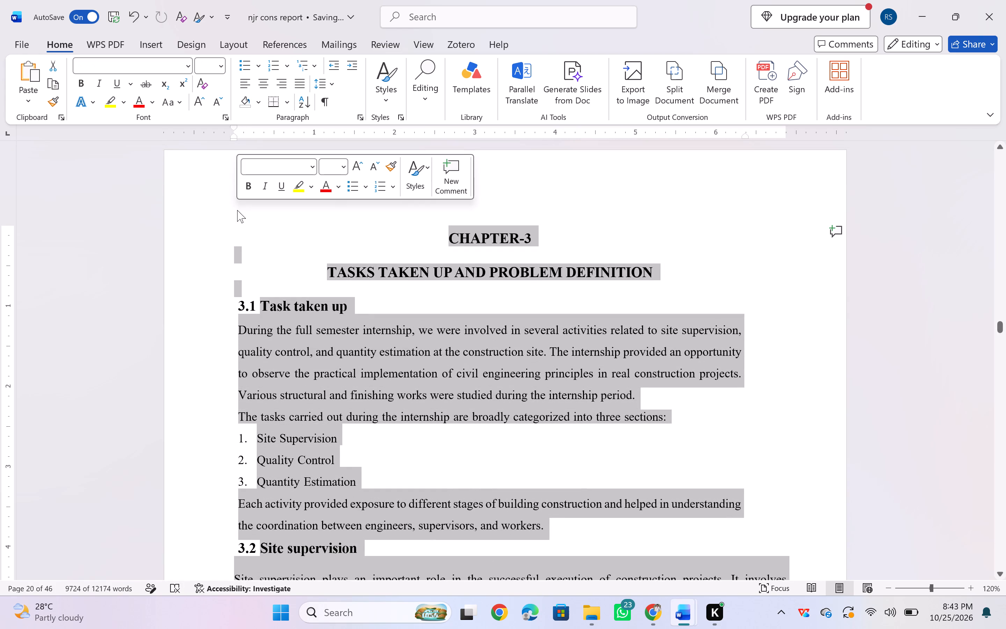
{"action": "left_click", "coordinate": [183, 63]}
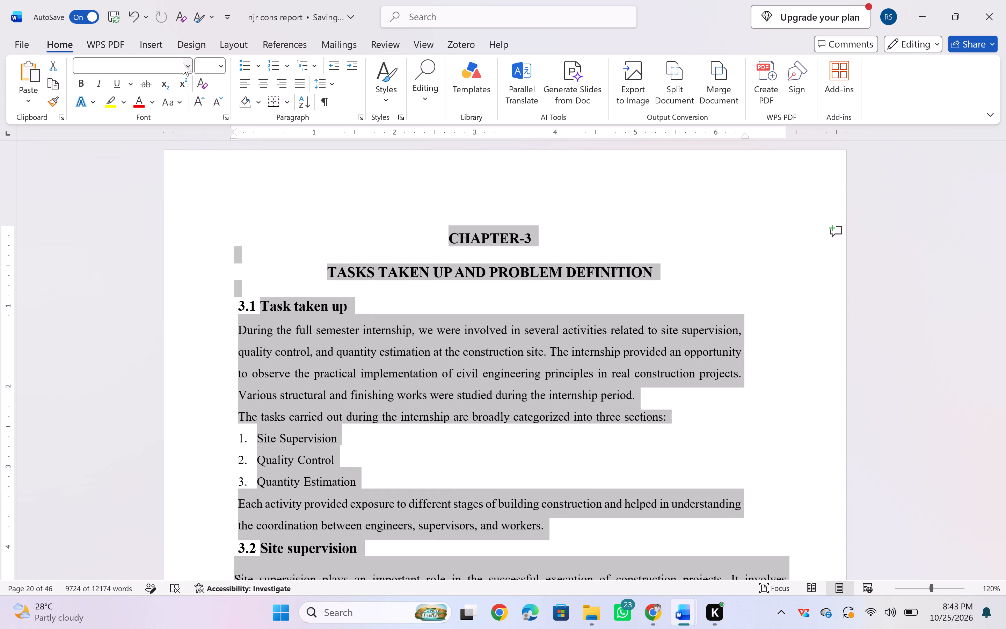
{"action": "left_click", "coordinate": [186, 65]}
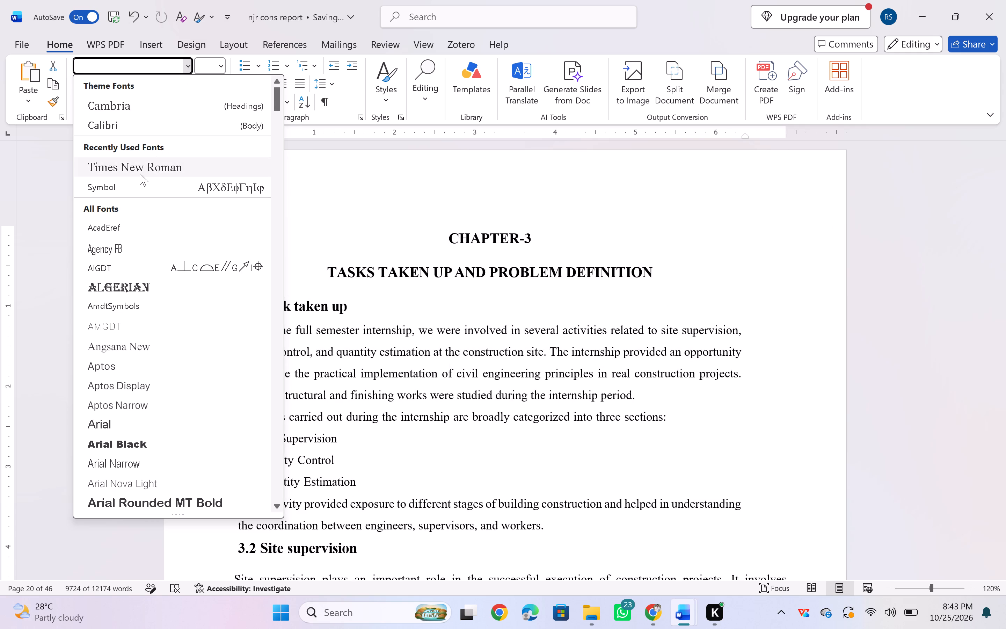
{"action": "left_click", "coordinate": [140, 173]}
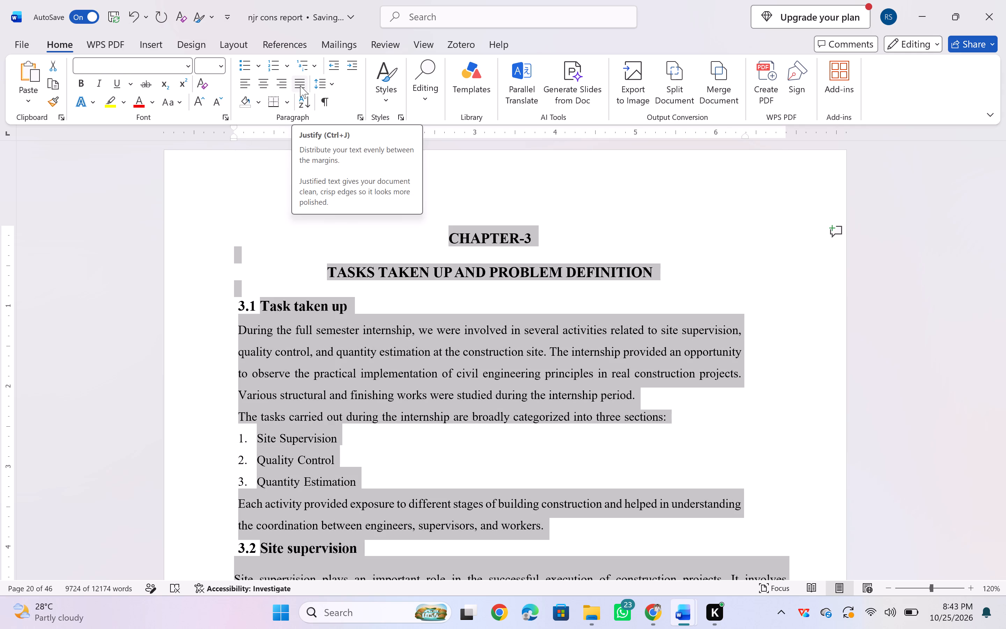
Justify the selected text from the CHAPTER-3 heading through the References.
{"action": "left_click", "coordinate": [300, 86]}
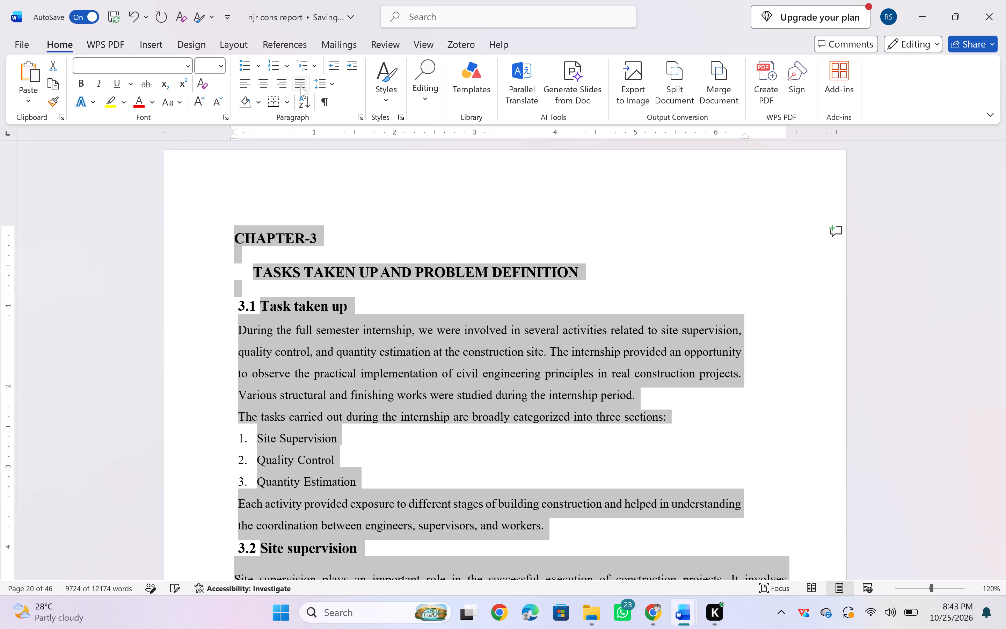
{"action": "left_click", "coordinate": [300, 86]}
{"action": "left_click", "coordinate": [300, 86]}
{"action": "left_click", "coordinate": [263, 87]}
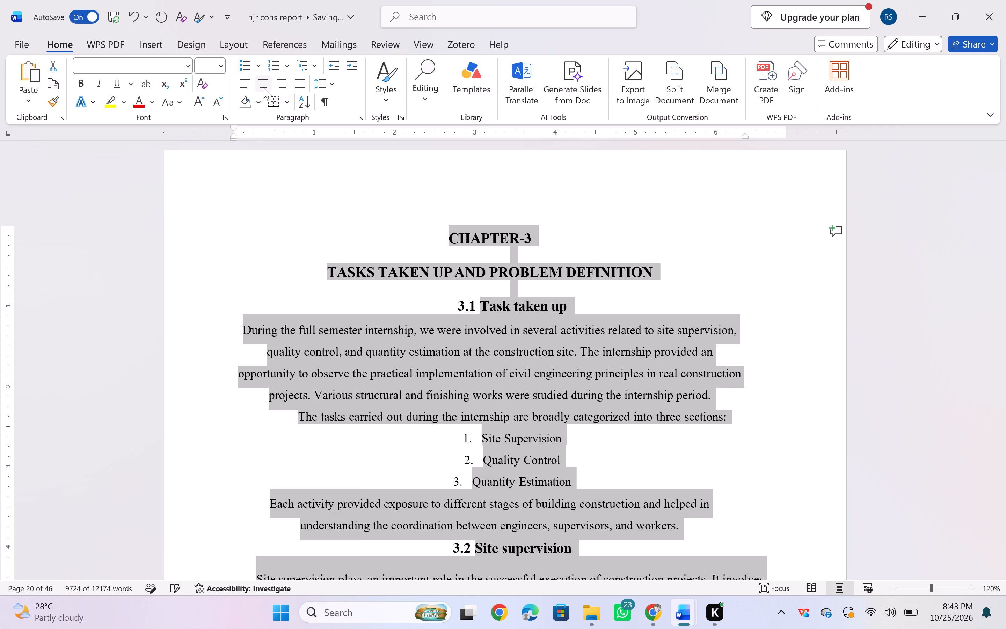
{"action": "left_click", "coordinate": [303, 85]}
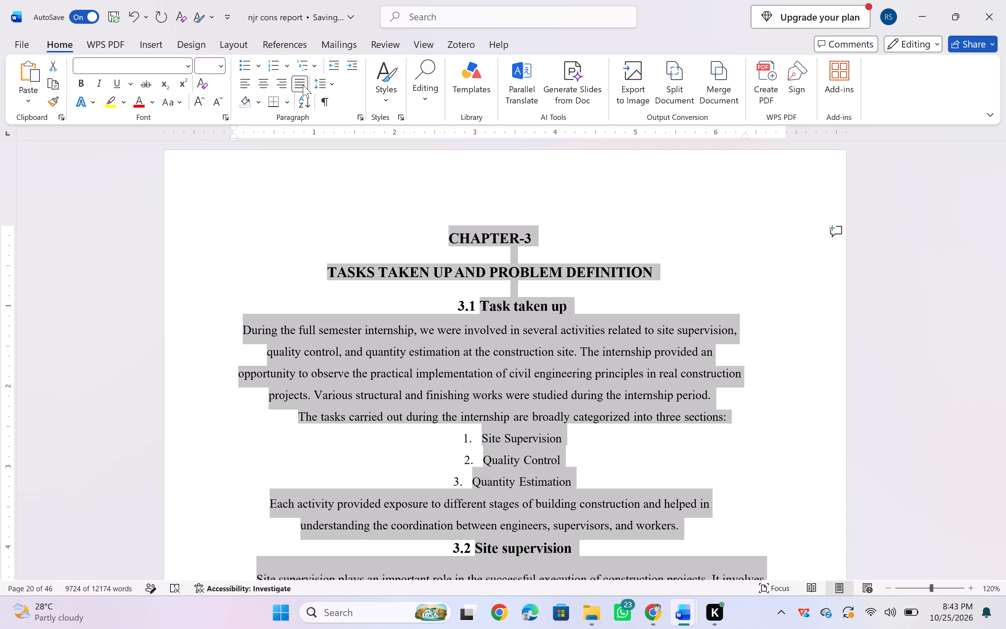
{"action": "left_click", "coordinate": [303, 85]}
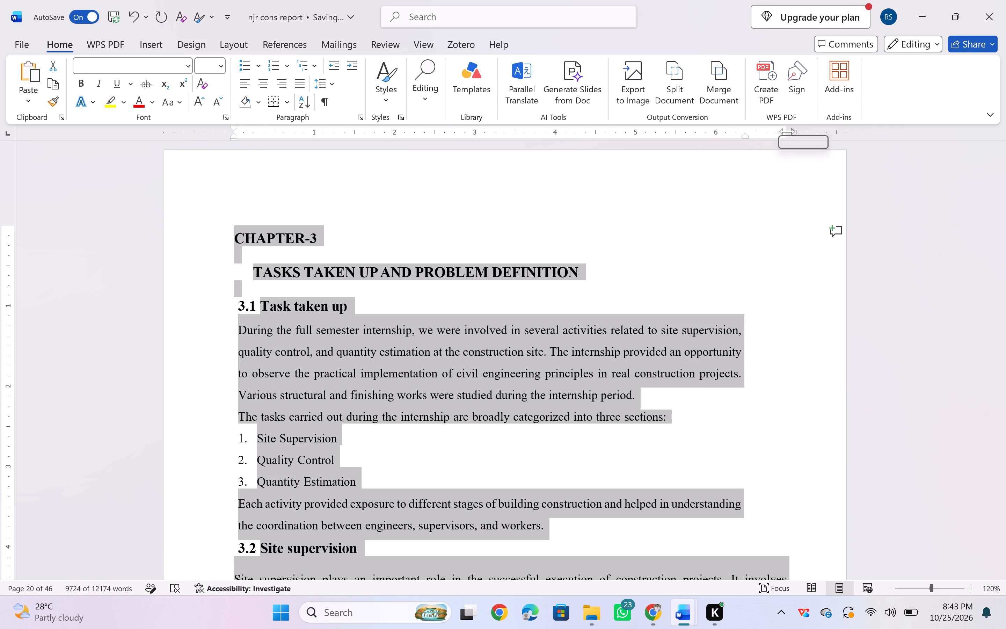
Adjust the right margin of the selected chapters to about 6.8 inches on the ruler.
{"action": "left_click_drag", "start_coordinate": [787, 131], "coordinate": [807, 137]}
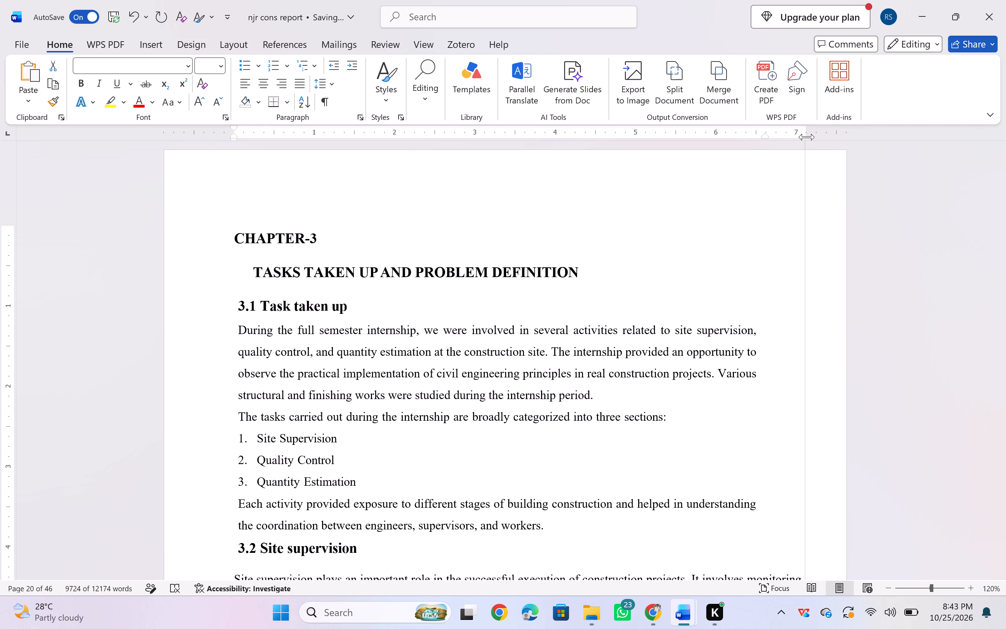
{"action": "left_click_drag", "start_coordinate": [807, 137], "coordinate": [813, 139]}
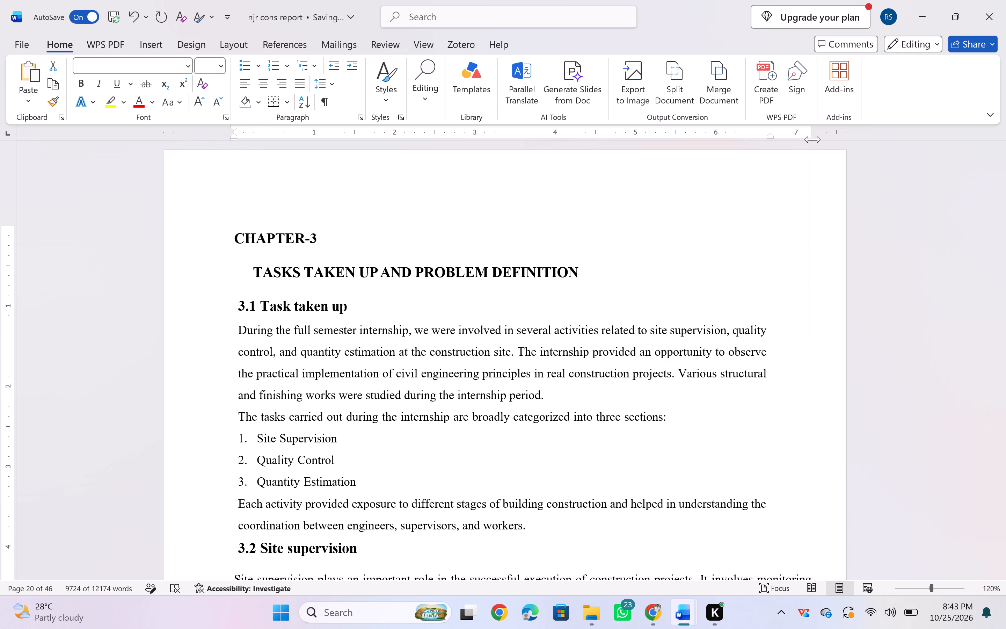
{"action": "left_click_drag", "start_coordinate": [813, 139], "coordinate": [800, 142]}
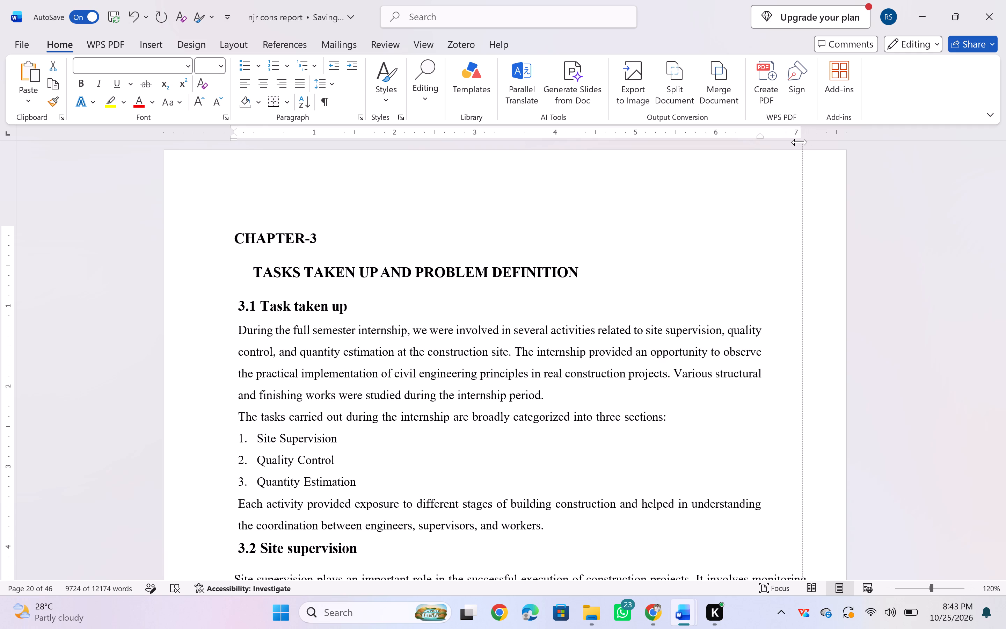
{"action": "left_click_drag", "start_coordinate": [800, 142], "coordinate": [796, 143]}
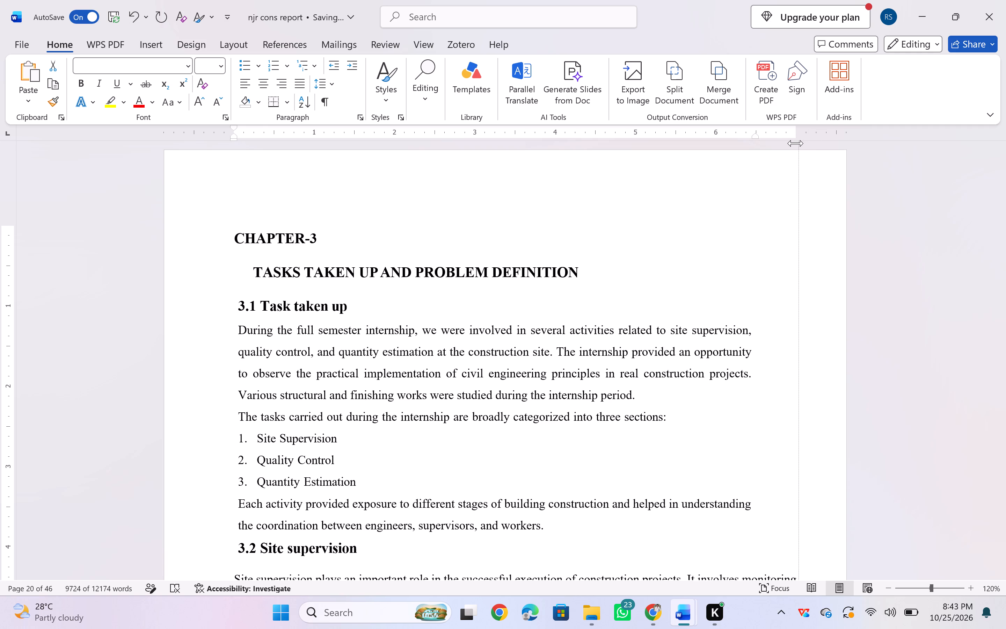
{"action": "left_click_drag", "start_coordinate": [796, 143], "coordinate": [792, 145]}
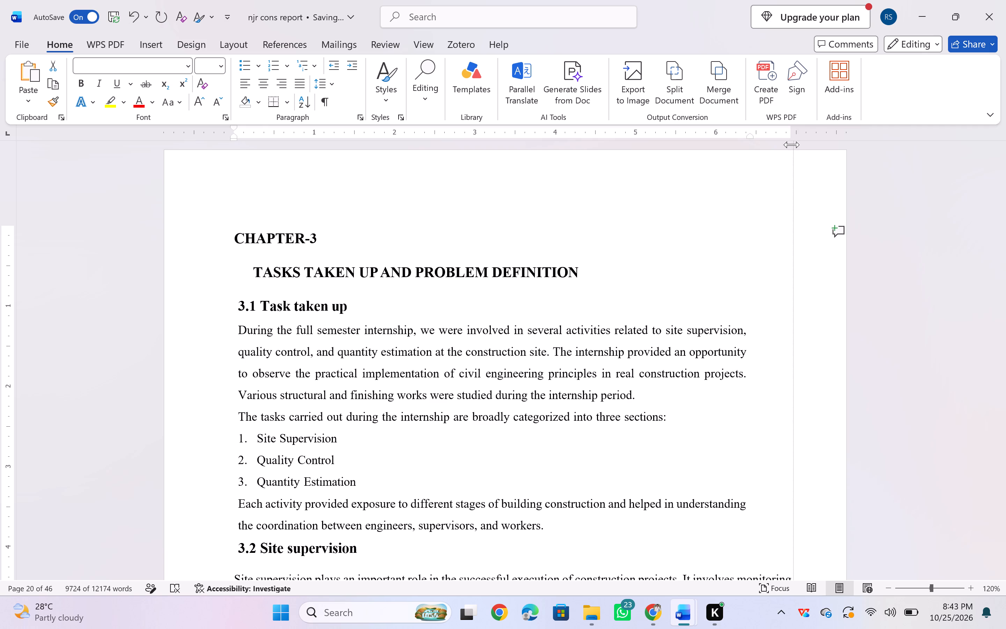
{"action": "left_click_drag", "start_coordinate": [792, 145], "coordinate": [786, 146]}
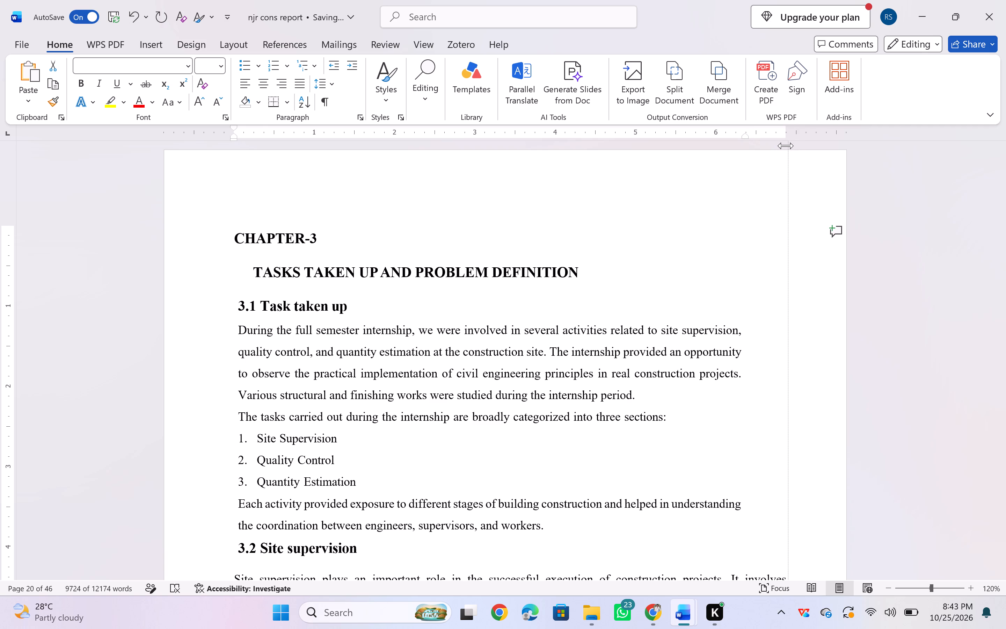
{"action": "left_click_drag", "start_coordinate": [786, 146], "coordinate": [783, 147]}
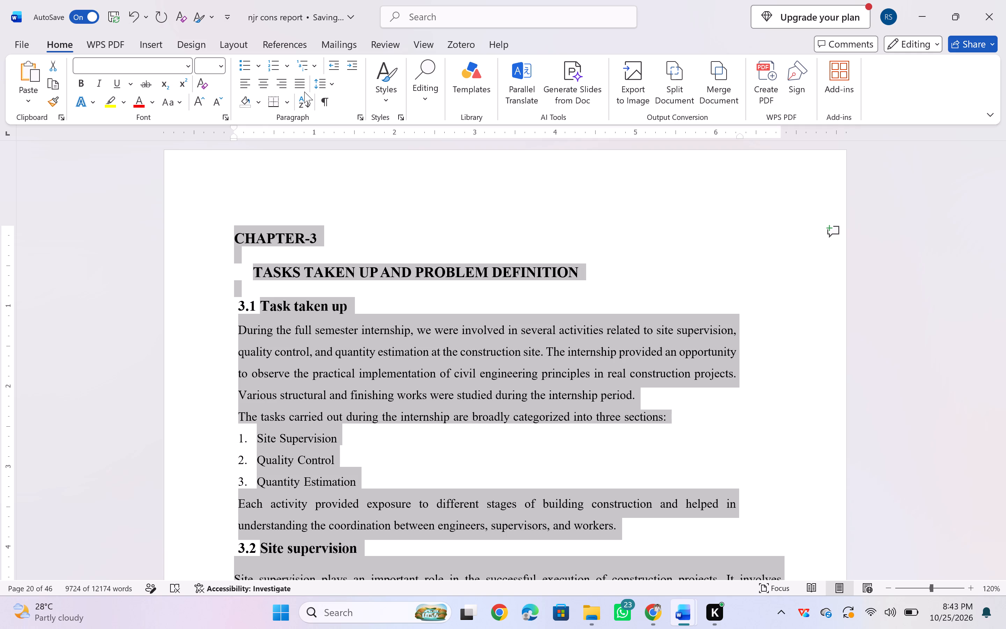
Reapply justified alignment and set 1.5 line spacing for the selected text from Chapter 3 through the References.
{"action": "left_click", "coordinate": [303, 83]}
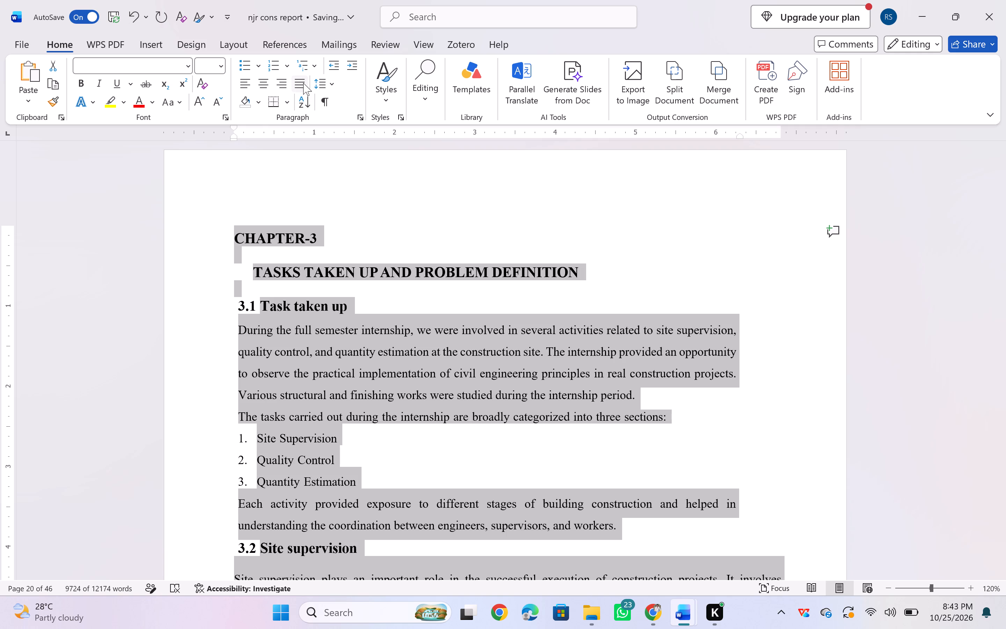
{"action": "left_click", "coordinate": [303, 83]}
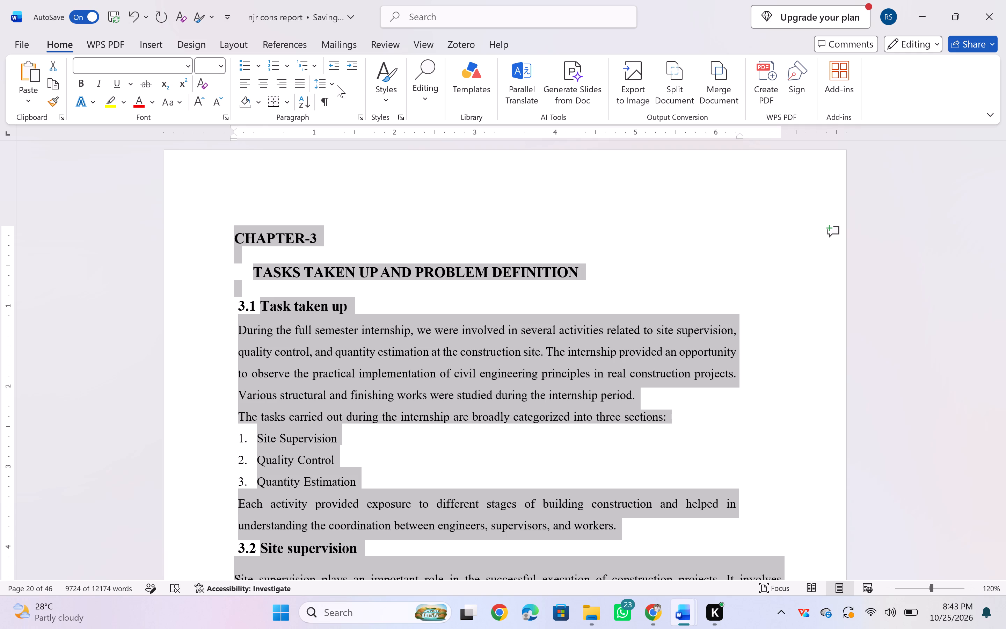
{"action": "left_click", "coordinate": [337, 85]}
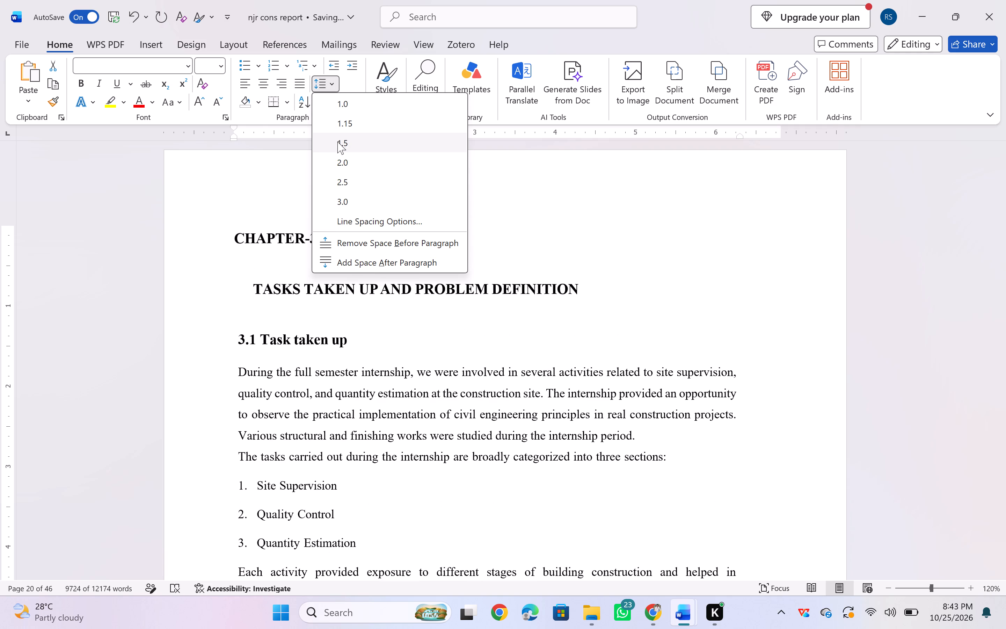
{"action": "left_click", "coordinate": [337, 142]}
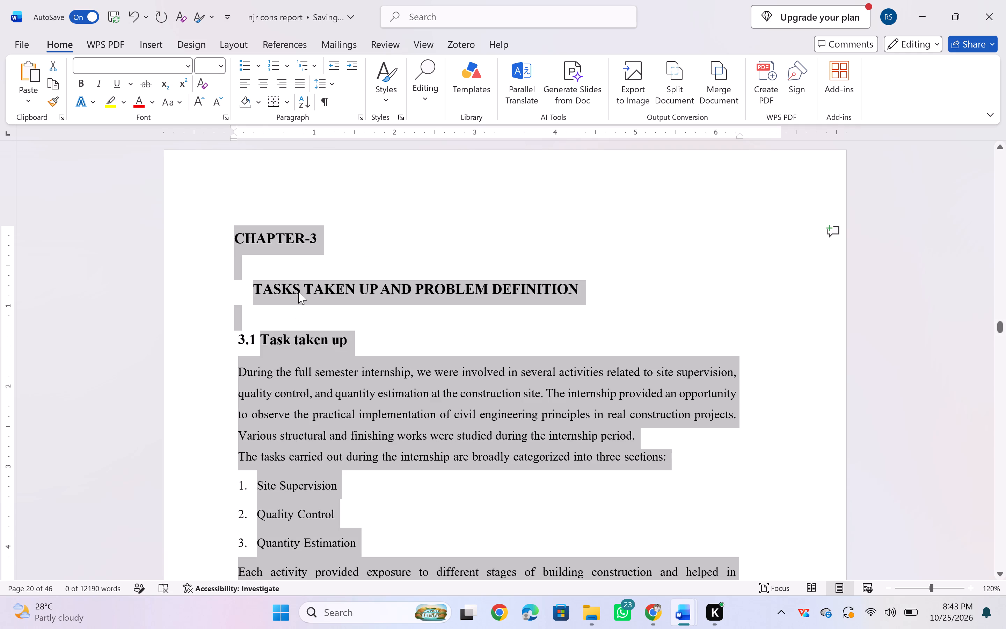
{"action": "left_click", "coordinate": [298, 292]}
{"action": "scroll", "coordinate": [299, 366], "scroll_direction": "down", "scroll_amount": 1}
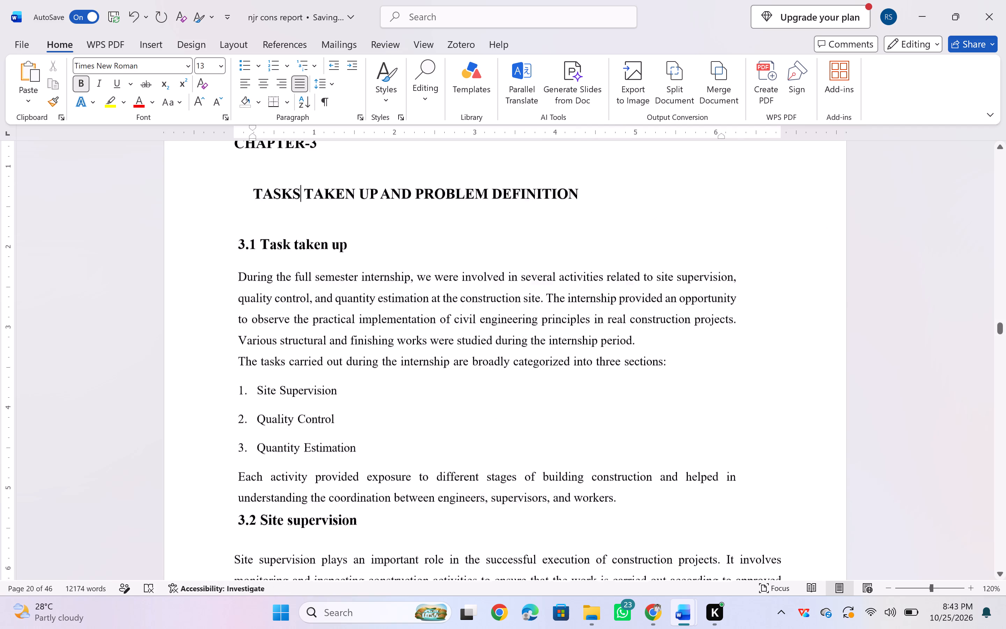
{"action": "scroll", "coordinate": [299, 366], "scroll_direction": "down", "scroll_amount": 2}
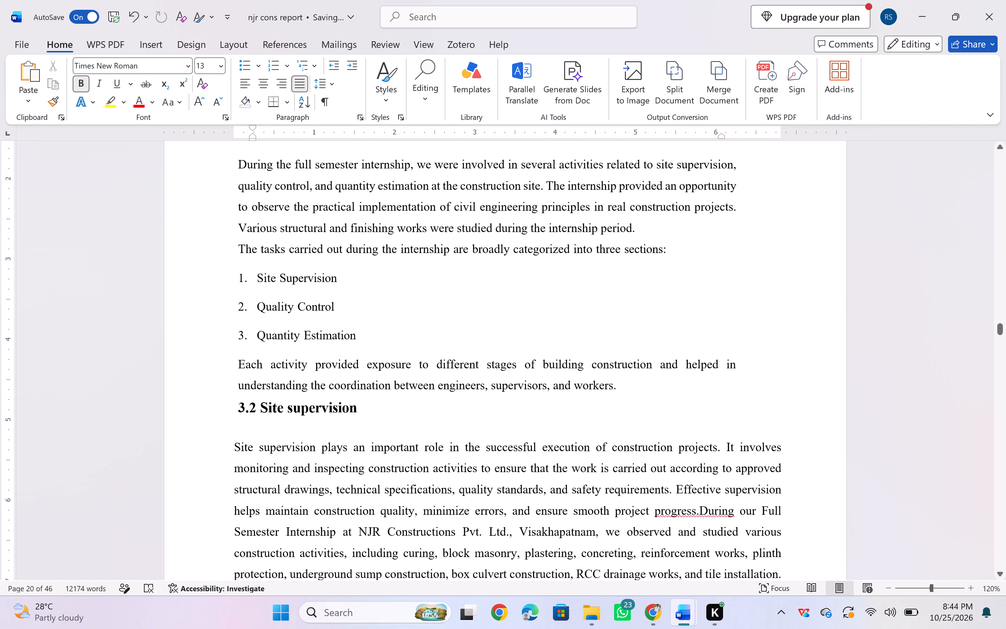
{"action": "scroll", "coordinate": [299, 366], "scroll_direction": "up", "scroll_amount": 1}
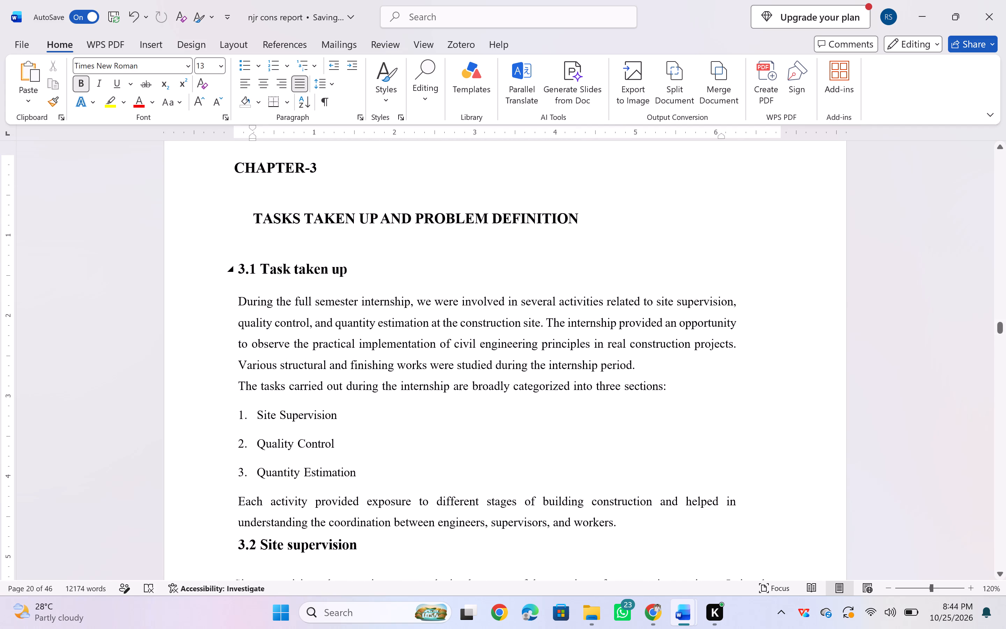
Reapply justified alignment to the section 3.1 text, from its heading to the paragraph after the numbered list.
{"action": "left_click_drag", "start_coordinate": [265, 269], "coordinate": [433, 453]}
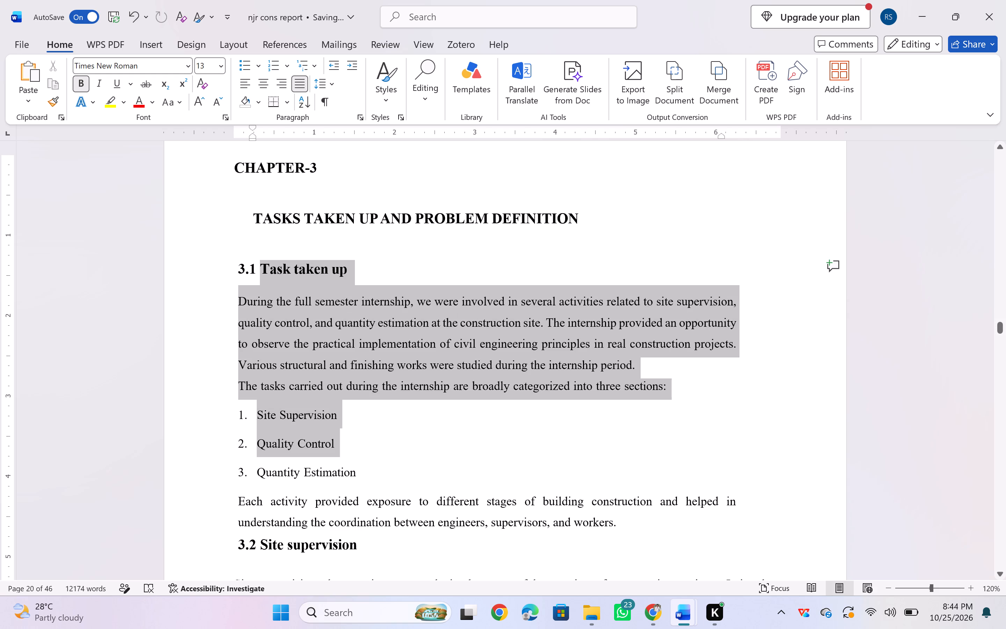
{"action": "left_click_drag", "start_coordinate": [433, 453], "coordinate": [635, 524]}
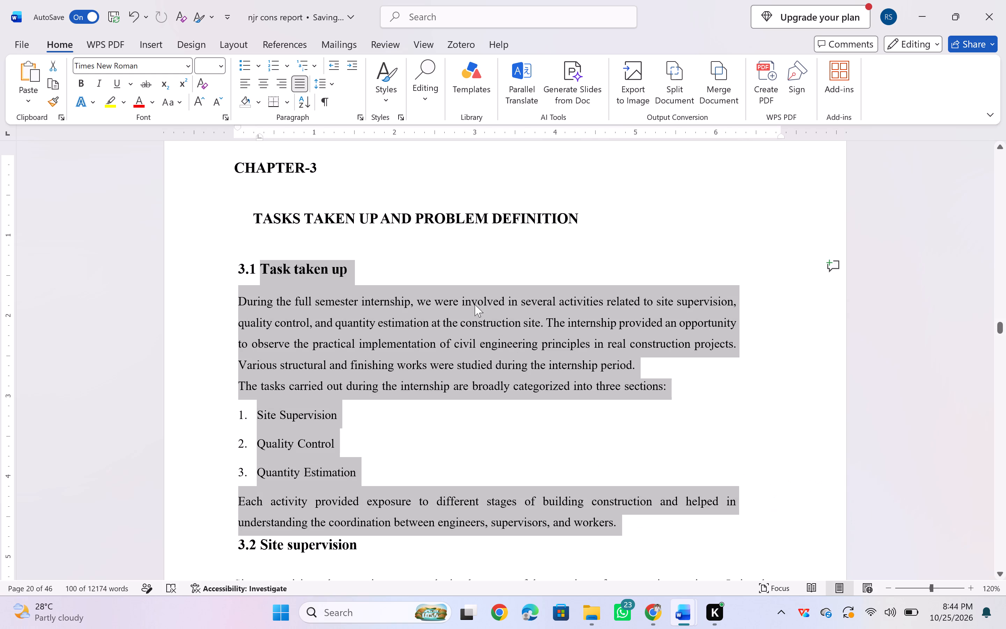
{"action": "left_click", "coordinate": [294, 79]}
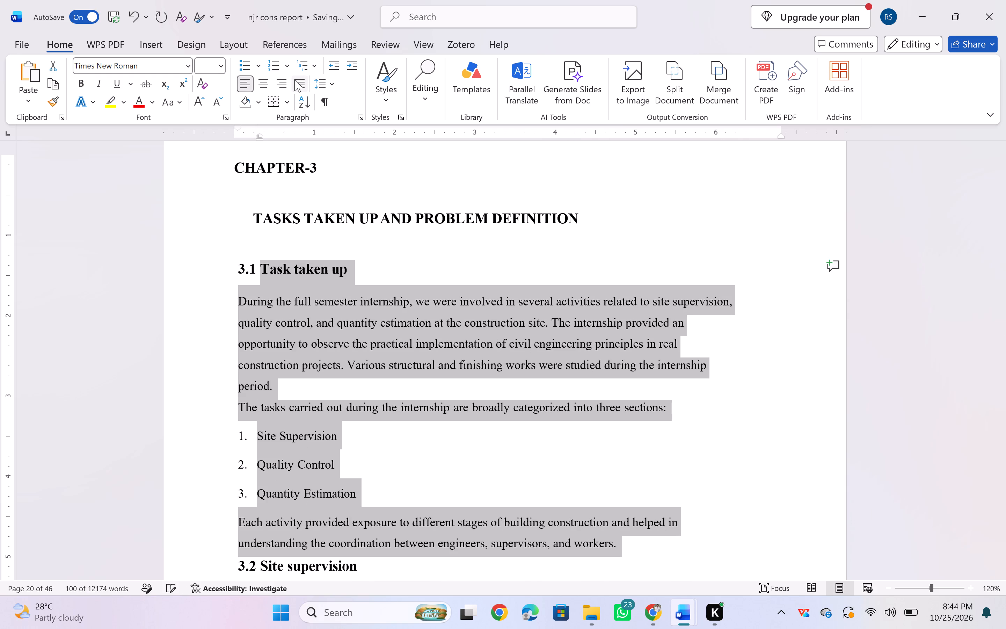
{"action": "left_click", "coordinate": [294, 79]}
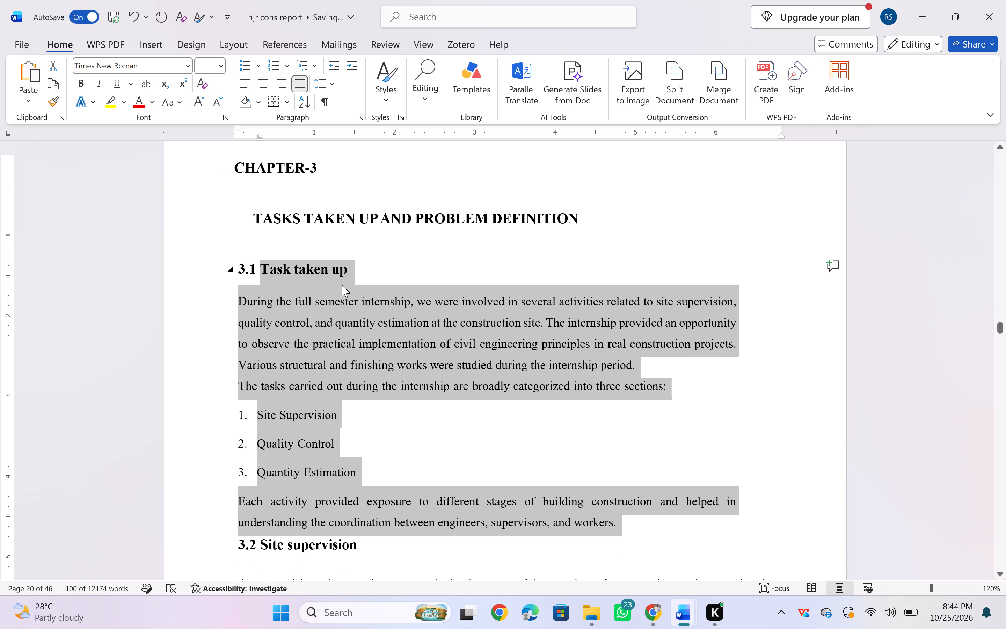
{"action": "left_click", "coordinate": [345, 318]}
Review the alignment and layout from section 3.1 through the curing figures to section 3.2.2 Brick work.
{"action": "scroll", "coordinate": [345, 318], "scroll_direction": "down", "scroll_amount": 1}
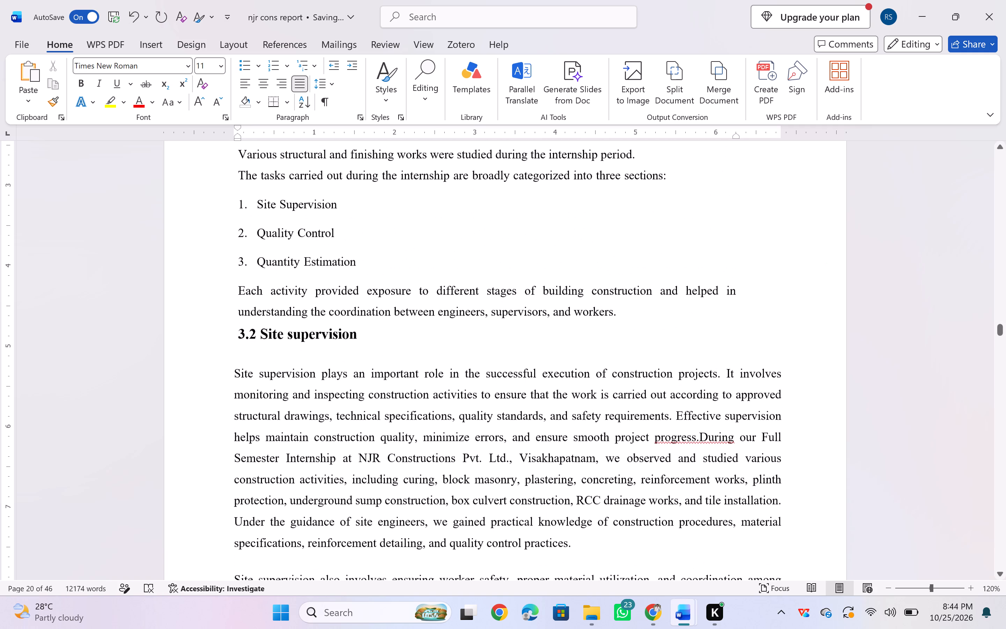
{"action": "scroll", "coordinate": [345, 318], "scroll_direction": "down", "scroll_amount": 2}
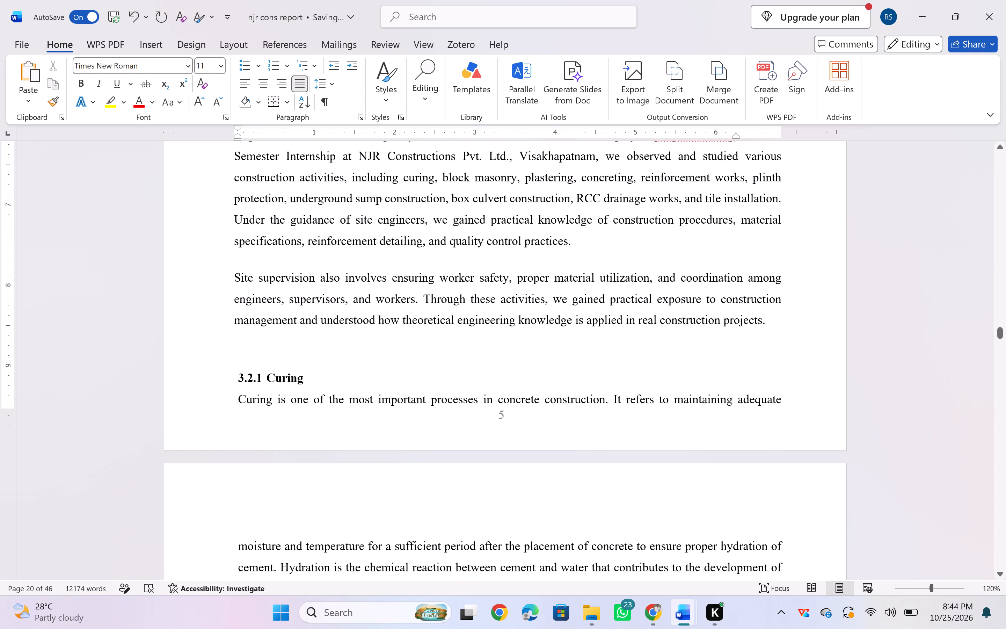
{"action": "scroll", "coordinate": [345, 318], "scroll_direction": "down", "scroll_amount": 5}
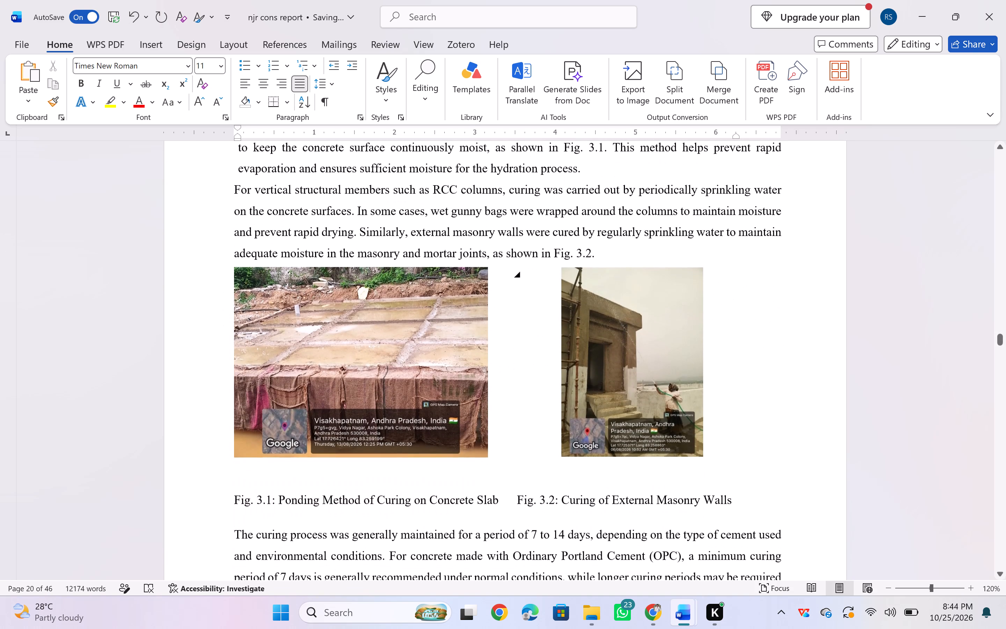
{"action": "scroll", "coordinate": [345, 318], "scroll_direction": "down", "scroll_amount": 1}
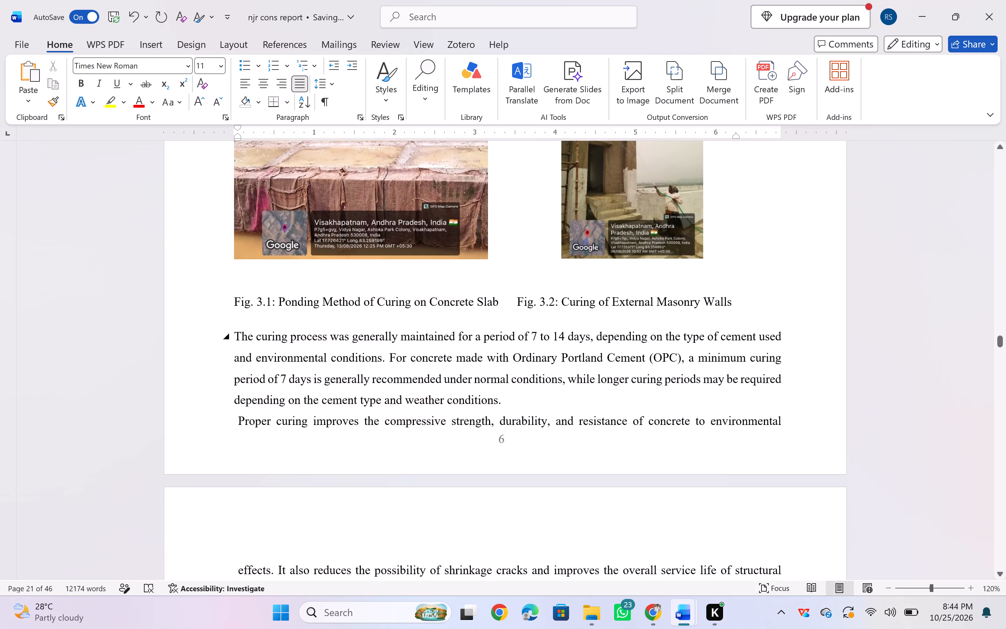
{"action": "scroll", "coordinate": [345, 318], "scroll_direction": "down", "scroll_amount": 2}
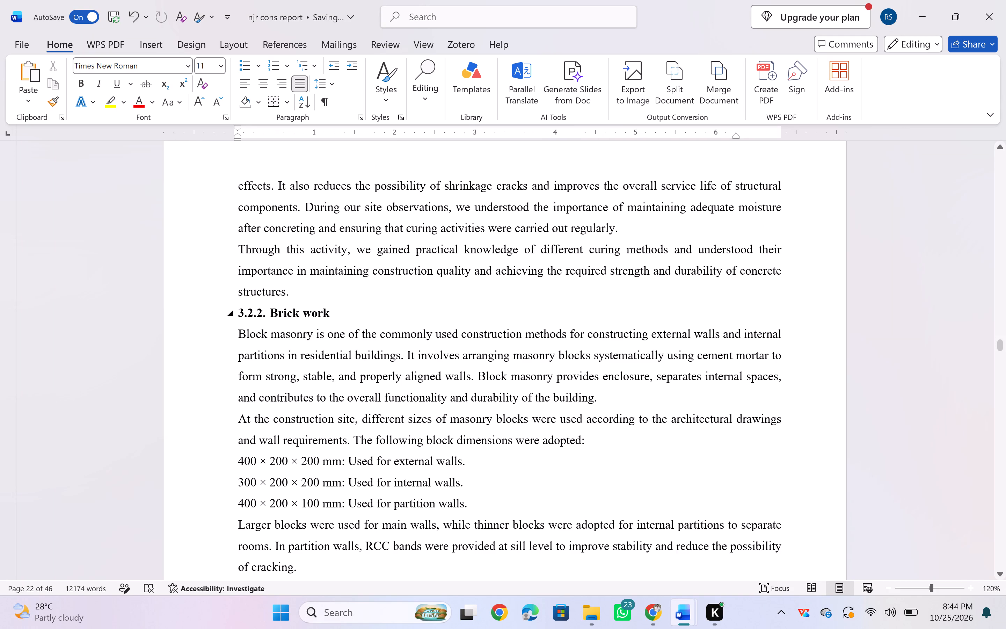
{"action": "scroll", "coordinate": [346, 349], "scroll_direction": "up", "scroll_amount": 4}
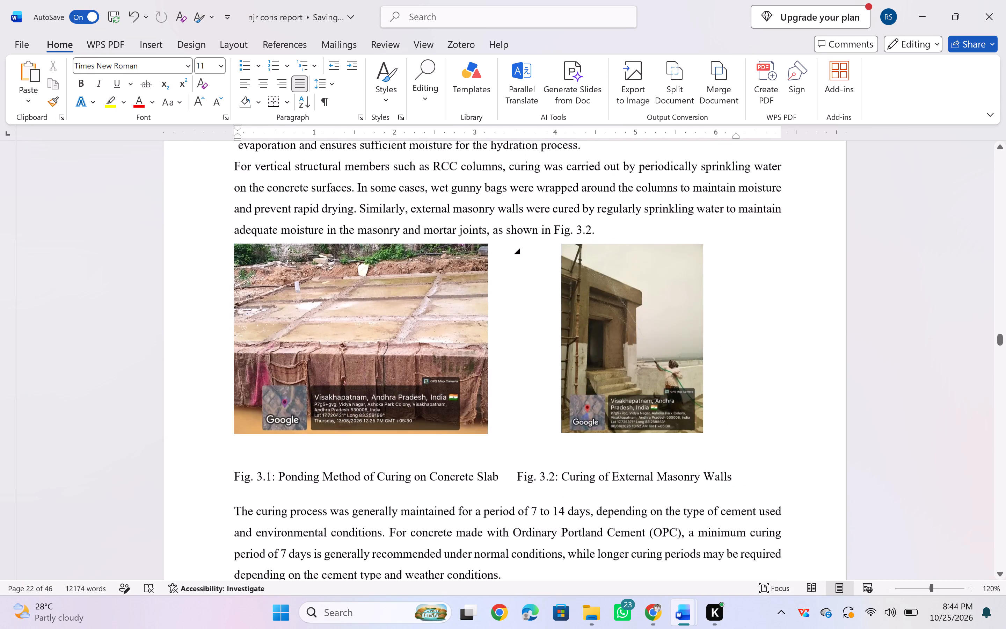
{"action": "scroll", "coordinate": [346, 349], "scroll_direction": "up", "scroll_amount": 3}
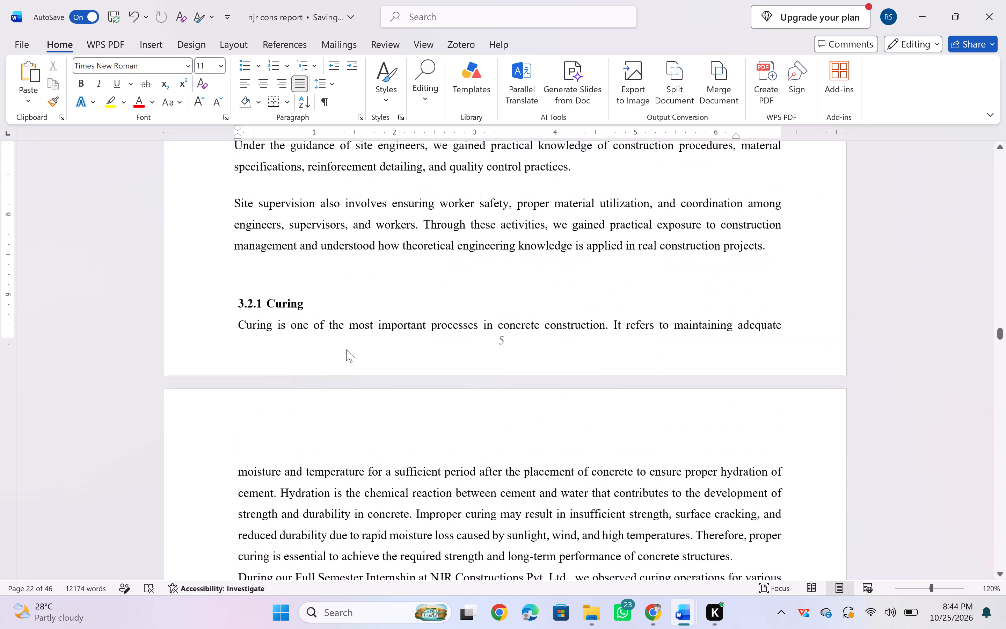
{"action": "scroll", "coordinate": [346, 349], "scroll_direction": "up", "scroll_amount": 3}
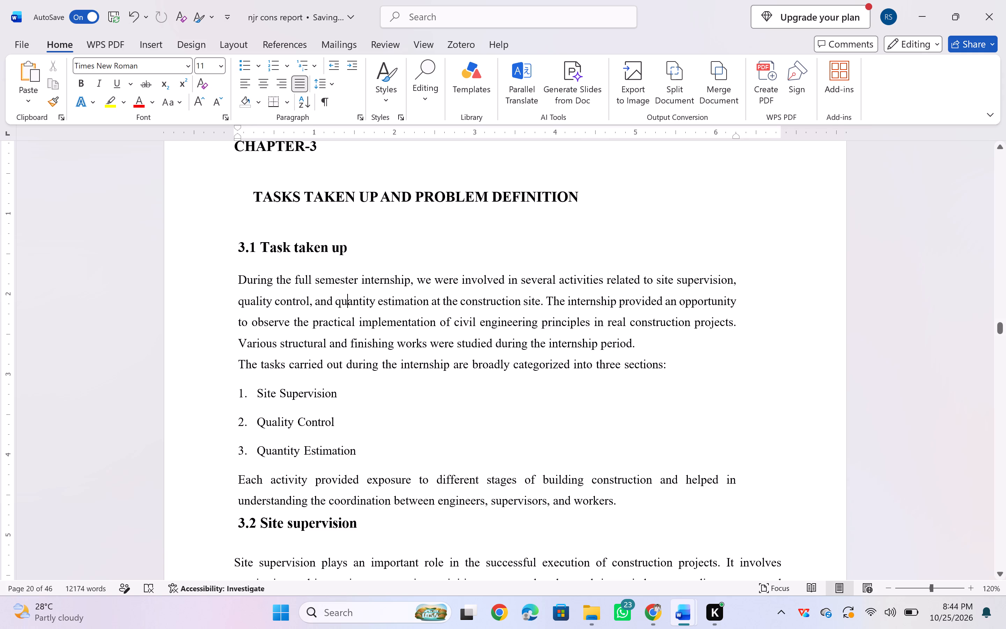
Copy the section 3.1 body text, from "During the full semester internship" to "supervisors, and workers.".
{"action": "left_click_drag", "start_coordinate": [235, 279], "coordinate": [614, 503]}
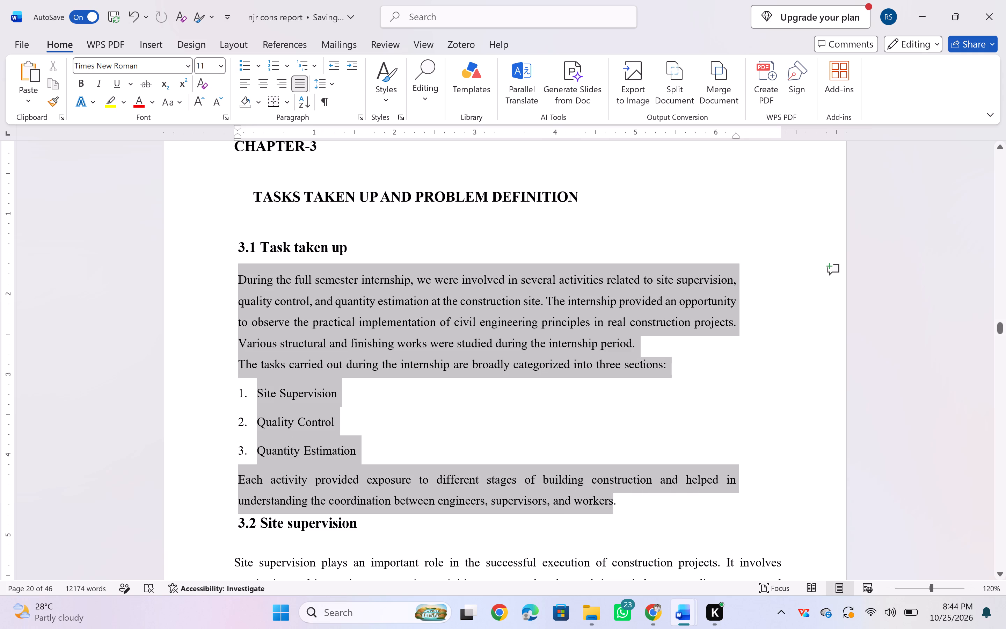
{"action": "left_click_drag", "start_coordinate": [614, 503], "coordinate": [615, 503]}
{"action": "key", "text": "ctrl+c"}
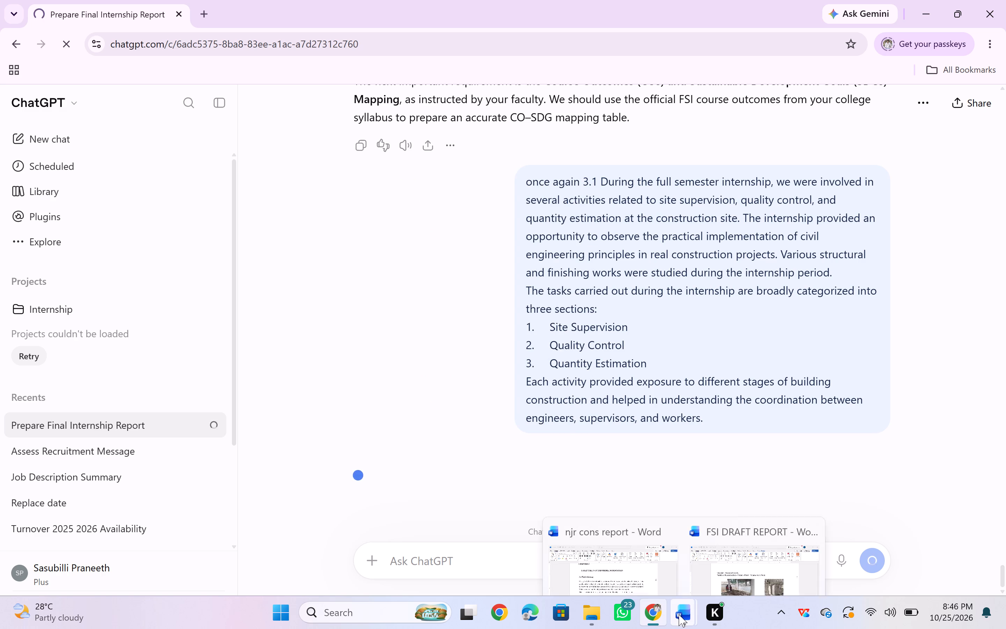
Switch to the njr cons report in Word and review the layout from section 3.1 to 3.2.3 Plastering Work and back to the curing figures.
{"action": "left_click", "coordinate": [650, 559]}
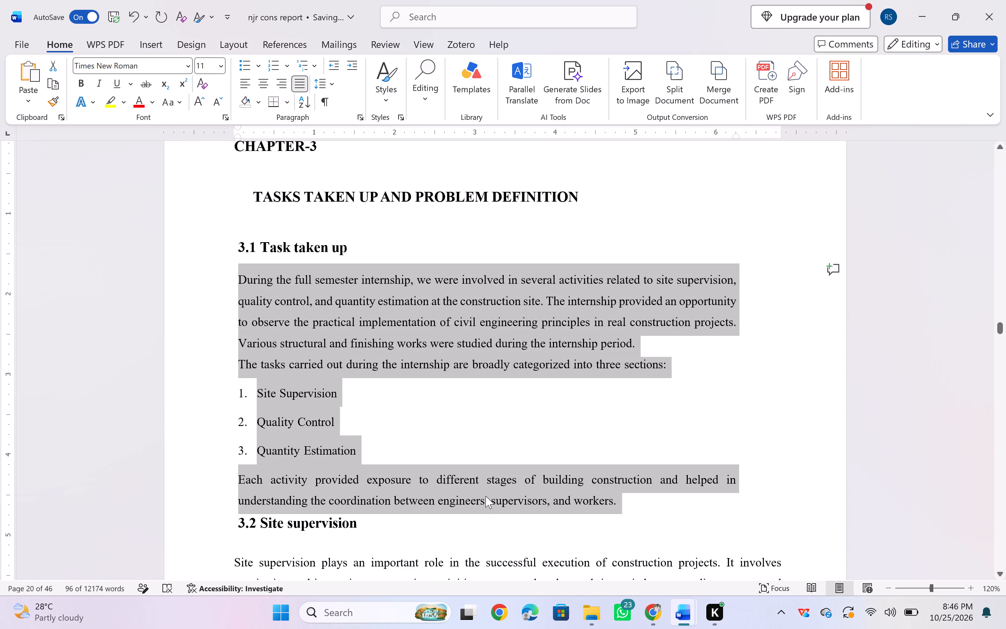
{"action": "scroll", "coordinate": [486, 496], "scroll_direction": "down", "scroll_amount": 2}
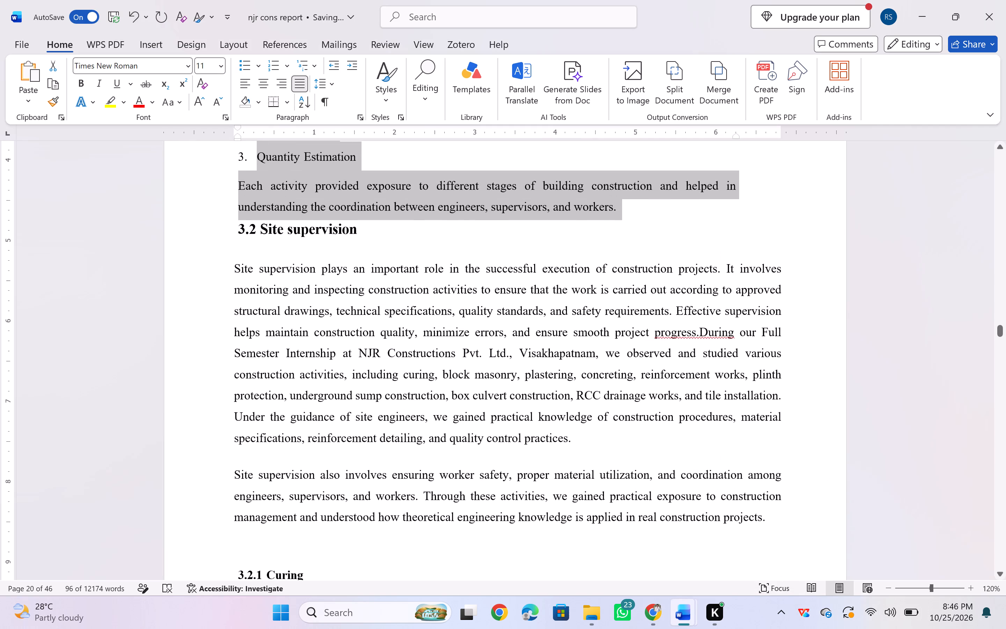
{"action": "scroll", "coordinate": [486, 496], "scroll_direction": "down", "scroll_amount": 5}
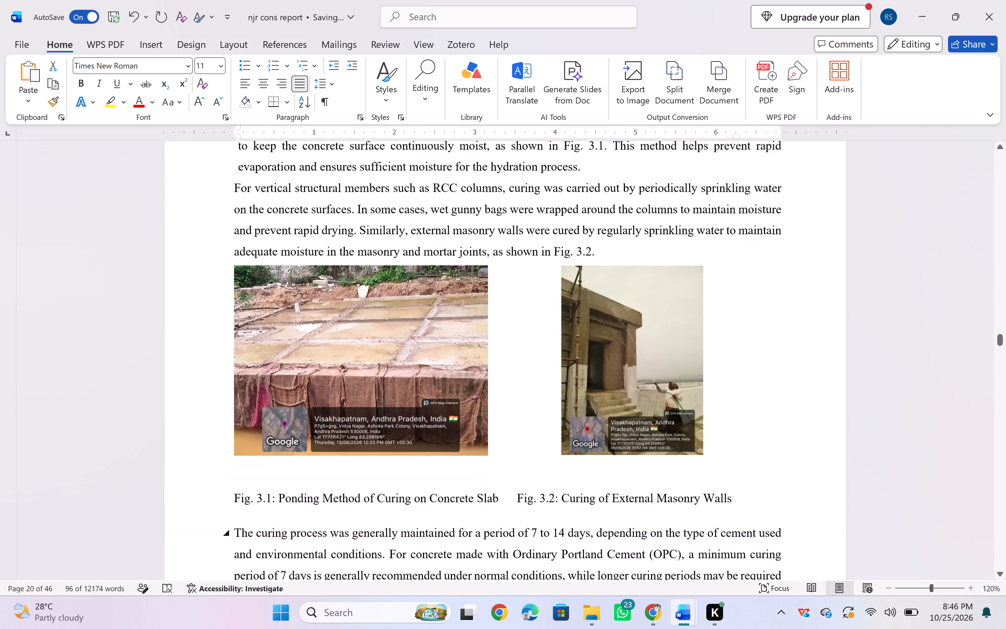
{"action": "scroll", "coordinate": [486, 496], "scroll_direction": "down", "scroll_amount": 2}
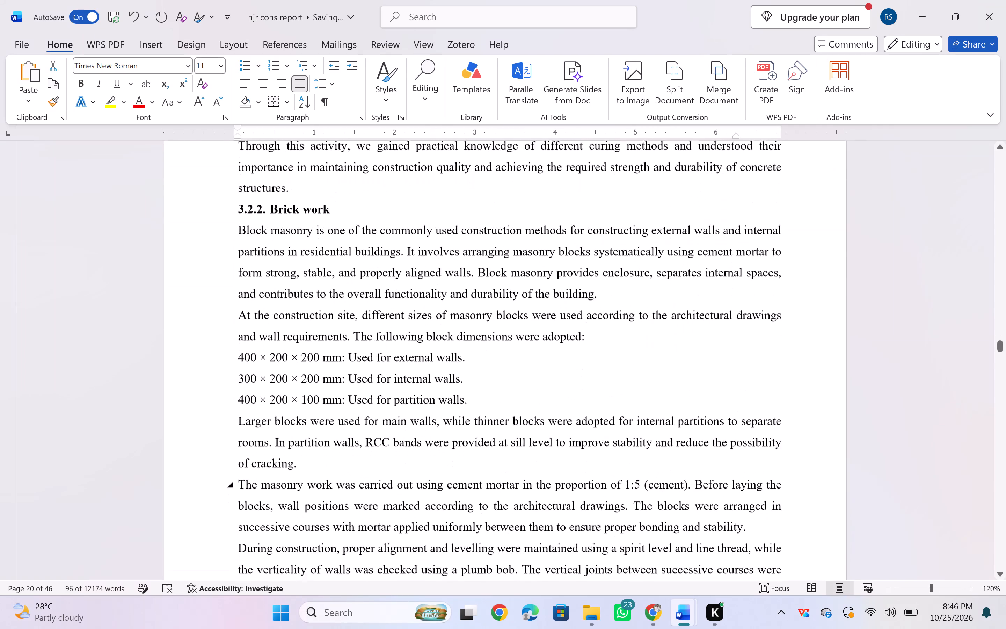
{"action": "scroll", "coordinate": [486, 496], "scroll_direction": "down", "scroll_amount": 2}
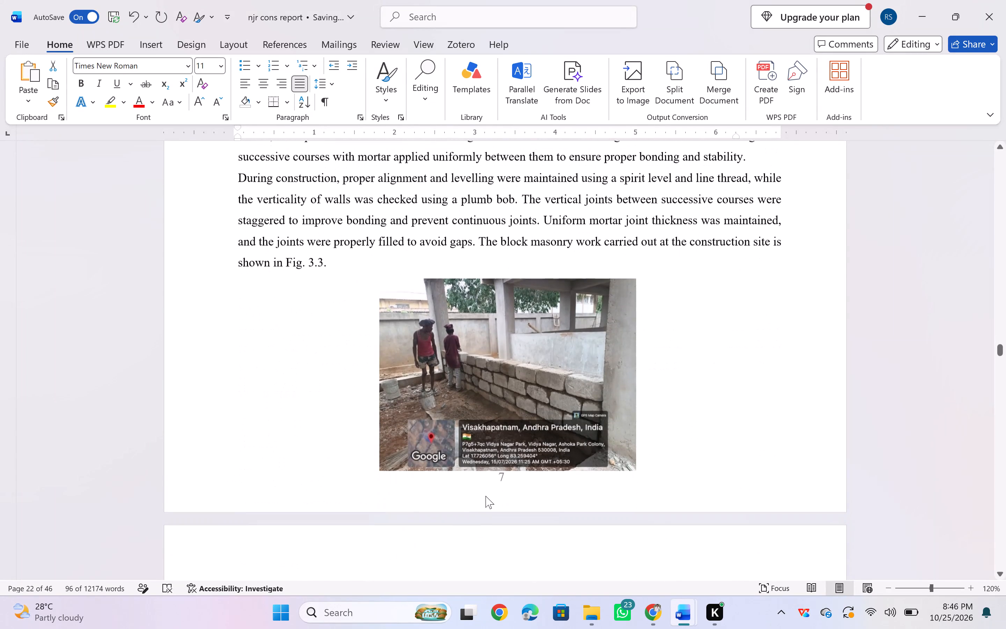
{"action": "scroll", "coordinate": [486, 496], "scroll_direction": "down", "scroll_amount": 3}
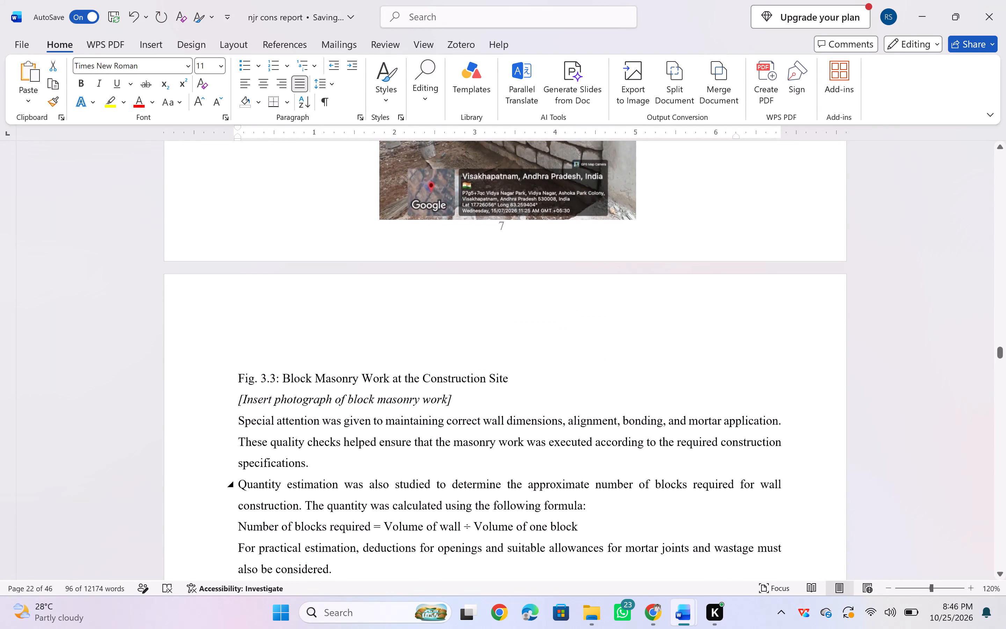
{"action": "scroll", "coordinate": [486, 496], "scroll_direction": "down", "scroll_amount": 1}
{"action": "scroll", "coordinate": [486, 496], "scroll_direction": "up", "scroll_amount": 1}
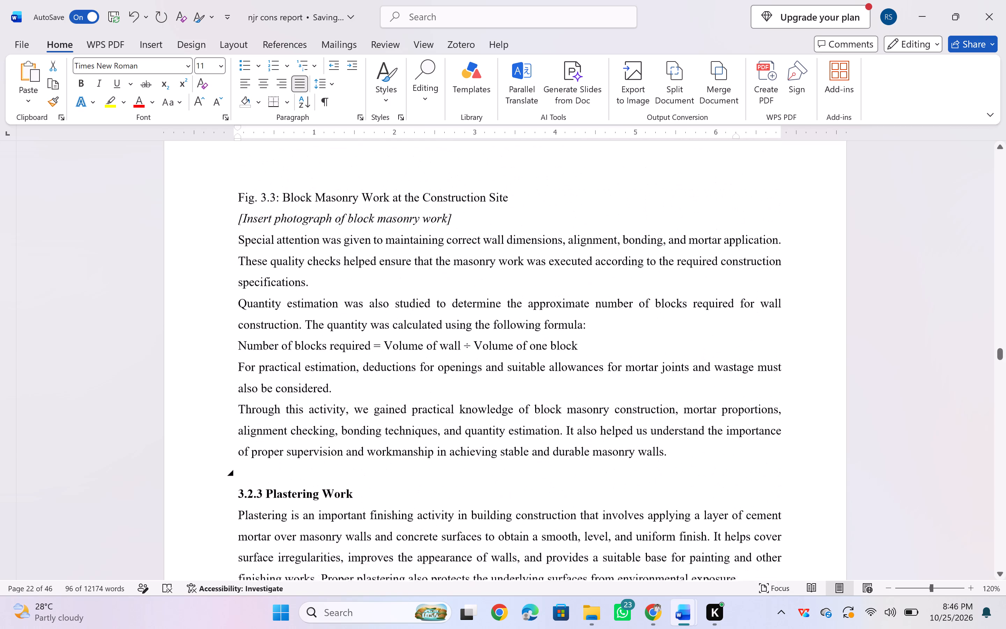
{"action": "scroll", "coordinate": [486, 496], "scroll_direction": "up", "scroll_amount": 3}
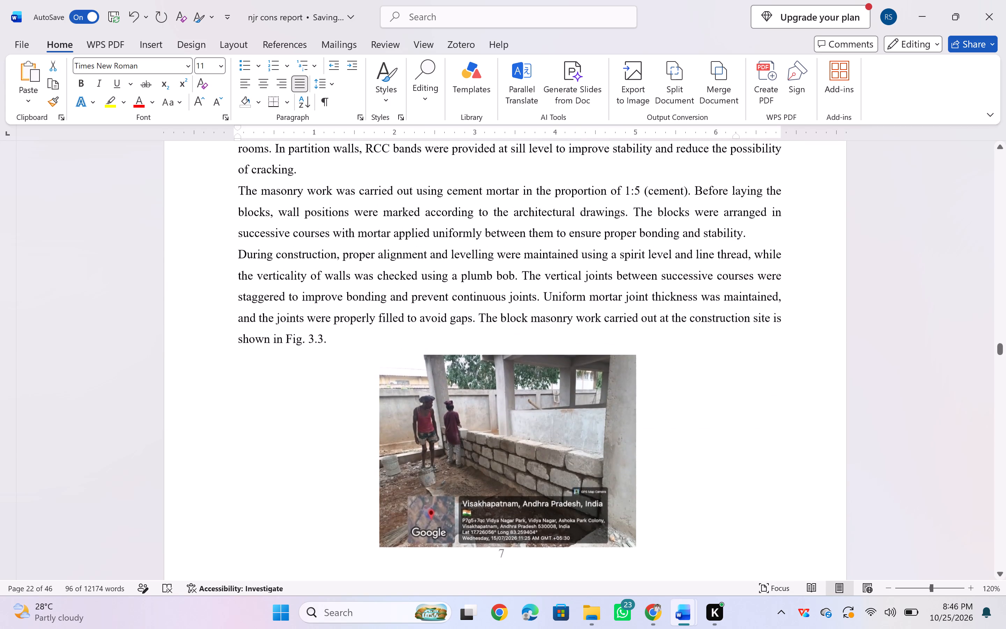
{"action": "scroll", "coordinate": [486, 496], "scroll_direction": "up", "scroll_amount": 3}
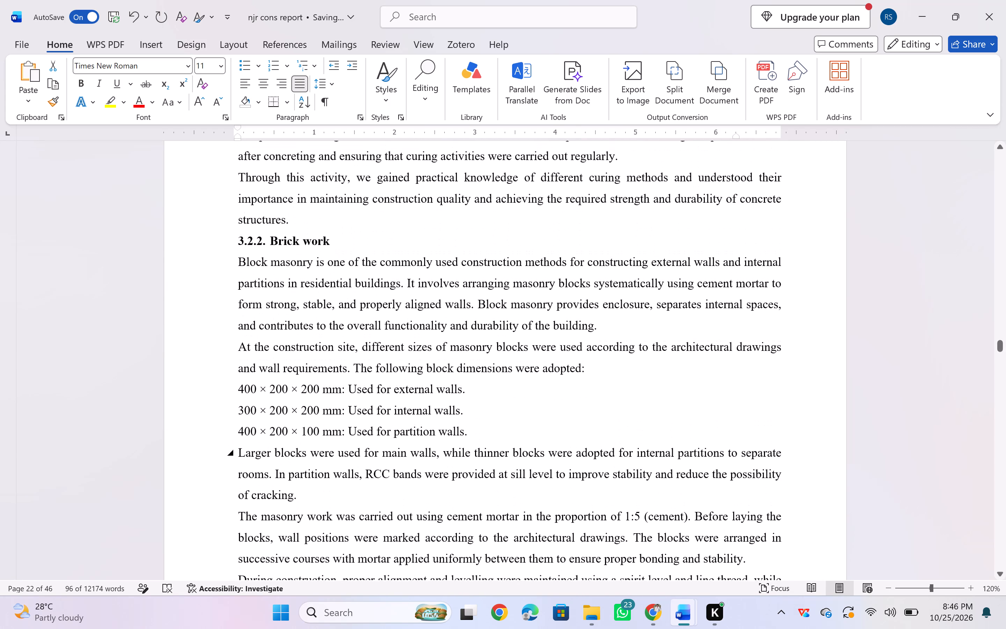
{"action": "scroll", "coordinate": [486, 496], "scroll_direction": "up", "scroll_amount": 1}
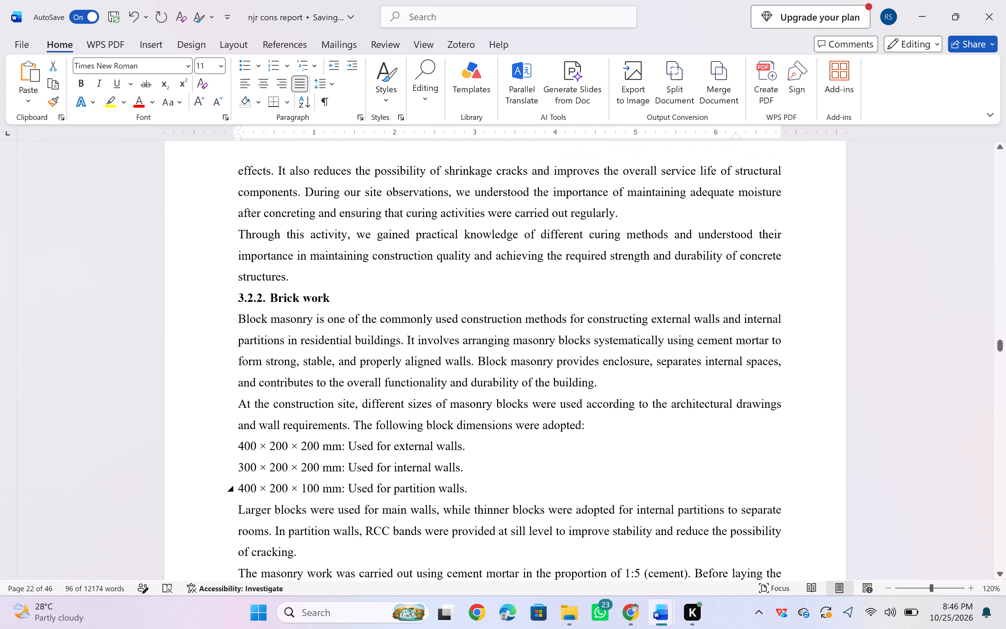
{"action": "scroll", "coordinate": [486, 496], "scroll_direction": "up", "scroll_amount": 2}
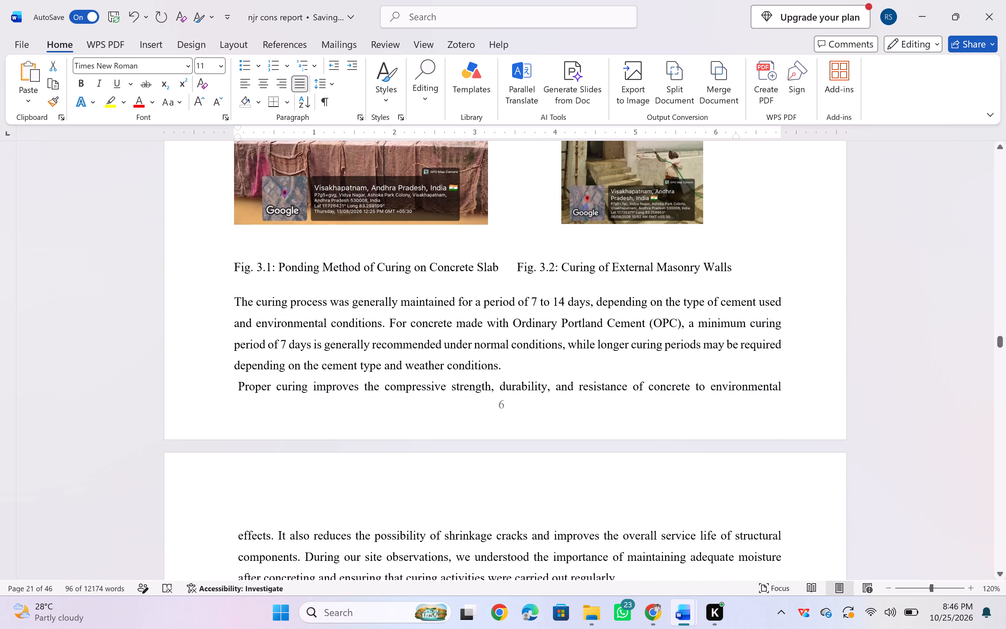
{"action": "scroll", "coordinate": [486, 496], "scroll_direction": "up", "scroll_amount": 1}
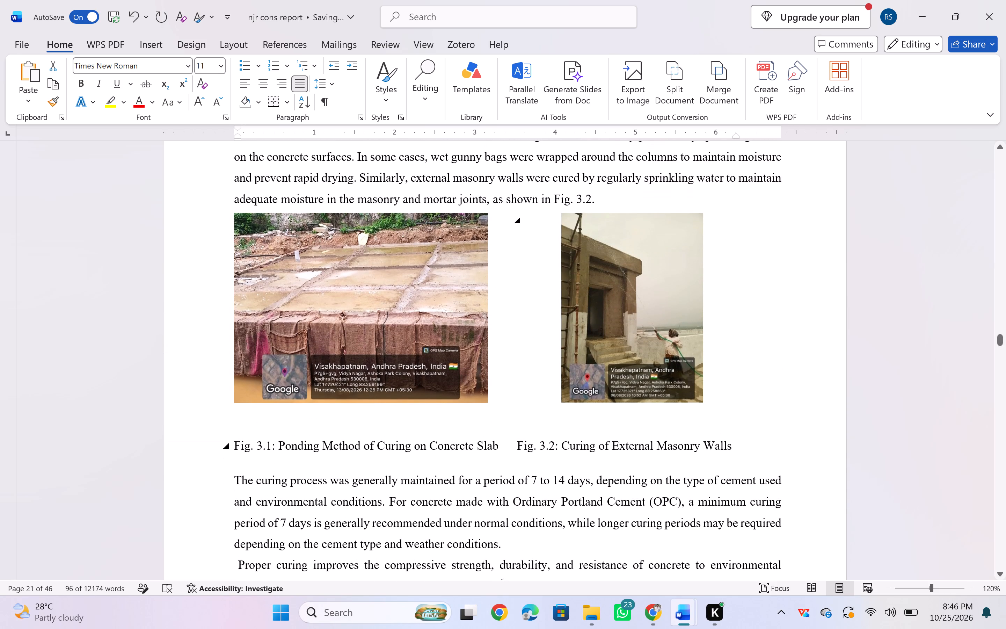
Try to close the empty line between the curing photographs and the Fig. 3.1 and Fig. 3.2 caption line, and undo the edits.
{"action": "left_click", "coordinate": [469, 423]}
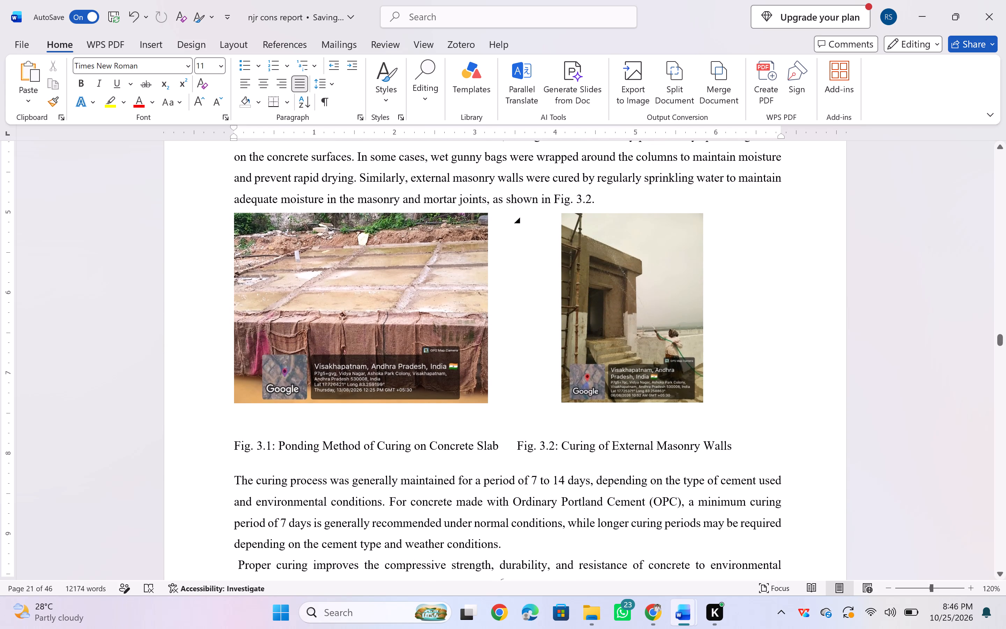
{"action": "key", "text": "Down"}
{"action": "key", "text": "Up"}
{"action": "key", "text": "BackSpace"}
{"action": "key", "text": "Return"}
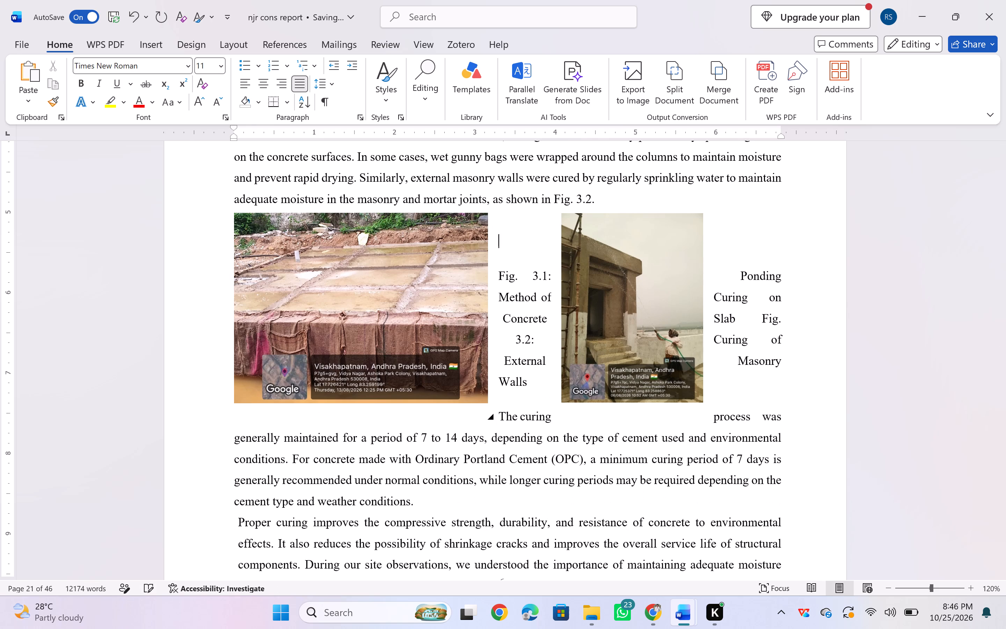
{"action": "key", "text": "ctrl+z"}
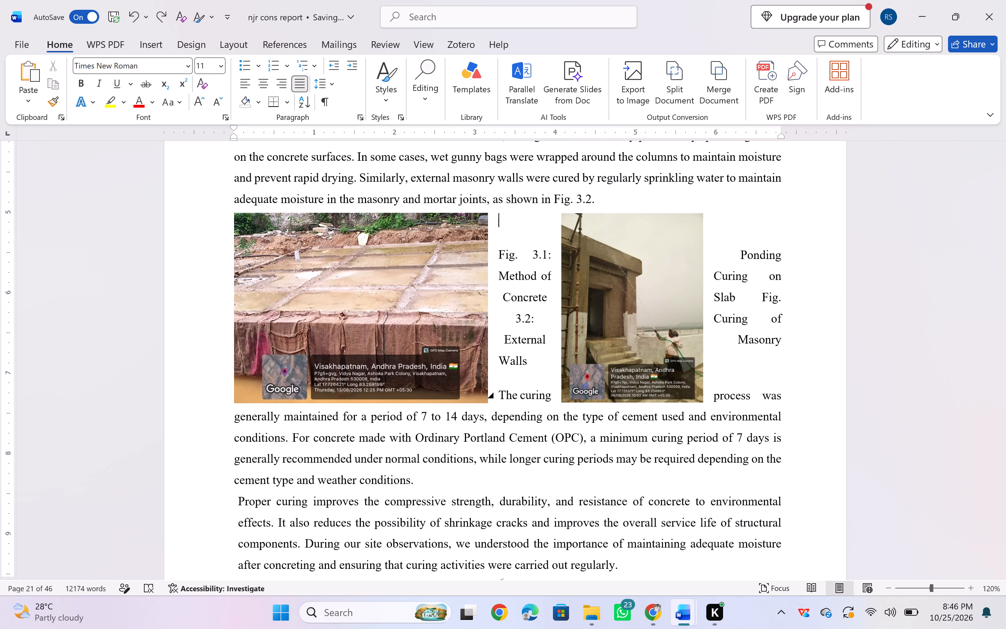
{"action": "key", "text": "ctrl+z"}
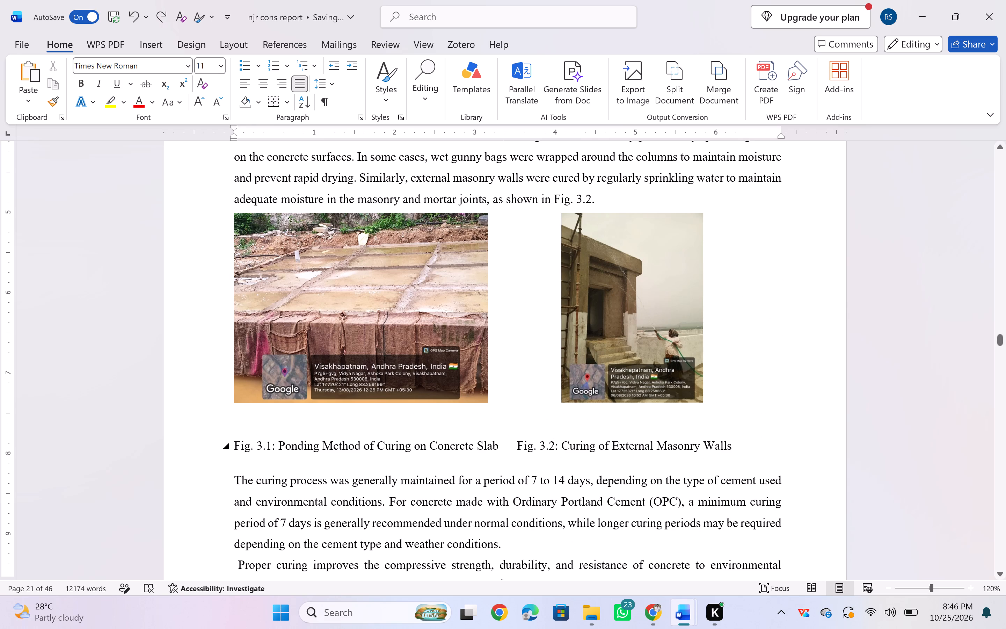
Remove the space before the paragraph holding the Fig. 3.1 and Fig. 3.2 captions.
{"action": "left_click_drag", "start_coordinate": [234, 437], "coordinate": [745, 444]}
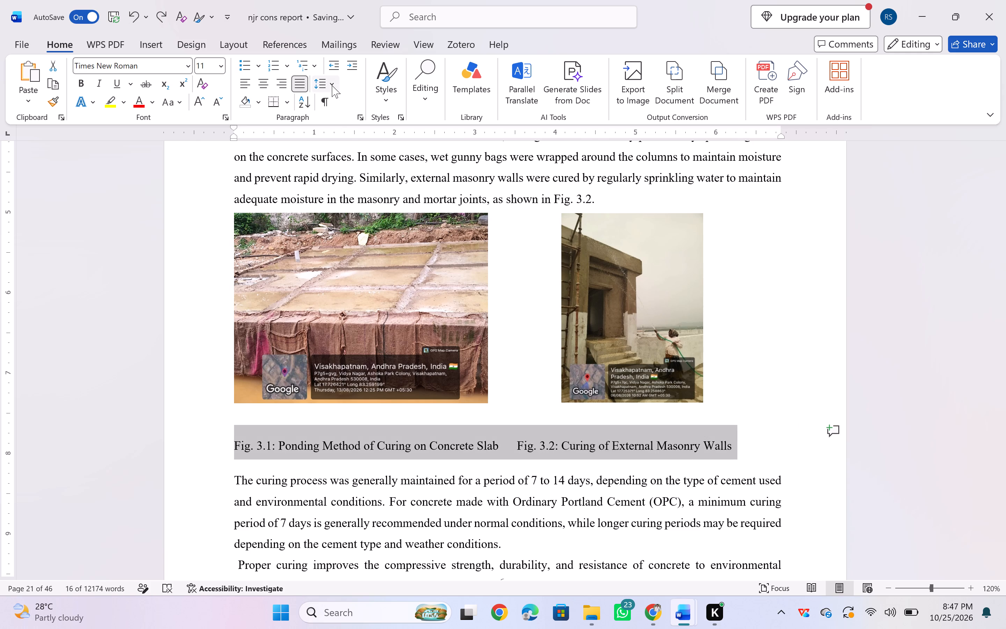
{"action": "left_click", "coordinate": [332, 85]}
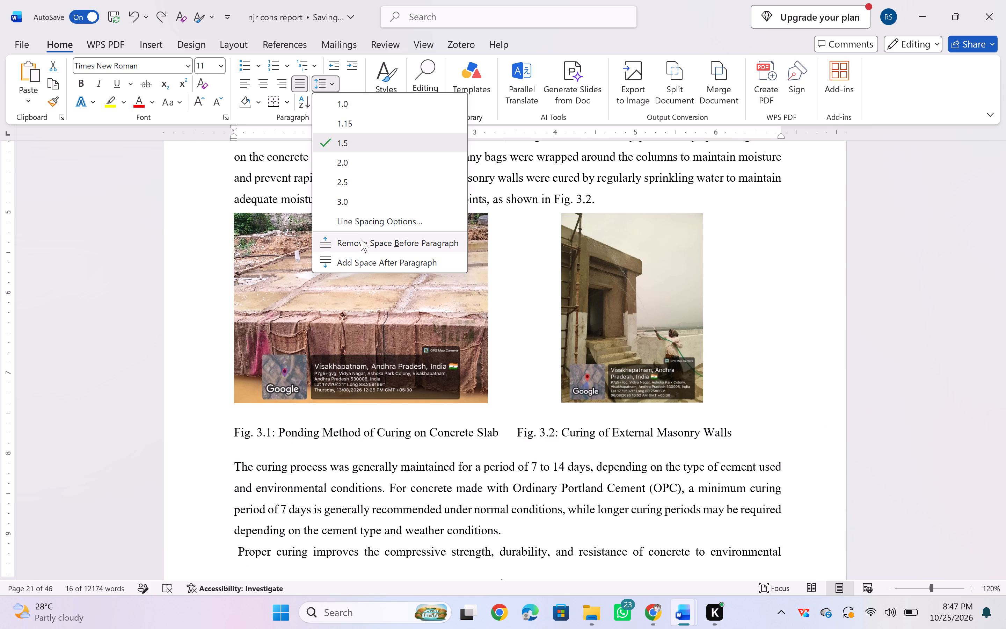
{"action": "left_click", "coordinate": [361, 239]}
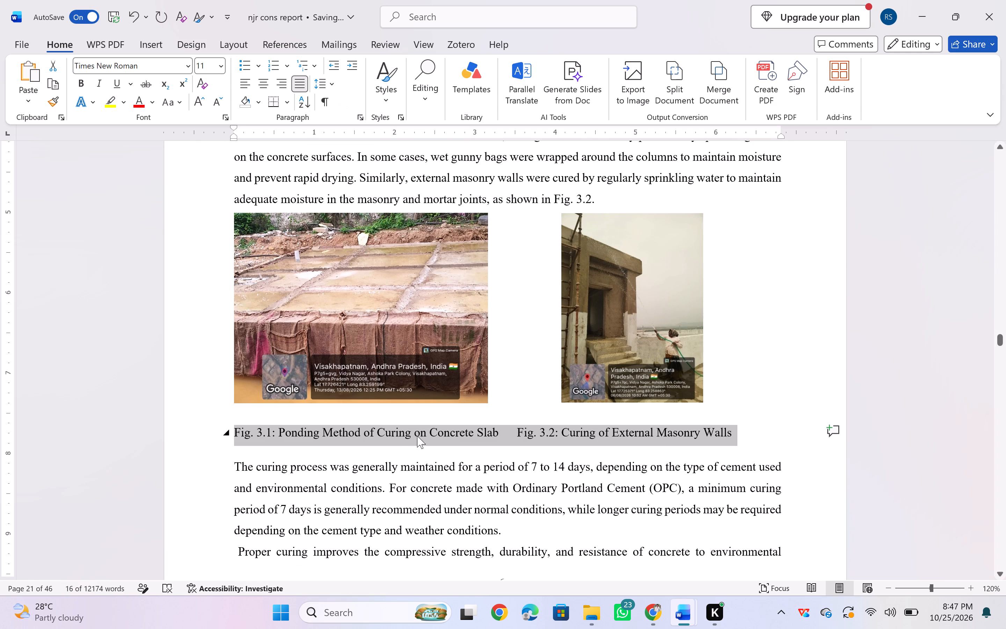
Widen the gap between the Fig. 3.1 and Fig. 3.2 captions by two spaces.
{"action": "left_click", "coordinate": [401, 437]}
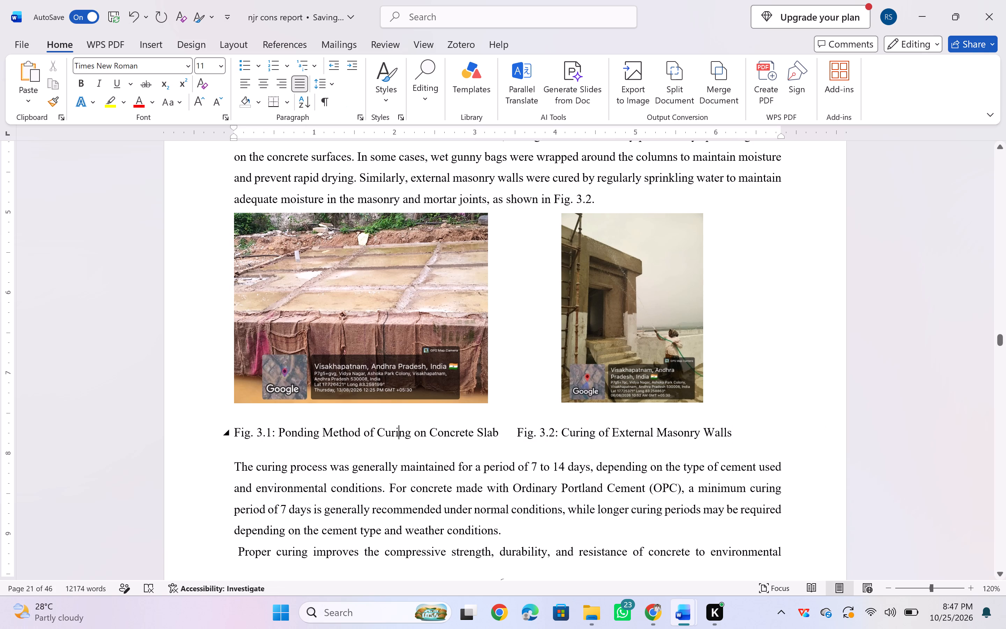
{"action": "left_click", "coordinate": [512, 427]}
{"action": "key", "text": "space"}
{"action": "key", "text": "space"}
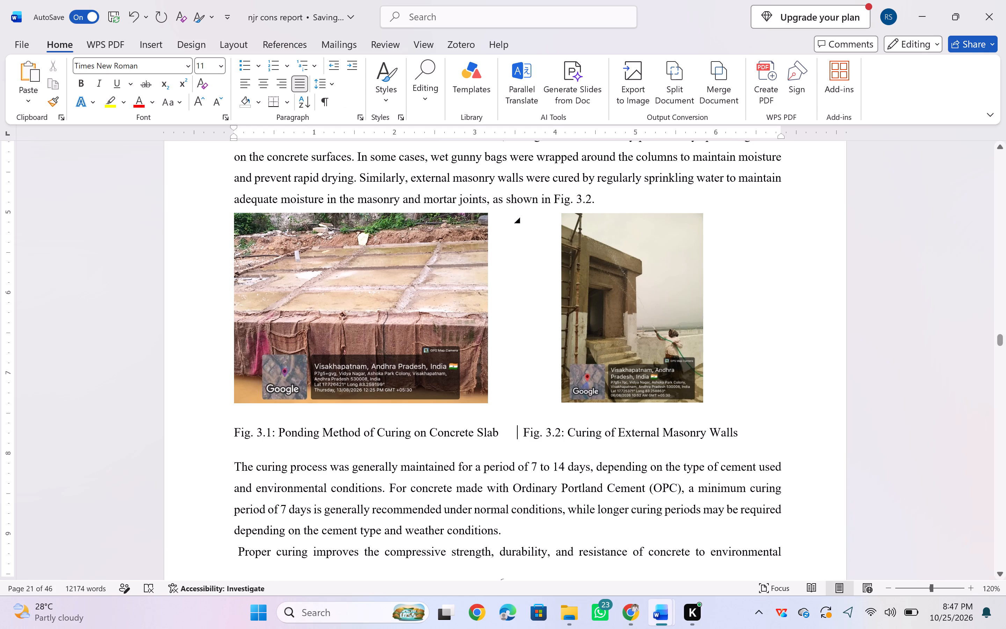
{"action": "left_click", "coordinate": [629, 333]}
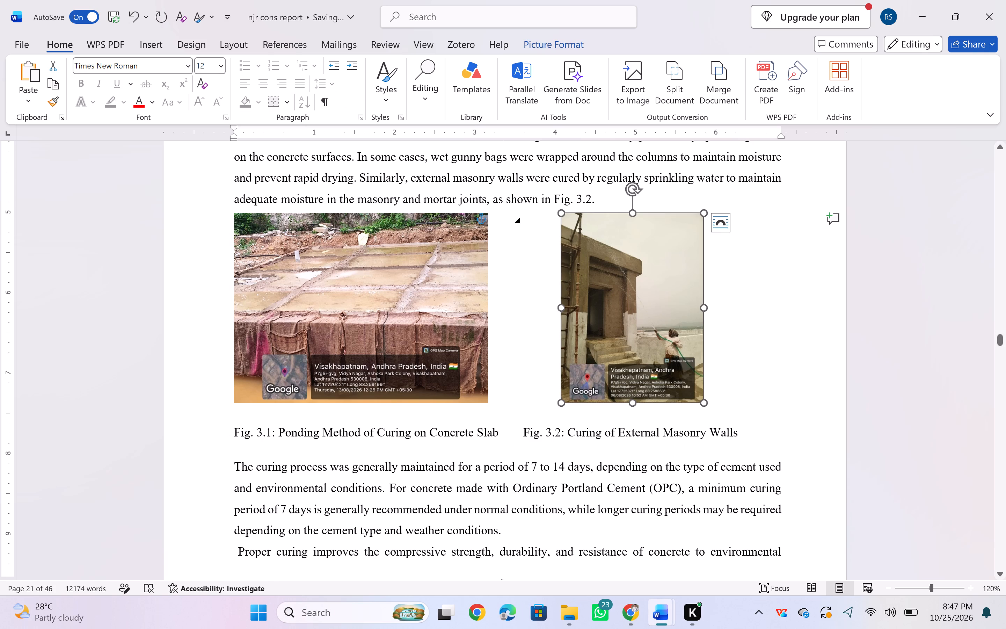
{"action": "left_click_drag", "start_coordinate": [701, 308], "coordinate": [732, 314]}
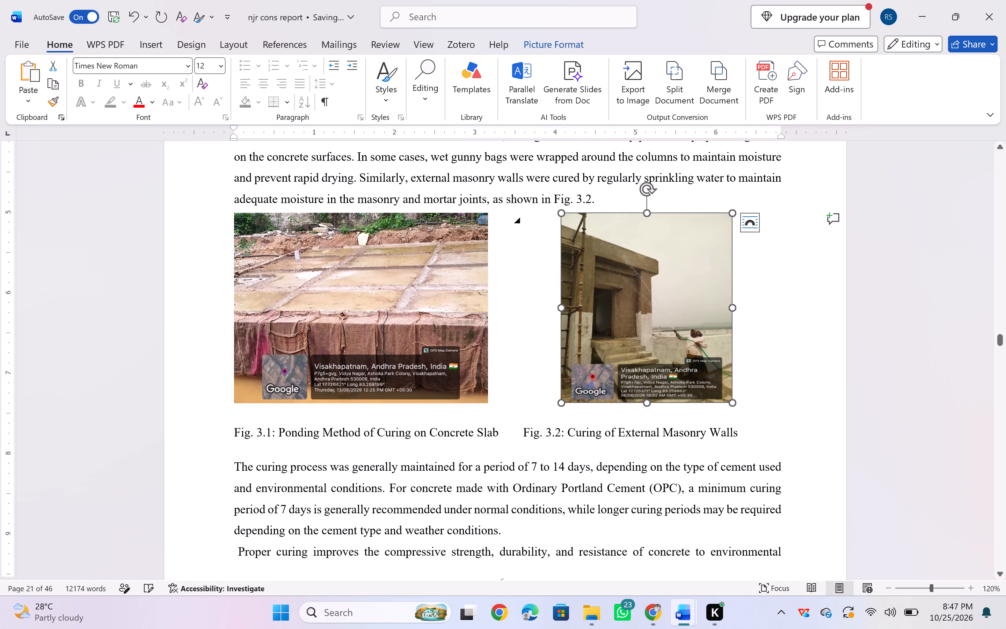
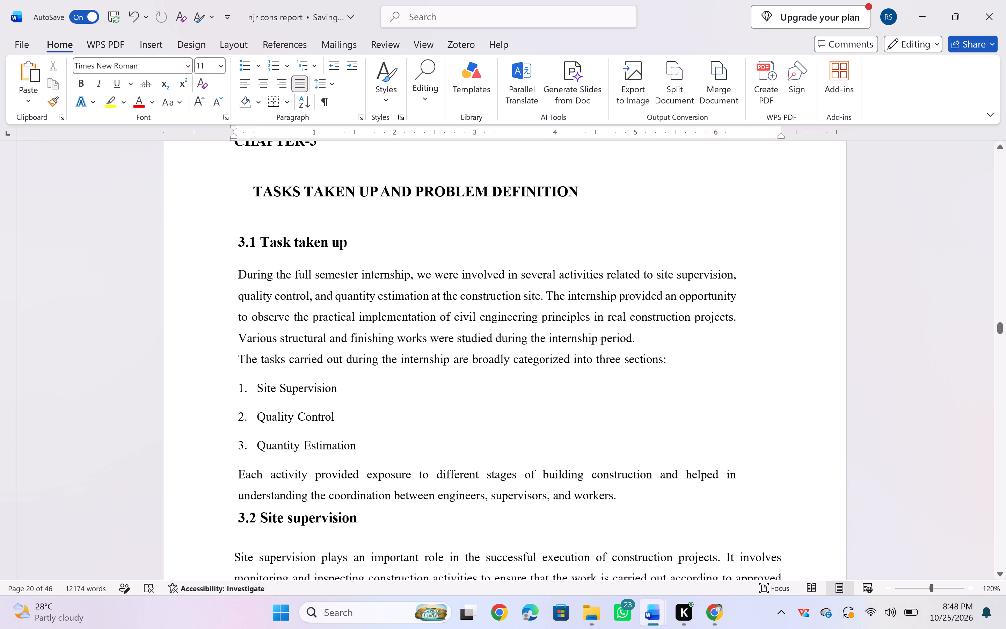
{"action": "scroll", "coordinate": [438, 355], "scroll_direction": "up", "scroll_amount": 1}
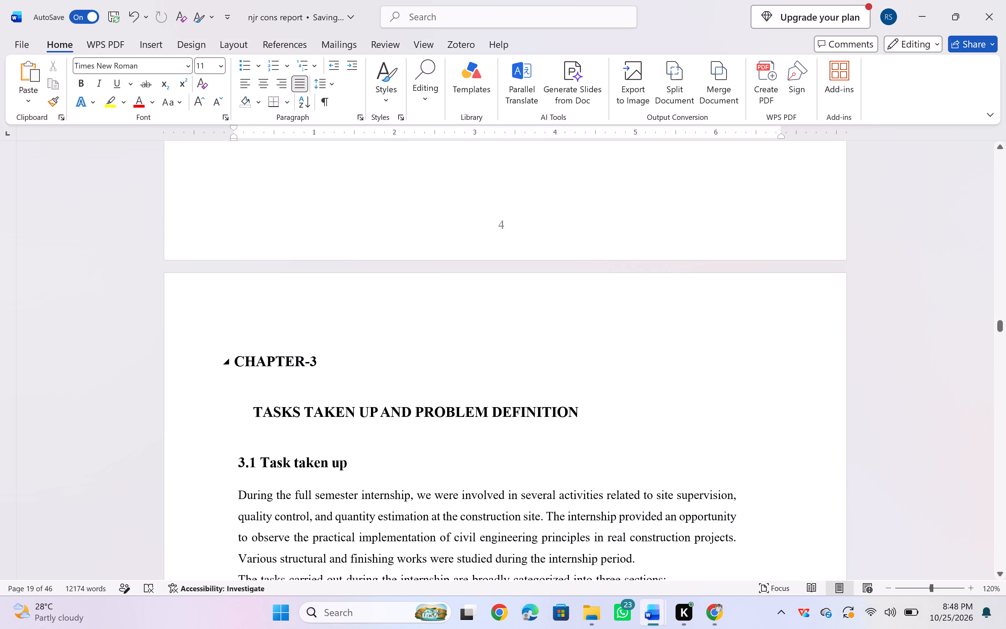
{"action": "left_click_drag", "start_coordinate": [236, 357], "coordinate": [560, 405]}
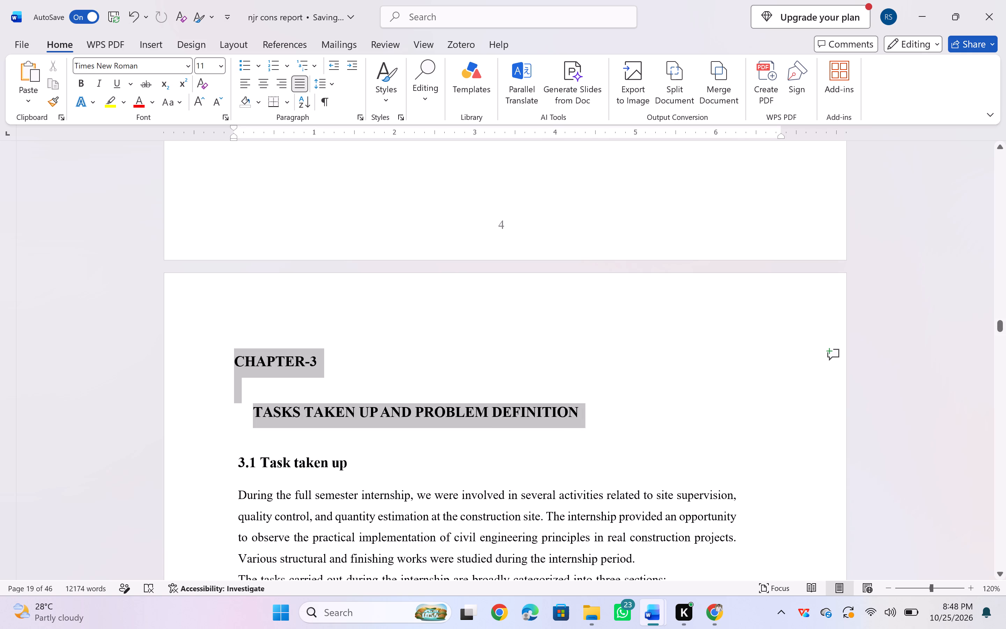
{"action": "left_click_drag", "start_coordinate": [560, 405], "coordinate": [564, 406]}
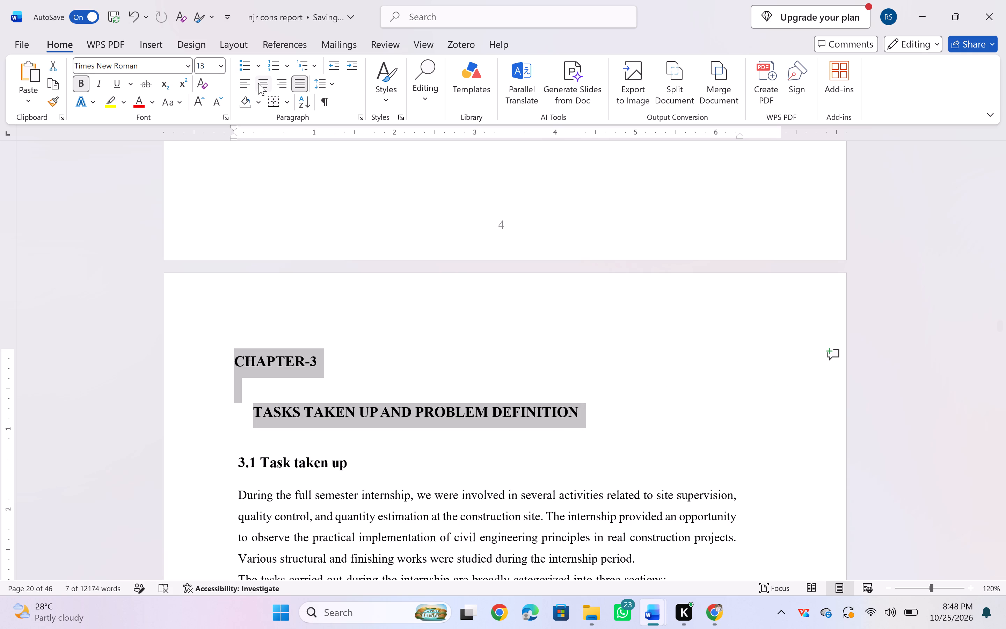
{"action": "left_click", "coordinate": [258, 84]}
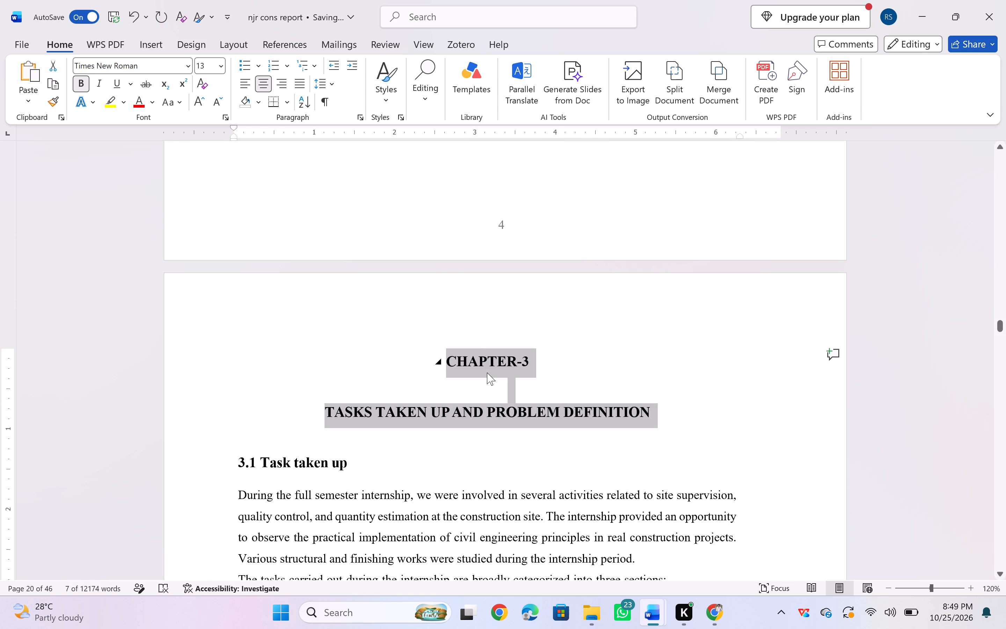
Delete the empty line between CHAPTER-3 and TASKS TAKEN UP AND PROBLEM DEFINITION.
{"action": "left_click", "coordinate": [487, 373]}
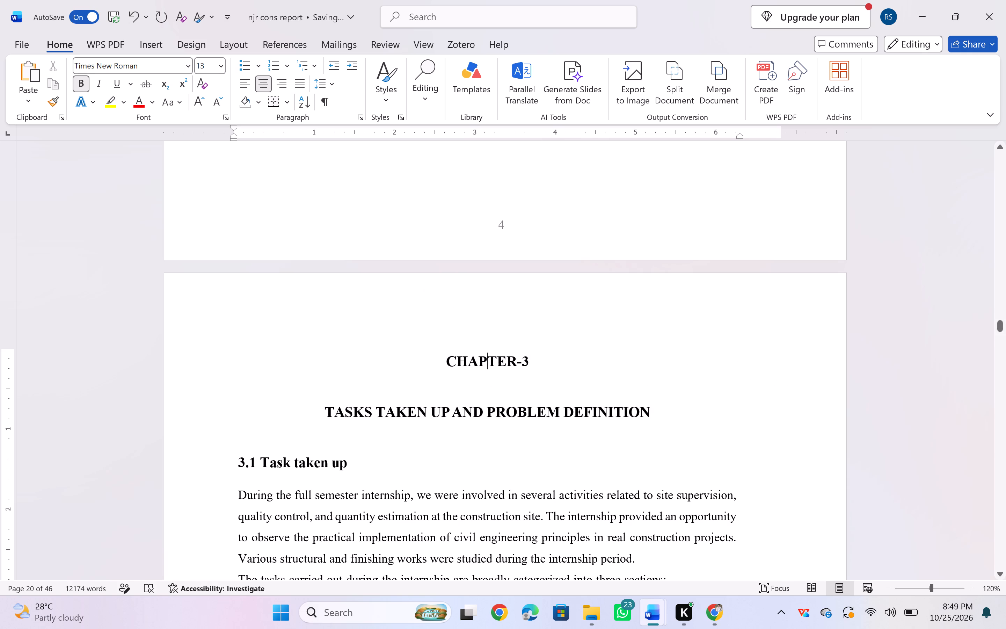
{"action": "left_click", "coordinate": [481, 396]}
{"action": "key", "text": "BackSpace"}
{"action": "key", "text": "BackSpace"}
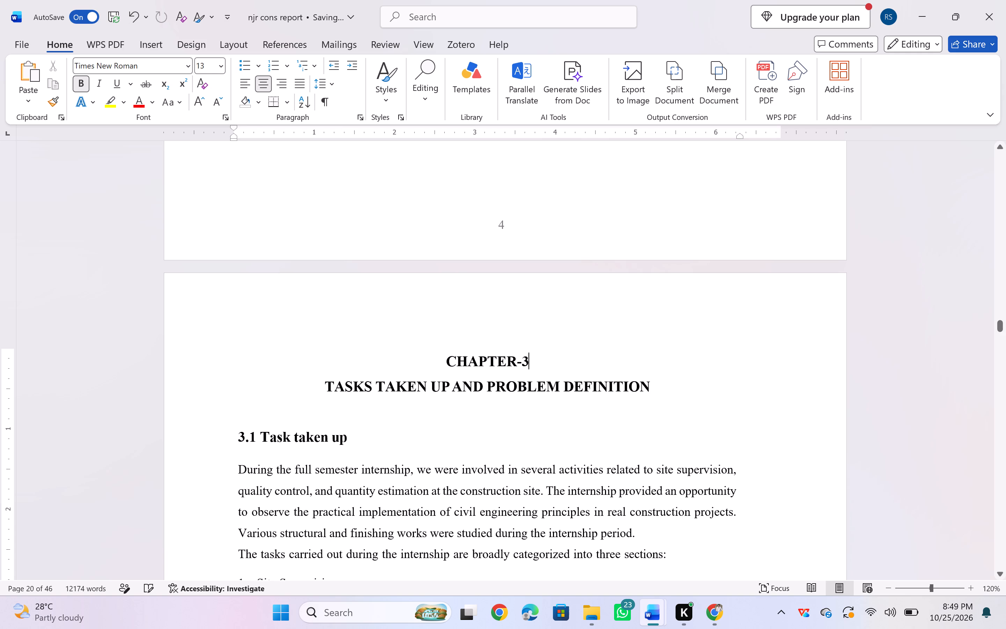
Insert a line break after CHAPTER-4 so that METHODOLOGY & LEARNINGS sits on its own line in the chapter heading.
{"action": "scroll", "coordinate": [482, 449], "scroll_direction": "down", "scroll_amount": 5}
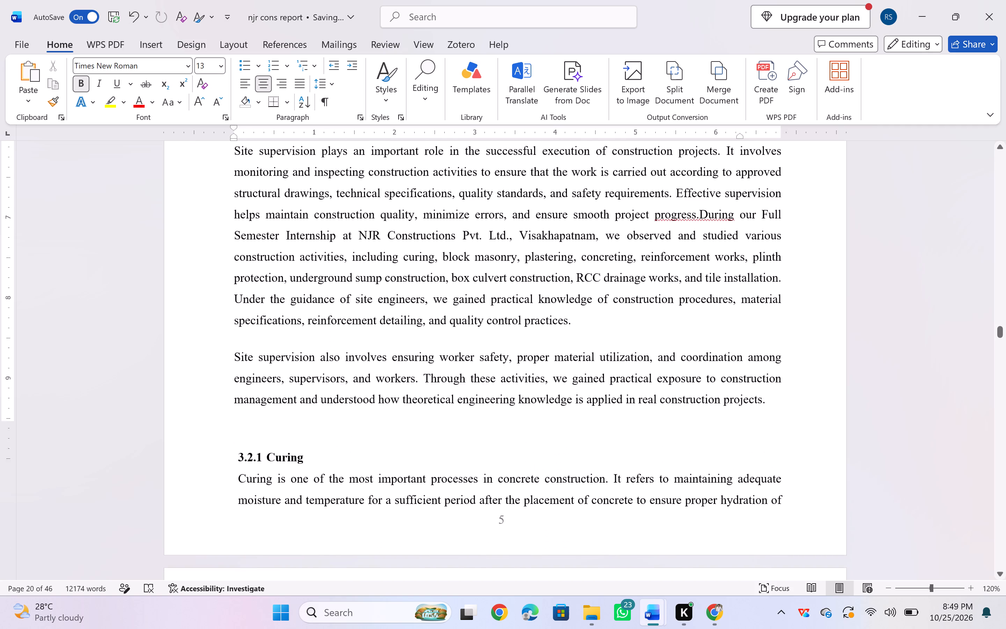
{"action": "scroll", "coordinate": [482, 449], "scroll_direction": "down", "scroll_amount": 9}
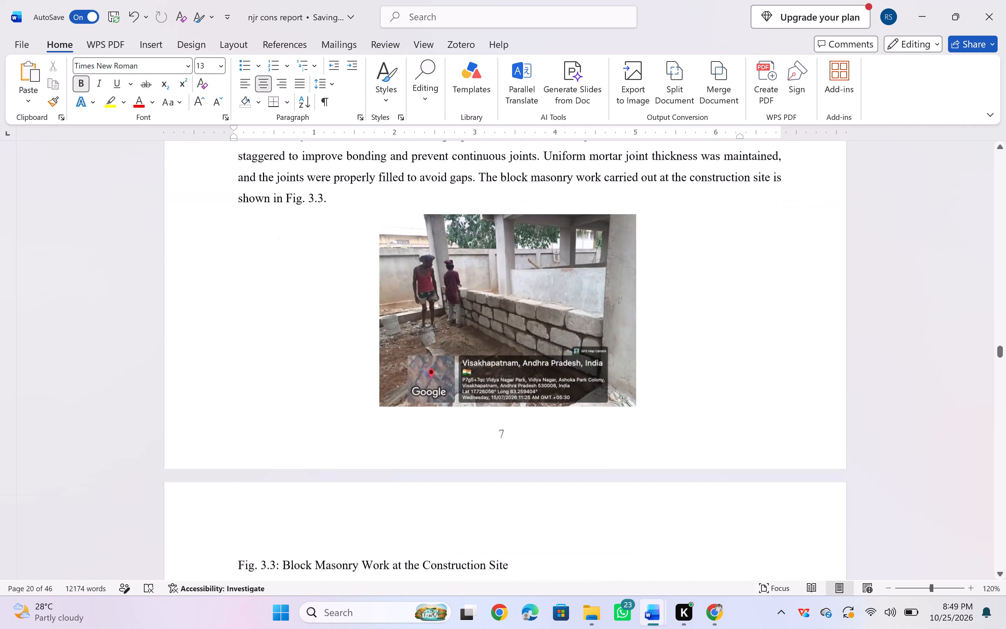
{"action": "scroll", "coordinate": [482, 449], "scroll_direction": "down", "scroll_amount": 8}
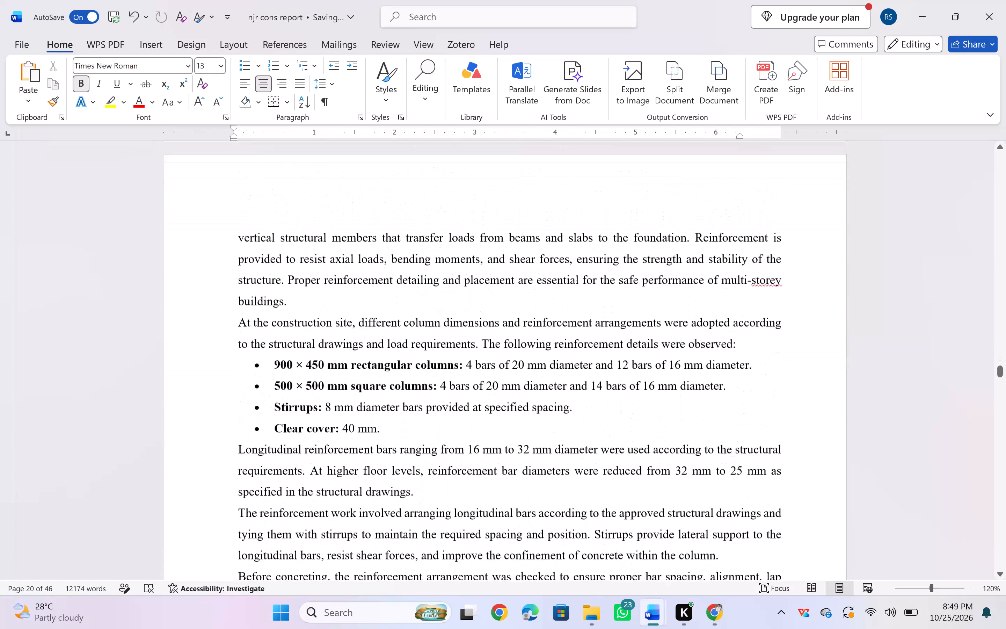
{"action": "scroll", "coordinate": [482, 449], "scroll_direction": "down", "scroll_amount": 4}
{"action": "scroll", "coordinate": [482, 449], "scroll_direction": "up", "scroll_amount": 1}
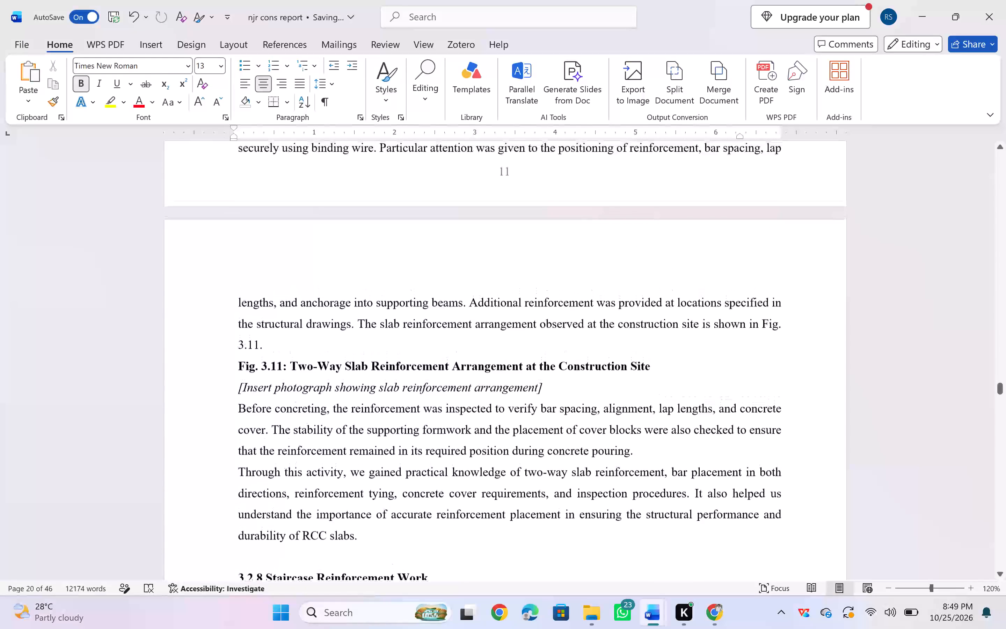
{"action": "scroll", "coordinate": [482, 449], "scroll_direction": "down", "scroll_amount": 1}
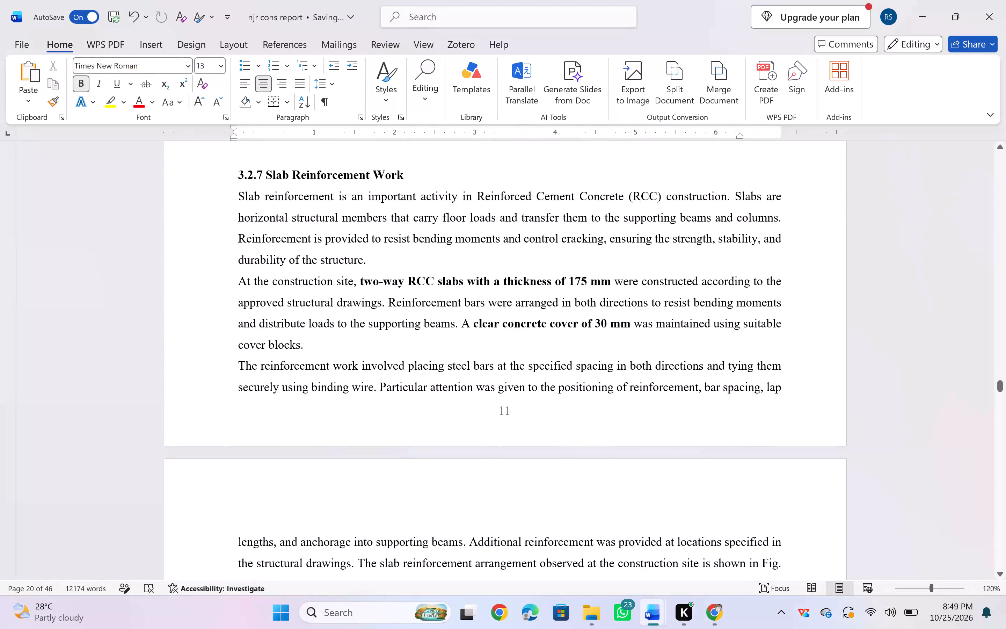
{"action": "scroll", "coordinate": [482, 449], "scroll_direction": "down", "scroll_amount": 5}
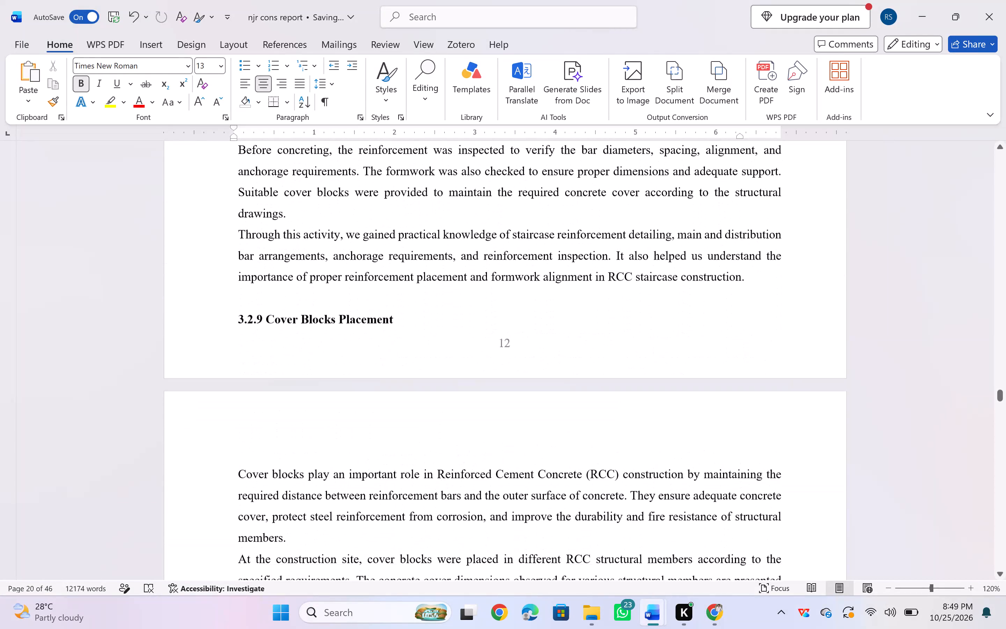
{"action": "scroll", "coordinate": [482, 449], "scroll_direction": "down", "scroll_amount": 6}
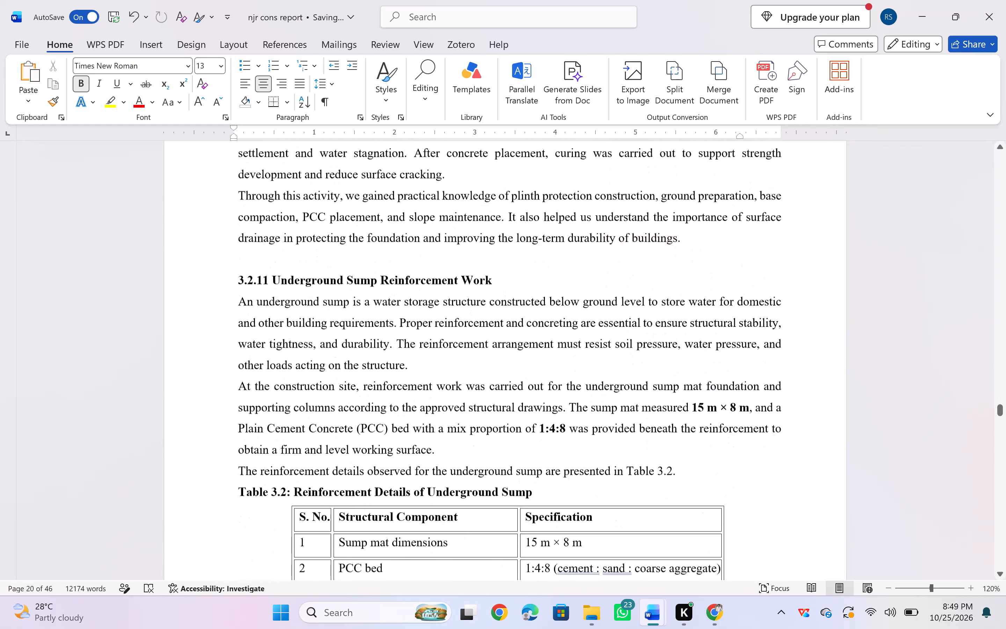
{"action": "scroll", "coordinate": [482, 449], "scroll_direction": "down", "scroll_amount": 6}
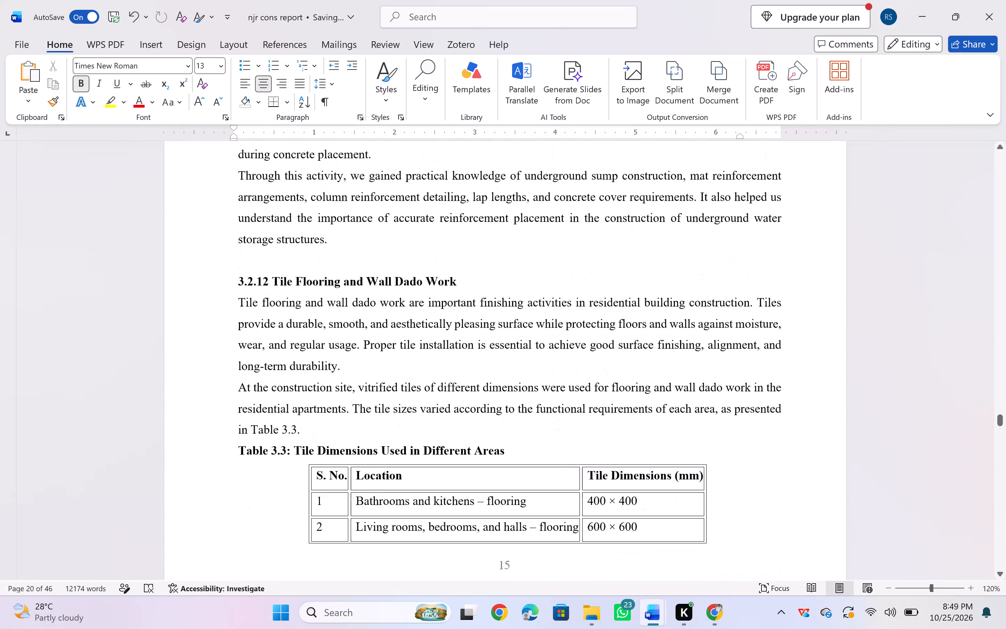
{"action": "scroll", "coordinate": [482, 449], "scroll_direction": "down", "scroll_amount": 4}
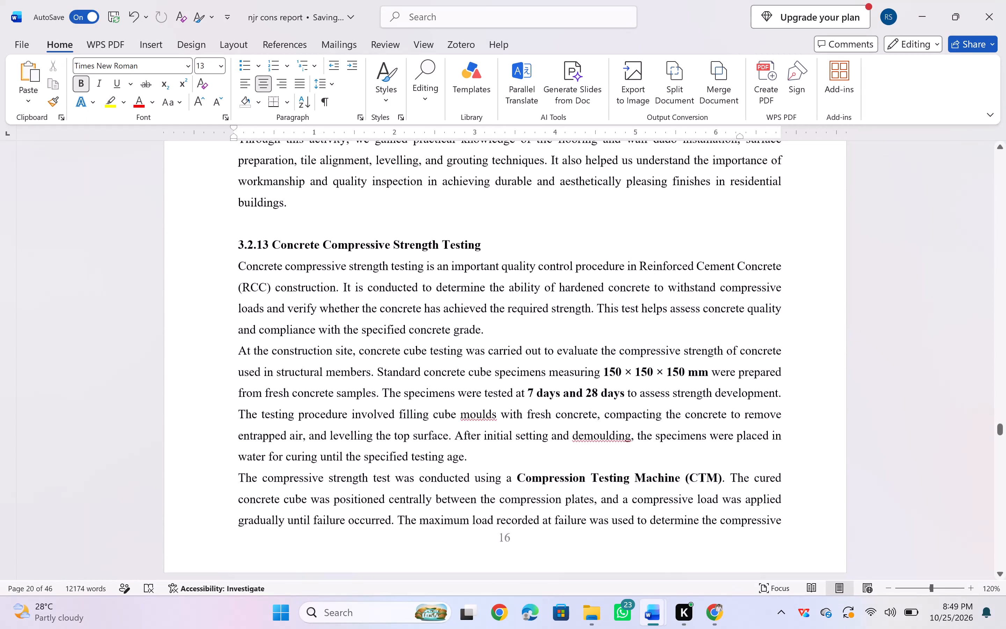
{"action": "scroll", "coordinate": [482, 449], "scroll_direction": "down", "scroll_amount": 5}
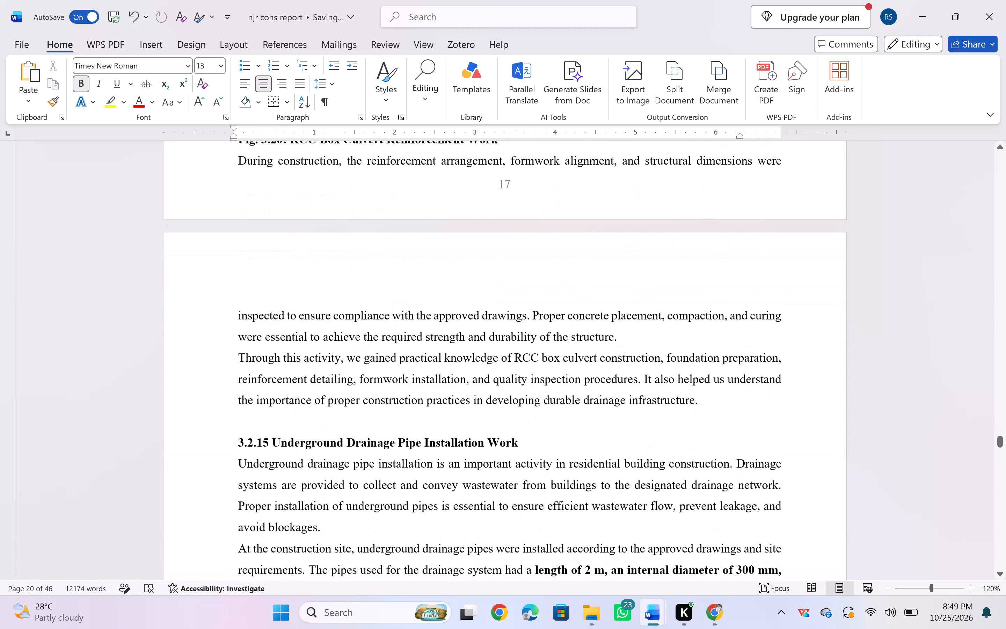
{"action": "scroll", "coordinate": [482, 449], "scroll_direction": "down", "scroll_amount": 5}
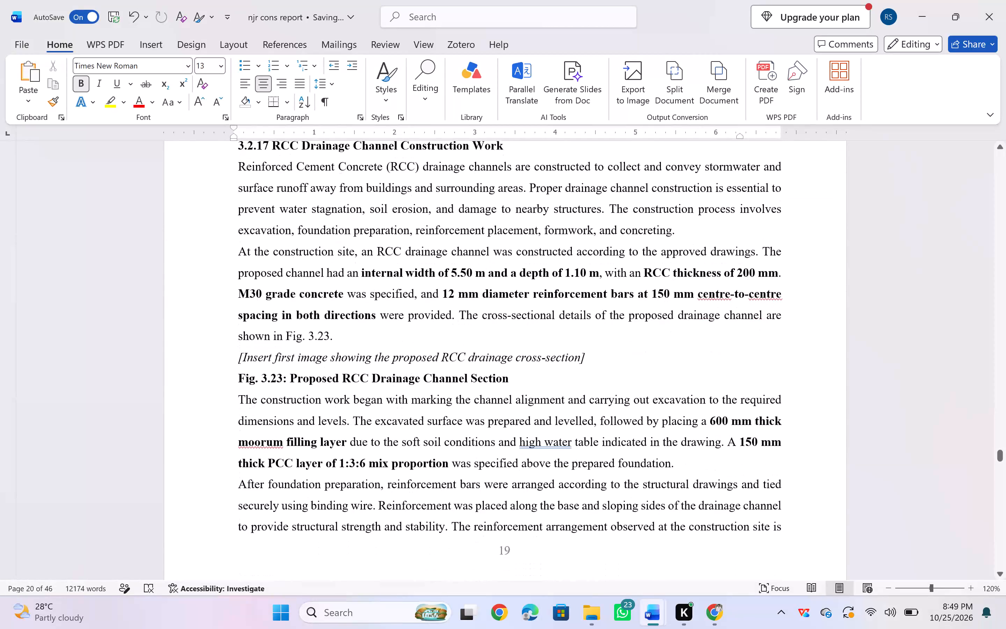
{"action": "scroll", "coordinate": [482, 449], "scroll_direction": "down", "scroll_amount": 5}
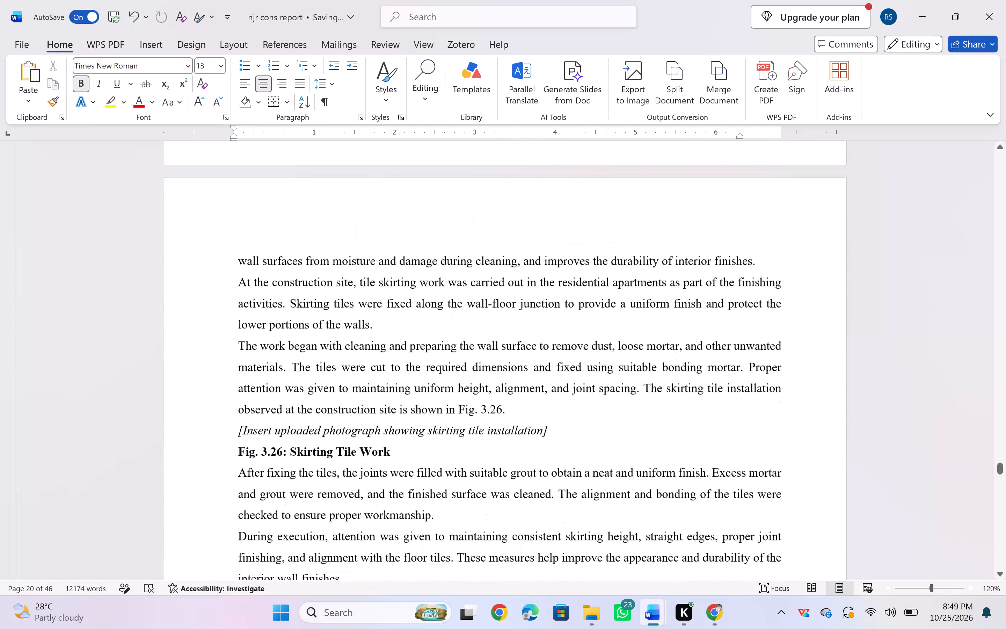
{"action": "scroll", "coordinate": [482, 449], "scroll_direction": "down", "scroll_amount": 5}
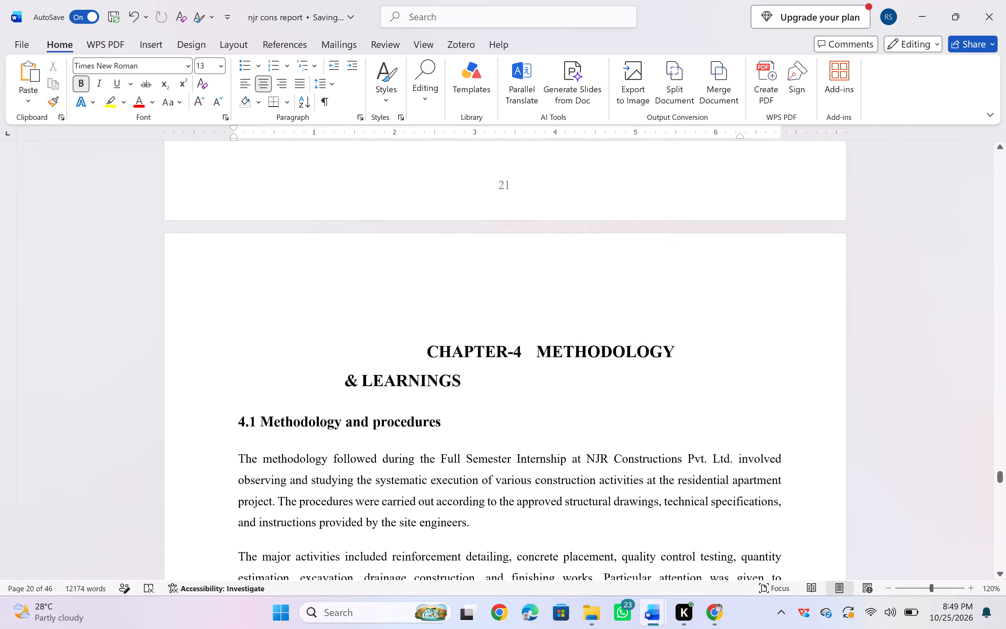
{"action": "scroll", "coordinate": [482, 449], "scroll_direction": "down", "scroll_amount": 1}
{"action": "left_click", "coordinate": [533, 310]}
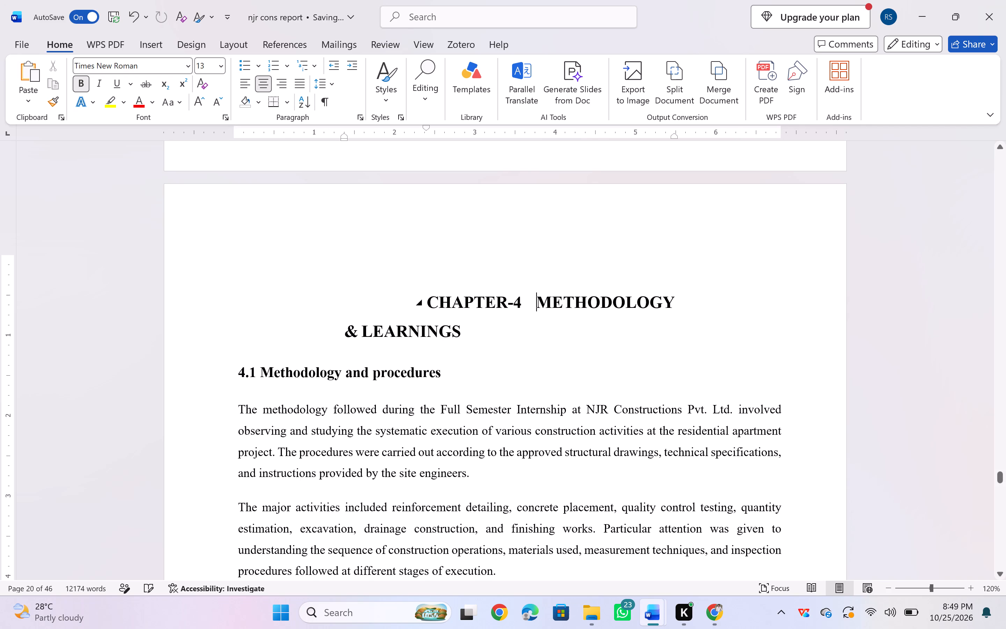
{"action": "key", "text": "shift+Return"}
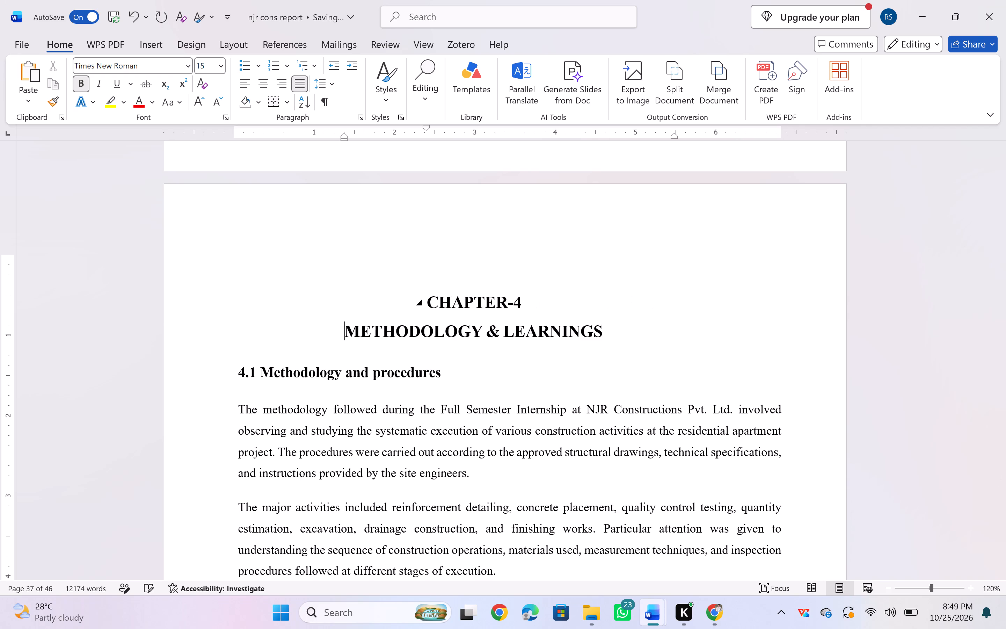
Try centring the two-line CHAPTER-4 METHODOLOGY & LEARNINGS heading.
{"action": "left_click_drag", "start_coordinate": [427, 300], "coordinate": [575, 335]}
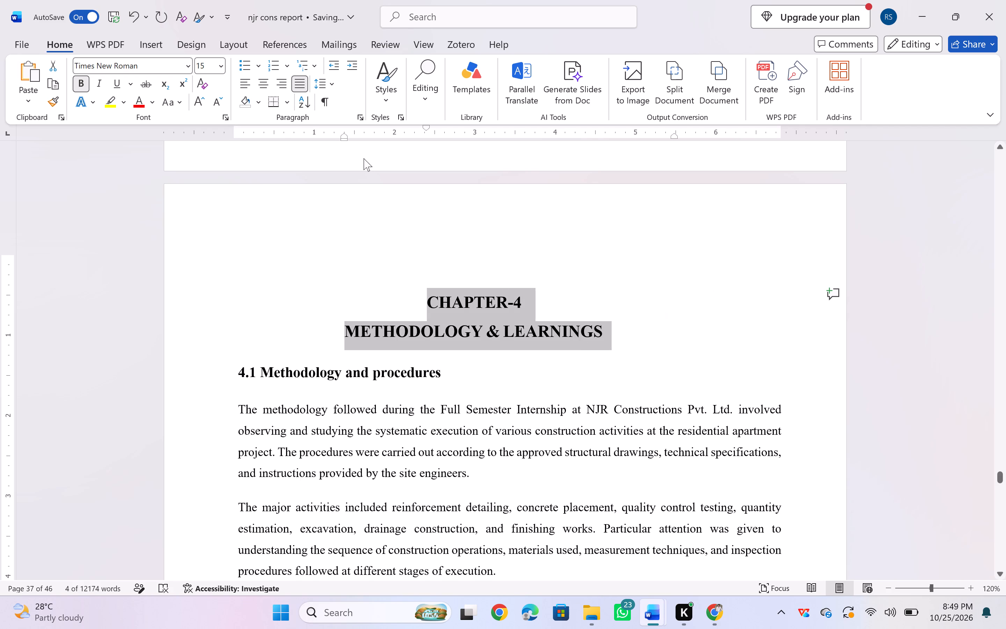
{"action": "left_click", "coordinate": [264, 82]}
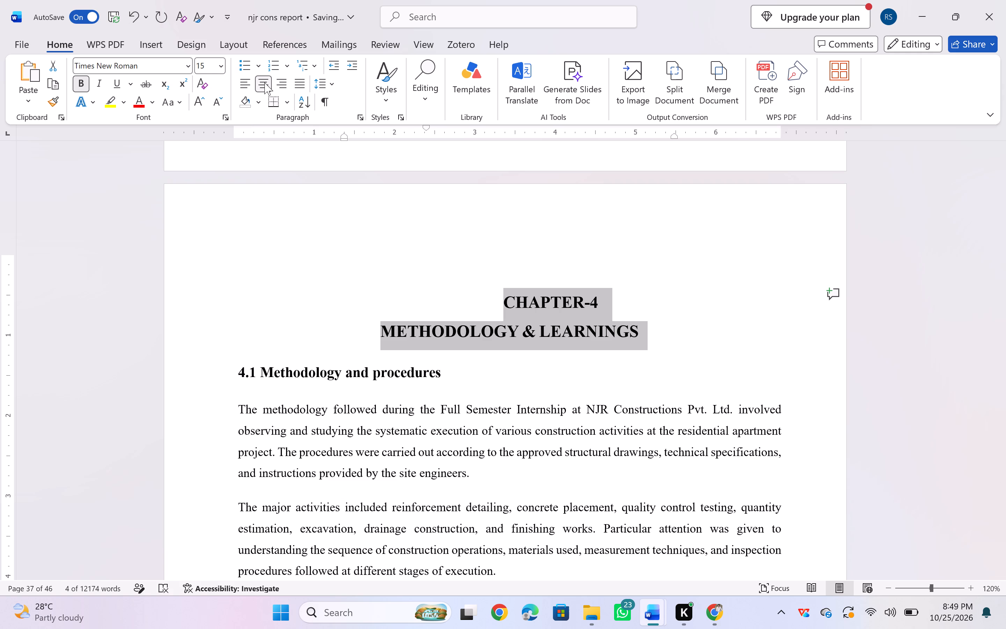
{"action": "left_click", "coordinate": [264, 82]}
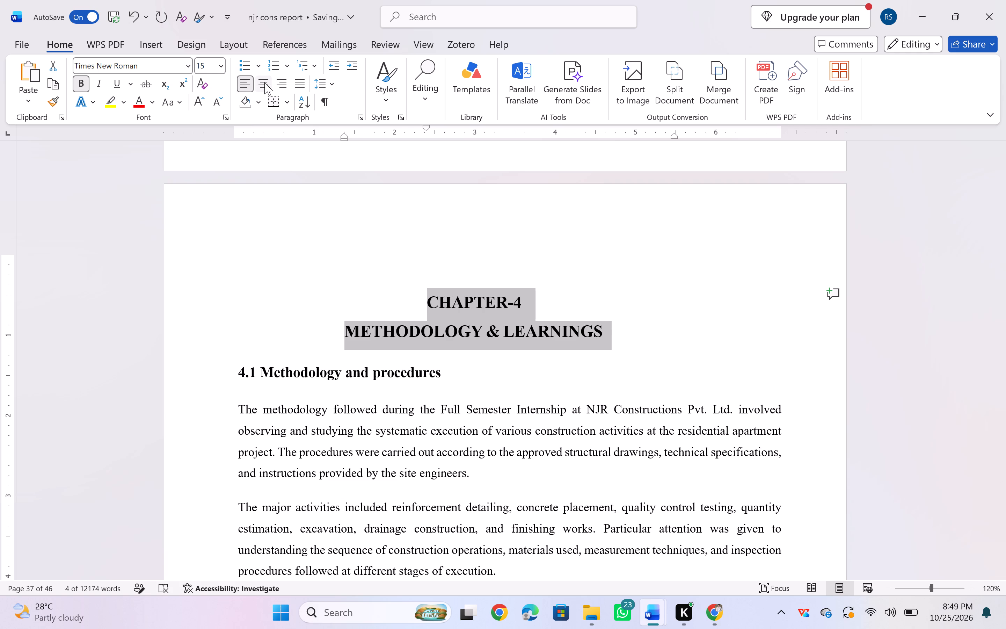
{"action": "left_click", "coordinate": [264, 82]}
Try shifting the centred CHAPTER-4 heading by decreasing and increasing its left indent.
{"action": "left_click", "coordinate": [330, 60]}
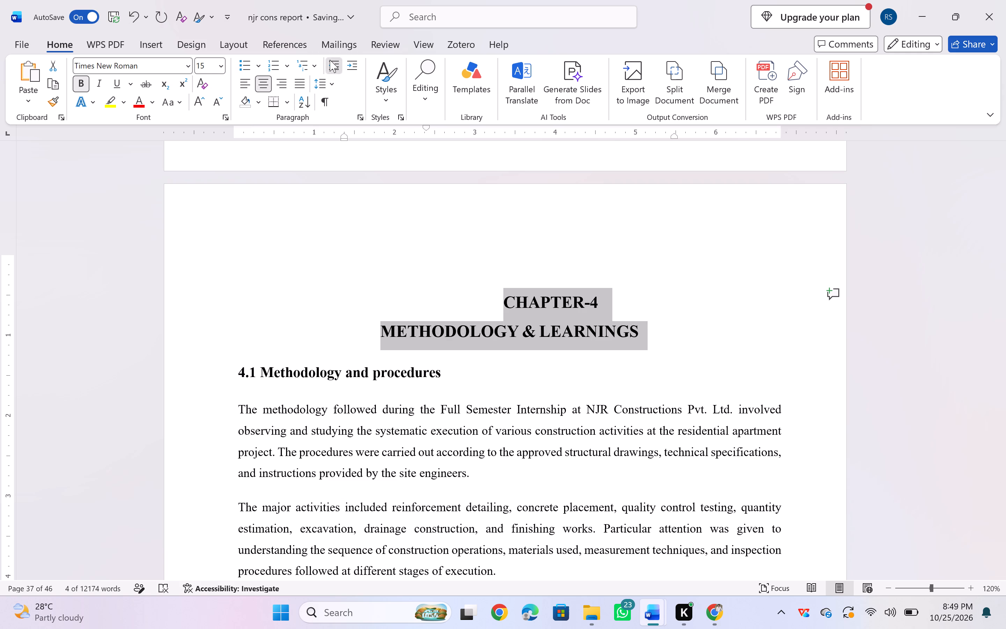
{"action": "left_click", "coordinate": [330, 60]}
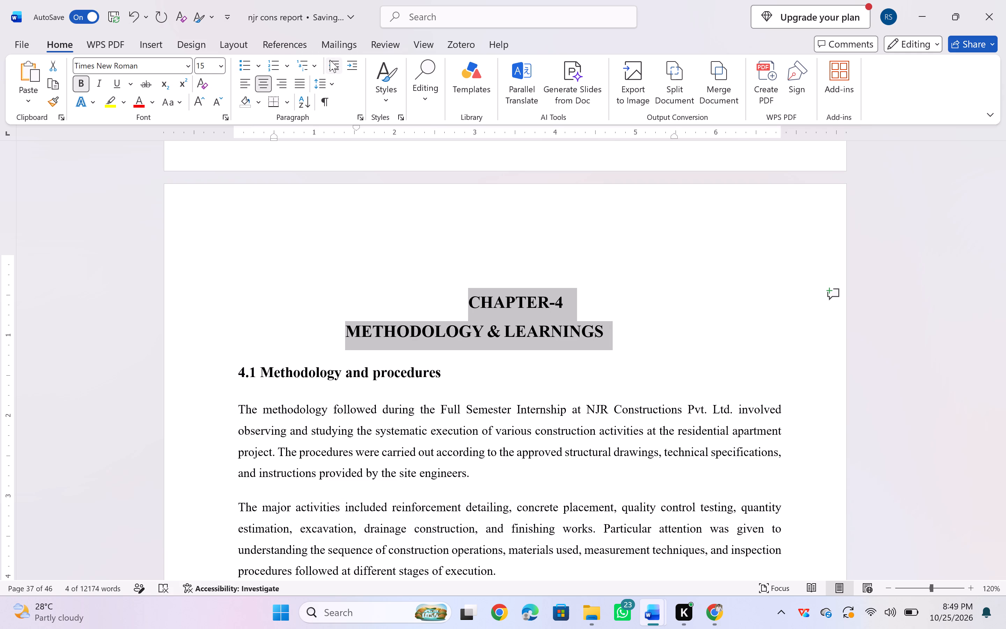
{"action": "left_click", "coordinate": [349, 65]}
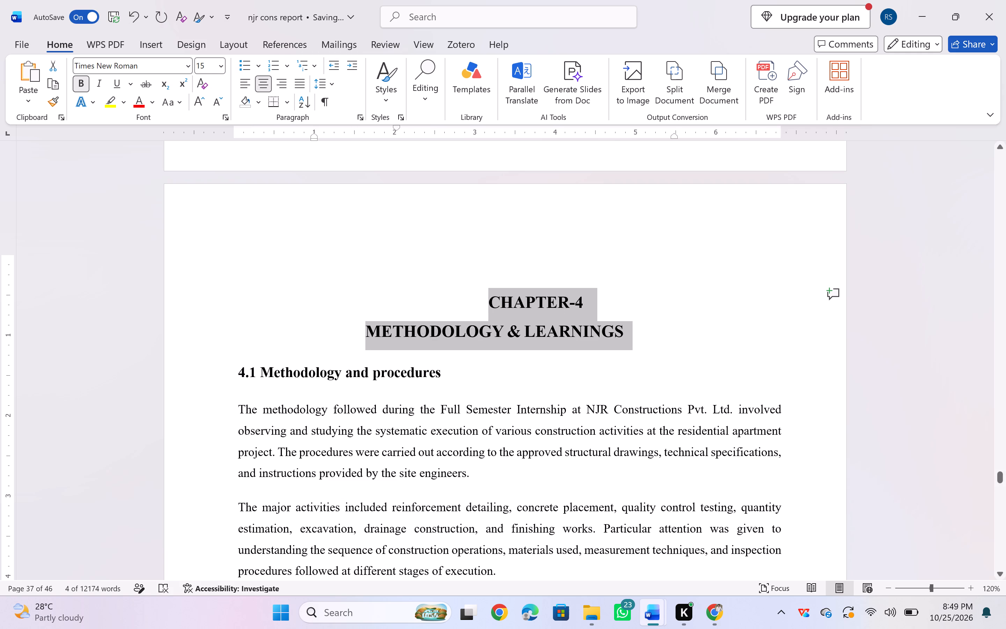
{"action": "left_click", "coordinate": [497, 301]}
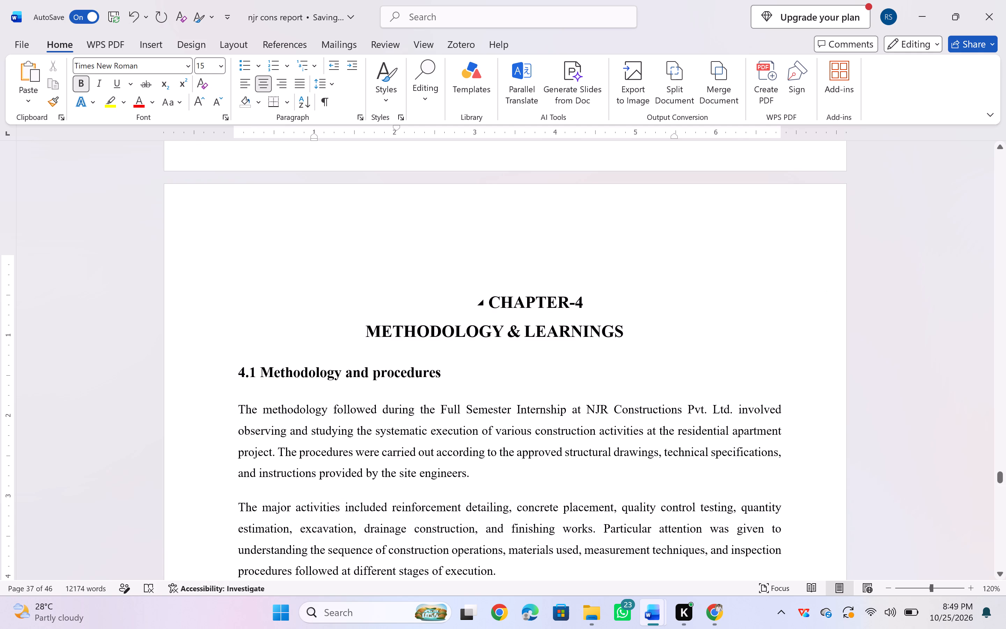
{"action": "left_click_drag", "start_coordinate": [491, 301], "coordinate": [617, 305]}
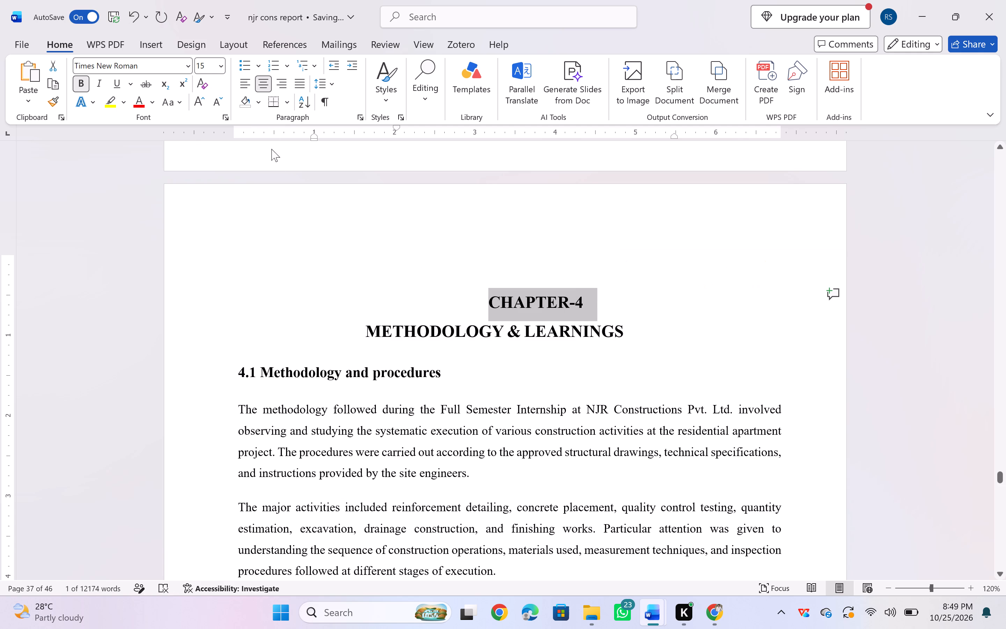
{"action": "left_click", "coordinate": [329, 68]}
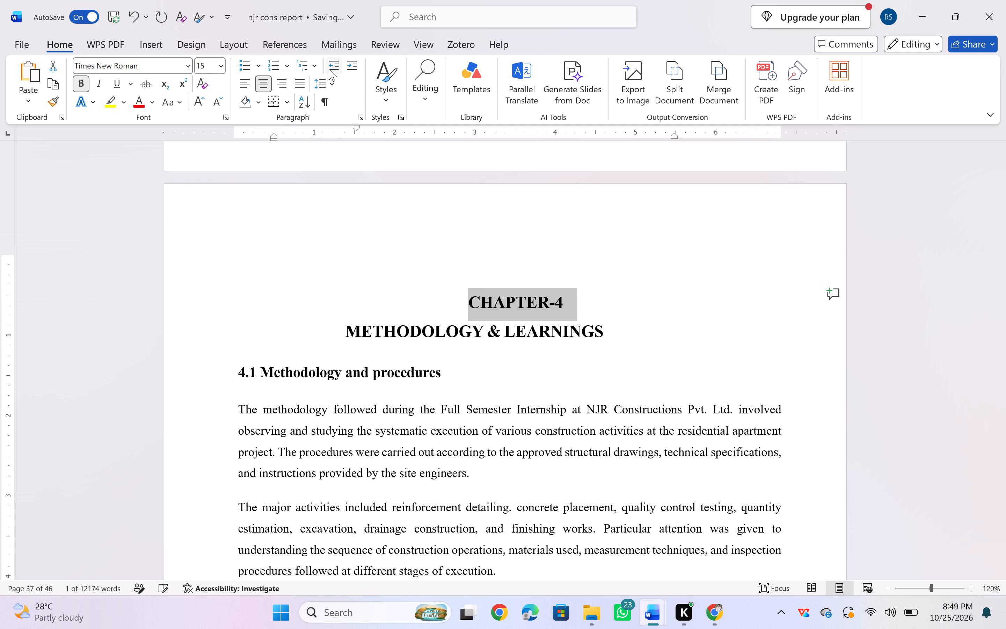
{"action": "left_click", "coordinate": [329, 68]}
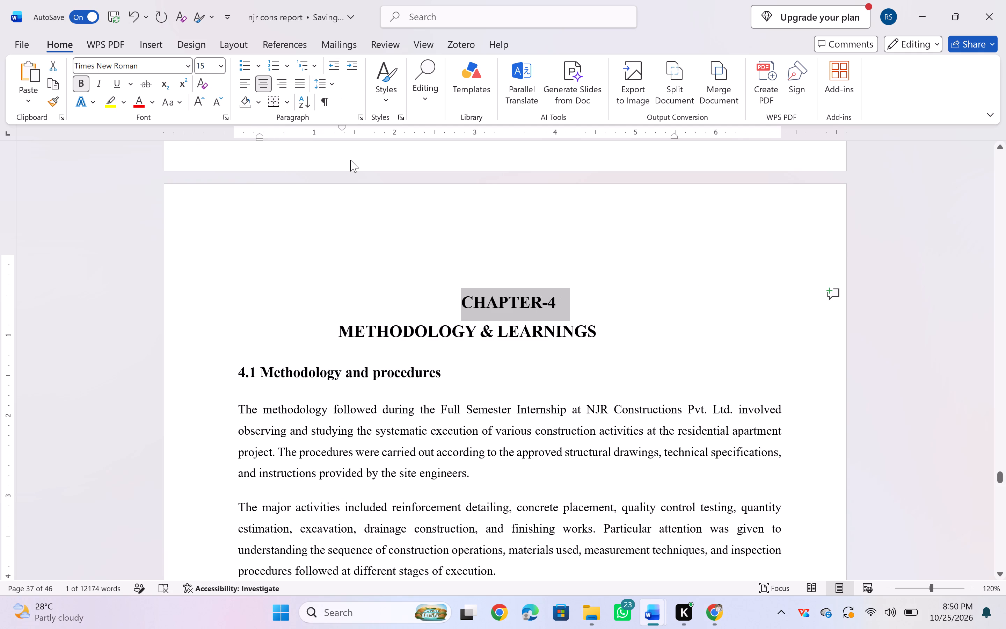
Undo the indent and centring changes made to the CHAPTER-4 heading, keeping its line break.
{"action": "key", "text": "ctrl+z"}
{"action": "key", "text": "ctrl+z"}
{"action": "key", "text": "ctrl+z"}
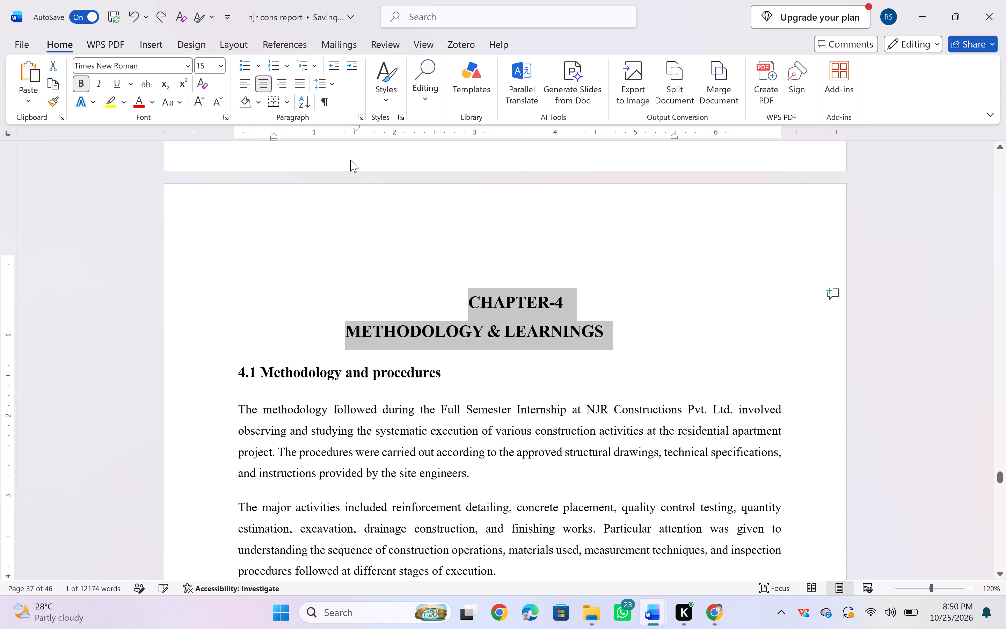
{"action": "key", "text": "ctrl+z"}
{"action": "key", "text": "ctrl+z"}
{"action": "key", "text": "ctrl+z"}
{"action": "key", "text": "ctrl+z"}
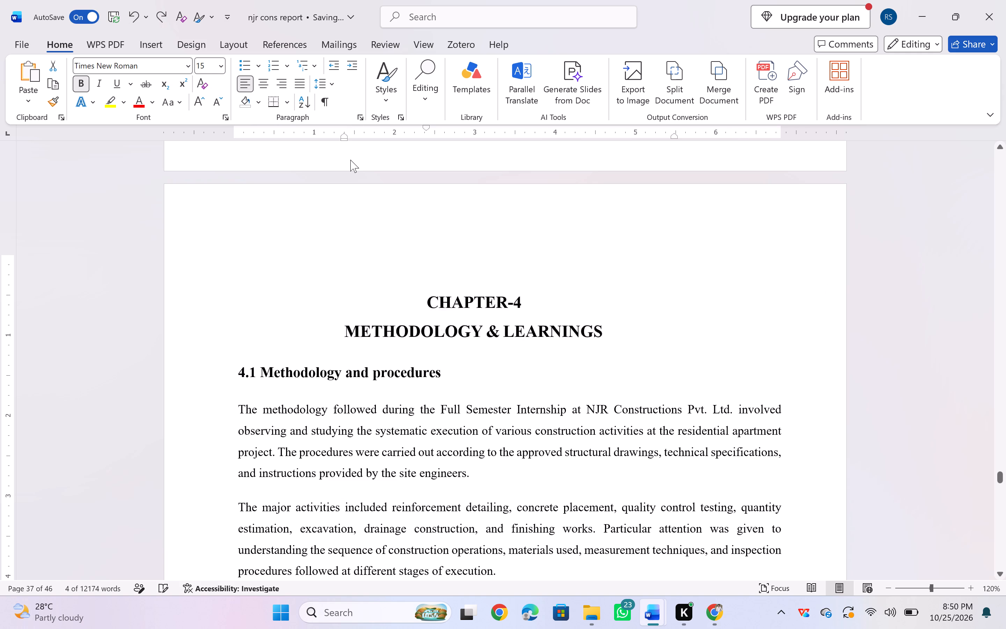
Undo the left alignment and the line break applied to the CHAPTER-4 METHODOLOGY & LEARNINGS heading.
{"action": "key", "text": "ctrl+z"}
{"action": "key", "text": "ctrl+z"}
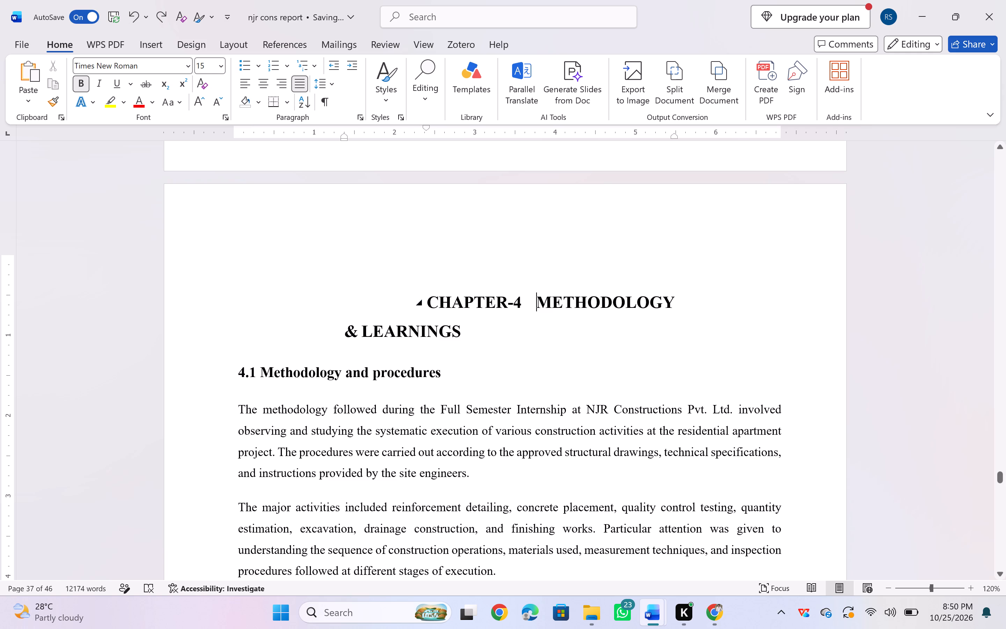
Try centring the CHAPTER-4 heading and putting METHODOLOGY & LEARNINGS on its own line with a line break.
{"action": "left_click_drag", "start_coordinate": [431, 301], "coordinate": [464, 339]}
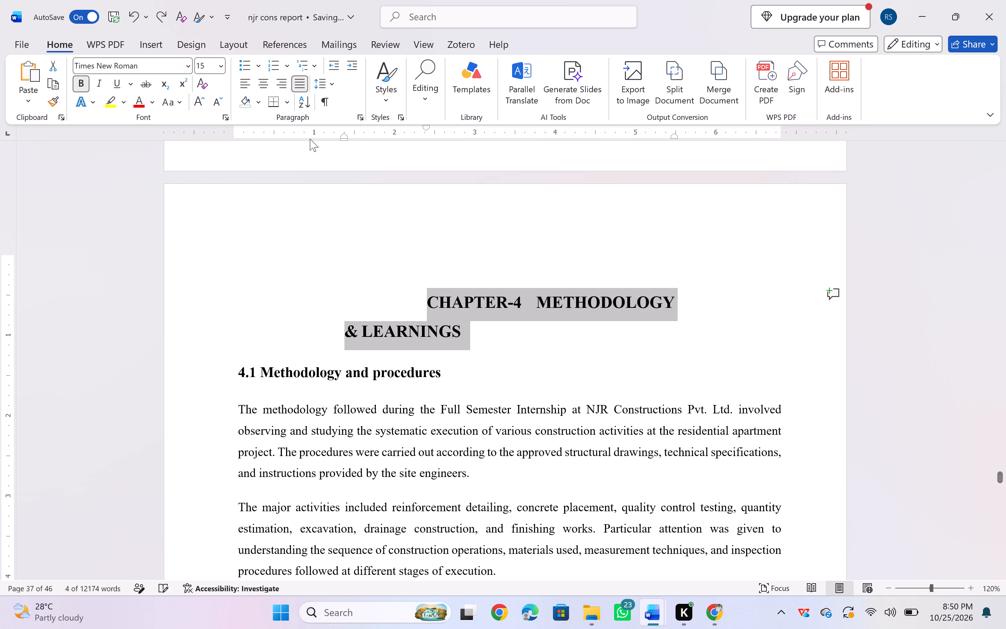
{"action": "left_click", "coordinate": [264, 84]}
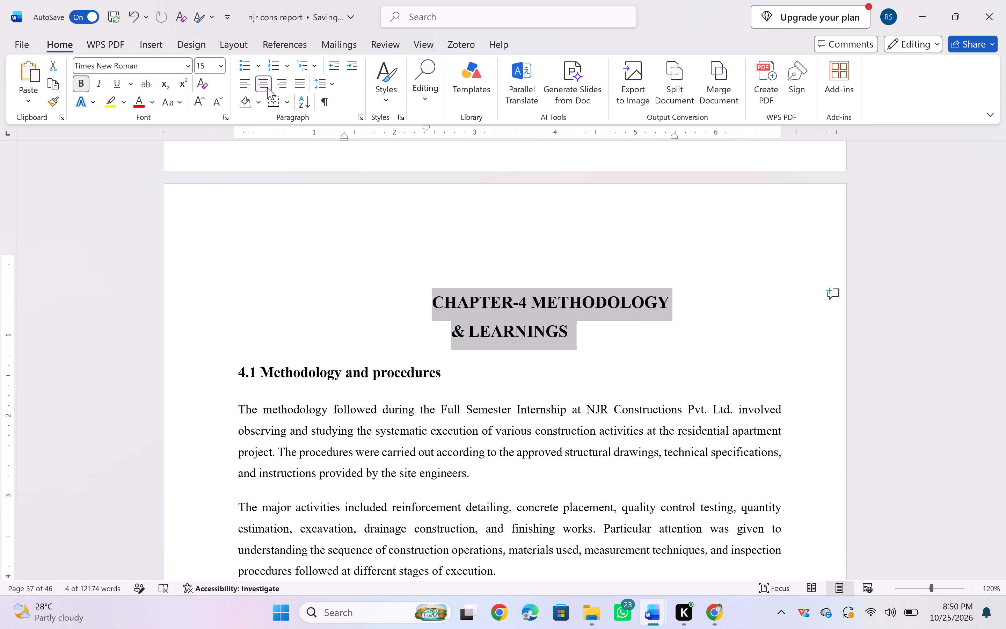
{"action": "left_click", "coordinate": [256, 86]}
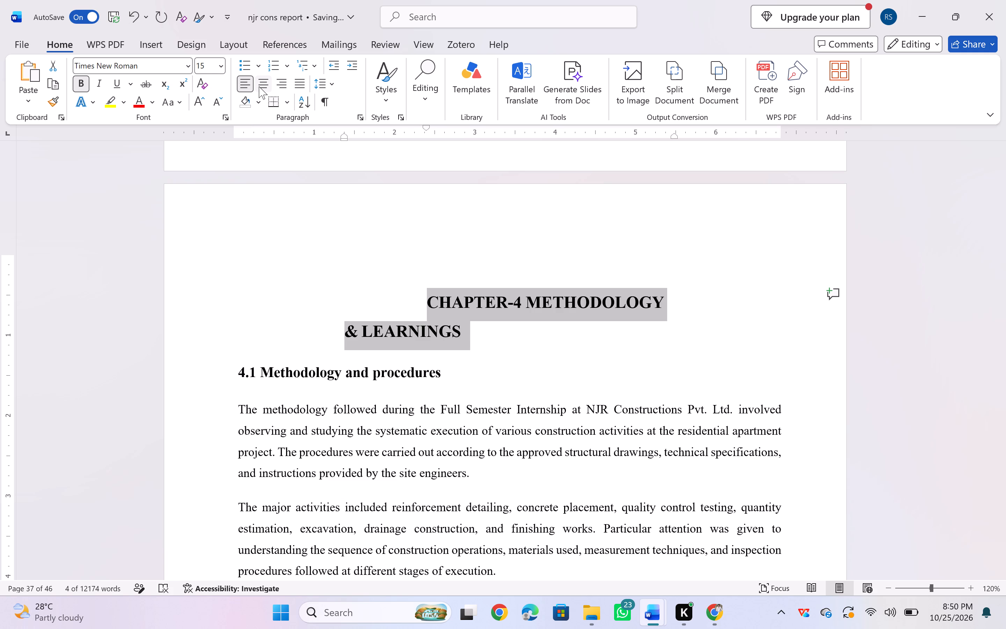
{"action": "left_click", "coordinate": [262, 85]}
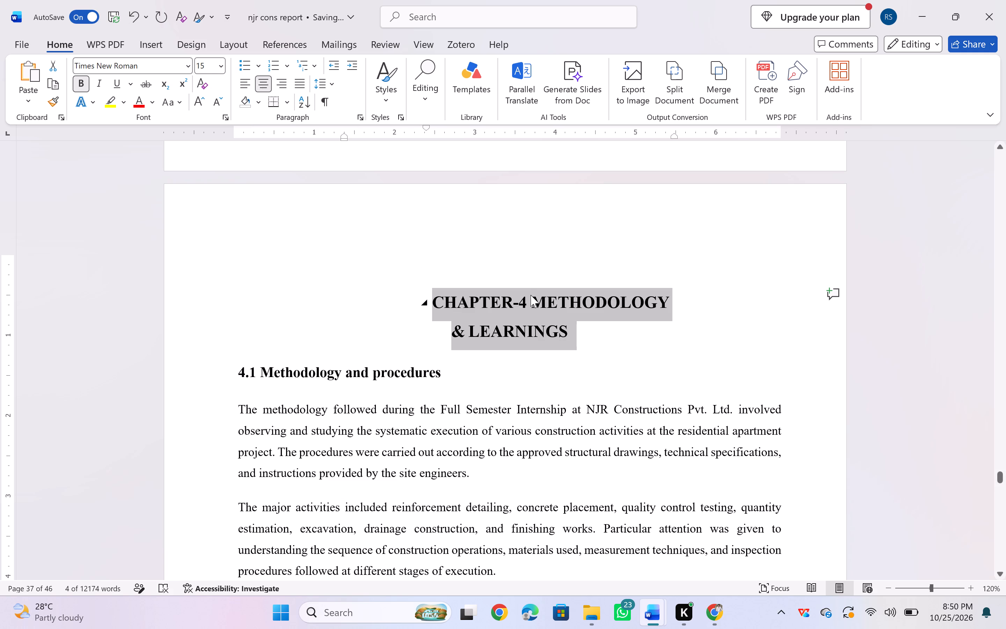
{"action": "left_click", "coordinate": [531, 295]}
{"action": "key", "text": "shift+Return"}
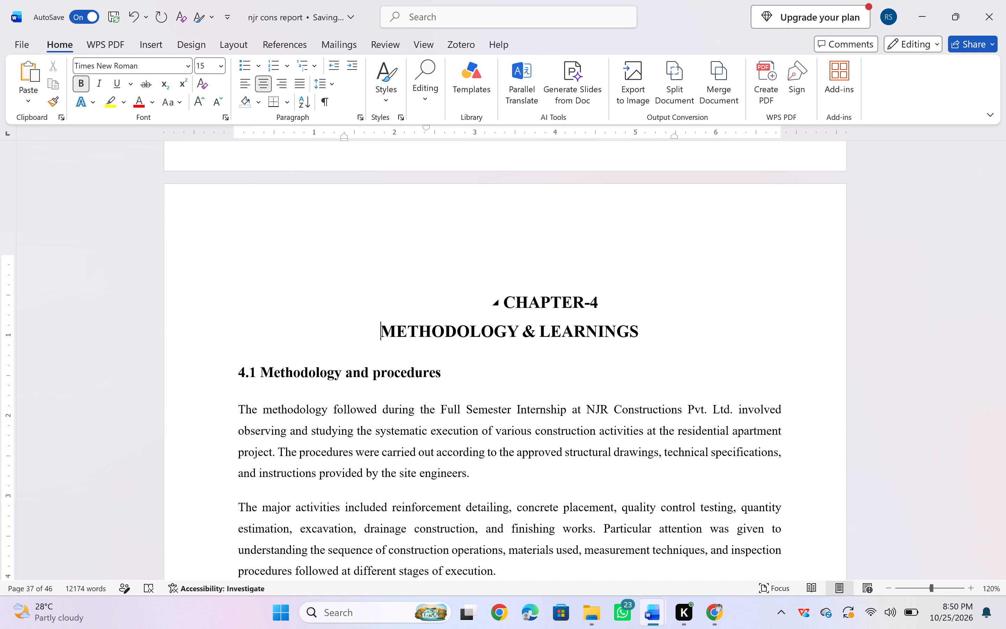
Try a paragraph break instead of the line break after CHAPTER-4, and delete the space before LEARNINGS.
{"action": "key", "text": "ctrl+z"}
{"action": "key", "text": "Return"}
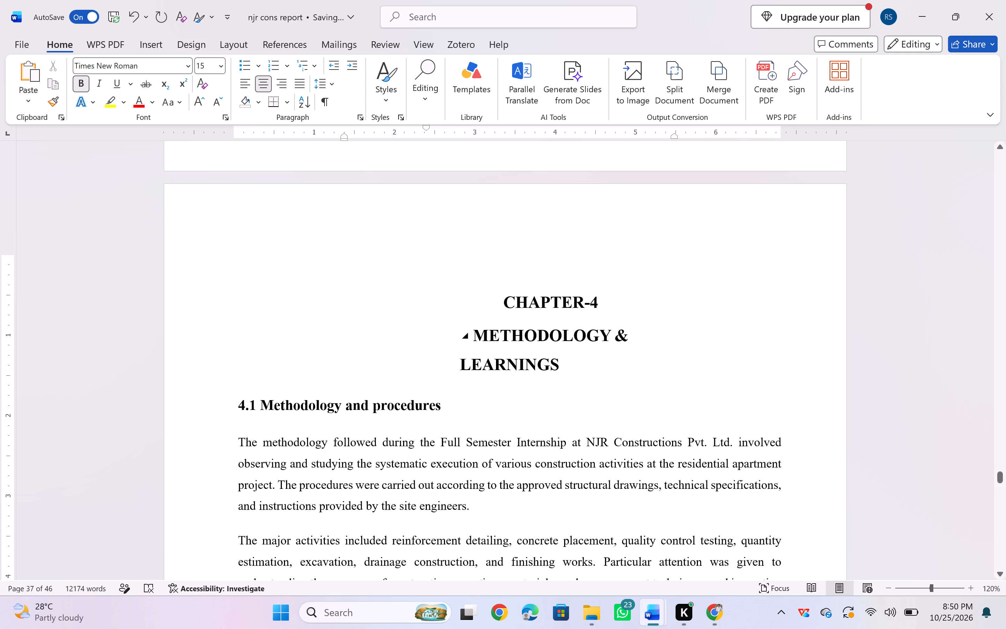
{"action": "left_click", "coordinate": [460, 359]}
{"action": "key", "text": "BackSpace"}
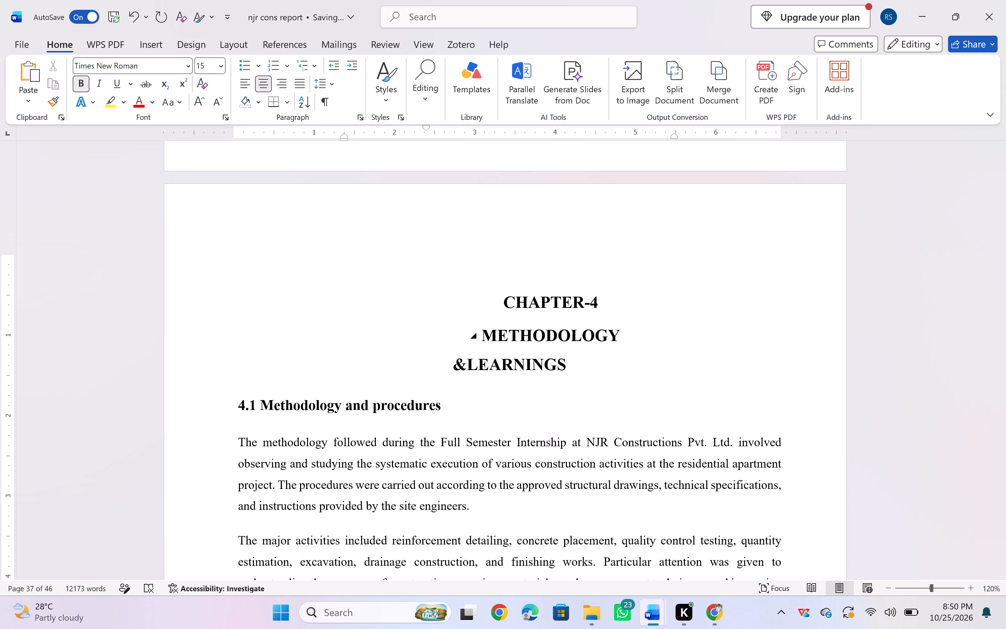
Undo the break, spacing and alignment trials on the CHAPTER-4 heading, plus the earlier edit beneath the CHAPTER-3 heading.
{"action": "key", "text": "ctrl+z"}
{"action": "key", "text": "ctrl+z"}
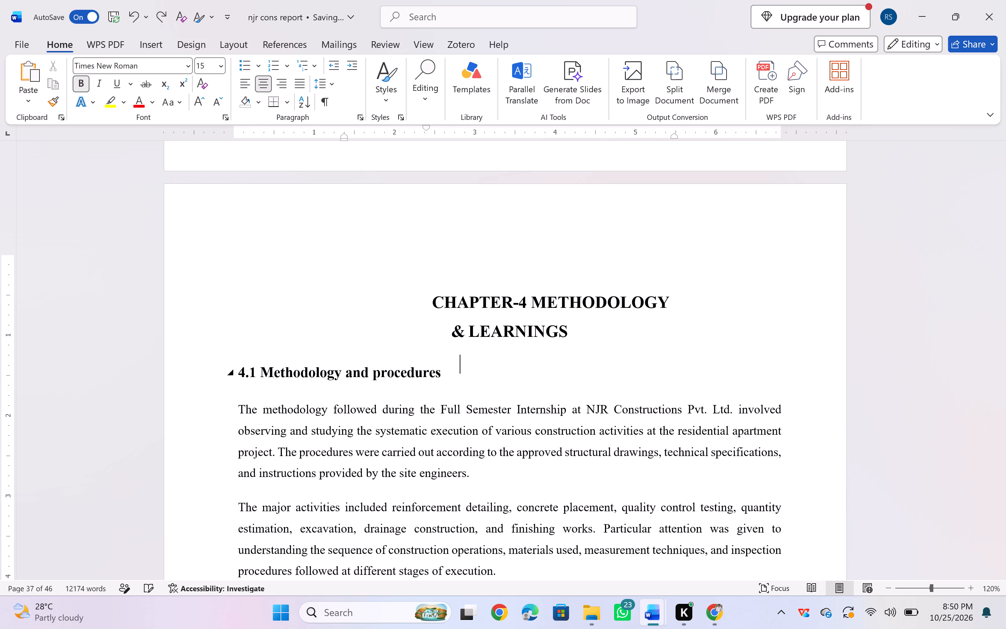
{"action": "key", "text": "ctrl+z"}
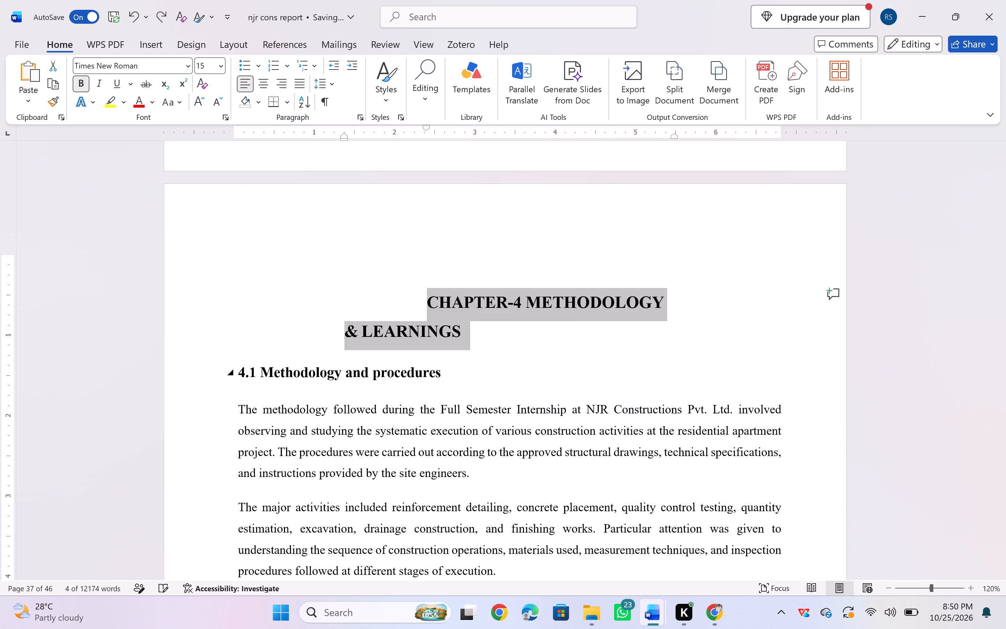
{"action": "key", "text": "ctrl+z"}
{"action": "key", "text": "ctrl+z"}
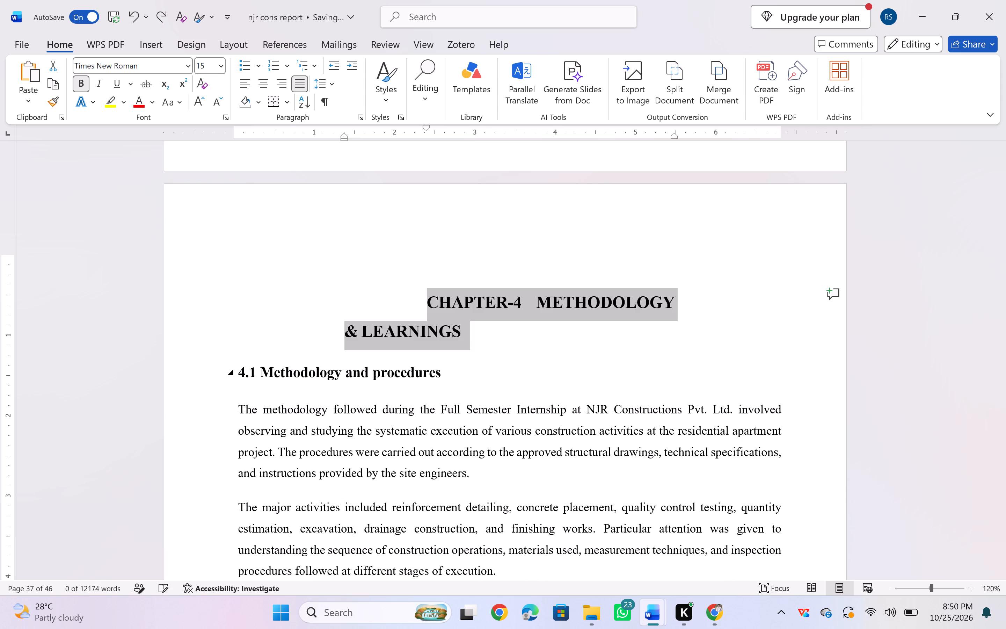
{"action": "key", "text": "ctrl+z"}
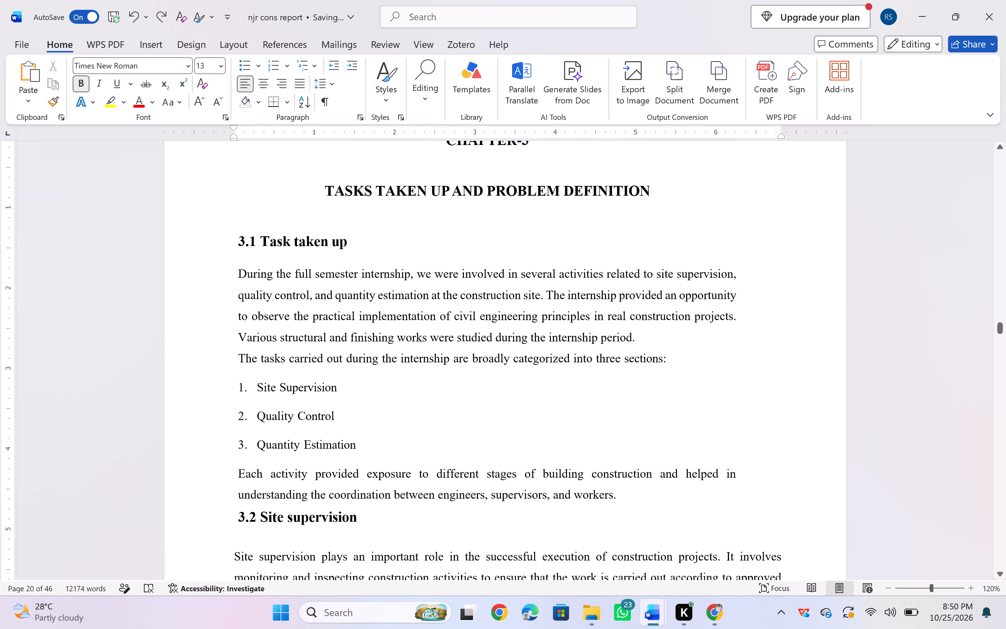
Remove the blank line between CHAPTER-3 and TASKS TAKEN UP AND PROBLEM DEFINITION.
{"action": "scroll", "coordinate": [398, 360], "scroll_direction": "up", "scroll_amount": 1}
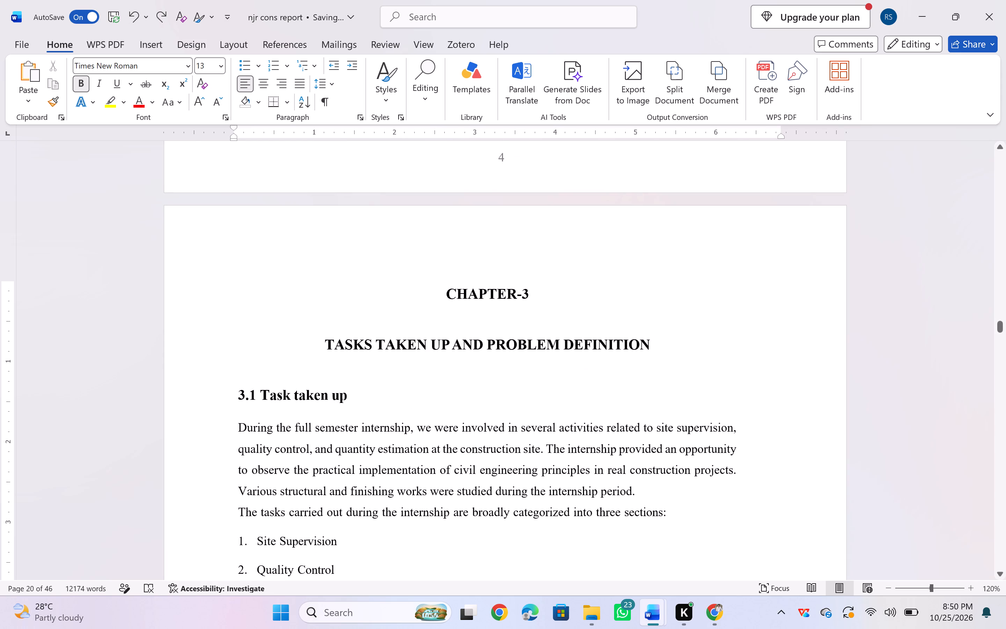
{"action": "key", "text": "BackSpace"}
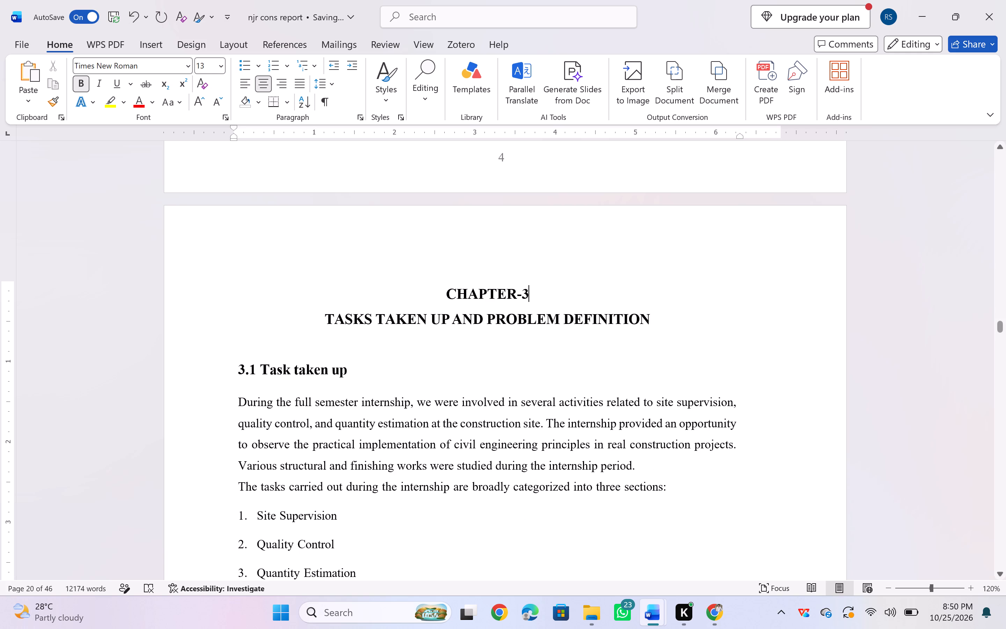
Centre the two-line CHAPTER 5 CONCLUSION heading.
{"action": "scroll", "coordinate": [343, 389], "scroll_direction": "down", "scroll_amount": 16}
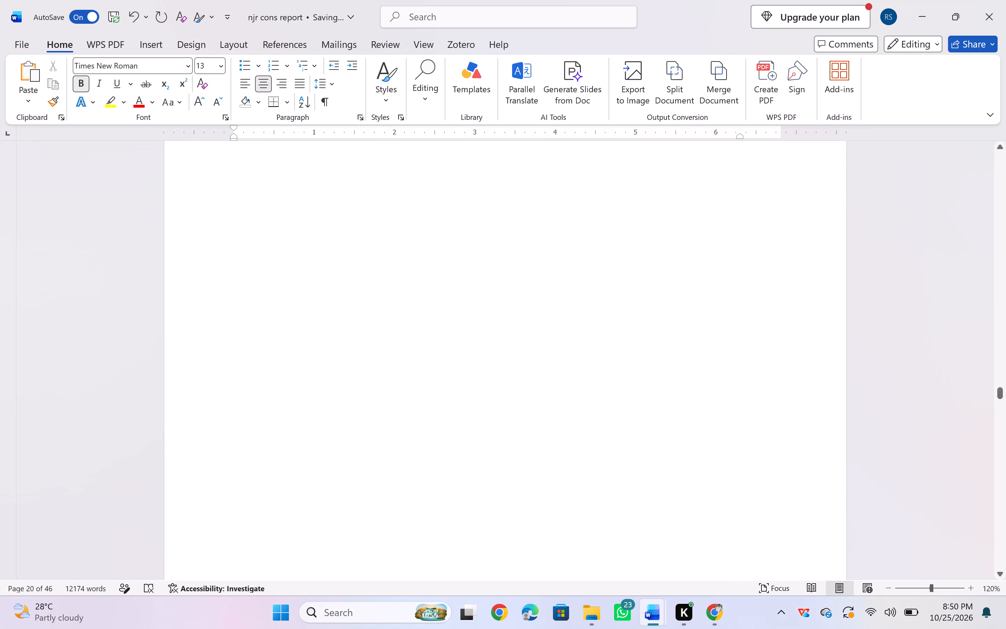
{"action": "scroll", "coordinate": [343, 389], "scroll_direction": "down", "scroll_amount": 11}
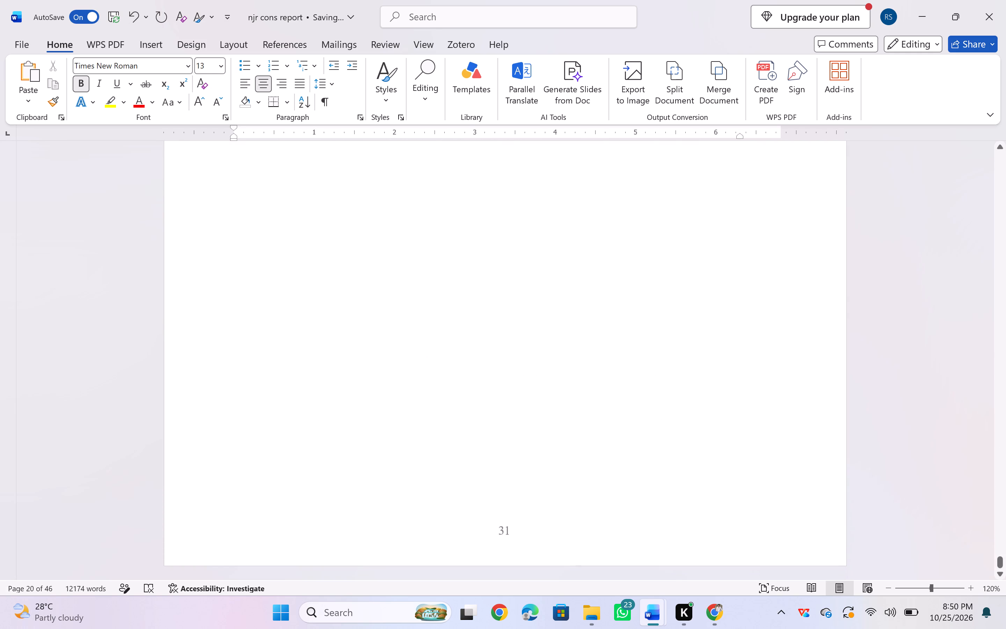
{"action": "scroll", "coordinate": [343, 389], "scroll_direction": "up", "scroll_amount": 8}
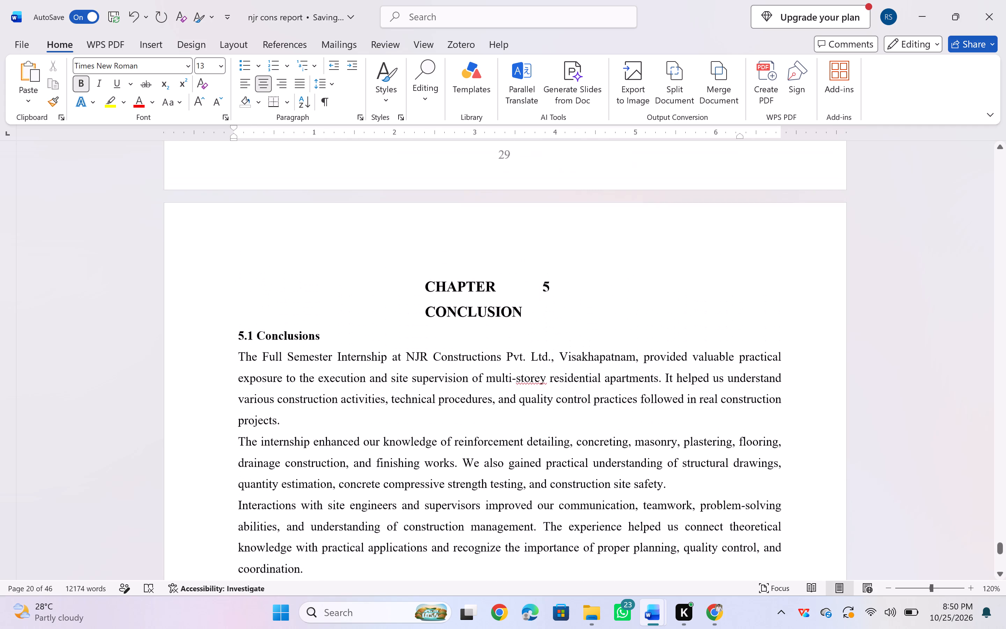
{"action": "scroll", "coordinate": [343, 389], "scroll_direction": "up", "scroll_amount": 1}
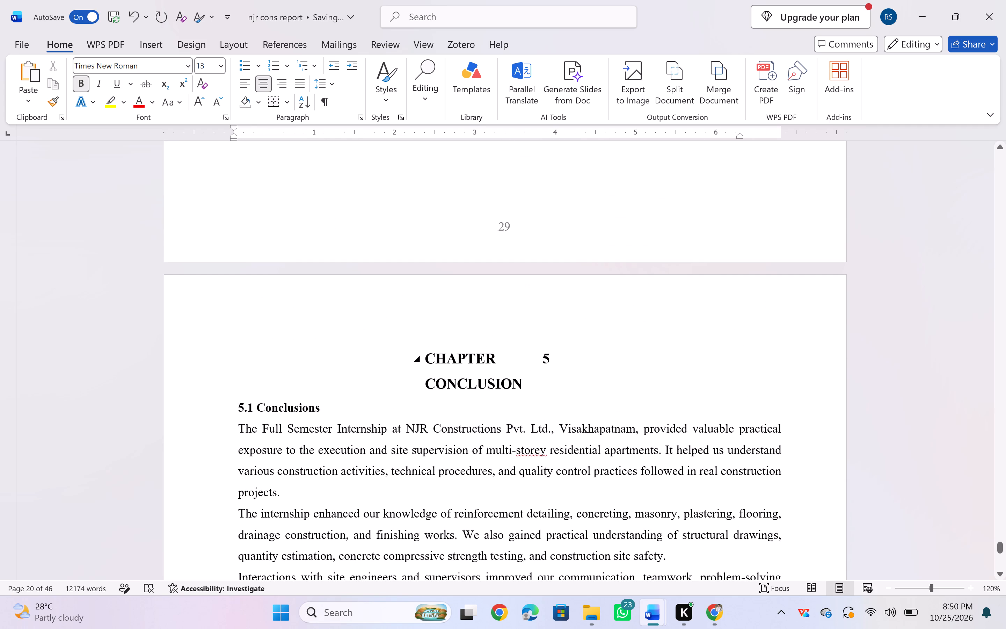
{"action": "left_click_drag", "start_coordinate": [430, 357], "coordinate": [517, 382]}
{"action": "left_click", "coordinate": [270, 82]}
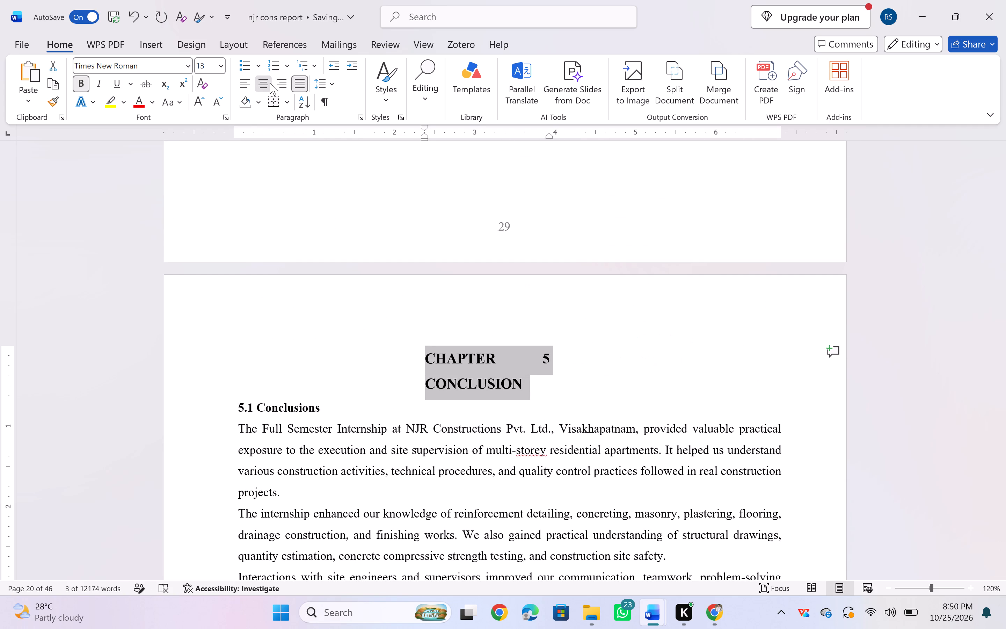
{"action": "left_click", "coordinate": [474, 359]}
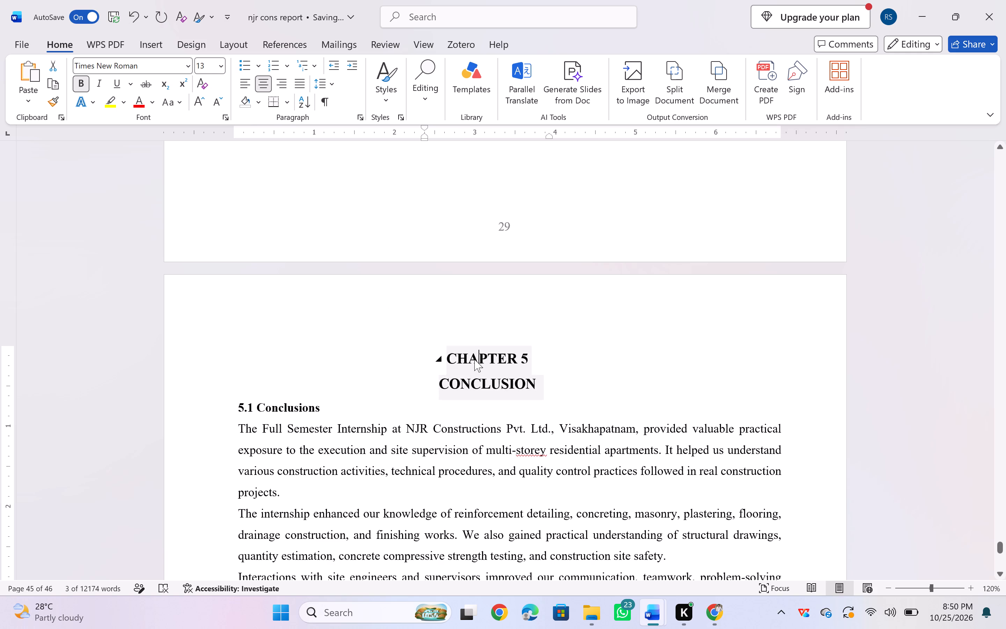
Centre the REFERENCES heading above the list of IS codes.
{"action": "scroll", "coordinate": [474, 359], "scroll_direction": "down", "scroll_amount": 5}
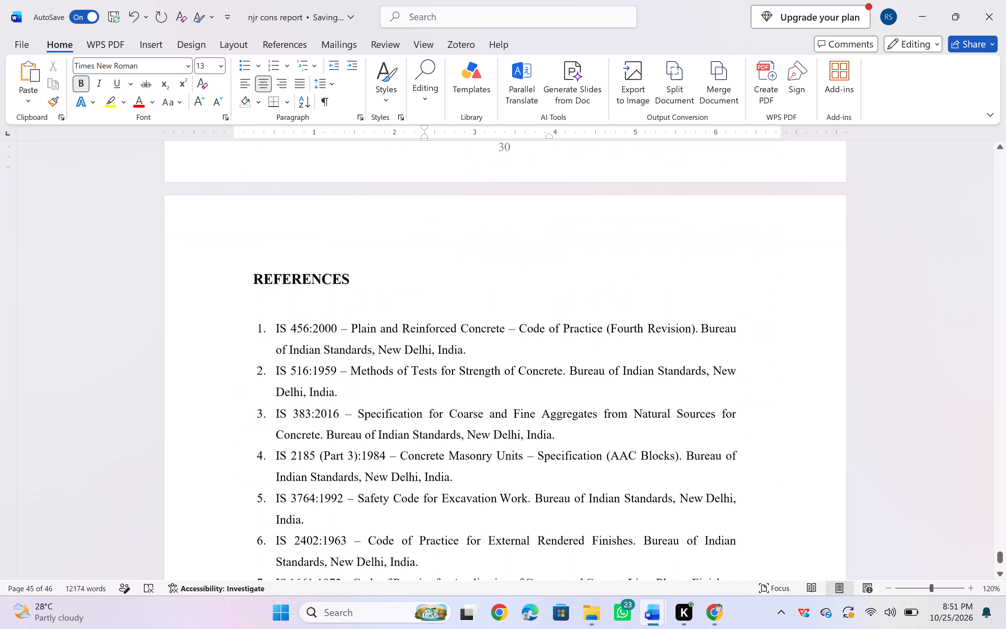
{"action": "left_click_drag", "start_coordinate": [353, 272], "coordinate": [265, 262]}
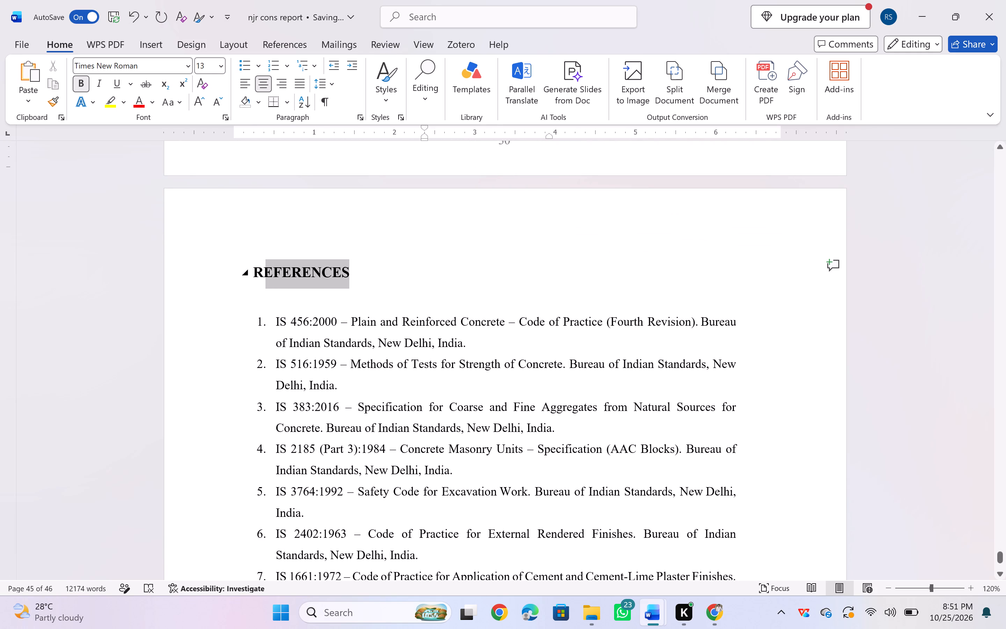
{"action": "left_click_drag", "start_coordinate": [265, 262], "coordinate": [249, 265]}
{"action": "left_click", "coordinate": [264, 88]}
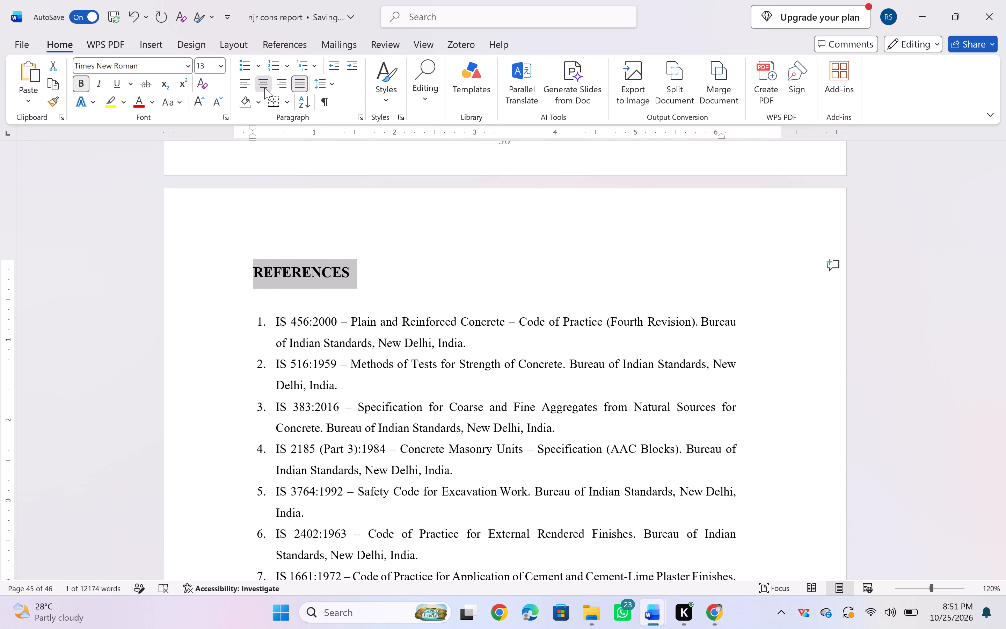
{"action": "left_click", "coordinate": [463, 267]}
Insert a line break after CHAPTER-4 so that METHODOLOGY & LEARNINGS sits on its own line, keeping the heading's alignment.
{"action": "scroll", "coordinate": [463, 267], "scroll_direction": "up", "scroll_amount": 1}
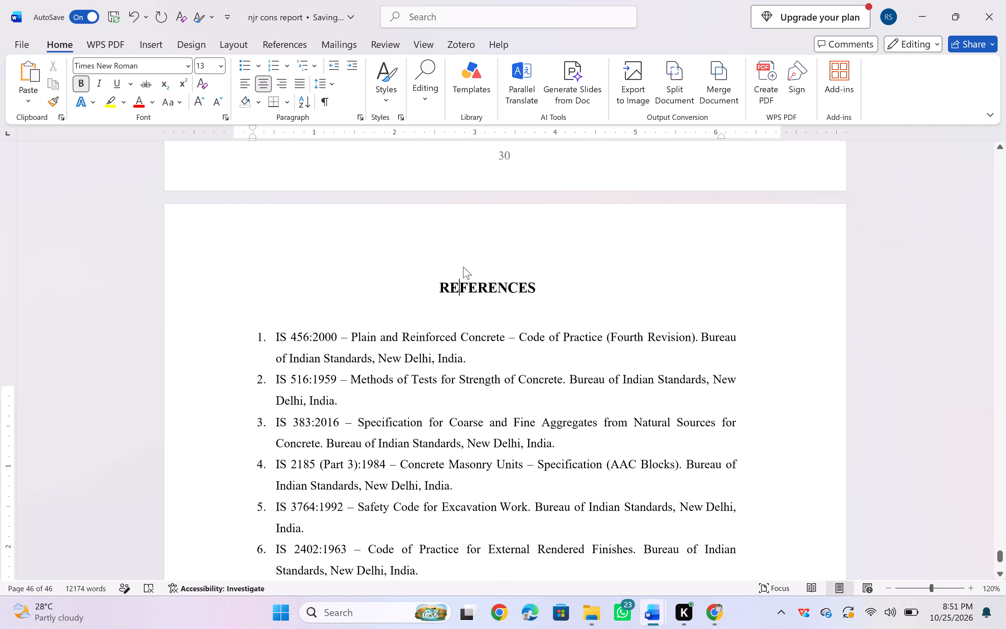
{"action": "scroll", "coordinate": [463, 267], "scroll_direction": "up", "scroll_amount": 7}
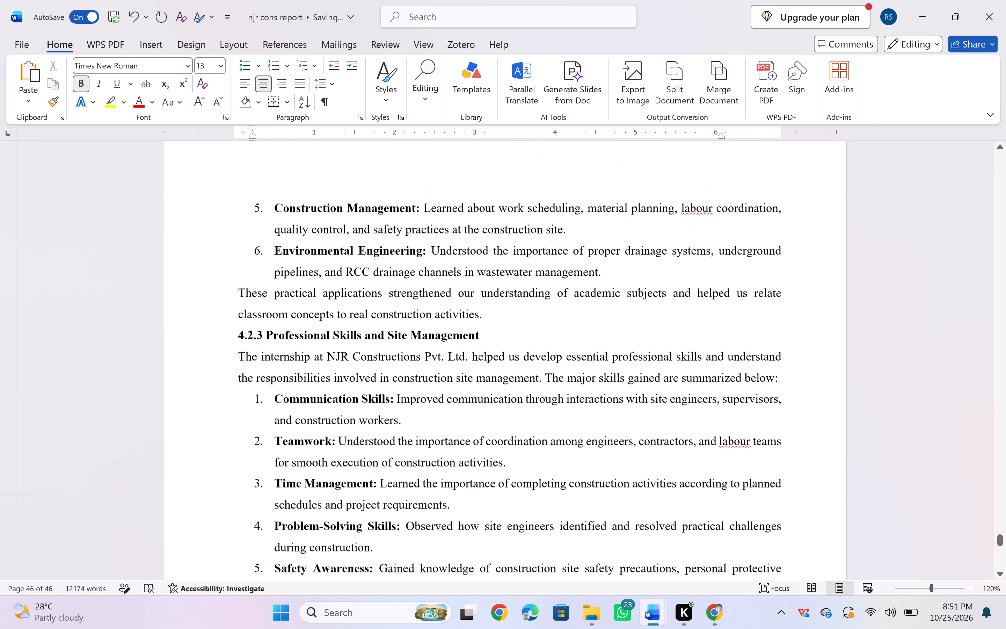
{"action": "scroll", "coordinate": [463, 267], "scroll_direction": "up", "scroll_amount": 6}
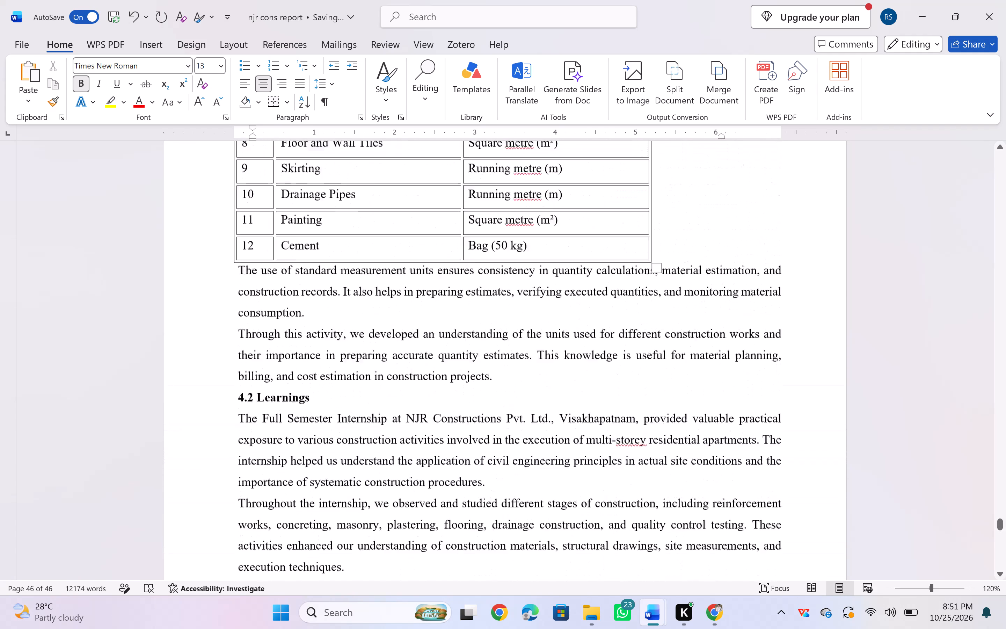
{"action": "scroll", "coordinate": [463, 267], "scroll_direction": "up", "scroll_amount": 6}
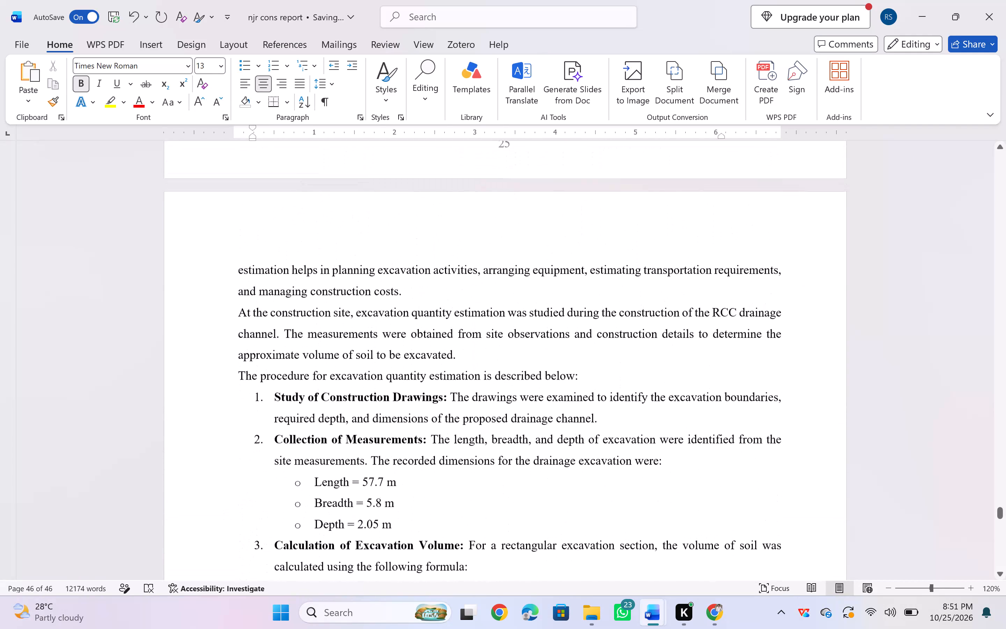
{"action": "scroll", "coordinate": [463, 267], "scroll_direction": "up", "scroll_amount": 5}
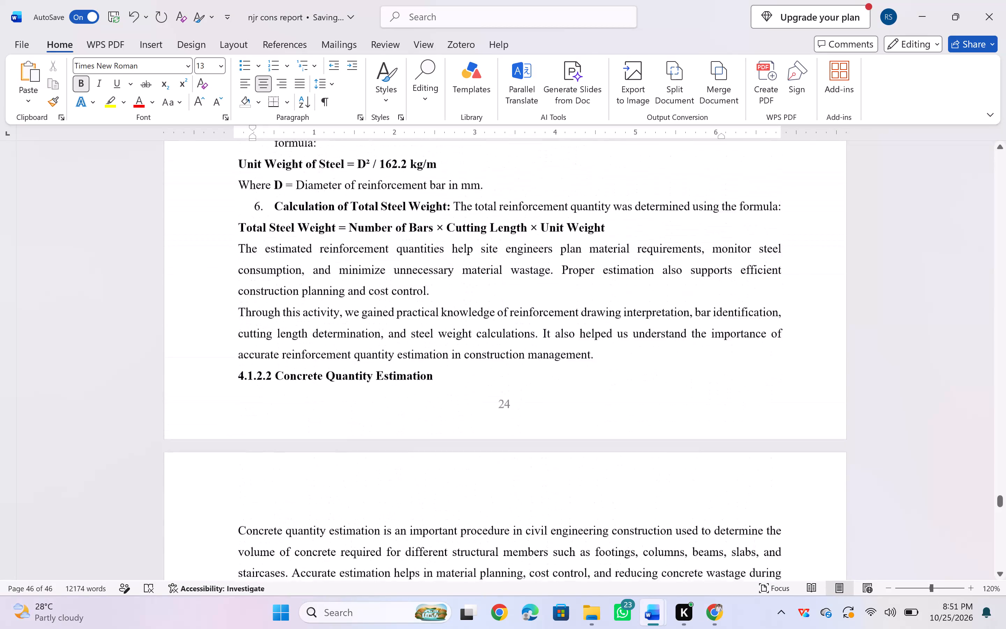
{"action": "scroll", "coordinate": [463, 267], "scroll_direction": "up", "scroll_amount": 9}
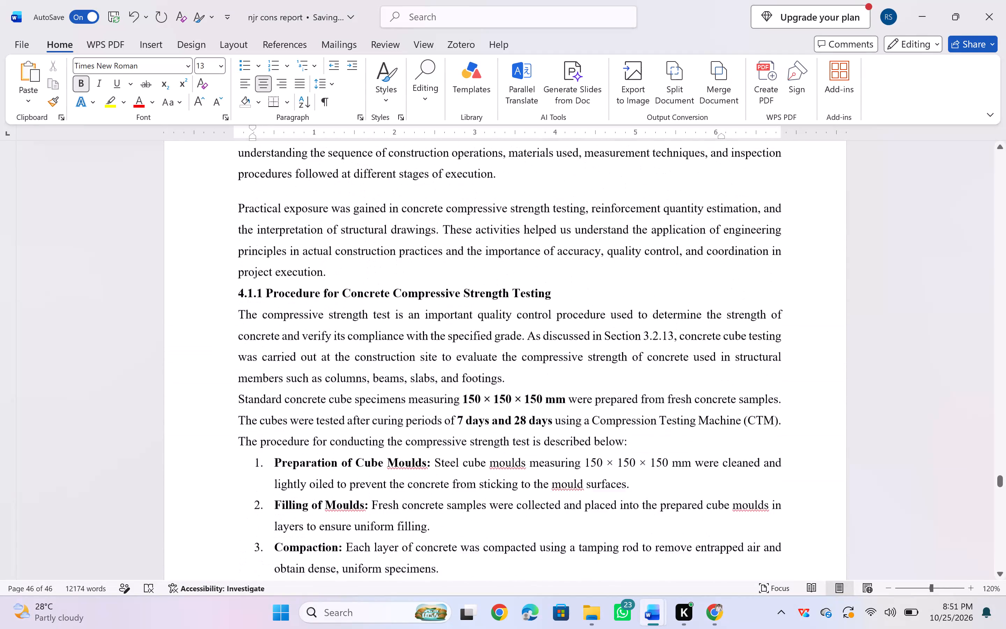
{"action": "scroll", "coordinate": [463, 267], "scroll_direction": "up", "scroll_amount": 2}
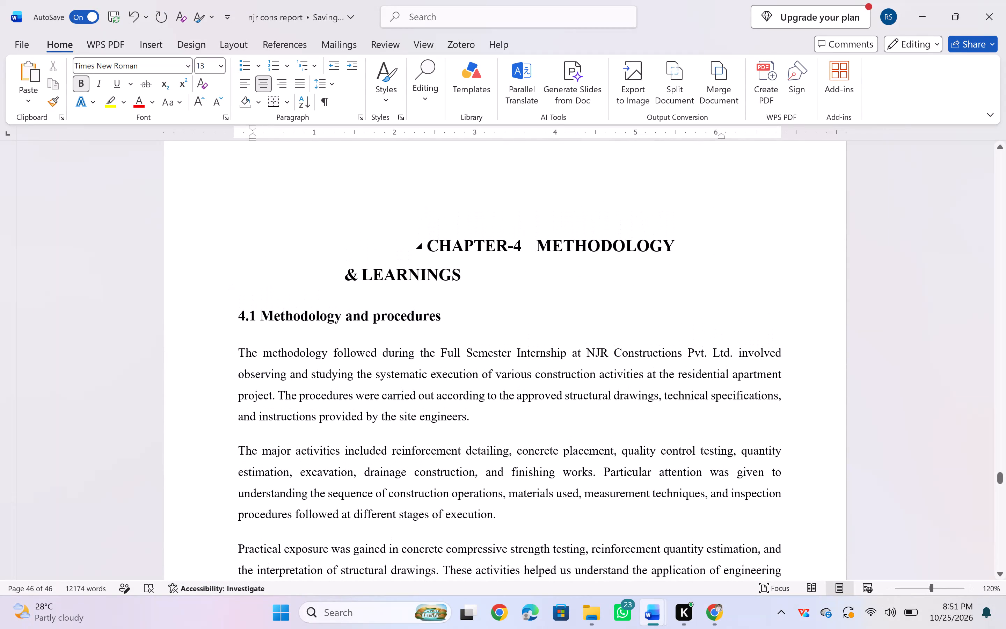
{"action": "left_click", "coordinate": [527, 247]}
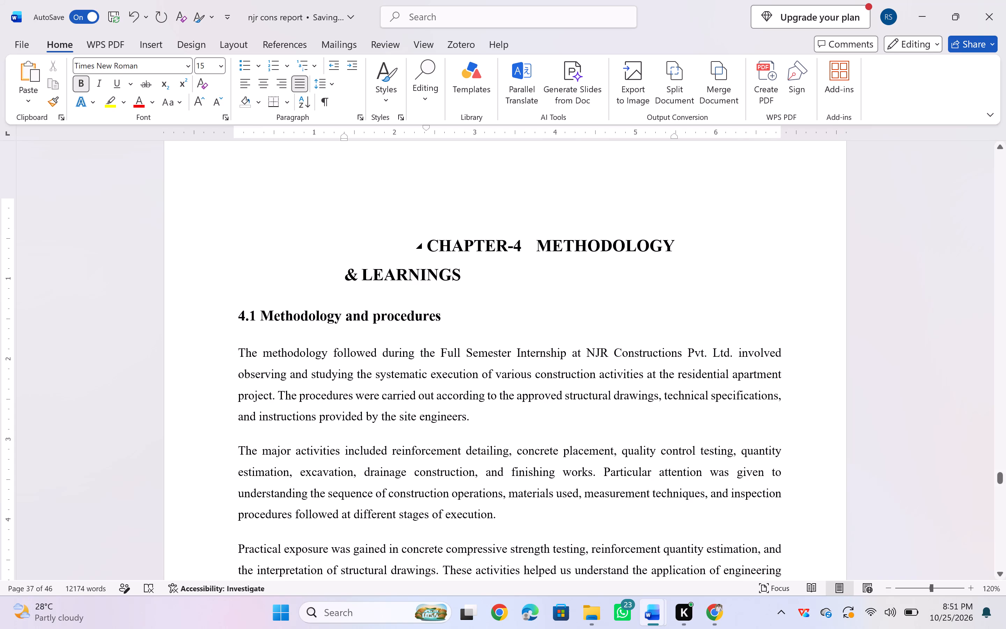
{"action": "key", "text": "shift+Return"}
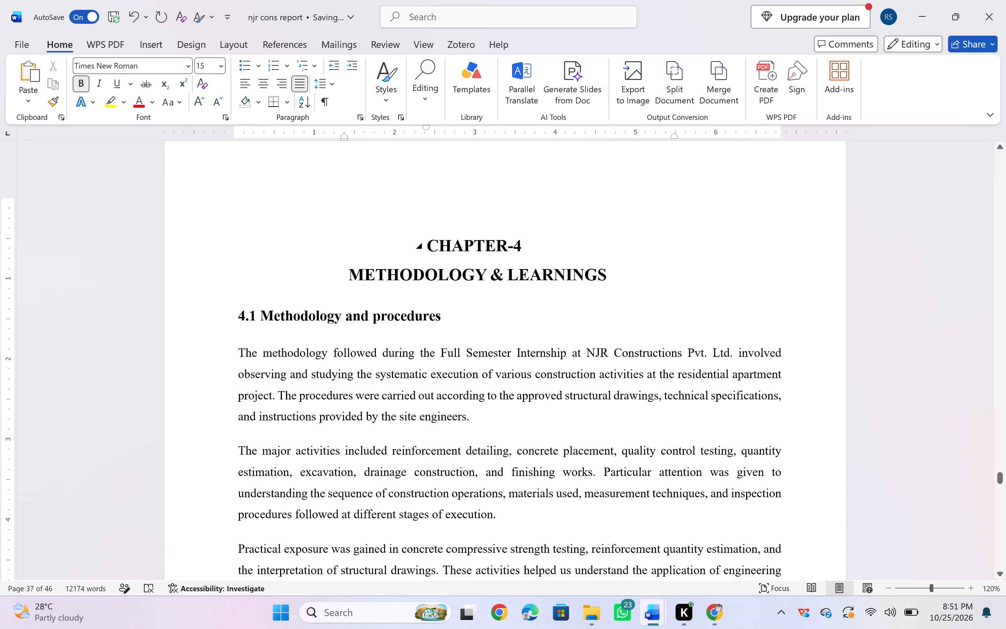
Shift METHODOLOGY & LEARNINGS towards the page centre by adding five spaces in front of it.
{"action": "key", "text": "space"}
{"action": "key", "text": "space"}
{"action": "key", "text": "space"}
{"action": "key", "text": "space"}
{"action": "key", "text": "space"}
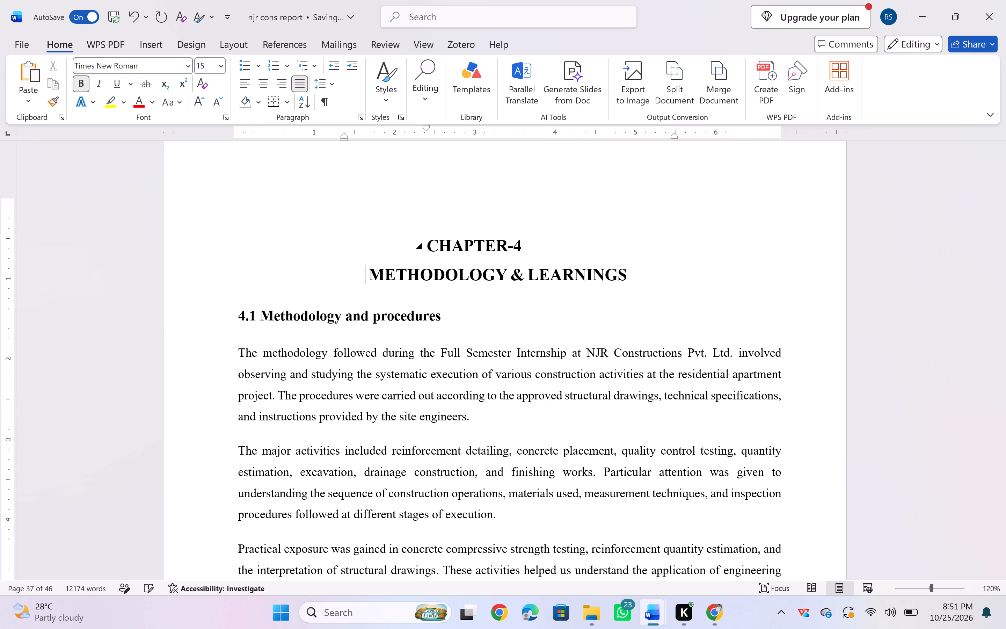
Shift CHAPTER-4 rightwards by two added spaces and pull METHODOLOGY & LEARNINGS back by one space to line the heading up.
{"action": "left_click", "coordinate": [387, 242]}
{"action": "key", "text": "space"}
{"action": "key", "text": "space"}
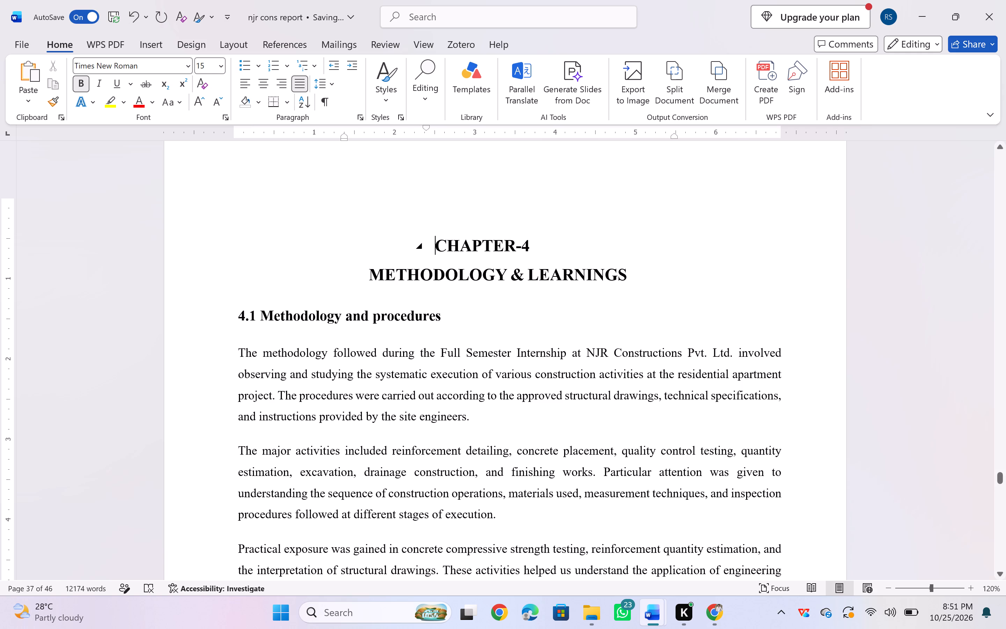
{"action": "left_click", "coordinate": [360, 277]}
{"action": "key", "text": "BackSpace"}
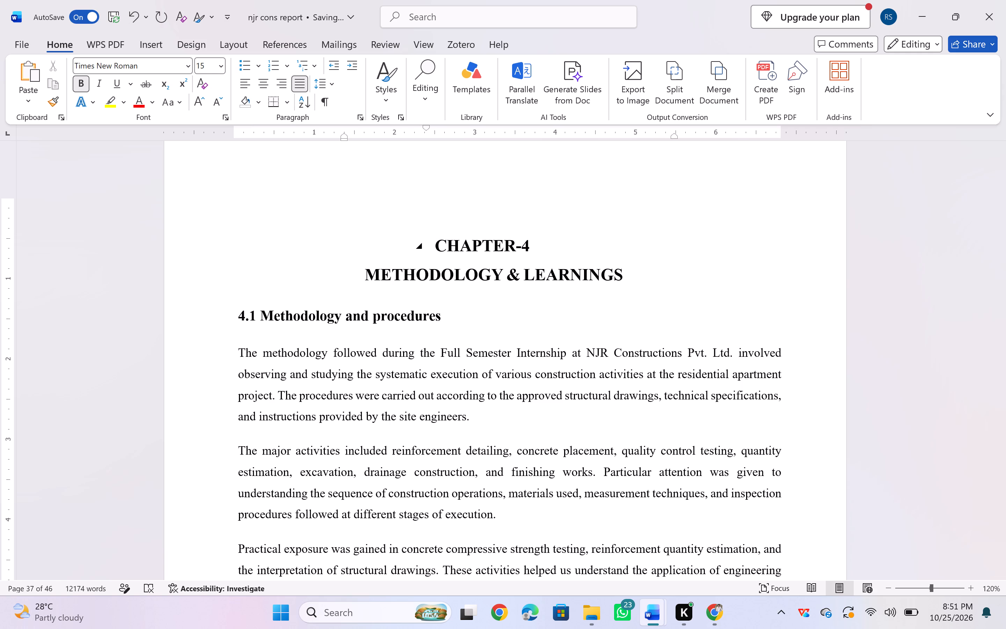
{"action": "scroll", "coordinate": [360, 277], "scroll_direction": "up", "scroll_amount": 3}
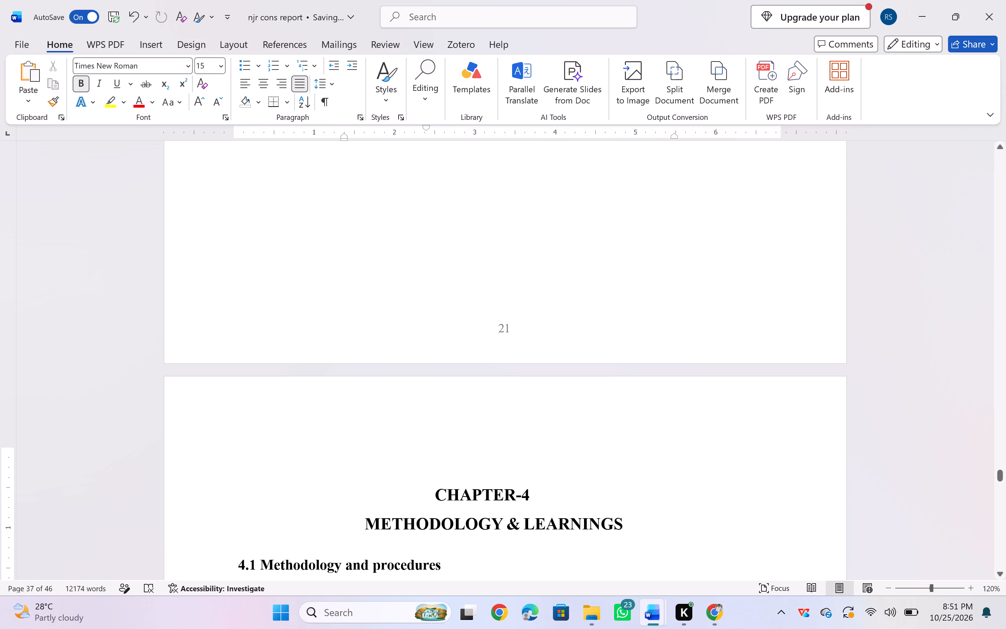
{"action": "key", "text": "BackSpace"}
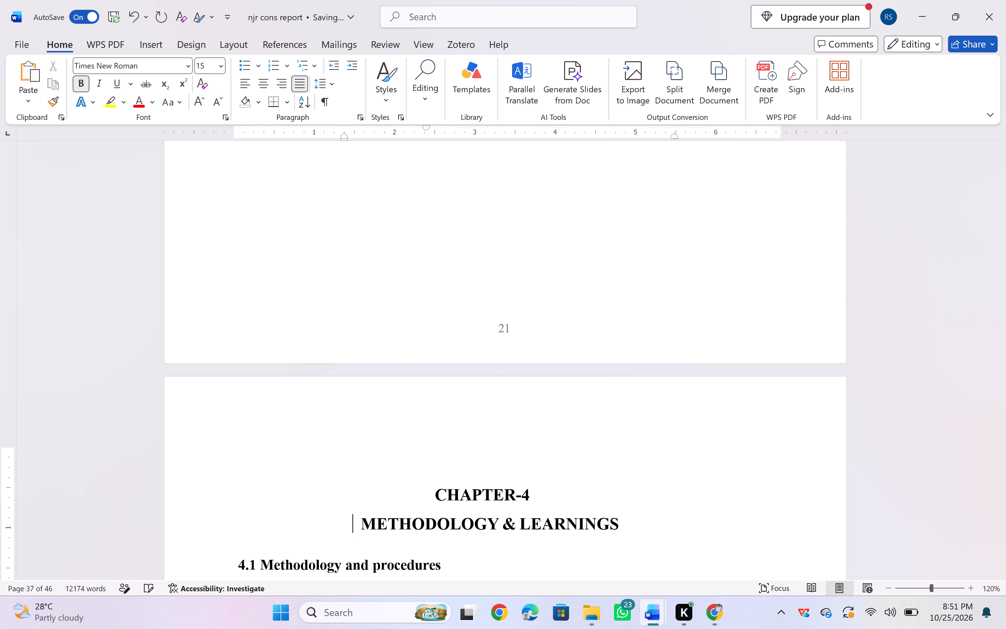
{"action": "key", "text": "space"}
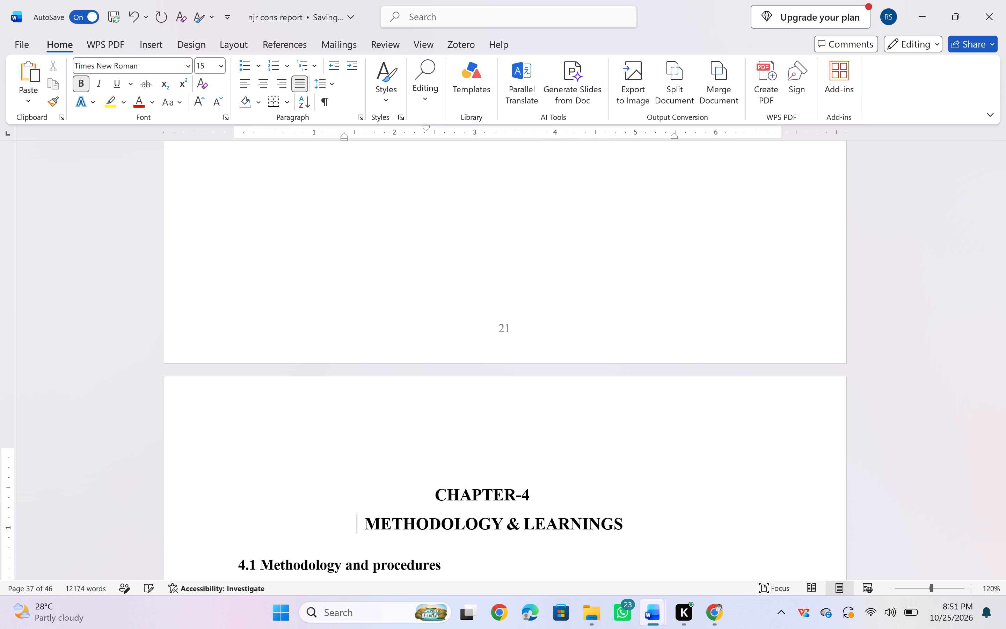
Add three more spaces in front of CHAPTER-4 and one in front of METHODOLOGY & LEARNINGS so the heading lines centre over each other.
{"action": "left_click", "coordinate": [425, 486]}
{"action": "key", "text": "space"}
{"action": "key", "text": "space"}
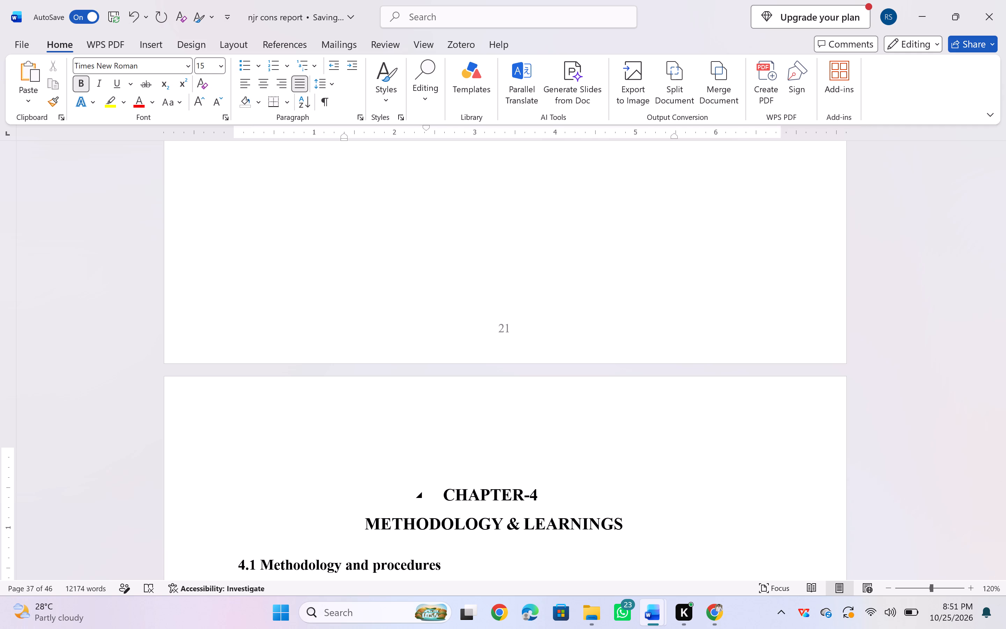
{"action": "key", "text": "BackSpace"}
{"action": "key", "text": "space"}
{"action": "key", "text": "space"}
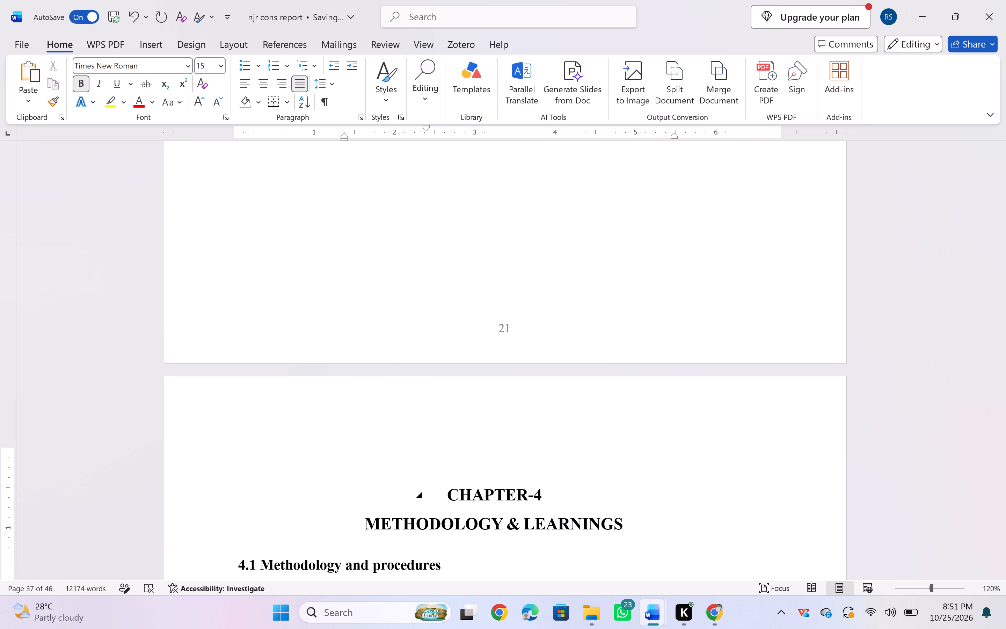
{"action": "left_click", "coordinate": [367, 525]}
{"action": "key", "text": "space"}
Skim backwards through the Chapter 3 site-work sections, checking their text, tables and figure placeholders.
{"action": "scroll", "coordinate": [368, 540], "scroll_direction": "up", "scroll_amount": 2}
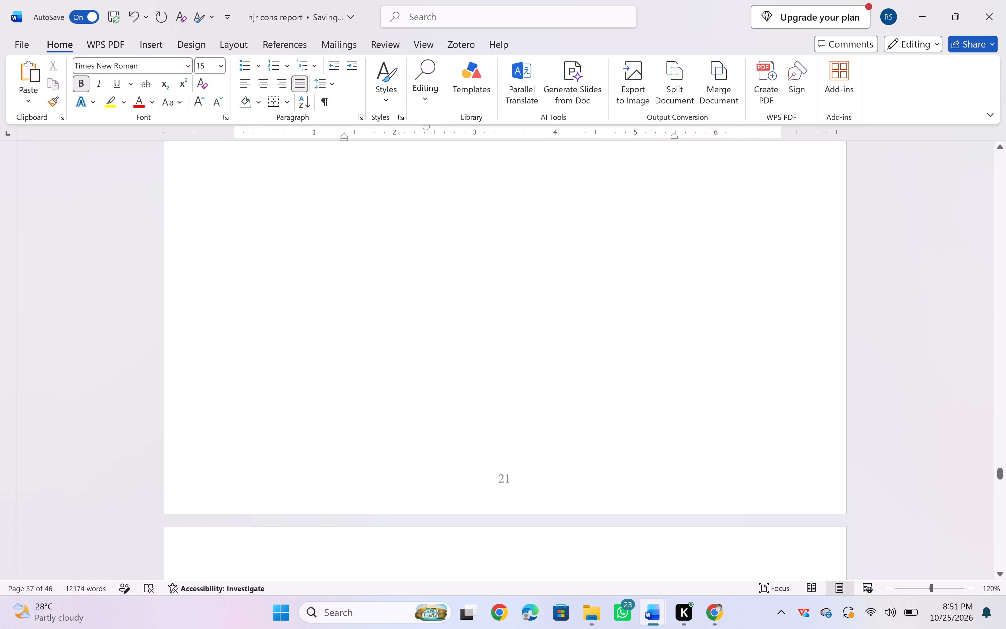
{"action": "scroll", "coordinate": [368, 540], "scroll_direction": "up", "scroll_amount": 7}
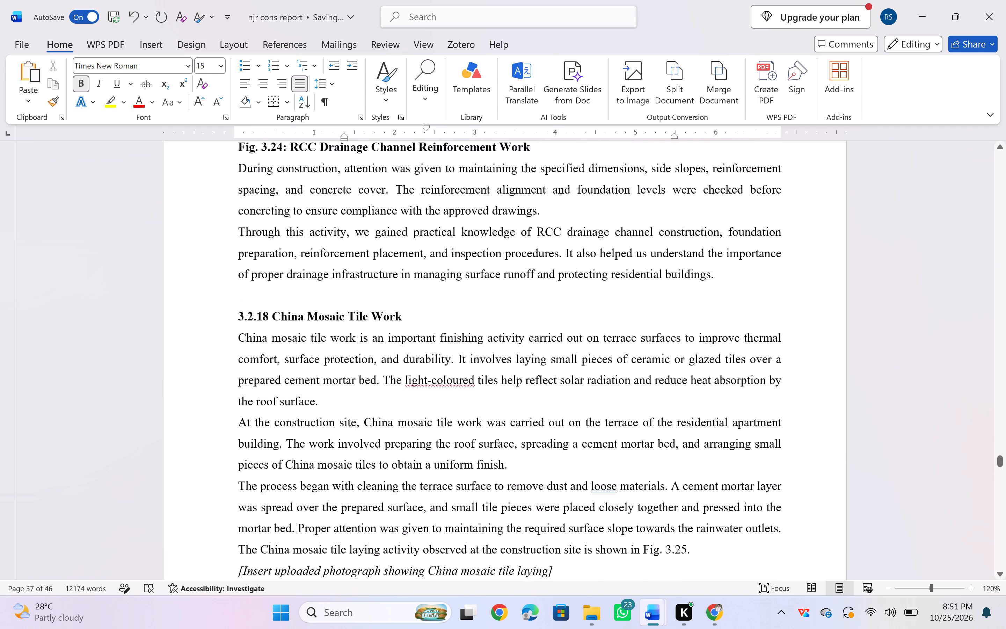
{"action": "scroll", "coordinate": [368, 540], "scroll_direction": "up", "scroll_amount": 11}
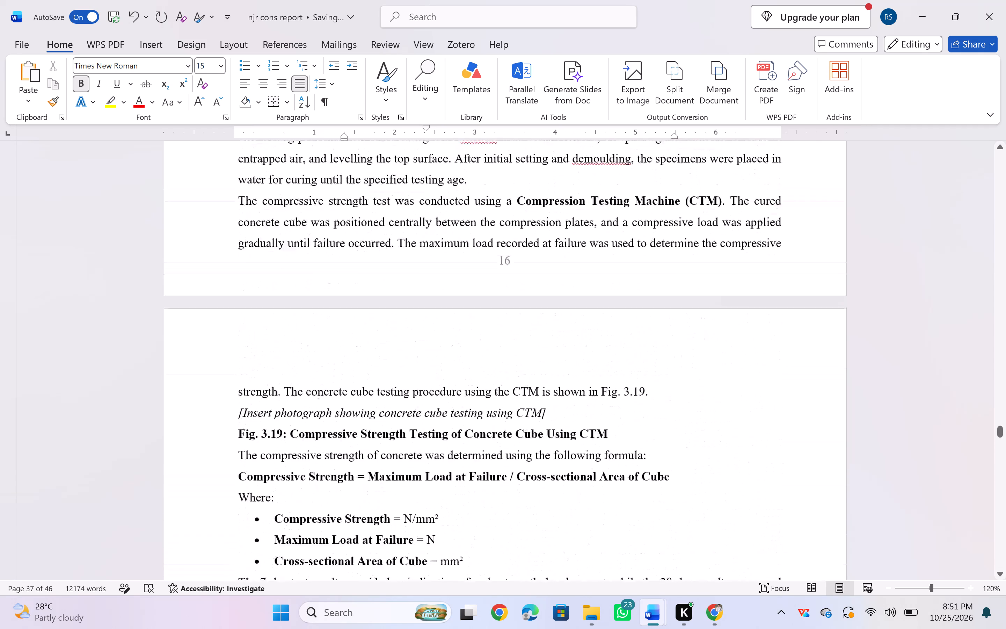
{"action": "scroll", "coordinate": [368, 540], "scroll_direction": "up", "scroll_amount": 12}
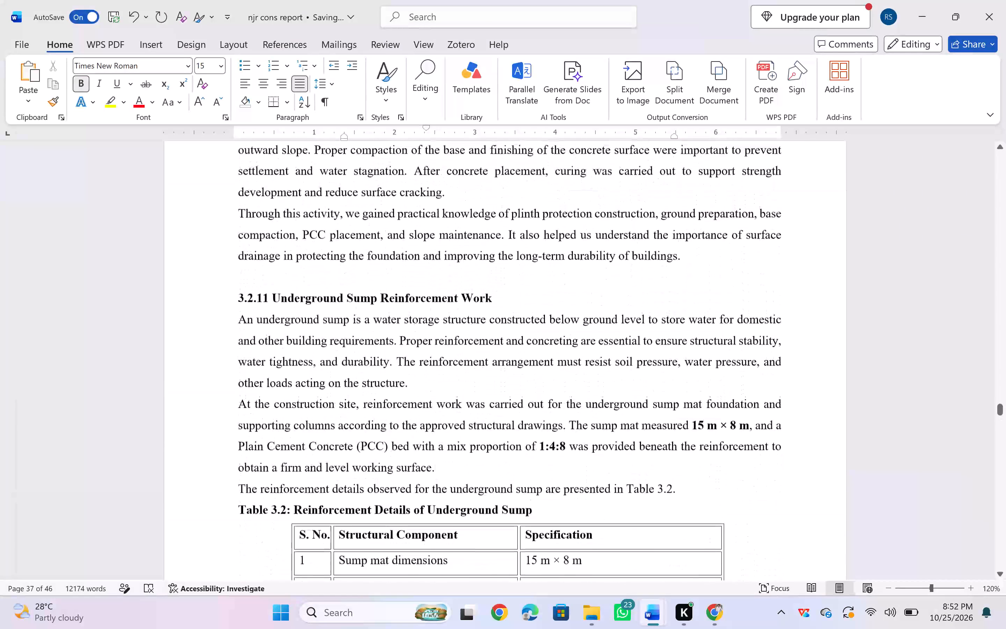
{"action": "scroll", "coordinate": [368, 540], "scroll_direction": "up", "scroll_amount": 7}
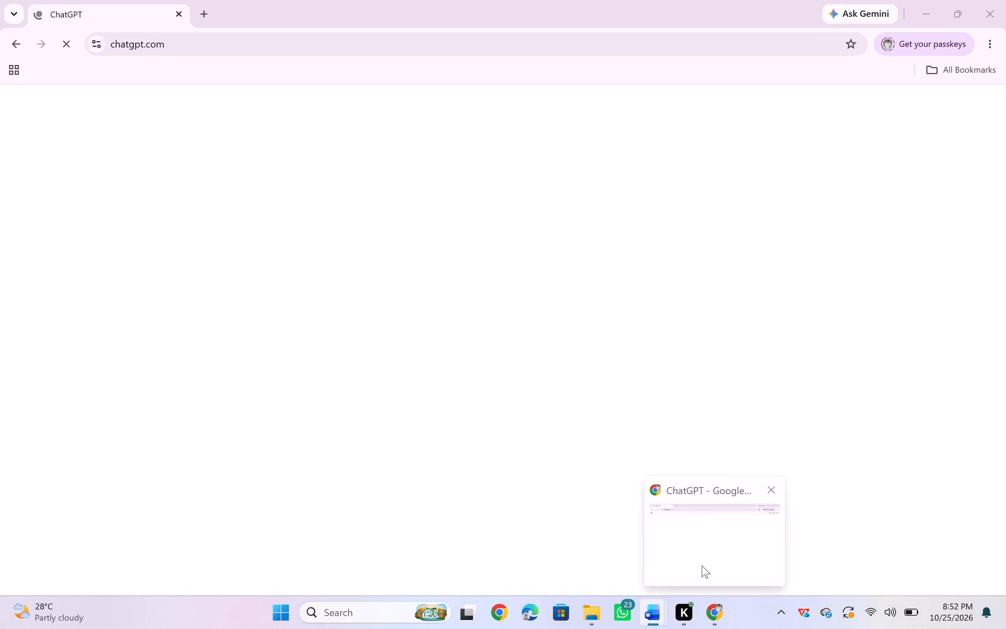
Switch to Chrome and close the ChatGPT page.
{"action": "left_click", "coordinate": [702, 565]}
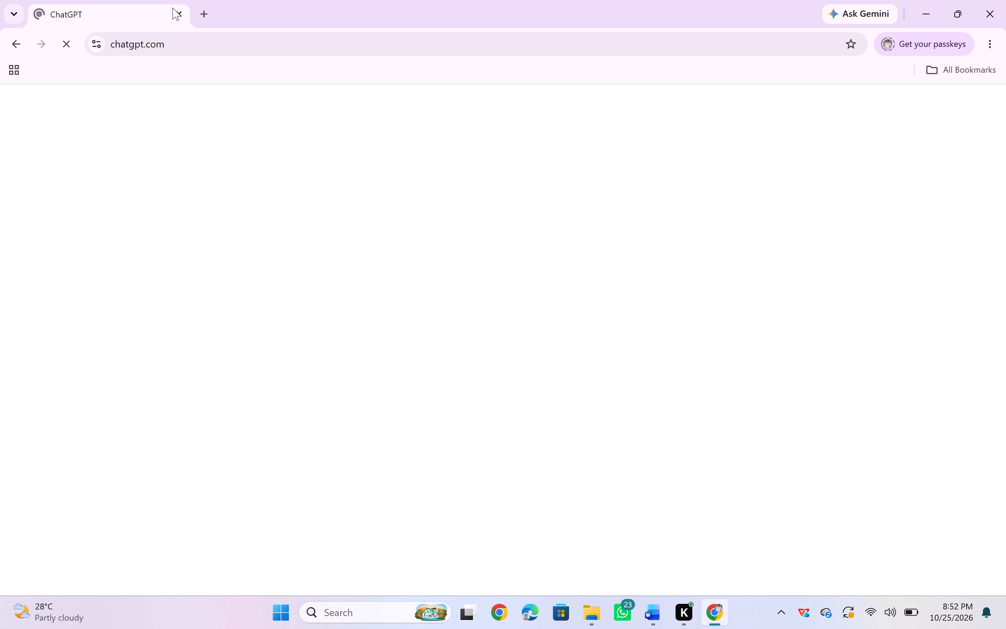
{"action": "left_click", "coordinate": [175, 12]}
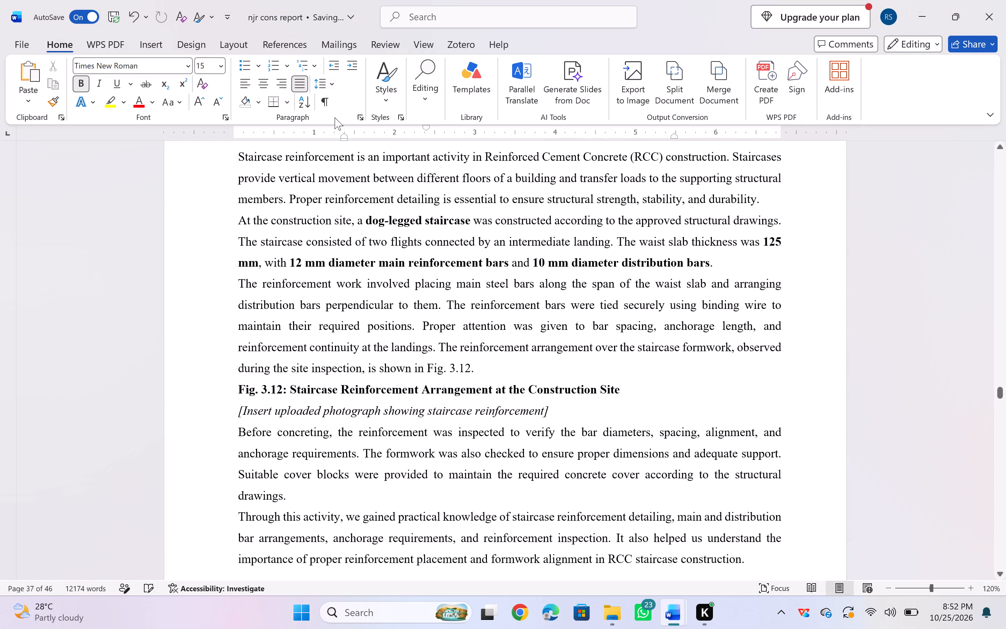
Save the internship report.
{"action": "scroll", "coordinate": [324, 281], "scroll_direction": "up", "scroll_amount": 14}
{"action": "scroll", "coordinate": [324, 281], "scroll_direction": "up", "scroll_amount": 12}
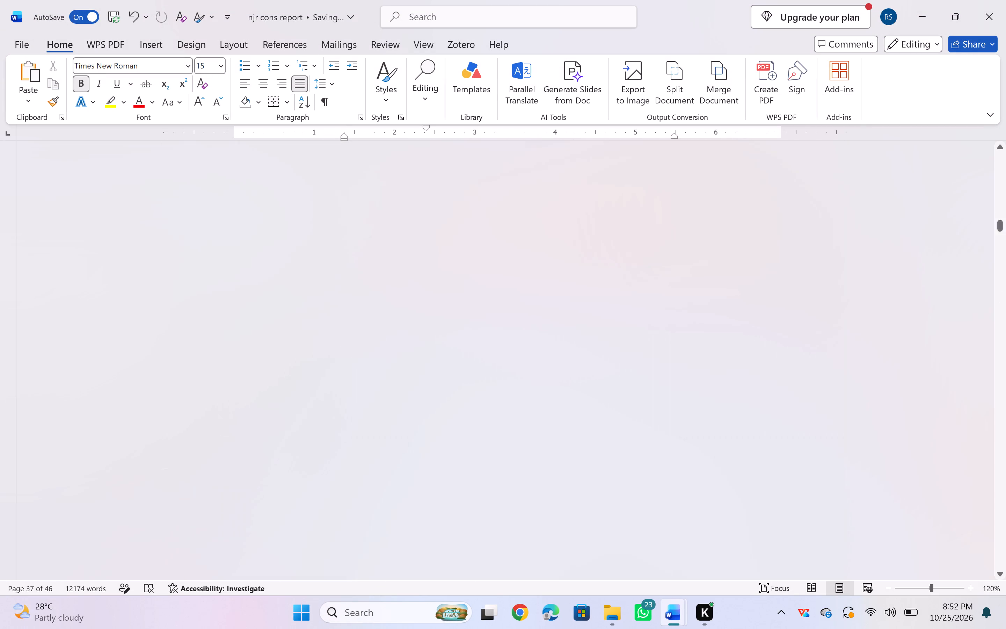
{"action": "scroll", "coordinate": [324, 281], "scroll_direction": "up", "scroll_amount": 13}
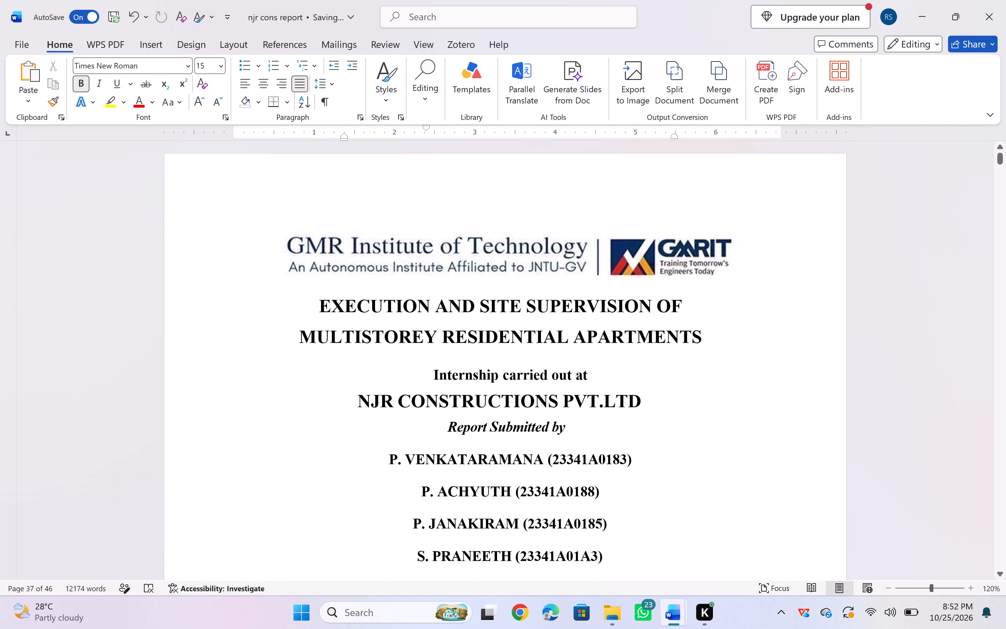
{"action": "key", "text": "ctrl+s"}
{"action": "key", "text": "ctrl+s"}
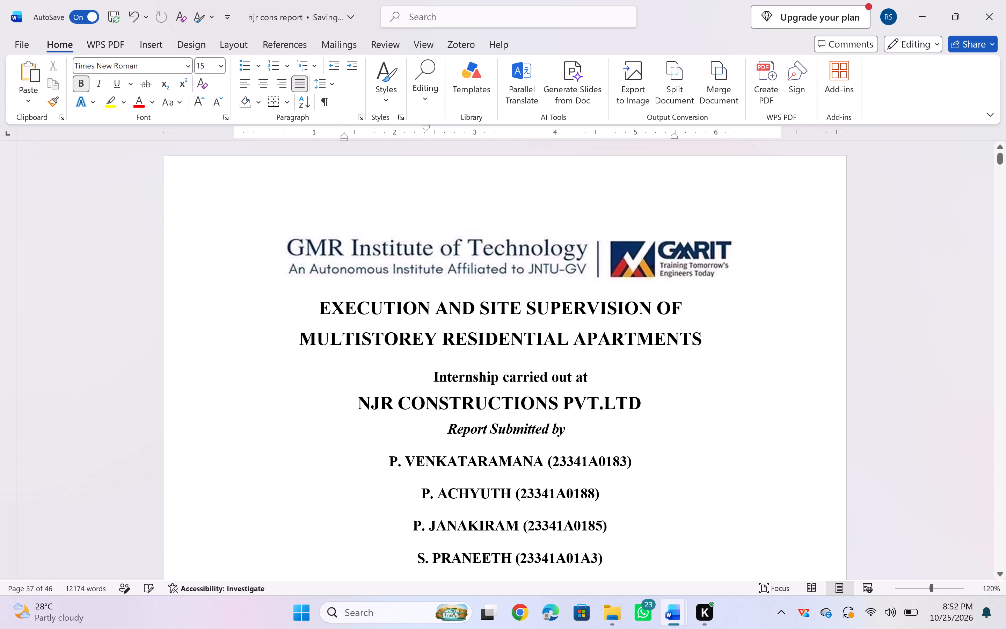
Shift the fourth student's line under Report Submitted by on the title page by adding five spaces in front of it.
{"action": "scroll", "coordinate": [324, 281], "scroll_direction": "up", "scroll_amount": 1}
{"action": "scroll", "coordinate": [429, 301], "scroll_direction": "up", "scroll_amount": 2}
{"action": "left_click", "coordinate": [411, 556]}
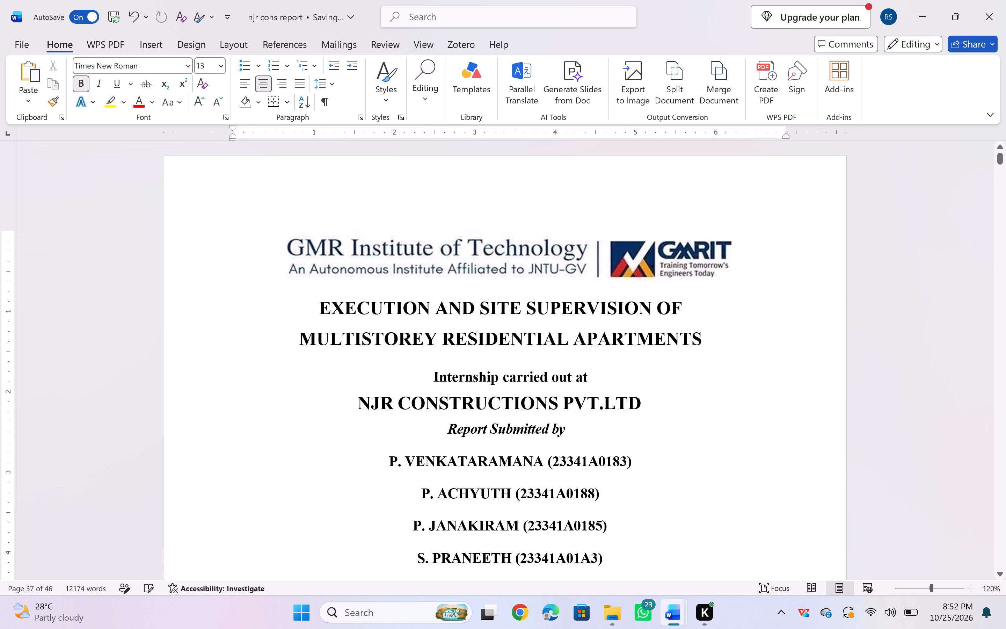
{"action": "key", "text": "space"}
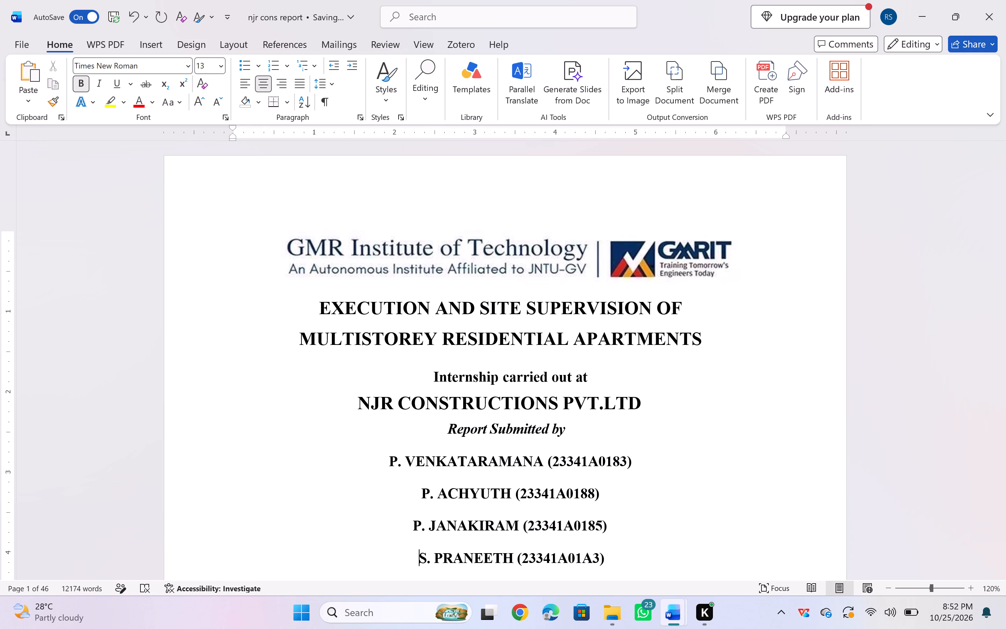
{"action": "key", "text": "space"}
{"action": "key", "text": "space"}
{"action": "key", "text": "space"}
{"action": "key", "text": "space"}
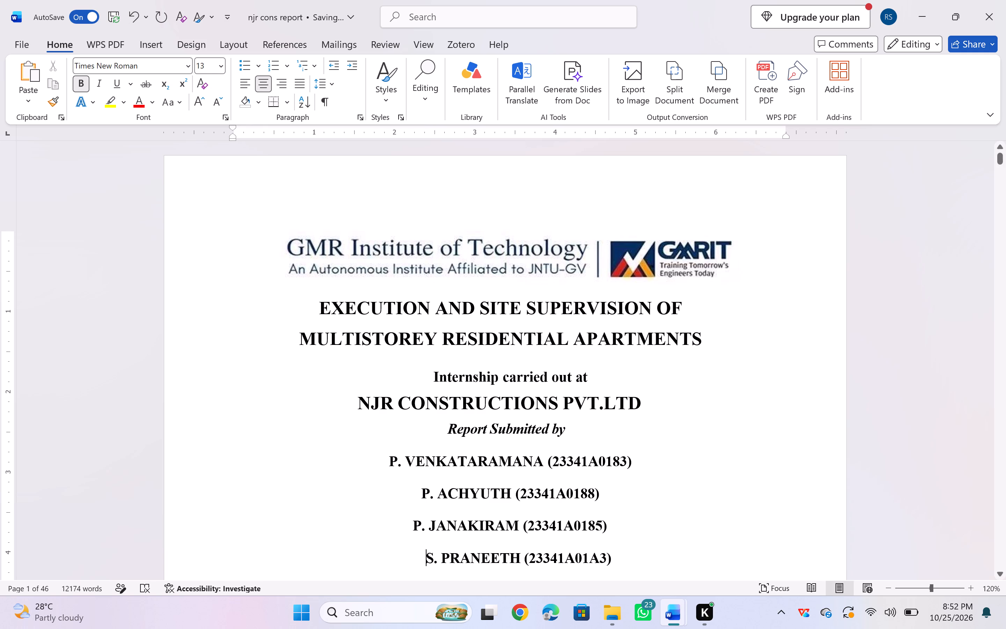
Shift the fifth student's line on the title page by adding five spaces in front of the name.
{"action": "scroll", "coordinate": [440, 545], "scroll_direction": "down", "scroll_amount": 1}
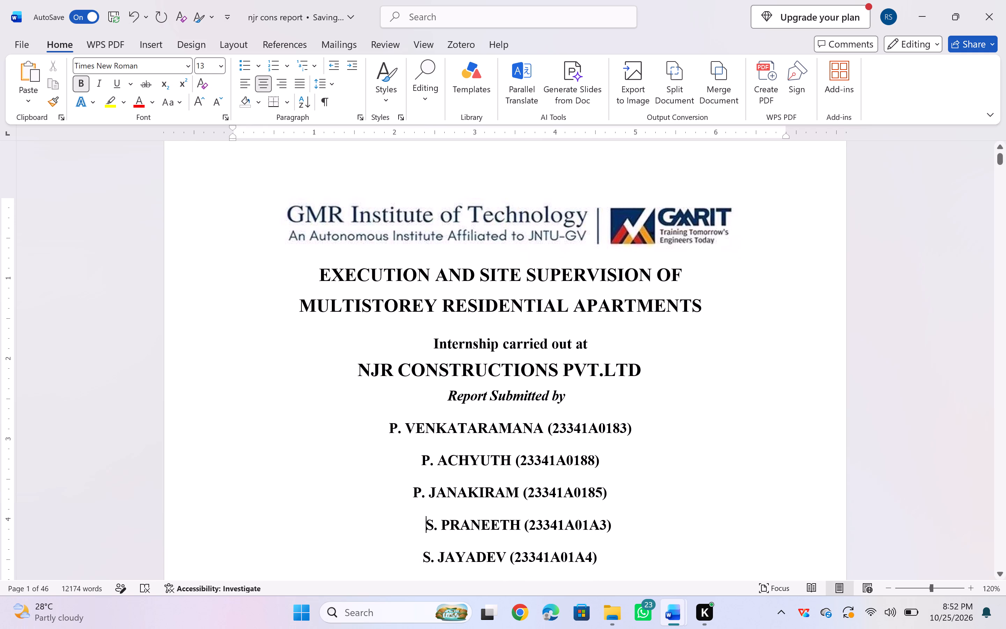
{"action": "left_click", "coordinate": [415, 552]}
{"action": "key", "text": "space"}
{"action": "key", "text": "space"}
{"action": "key", "text": "space"}
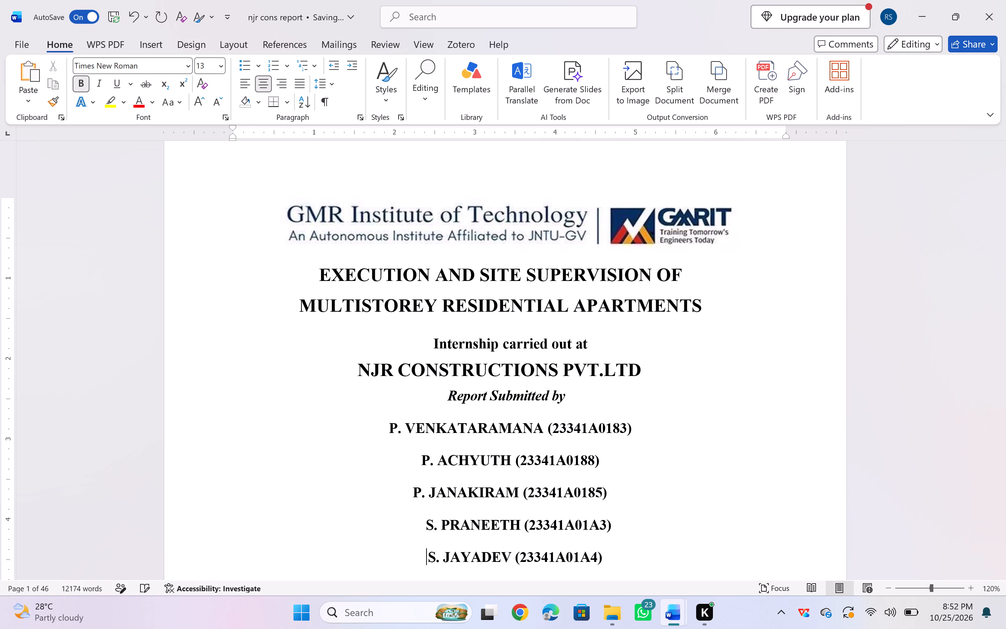
{"action": "key", "text": "space"}
{"action": "key", "text": "space"}
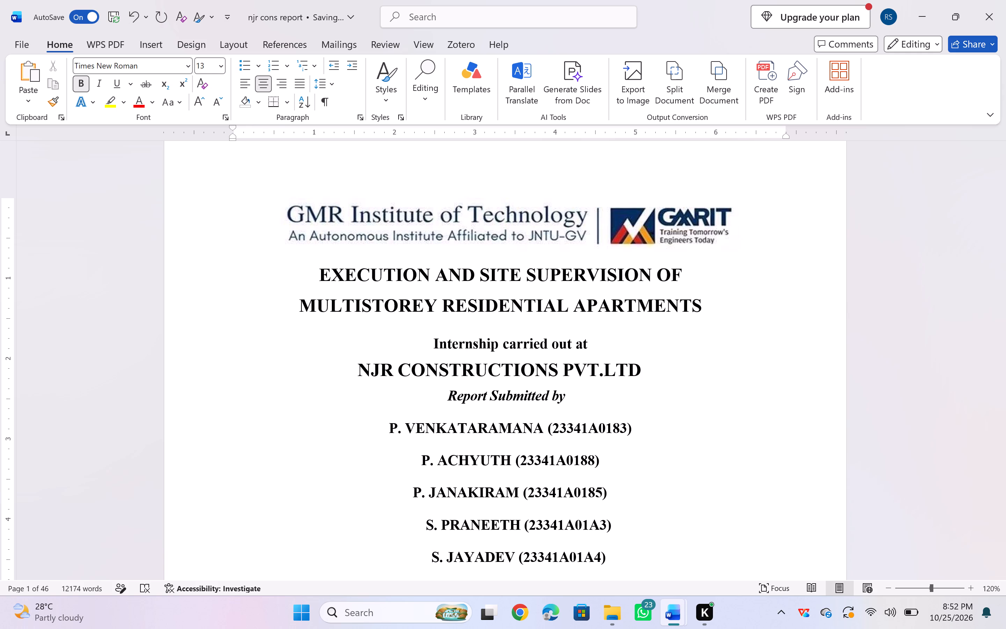
Shift the sixth student's line on the title page by adding five spaces in front of the name.
{"action": "scroll", "coordinate": [415, 552], "scroll_direction": "down", "scroll_amount": 1}
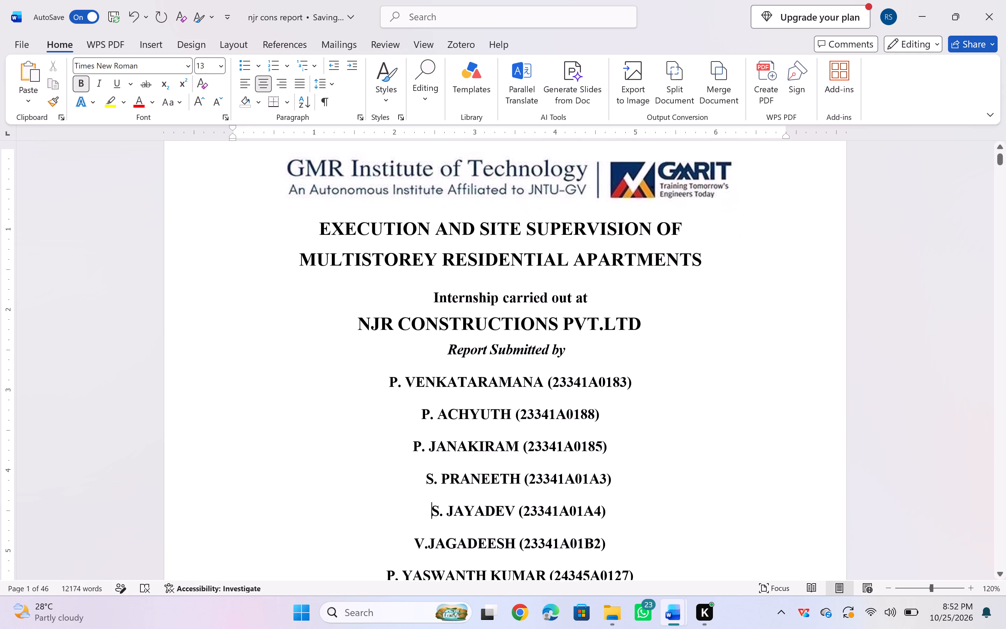
{"action": "scroll", "coordinate": [415, 552], "scroll_direction": "down", "scroll_amount": 1}
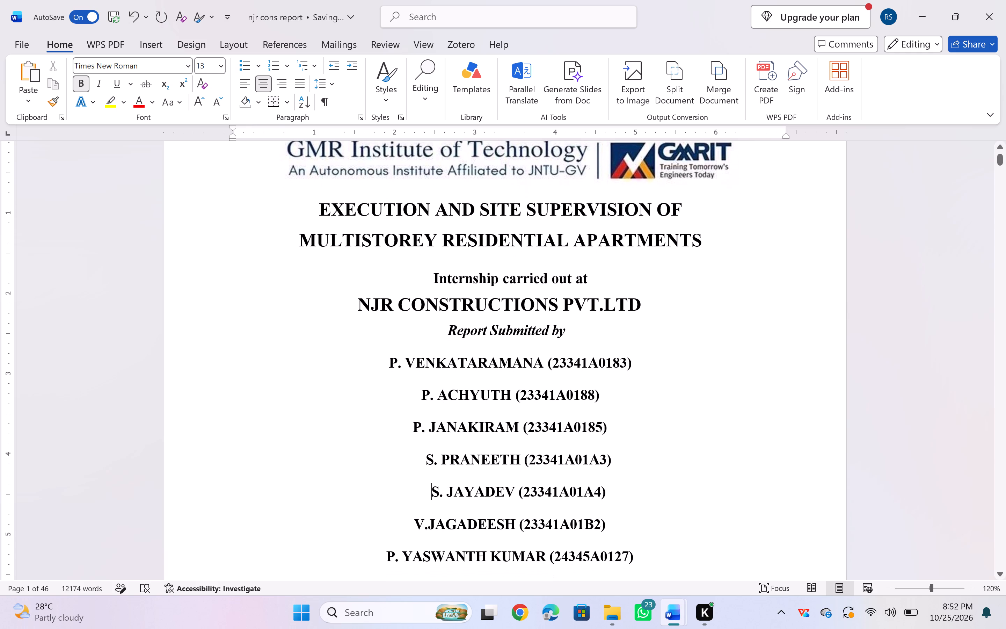
{"action": "left_click", "coordinate": [411, 528]}
{"action": "key", "text": "space"}
{"action": "key", "text": "space"}
{"action": "key", "text": "space"}
{"action": "key", "text": "space"}
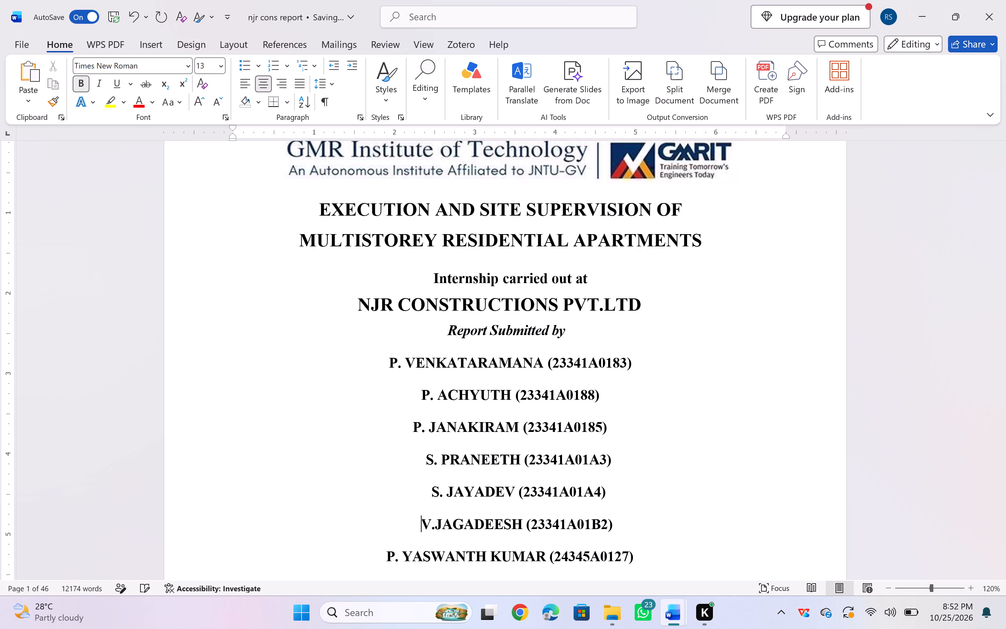
{"action": "scroll", "coordinate": [411, 528], "scroll_direction": "up", "scroll_amount": 1}
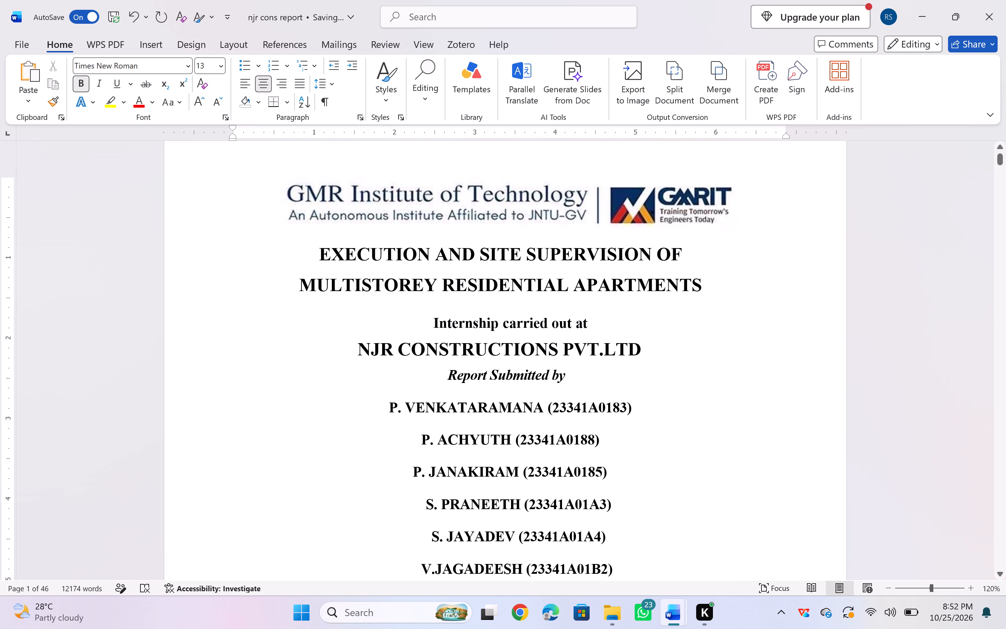
{"action": "scroll", "coordinate": [411, 528], "scroll_direction": "up", "scroll_amount": 1}
{"action": "key", "text": "space"}
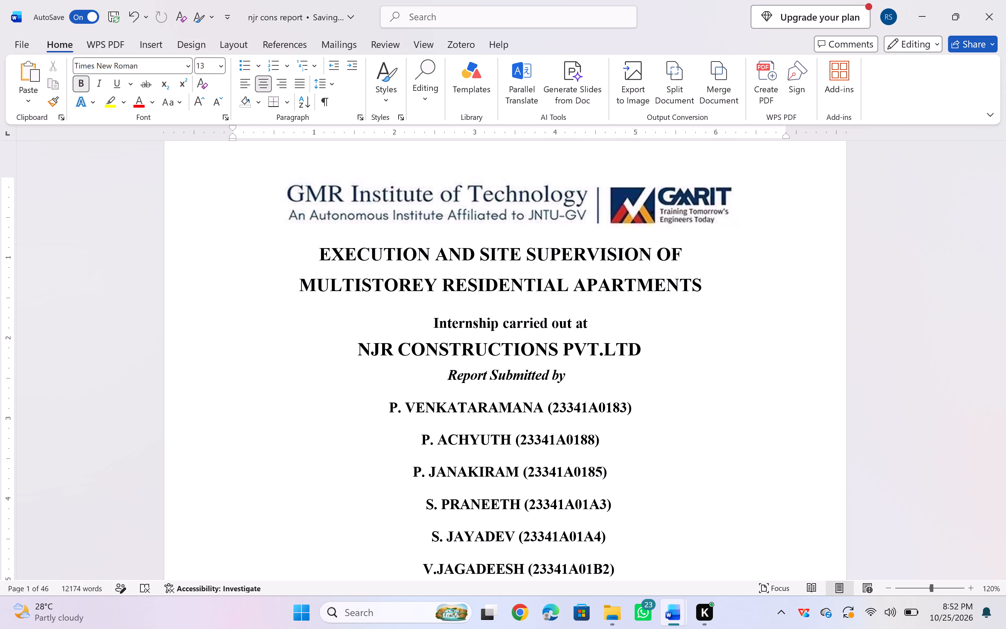
{"action": "scroll", "coordinate": [411, 528], "scroll_direction": "down", "scroll_amount": 1}
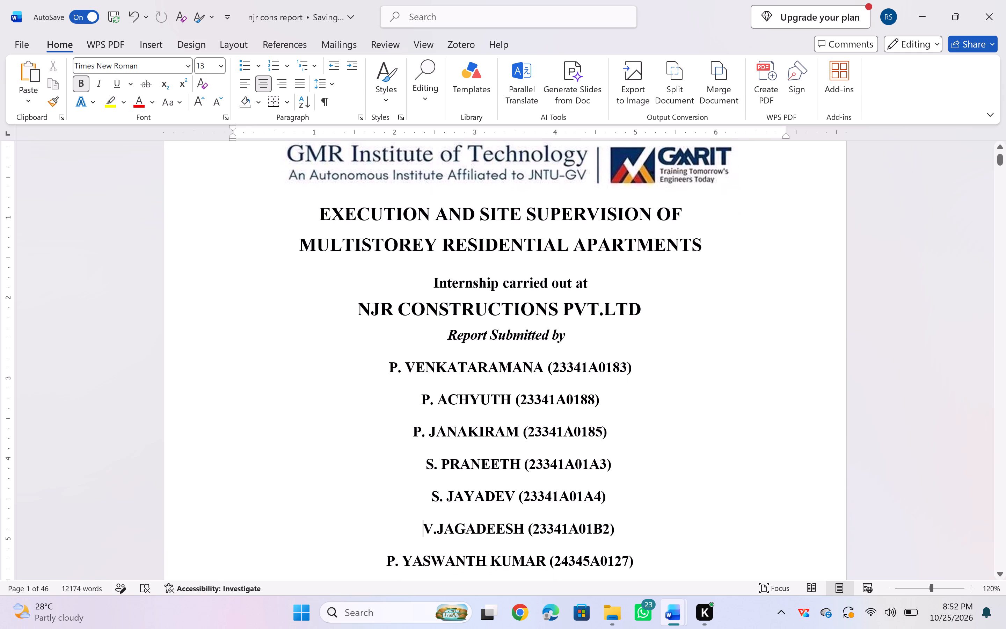
Shift the seventh student's line on the title page by adding four spaces in front of the name.
{"action": "left_click", "coordinate": [375, 560]}
{"action": "key", "text": "space"}
{"action": "key", "text": "space"}
{"action": "key", "text": "space"}
{"action": "key", "text": "space"}
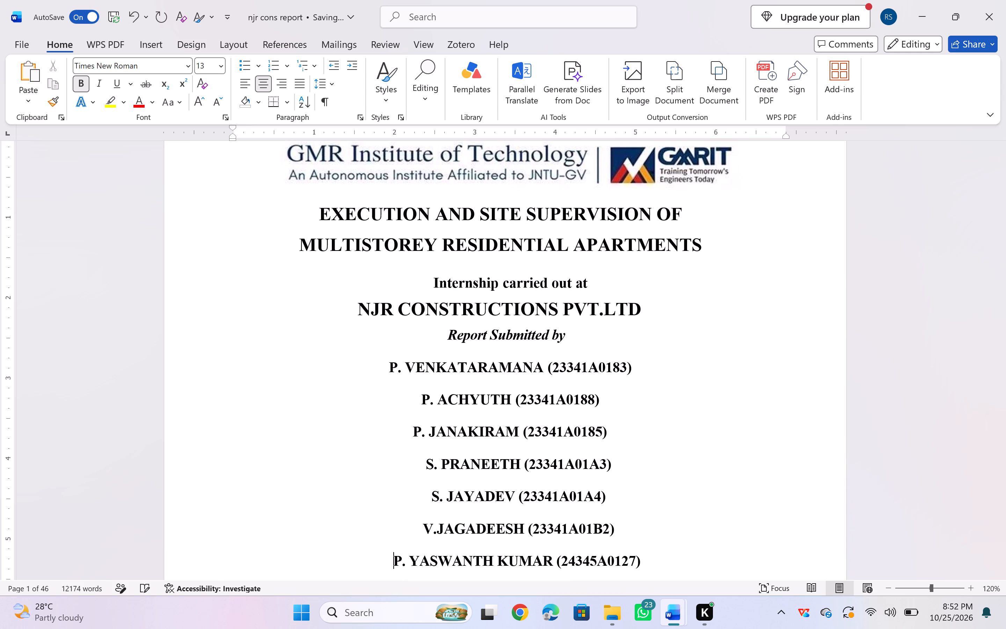
Shift the 'Under the esteemed guidance of' line on the title page by adding four spaces in front of it.
{"action": "scroll", "coordinate": [375, 560], "scroll_direction": "down", "scroll_amount": 1}
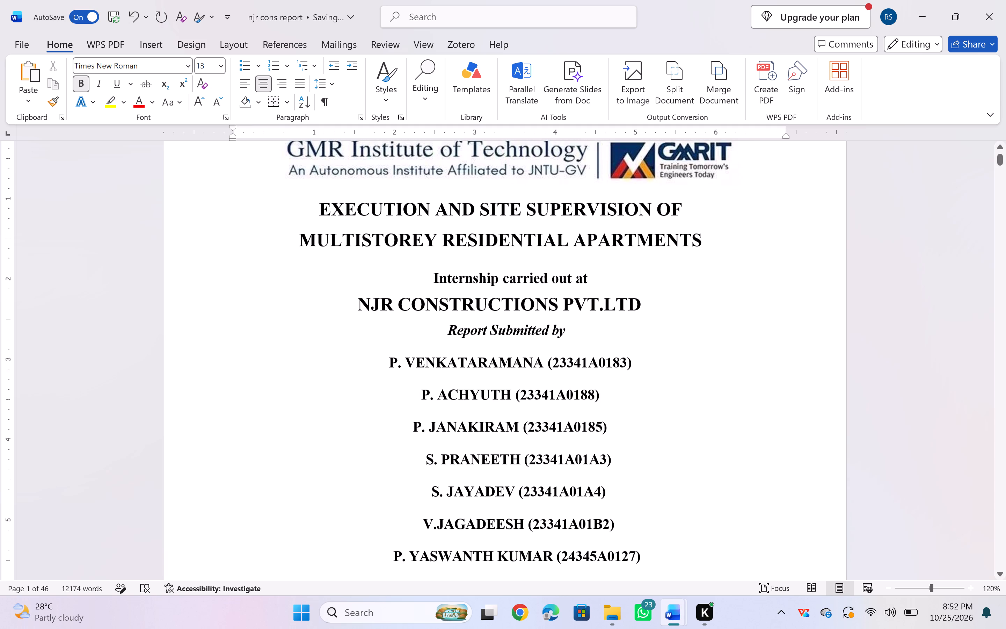
{"action": "scroll", "coordinate": [375, 560], "scroll_direction": "down", "scroll_amount": 1}
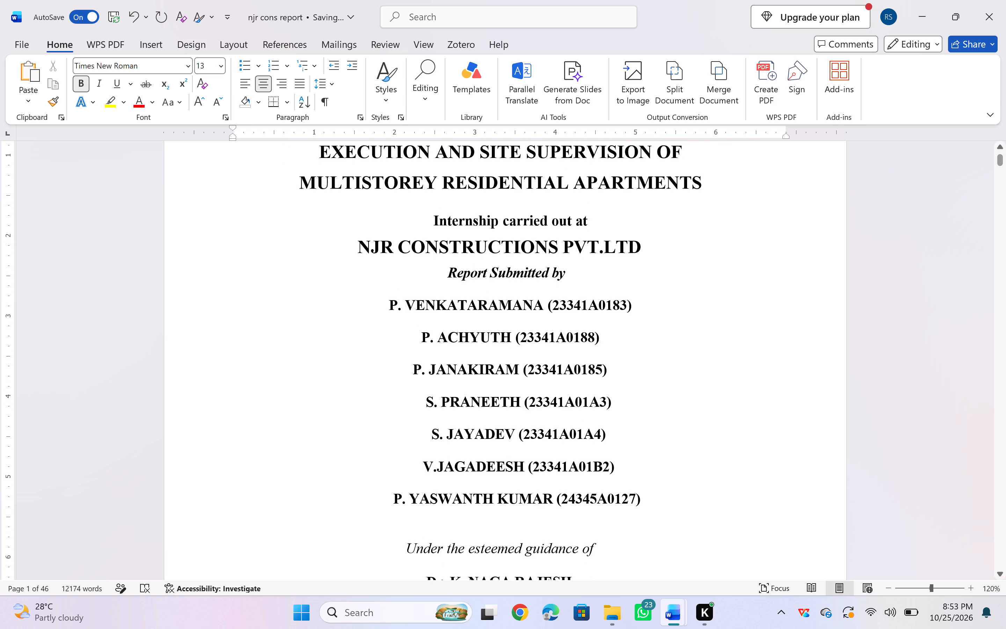
{"action": "left_click", "coordinate": [395, 550]}
{"action": "key", "text": "space"}
{"action": "key", "text": "space"}
{"action": "key", "text": "space"}
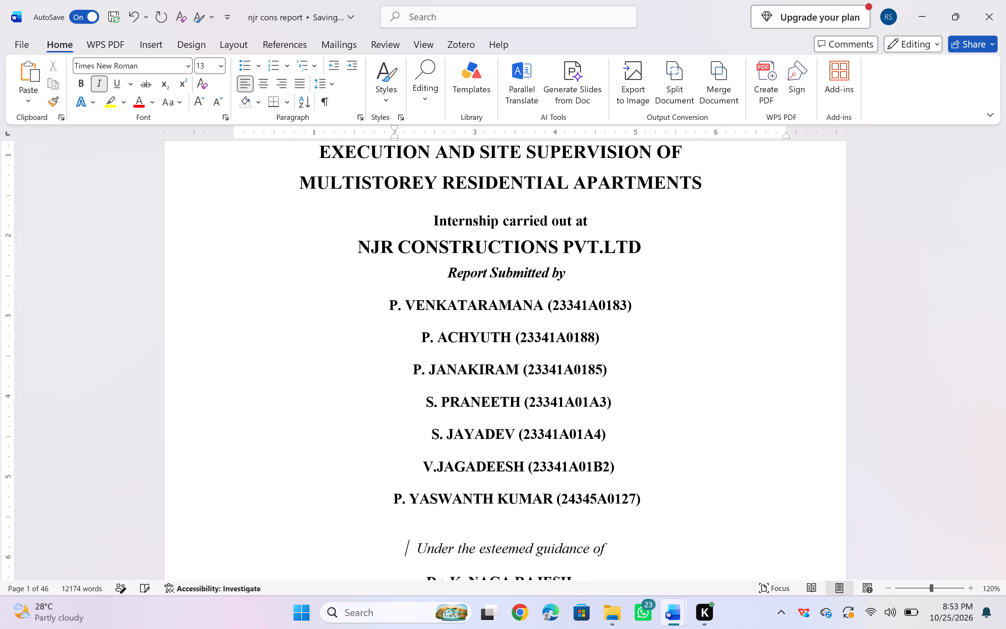
{"action": "key", "text": "space"}
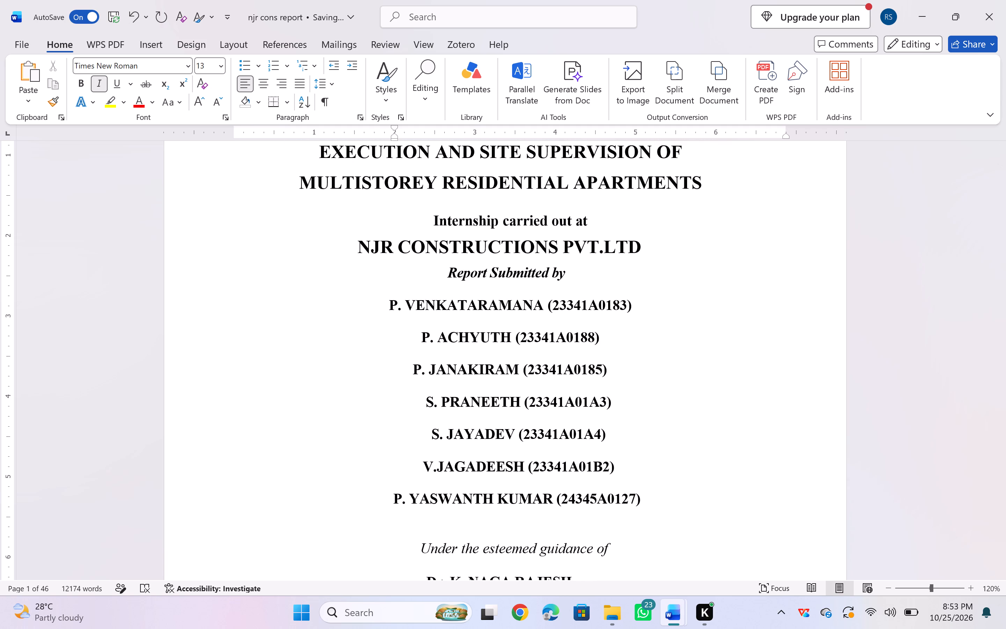
Shift the guide's name on the title page by adding seven spaces in front of it.
{"action": "scroll", "coordinate": [394, 551], "scroll_direction": "down", "scroll_amount": 1}
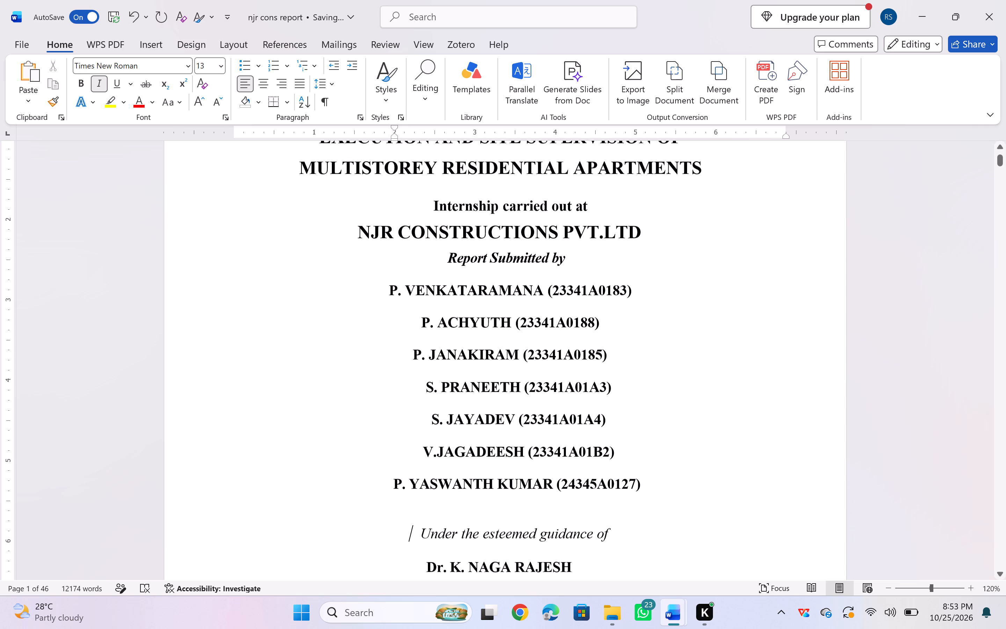
{"action": "scroll", "coordinate": [394, 551], "scroll_direction": "down", "scroll_amount": 1}
{"action": "left_click", "coordinate": [410, 564]}
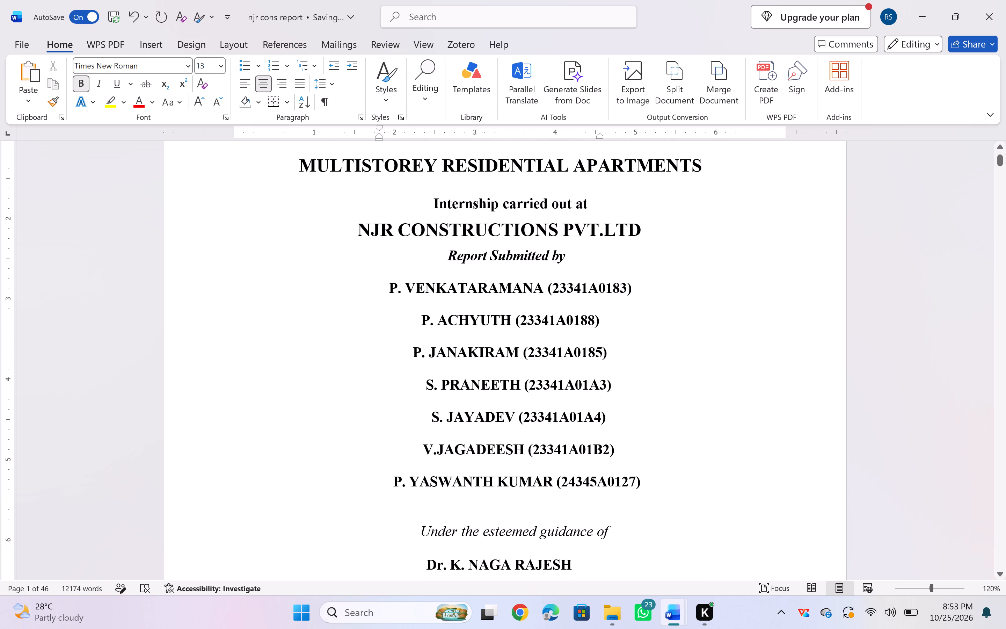
{"action": "key", "text": "space"}
{"action": "key", "text": "space"}
{"action": "key", "text": "space"}
{"action": "key", "text": "space"}
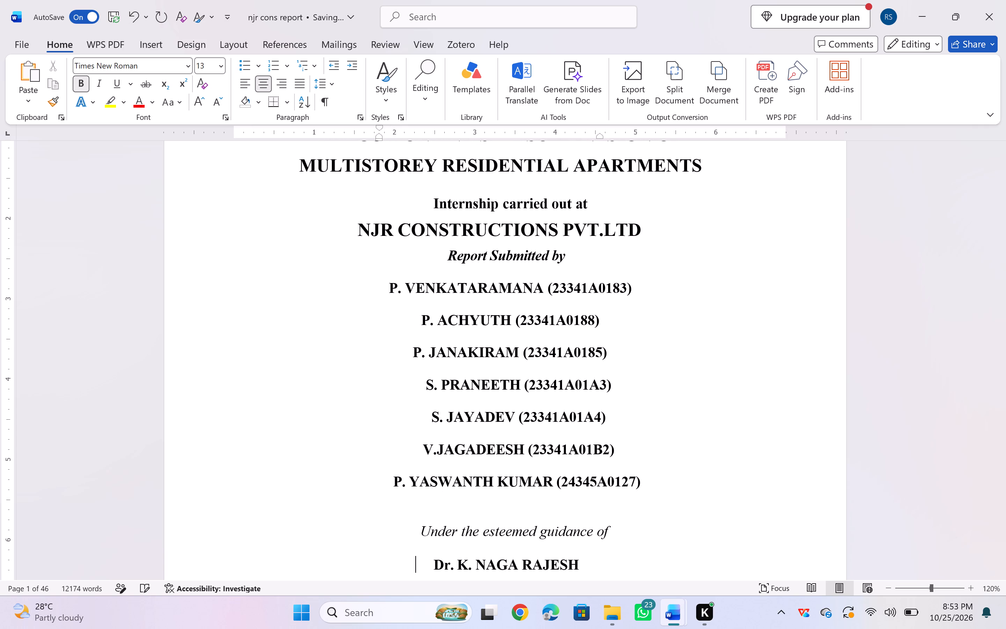
{"action": "key", "text": "space"}
{"action": "key", "text": "space"}
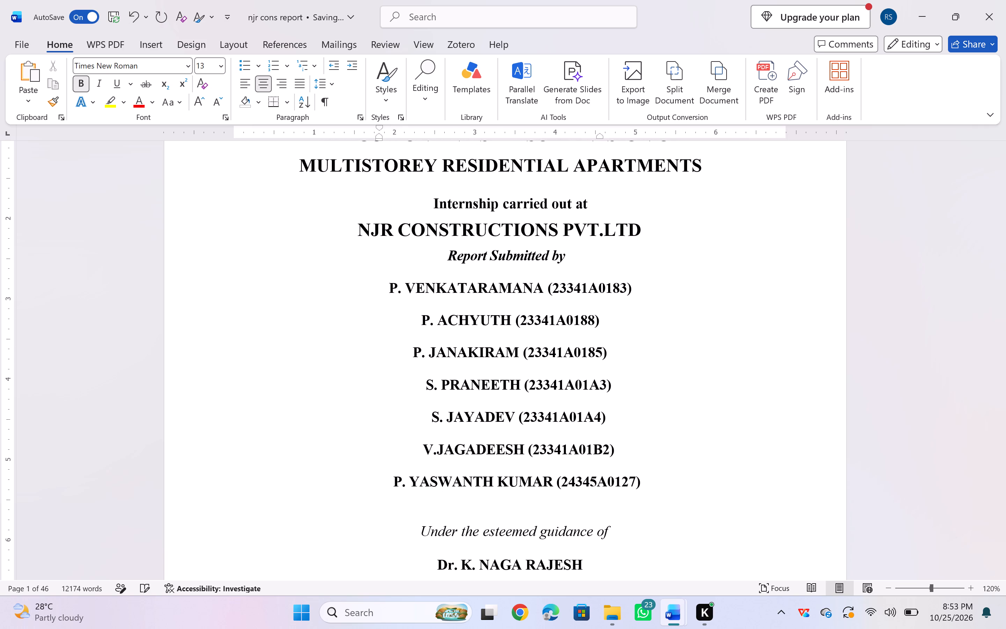
{"action": "key", "text": "space"}
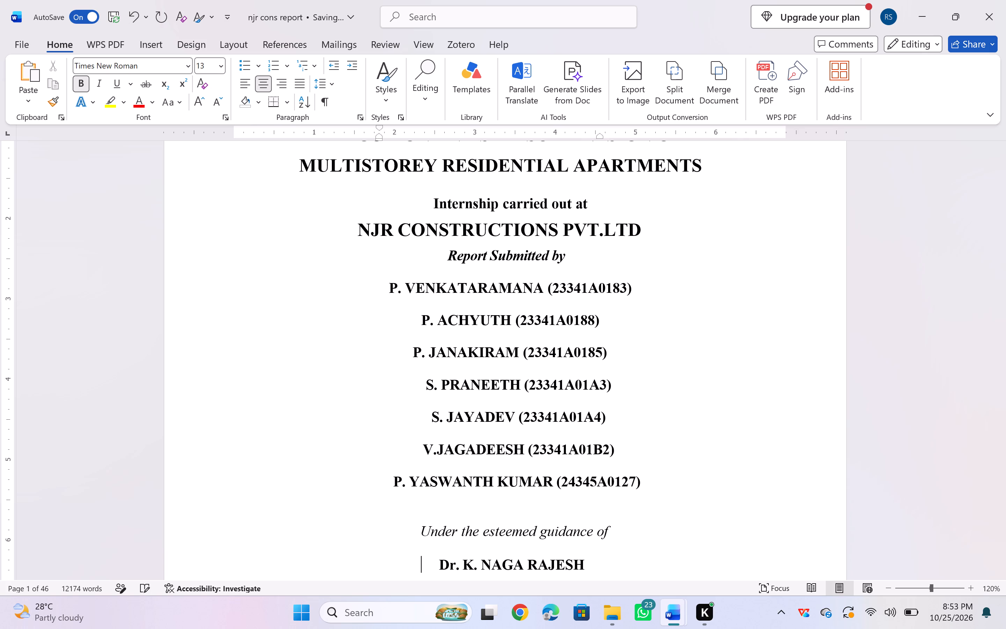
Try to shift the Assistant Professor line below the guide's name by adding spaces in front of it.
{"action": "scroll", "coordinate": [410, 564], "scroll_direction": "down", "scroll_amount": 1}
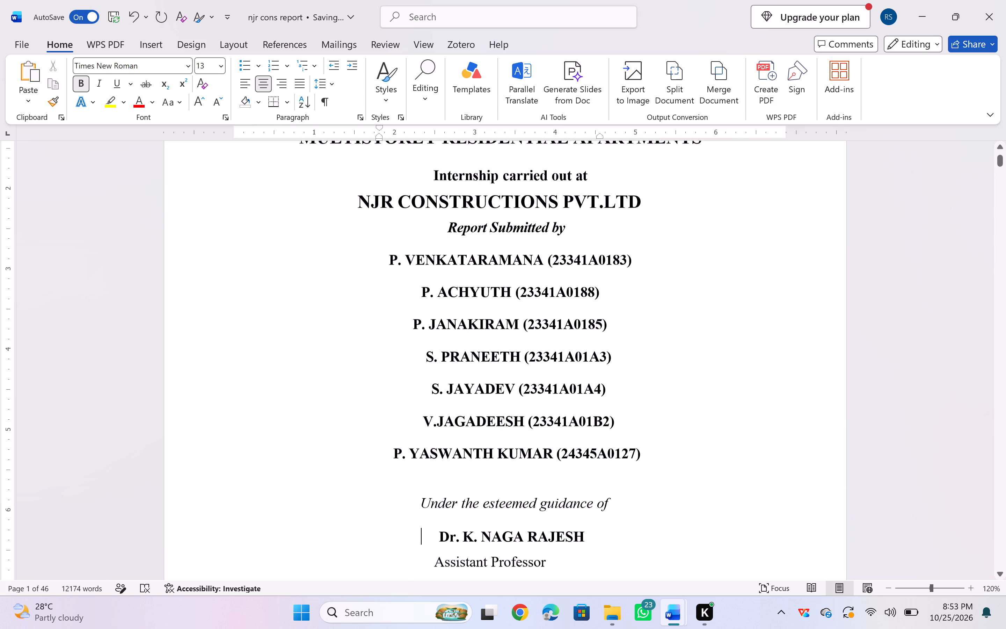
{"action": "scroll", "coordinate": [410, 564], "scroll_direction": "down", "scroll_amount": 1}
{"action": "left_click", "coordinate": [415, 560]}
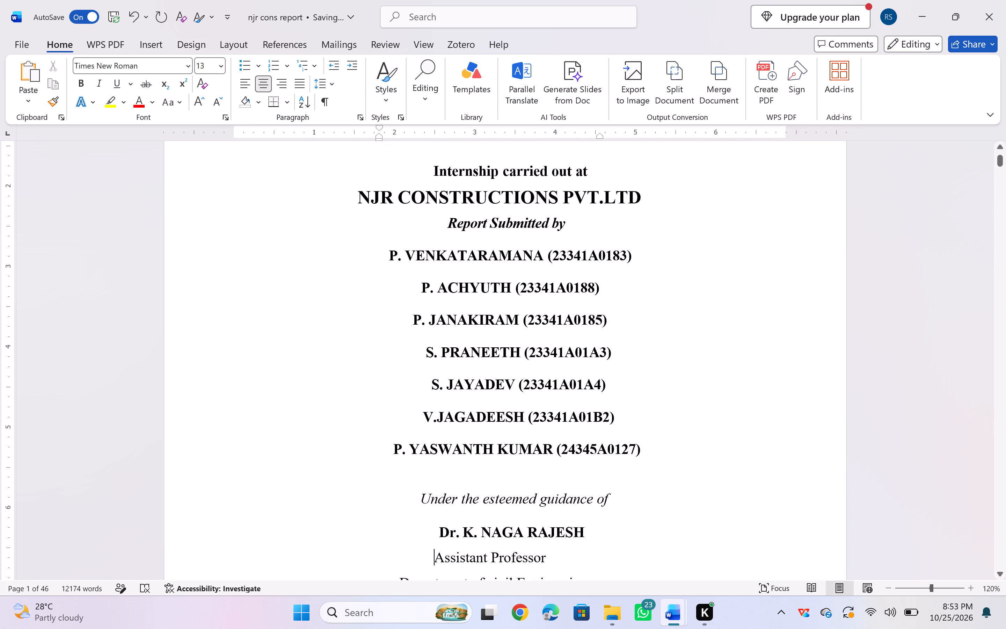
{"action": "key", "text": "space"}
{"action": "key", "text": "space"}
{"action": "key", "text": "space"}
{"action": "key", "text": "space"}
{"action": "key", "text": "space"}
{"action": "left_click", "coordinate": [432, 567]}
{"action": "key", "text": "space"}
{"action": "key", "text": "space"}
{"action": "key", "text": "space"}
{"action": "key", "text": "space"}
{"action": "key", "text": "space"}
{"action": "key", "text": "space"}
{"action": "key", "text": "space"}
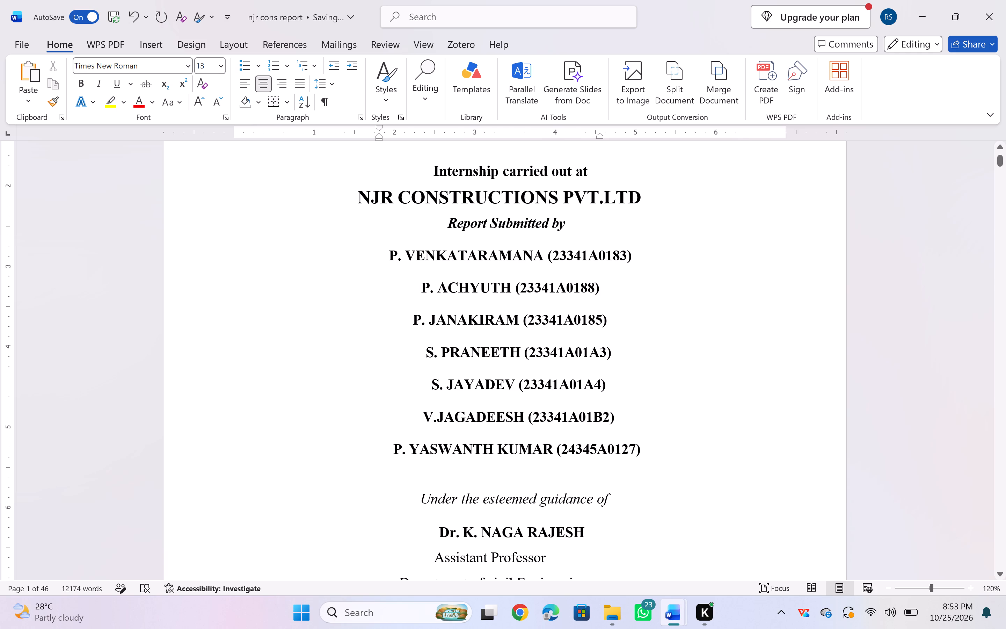
Increase the indent of the Assistant Professor line and the guide's name by one level, undoing any extra increase.
{"action": "left_click_drag", "start_coordinate": [435, 559], "coordinate": [534, 558]}
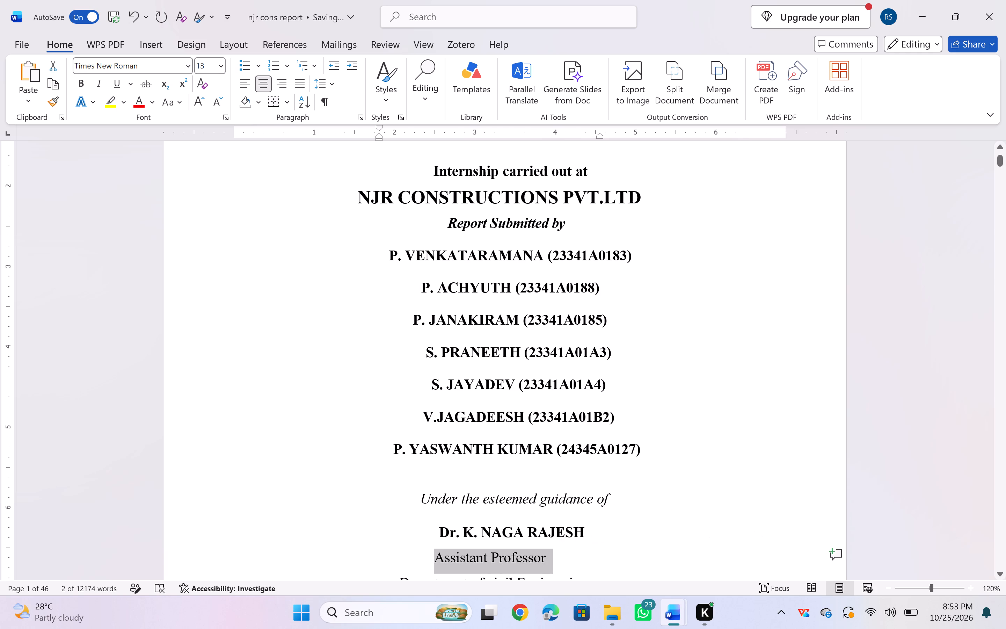
{"action": "left_click", "coordinate": [351, 65]}
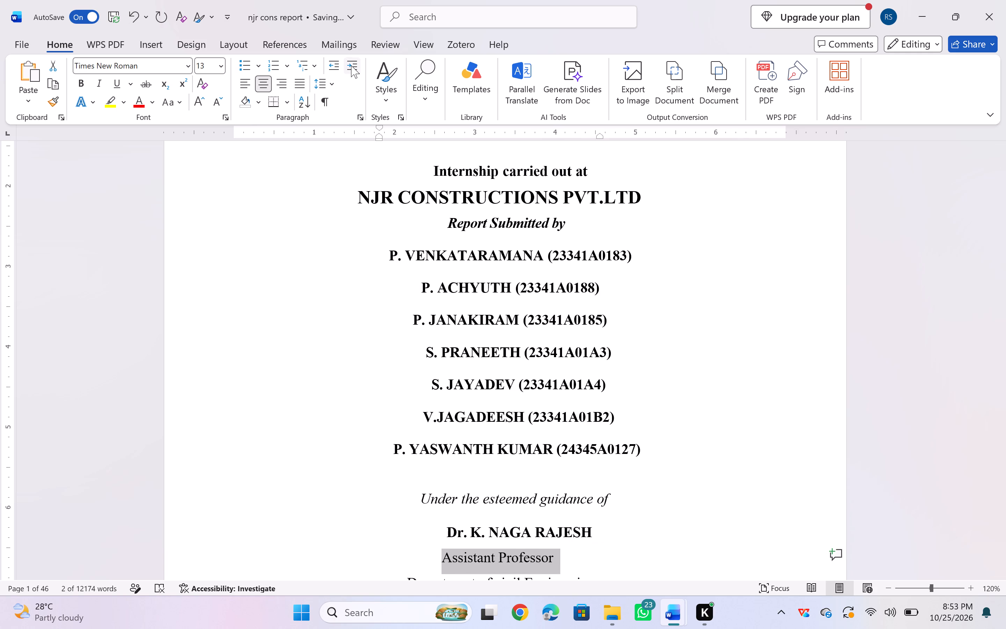
{"action": "left_click", "coordinate": [351, 65]}
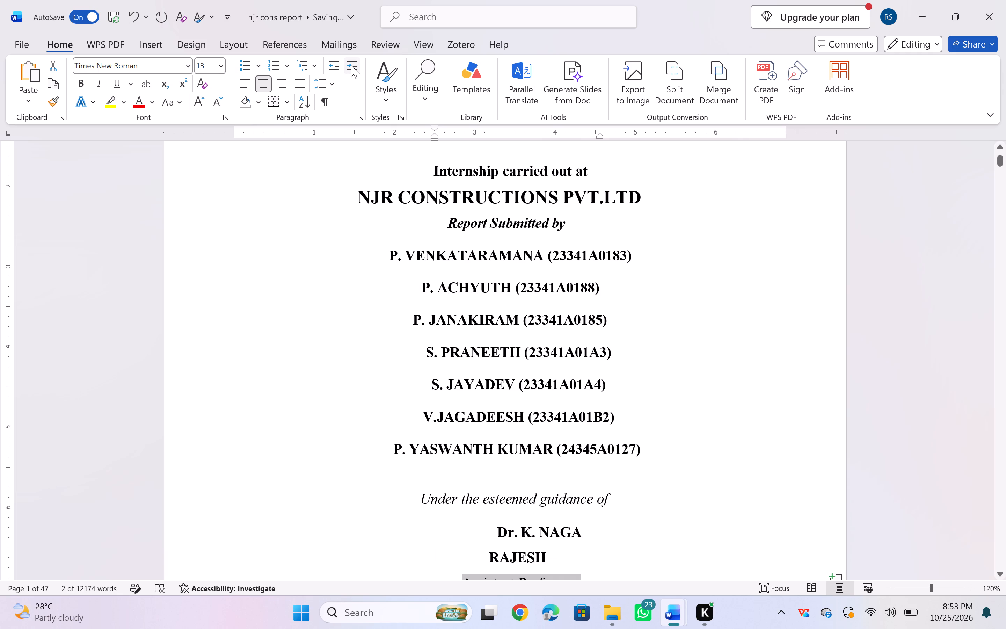
{"action": "key", "text": "ctrl+z"}
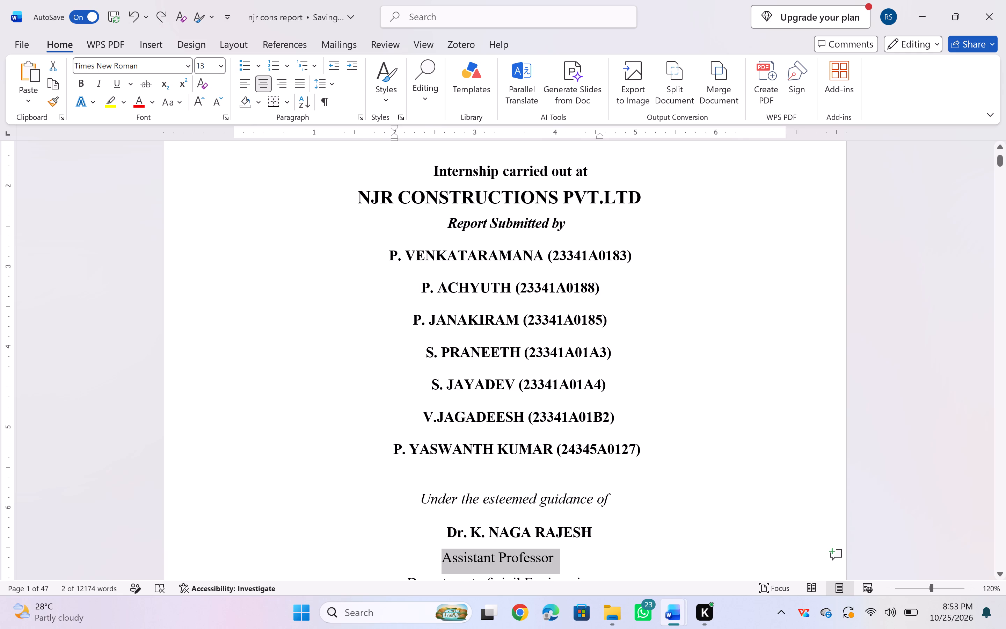
{"action": "left_click", "coordinate": [469, 559]}
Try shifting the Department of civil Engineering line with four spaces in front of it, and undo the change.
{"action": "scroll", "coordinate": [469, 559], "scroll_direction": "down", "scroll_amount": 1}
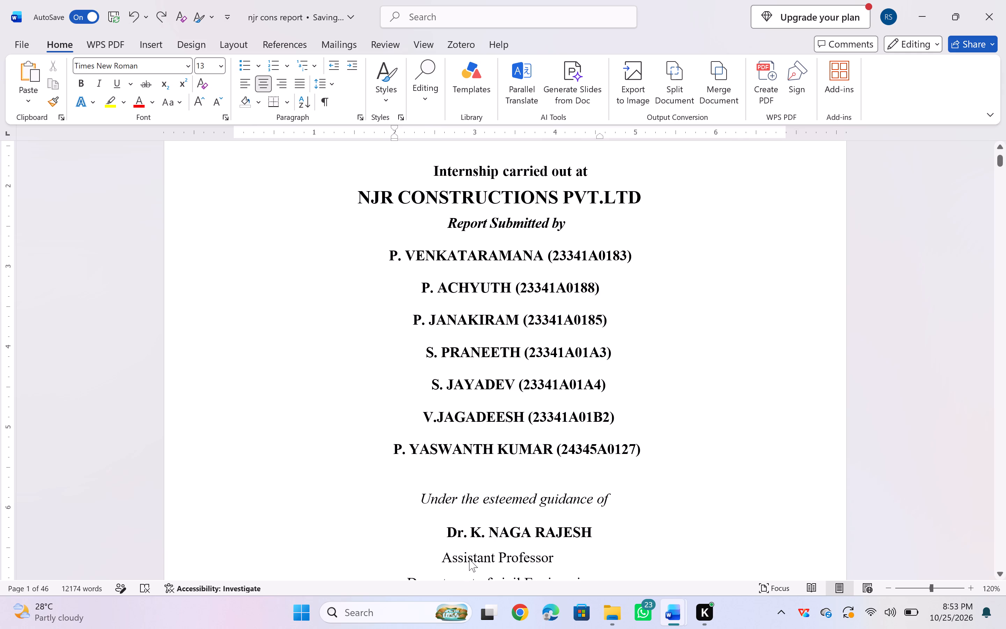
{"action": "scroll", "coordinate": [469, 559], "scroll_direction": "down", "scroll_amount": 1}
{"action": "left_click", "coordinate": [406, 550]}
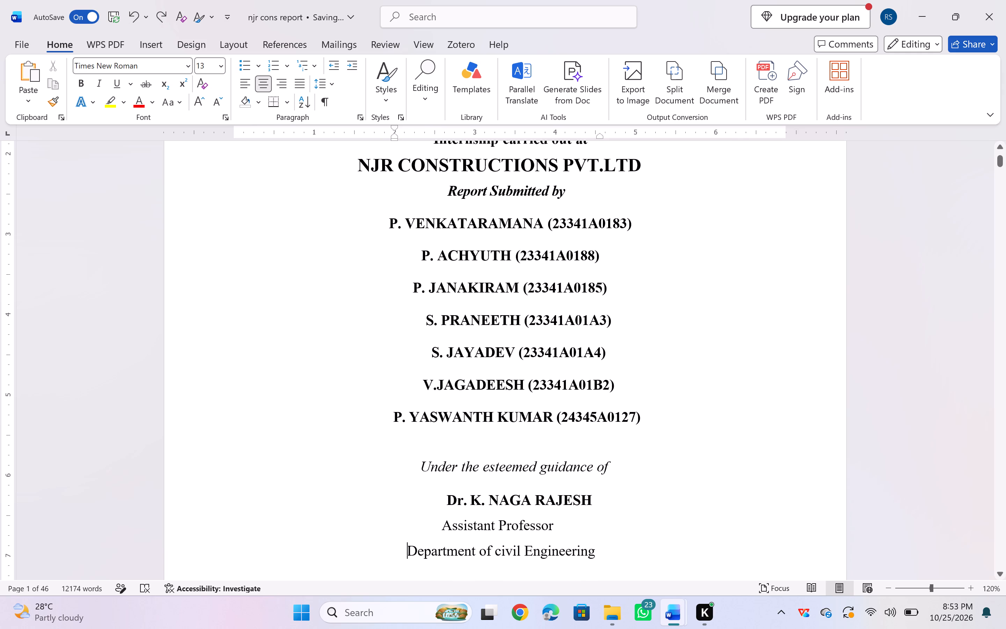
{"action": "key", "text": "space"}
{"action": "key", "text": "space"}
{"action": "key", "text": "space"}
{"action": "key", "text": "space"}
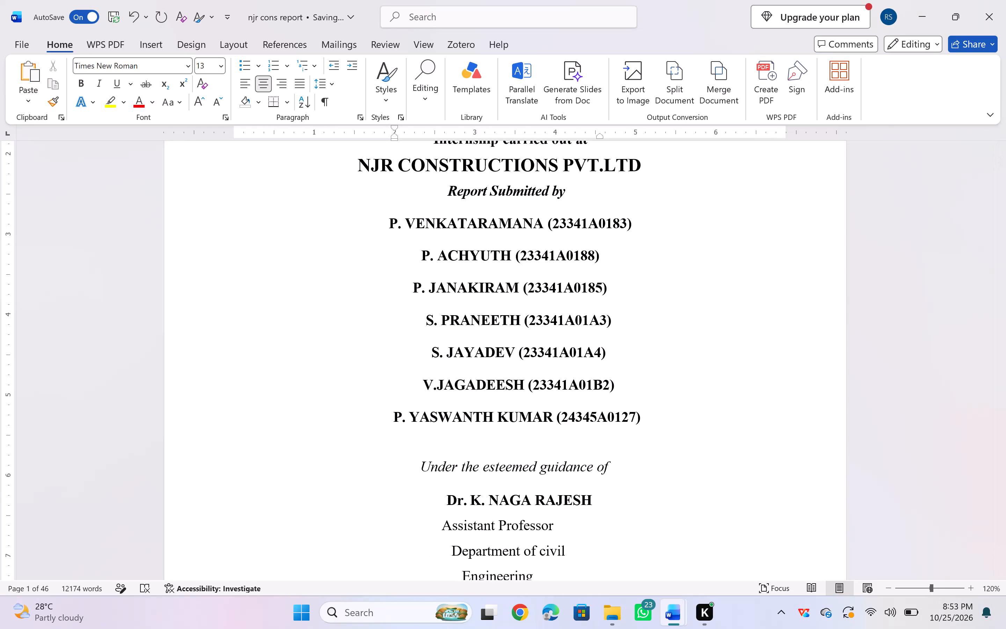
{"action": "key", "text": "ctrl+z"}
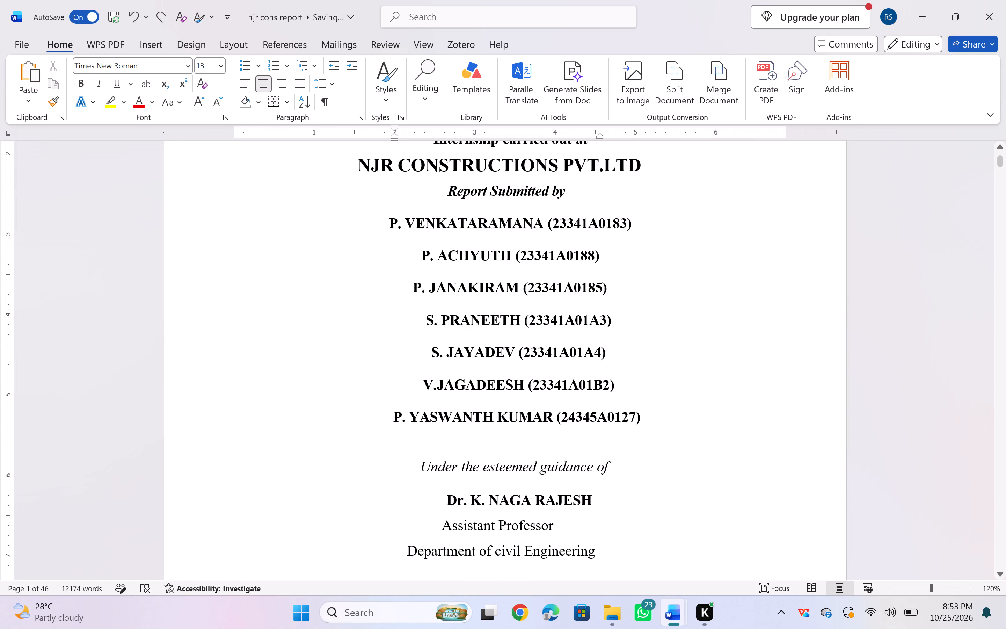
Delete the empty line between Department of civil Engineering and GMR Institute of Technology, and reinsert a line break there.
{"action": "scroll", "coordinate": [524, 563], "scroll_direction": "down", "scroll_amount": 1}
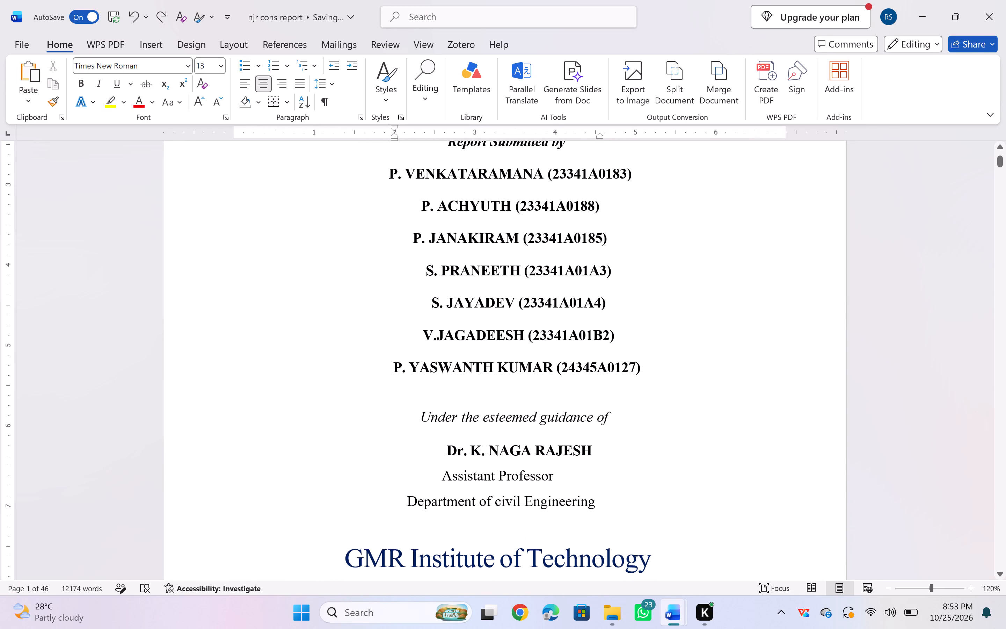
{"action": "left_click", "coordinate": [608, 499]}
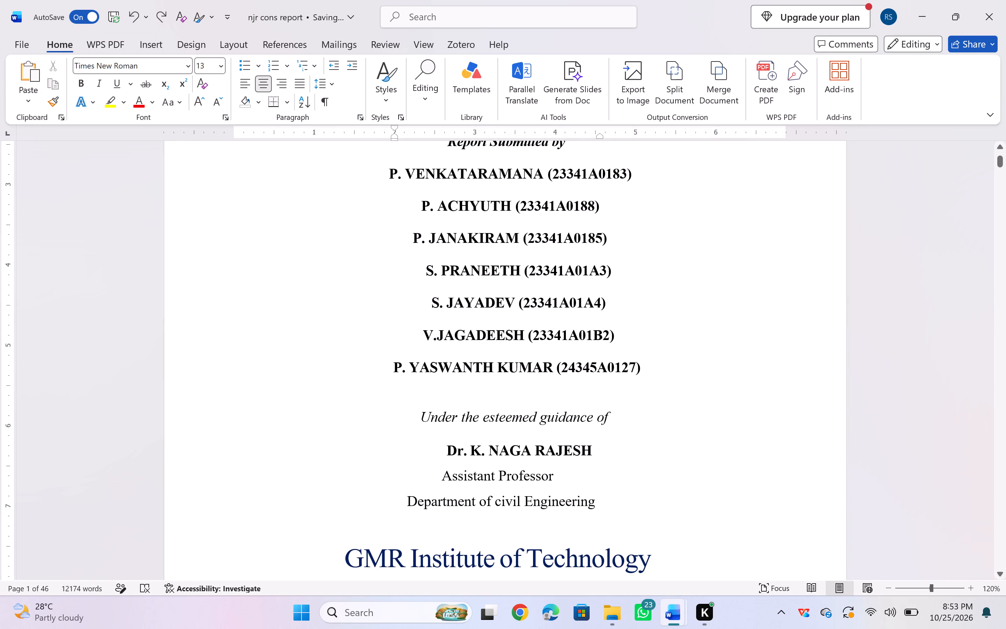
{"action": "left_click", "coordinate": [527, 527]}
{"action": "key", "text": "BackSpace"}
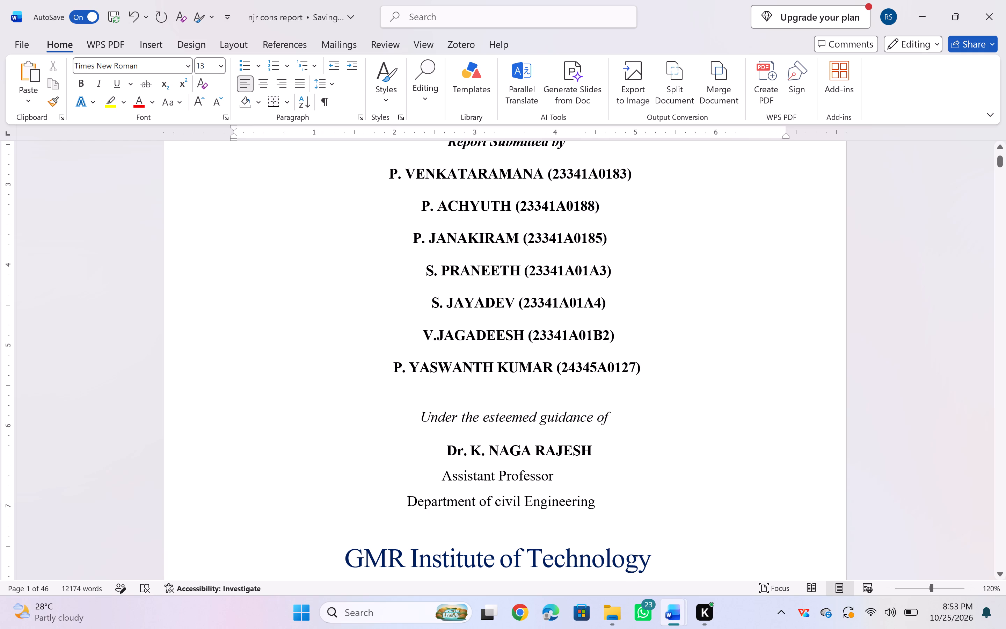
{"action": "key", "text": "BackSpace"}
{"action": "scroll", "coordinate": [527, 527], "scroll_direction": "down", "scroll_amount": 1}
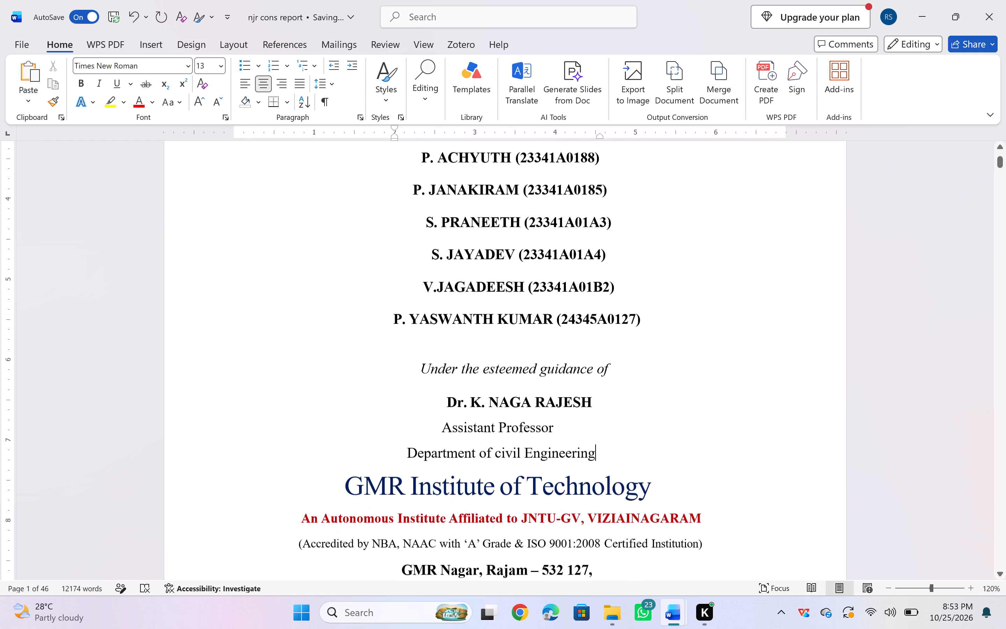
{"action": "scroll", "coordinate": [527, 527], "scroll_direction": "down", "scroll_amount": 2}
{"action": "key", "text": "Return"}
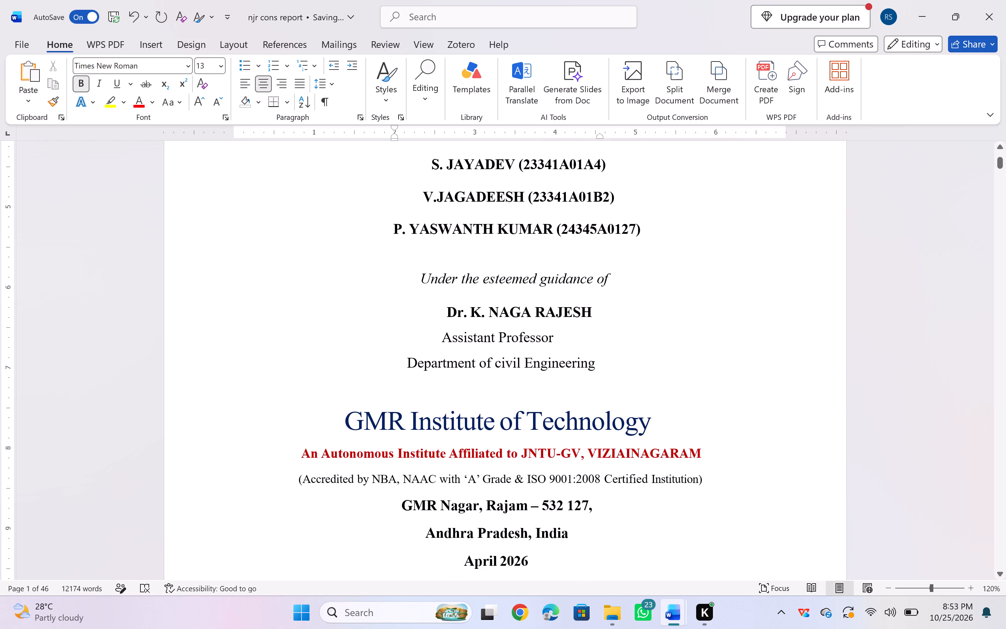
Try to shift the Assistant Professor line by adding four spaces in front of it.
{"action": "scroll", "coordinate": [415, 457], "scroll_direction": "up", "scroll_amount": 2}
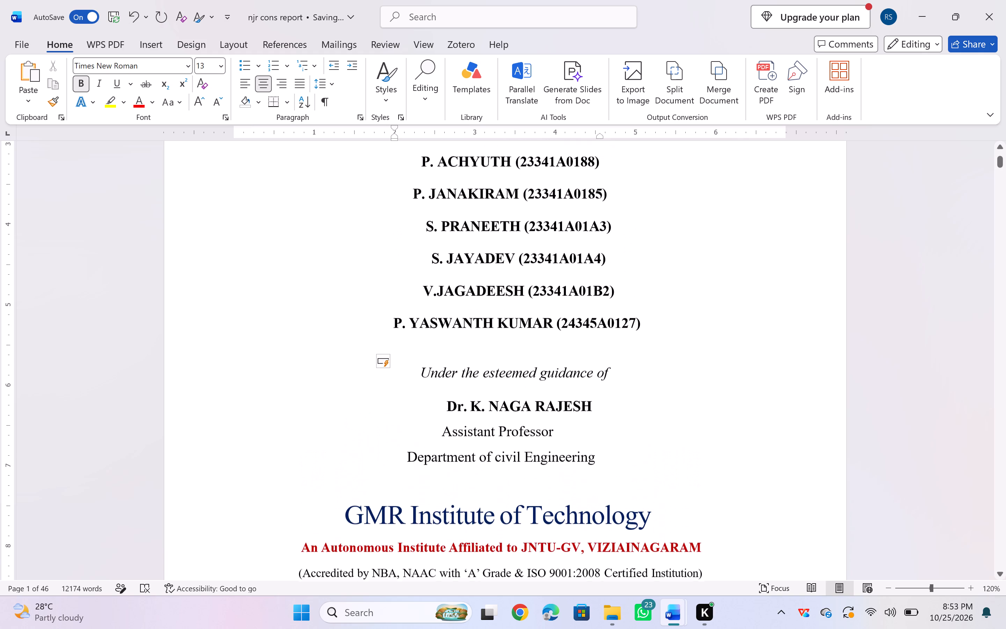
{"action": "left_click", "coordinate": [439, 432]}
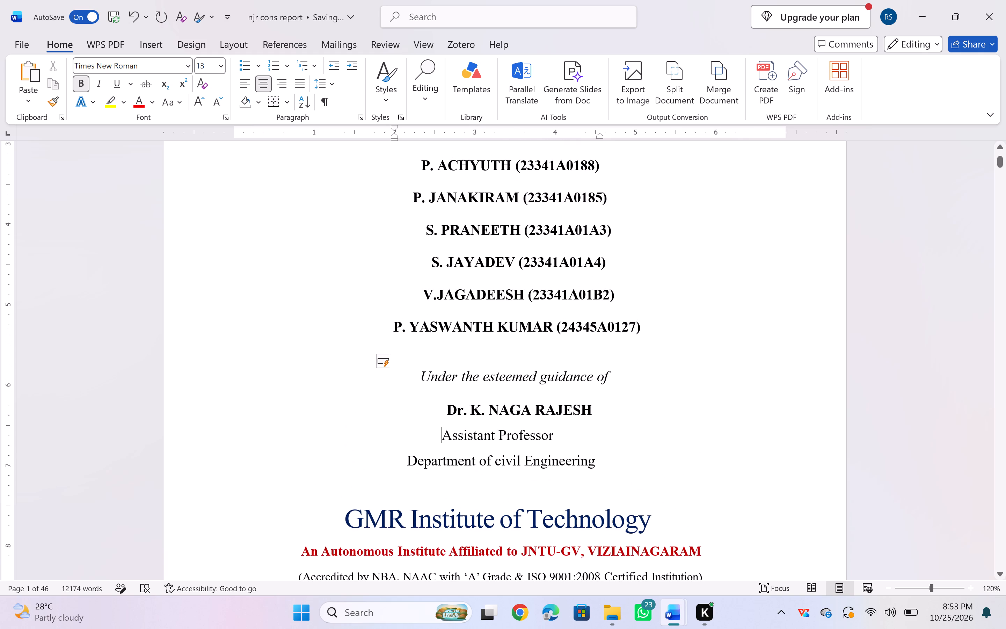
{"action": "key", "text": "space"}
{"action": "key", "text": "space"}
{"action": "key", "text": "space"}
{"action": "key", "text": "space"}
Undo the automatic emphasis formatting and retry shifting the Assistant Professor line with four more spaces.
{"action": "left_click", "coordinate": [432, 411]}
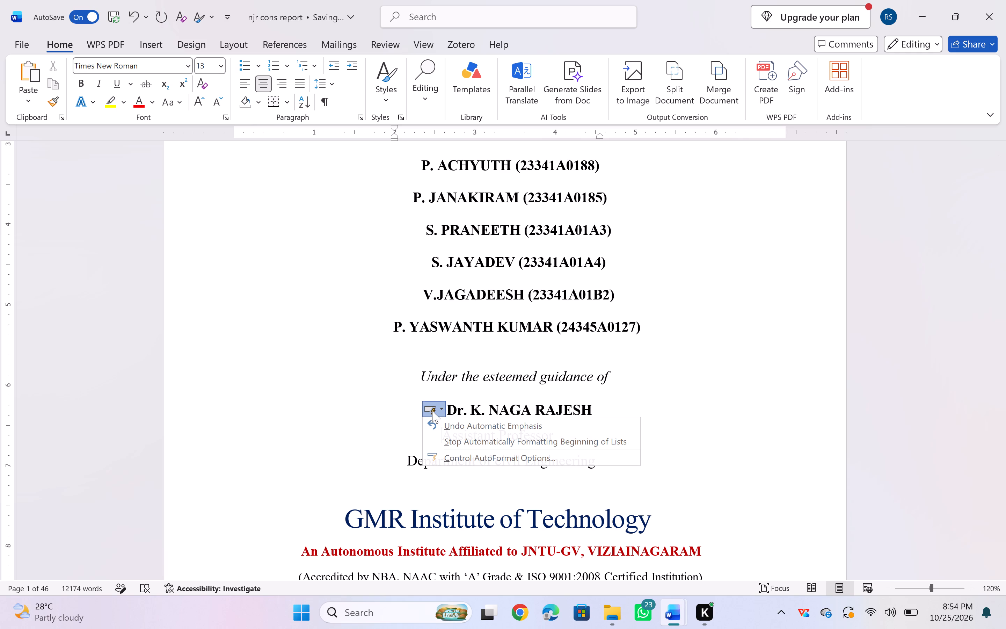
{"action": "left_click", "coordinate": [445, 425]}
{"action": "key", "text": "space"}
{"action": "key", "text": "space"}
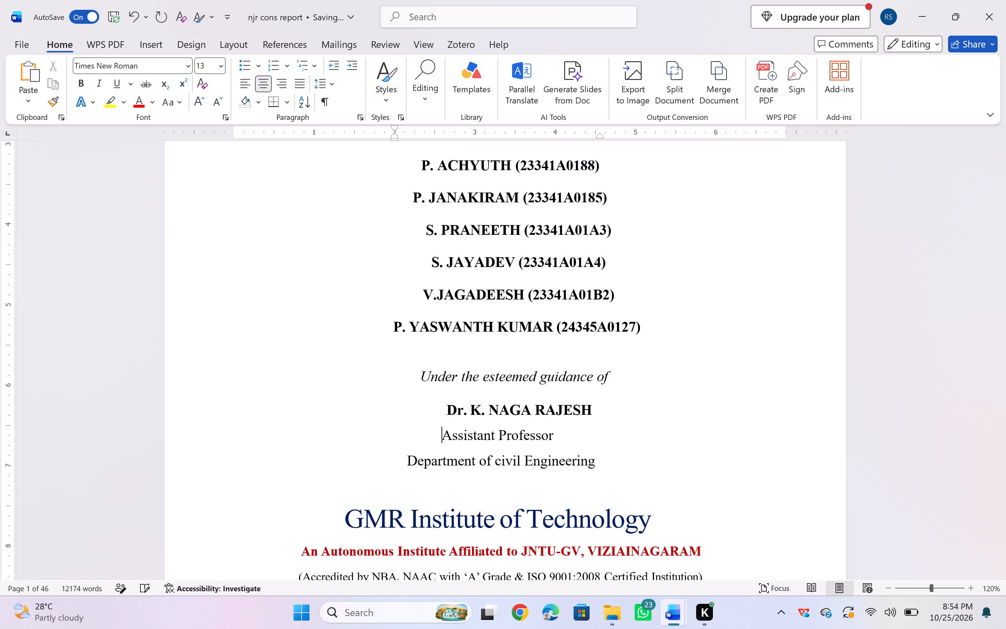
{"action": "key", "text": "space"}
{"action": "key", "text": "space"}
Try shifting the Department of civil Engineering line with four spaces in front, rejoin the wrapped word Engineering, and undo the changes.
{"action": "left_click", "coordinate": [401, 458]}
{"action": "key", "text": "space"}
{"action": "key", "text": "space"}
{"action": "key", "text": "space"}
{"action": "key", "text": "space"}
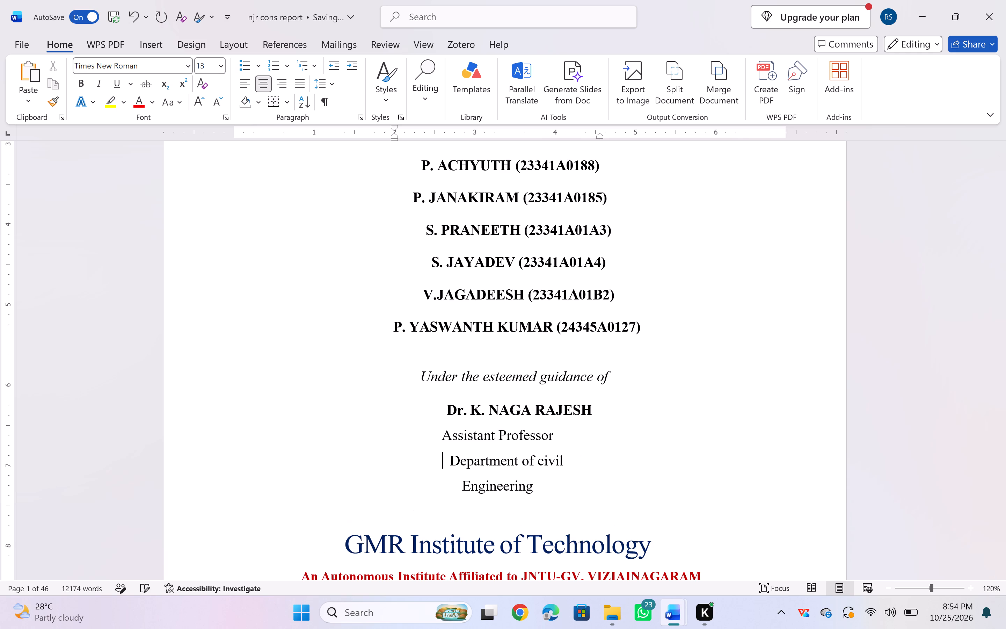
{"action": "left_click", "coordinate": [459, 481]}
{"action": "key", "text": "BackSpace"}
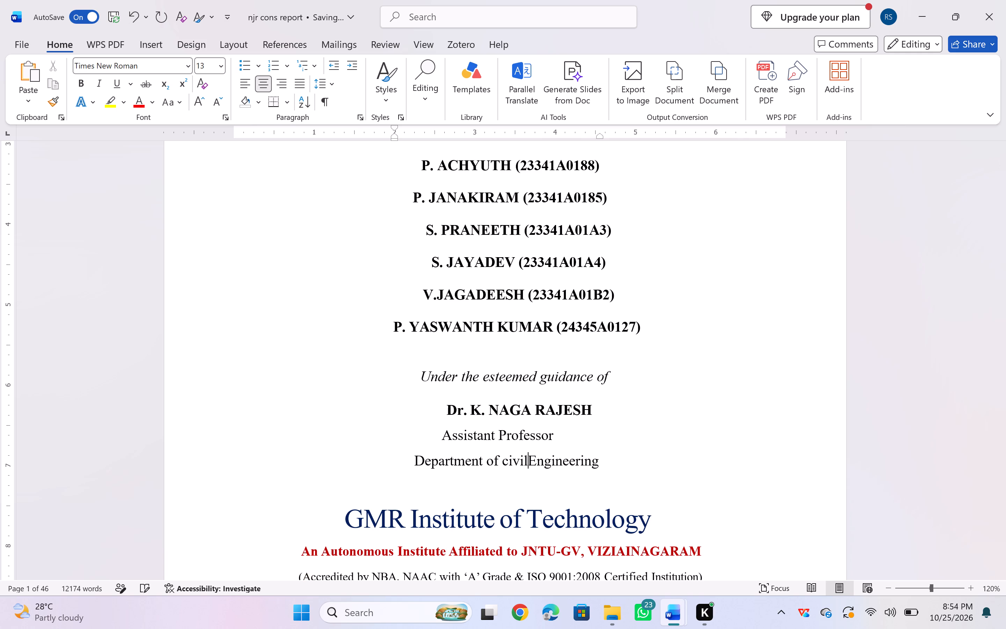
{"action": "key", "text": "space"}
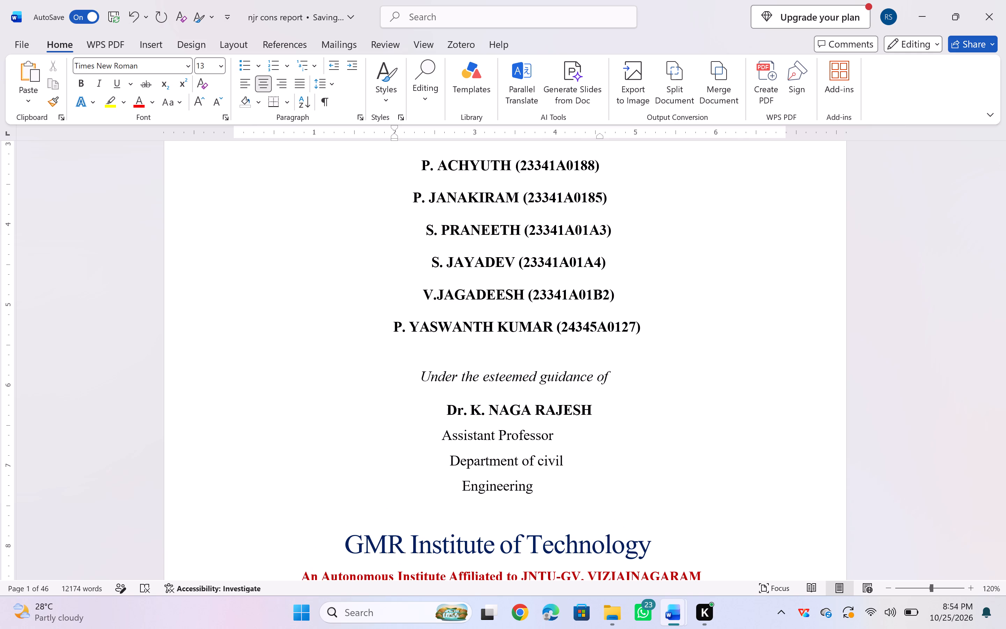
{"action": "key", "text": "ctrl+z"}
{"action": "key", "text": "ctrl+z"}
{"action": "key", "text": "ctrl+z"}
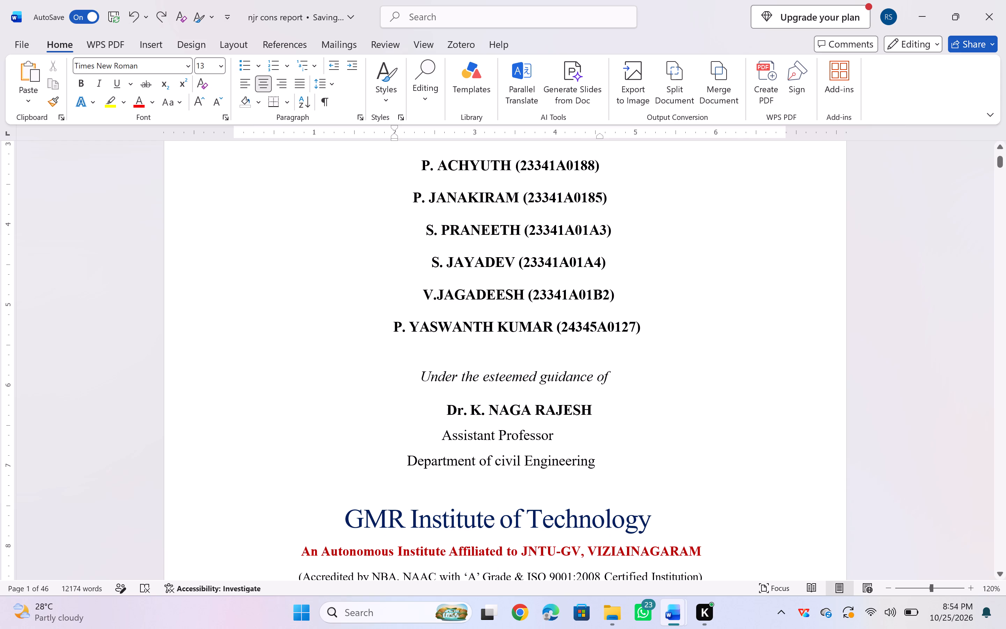
Remove nine spaces in front of the guide's name on the title page.
{"action": "left_click", "coordinate": [445, 411]}
{"action": "key", "text": "BackSpace"}
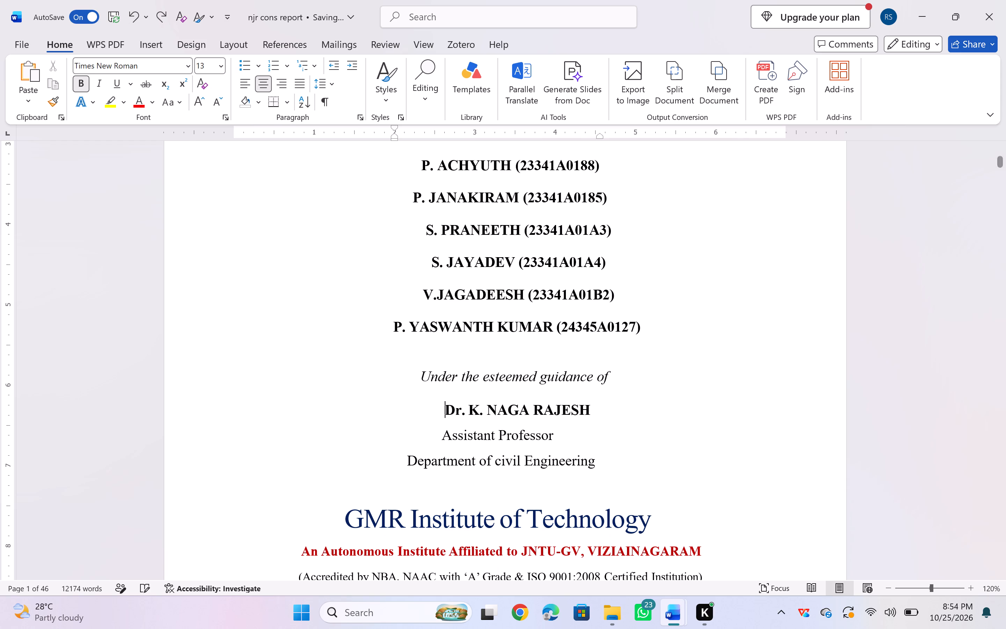
{"action": "key", "text": "BackSpace"}
{"action": "key", "text": "BackSpace"}
{"action": "key", "text": "BackSpace"}
{"action": "key", "text": "BackSpace"}
{"action": "key", "text": "BackSpace"}
{"action": "key", "text": "BackSpace"}
{"action": "key", "text": "BackSpace"}
{"action": "key", "text": "BackSpace"}
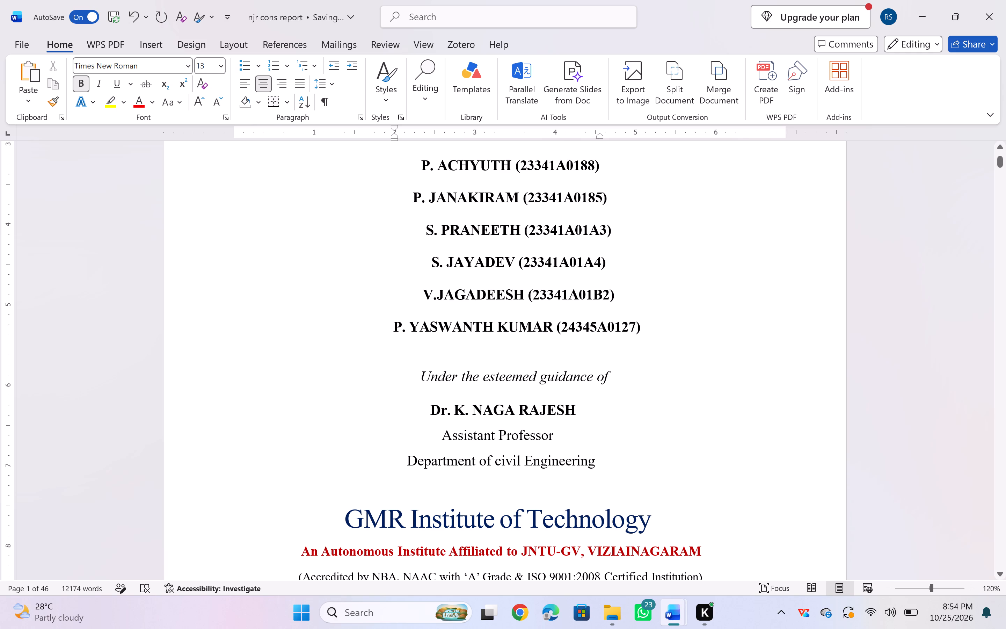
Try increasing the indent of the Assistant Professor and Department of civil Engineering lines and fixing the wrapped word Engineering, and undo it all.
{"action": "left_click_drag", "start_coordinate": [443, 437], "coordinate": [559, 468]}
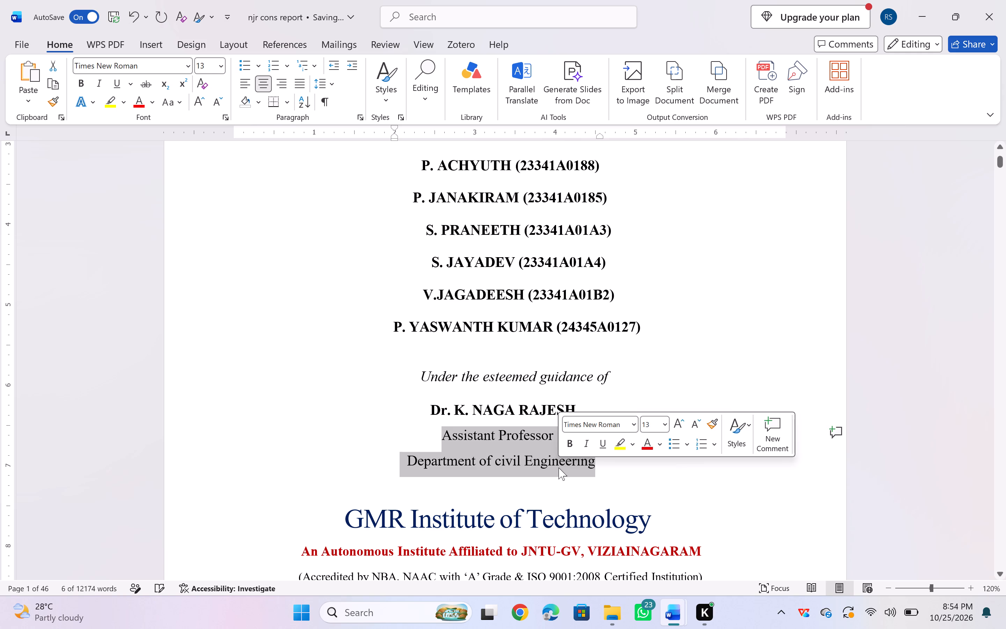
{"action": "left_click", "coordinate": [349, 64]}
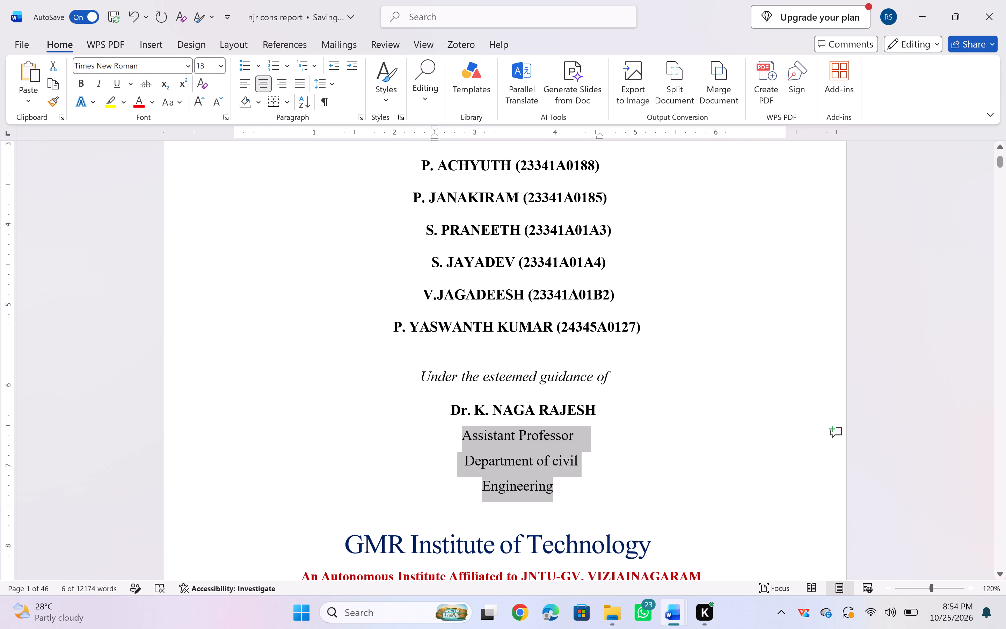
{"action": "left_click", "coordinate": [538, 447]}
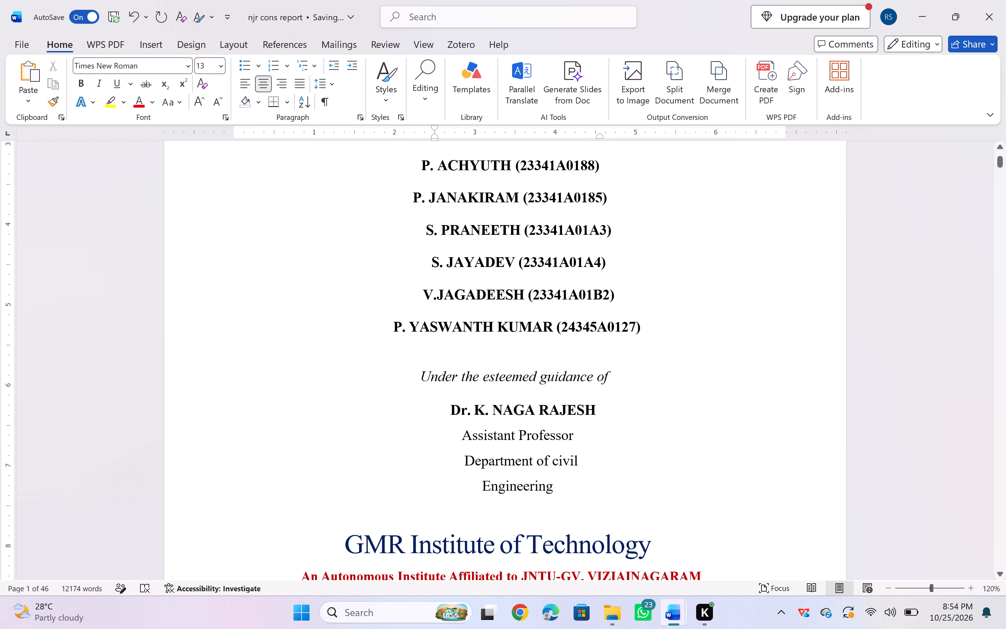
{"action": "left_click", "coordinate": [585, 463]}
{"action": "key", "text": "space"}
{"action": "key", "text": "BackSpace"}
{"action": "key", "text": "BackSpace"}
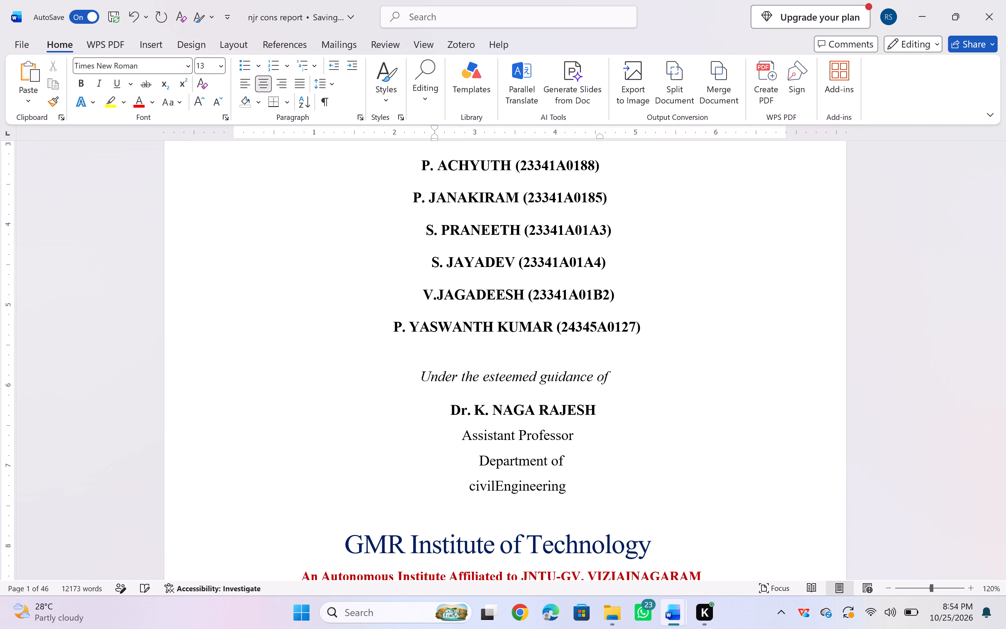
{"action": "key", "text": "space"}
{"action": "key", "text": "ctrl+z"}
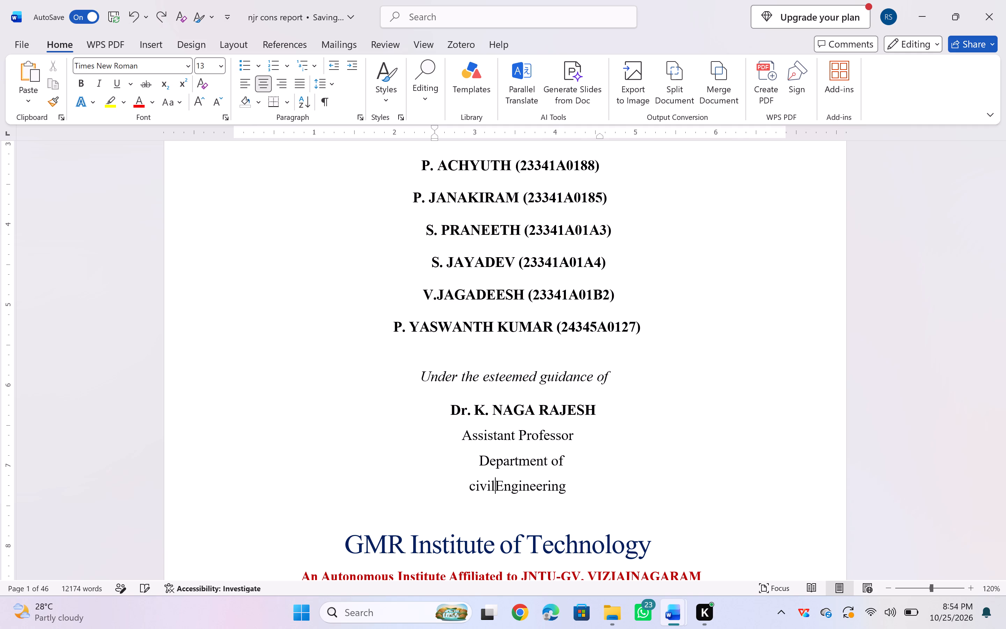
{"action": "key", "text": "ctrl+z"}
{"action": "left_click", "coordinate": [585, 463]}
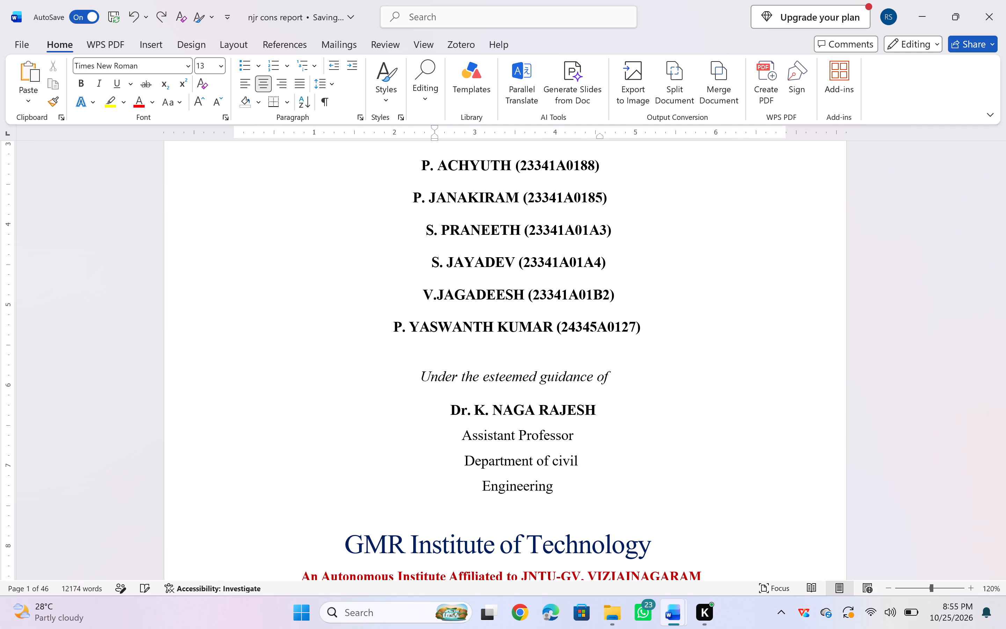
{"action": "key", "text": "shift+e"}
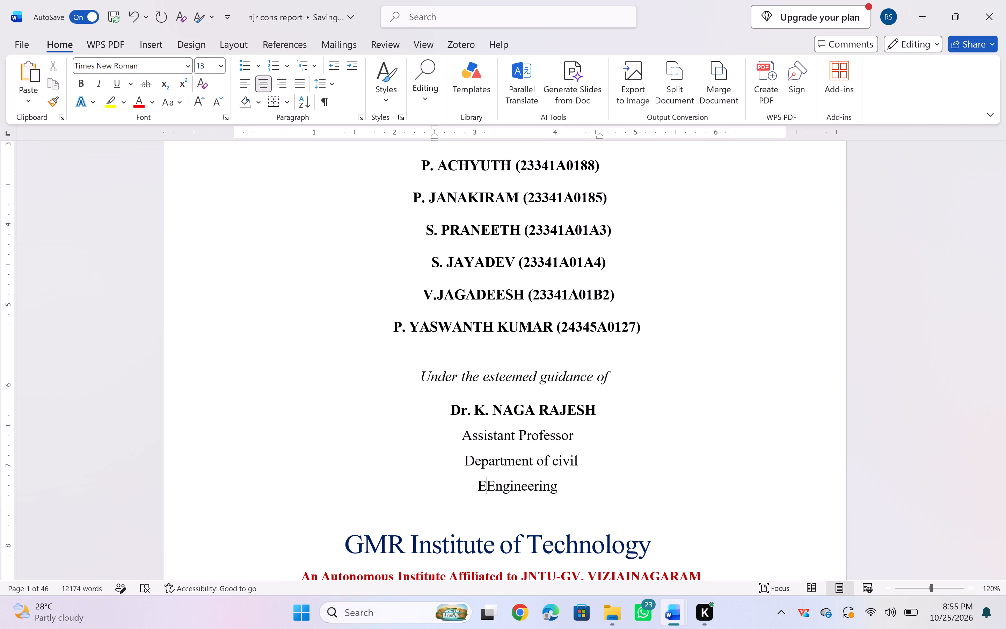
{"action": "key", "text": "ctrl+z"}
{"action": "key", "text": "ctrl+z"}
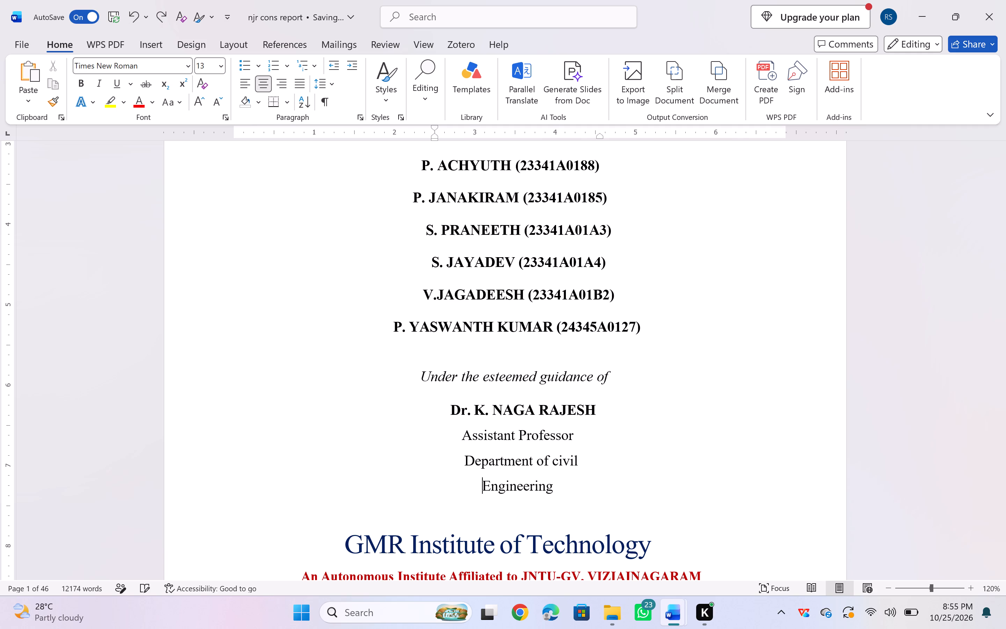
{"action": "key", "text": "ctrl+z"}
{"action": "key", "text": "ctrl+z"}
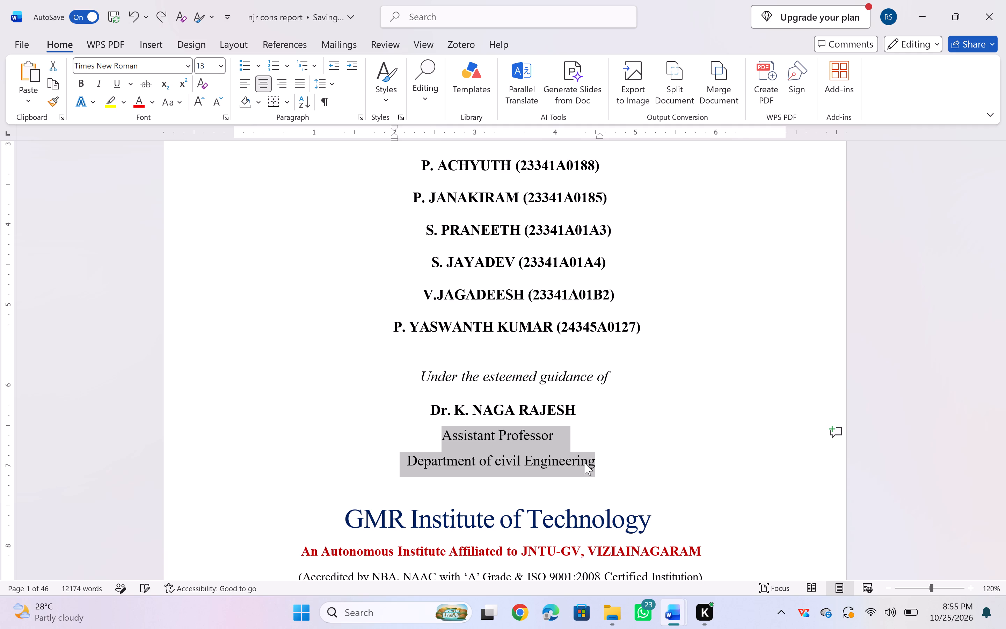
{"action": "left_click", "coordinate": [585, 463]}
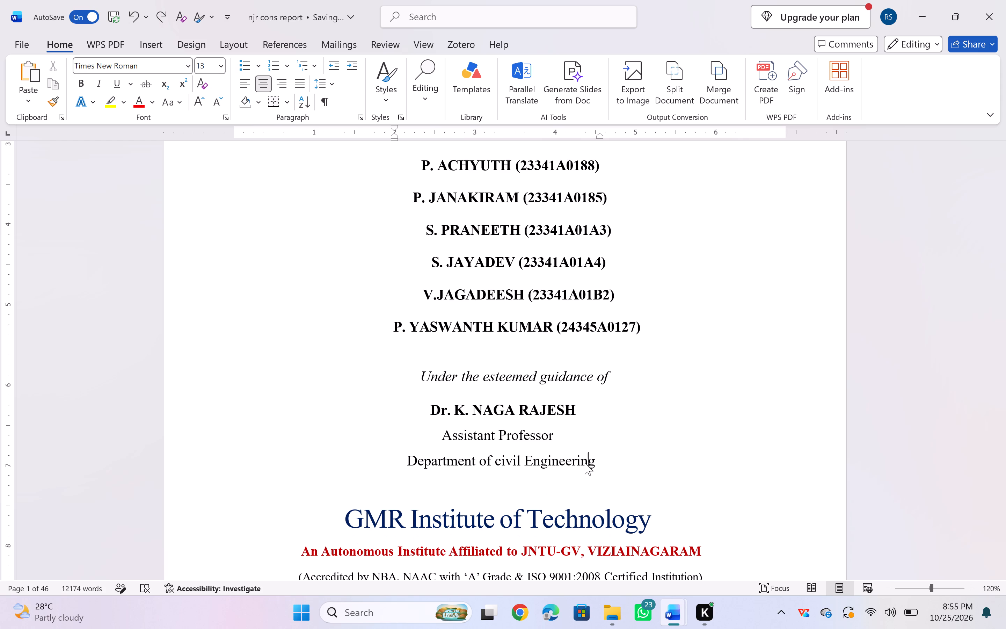
Remove three spaces in front of the line Under the esteemed guidance of.
{"action": "left_click", "coordinate": [423, 382]}
{"action": "key", "text": "BackSpace"}
{"action": "key", "text": "BackSpace"}
{"action": "key", "text": "BackSpace"}
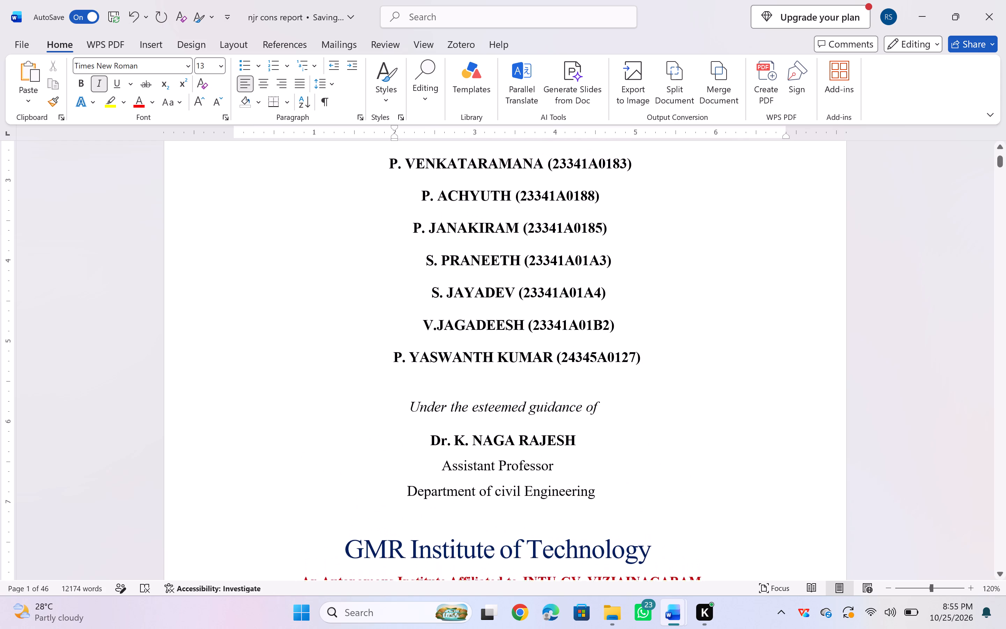
Shift the GMR Institute of Technology heading by adding four spaces in front of it.
{"action": "left_click", "coordinate": [347, 550]}
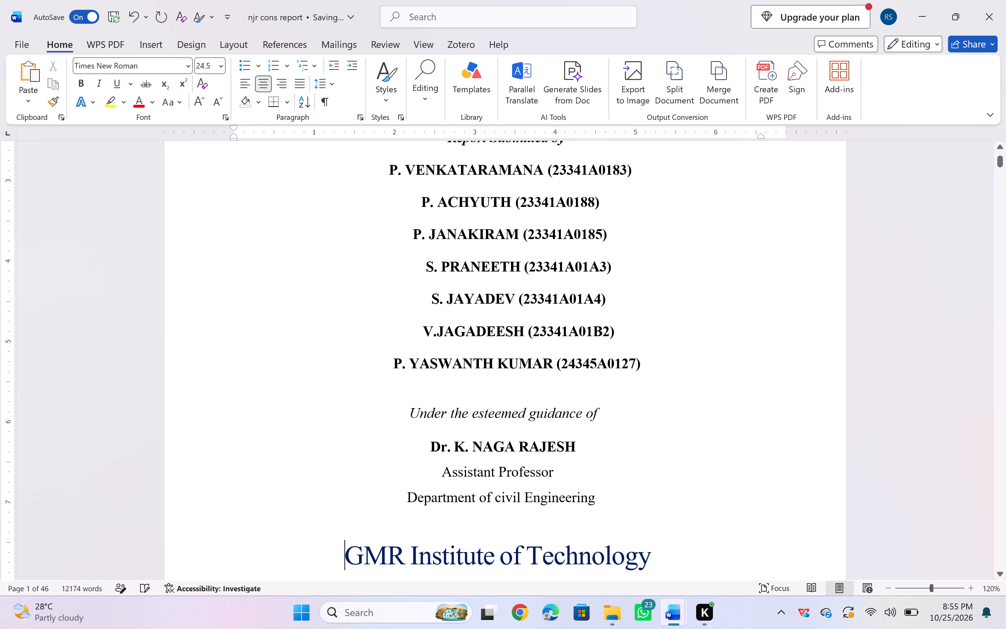
{"action": "key", "text": "space"}
{"action": "key", "text": "space"}
{"action": "key", "text": "space"}
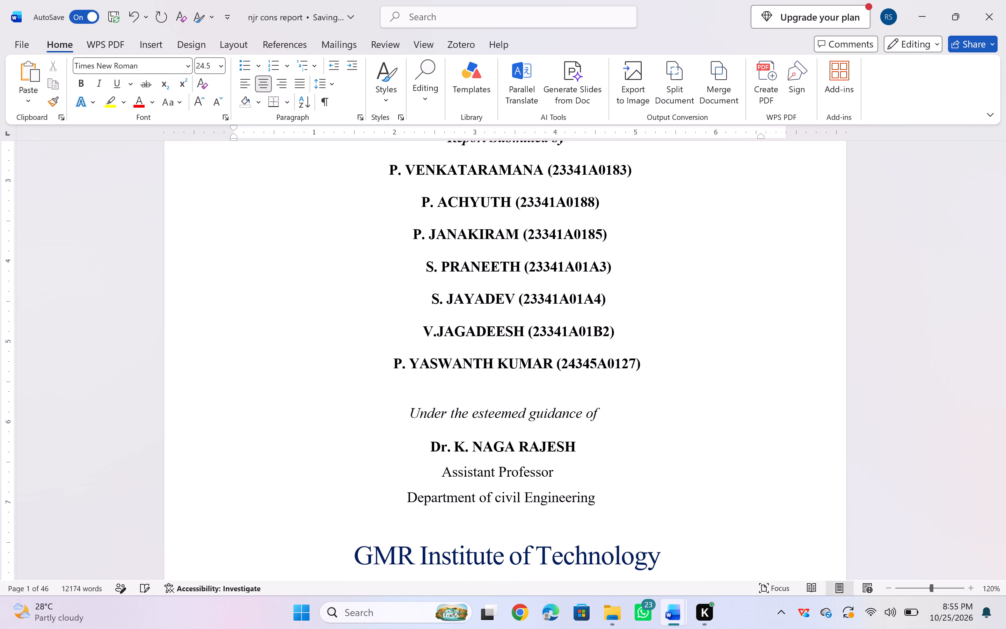
{"action": "key", "text": "space"}
Shift the red An Autonomous Institute Affiliated to JNTU-GV line by adding three spaces in front of it.
{"action": "scroll", "coordinate": [347, 550], "scroll_direction": "down", "scroll_amount": 1}
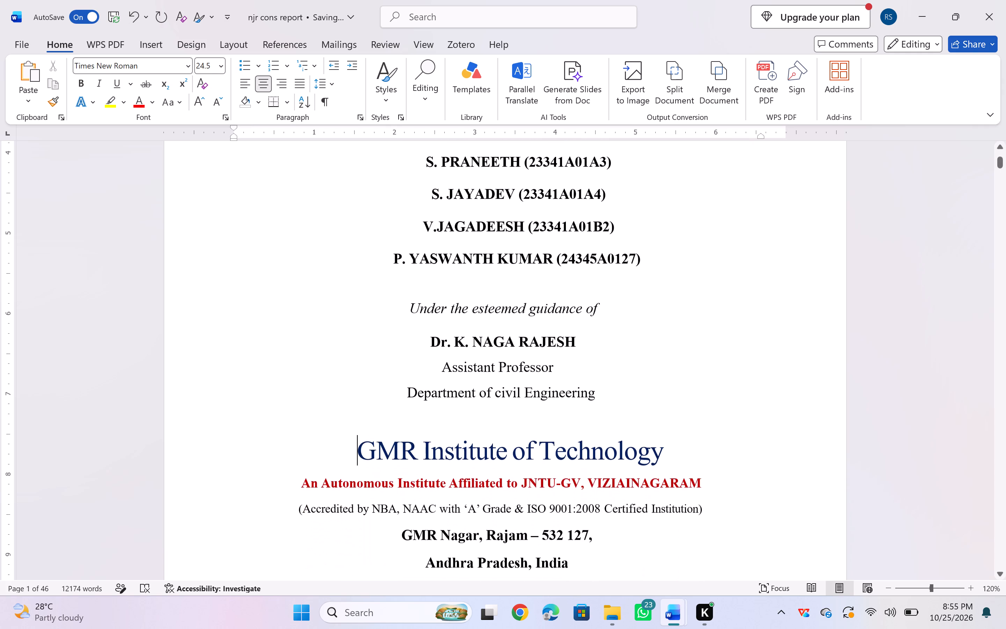
{"action": "scroll", "coordinate": [347, 550], "scroll_direction": "down", "scroll_amount": 1}
{"action": "left_click", "coordinate": [299, 484]}
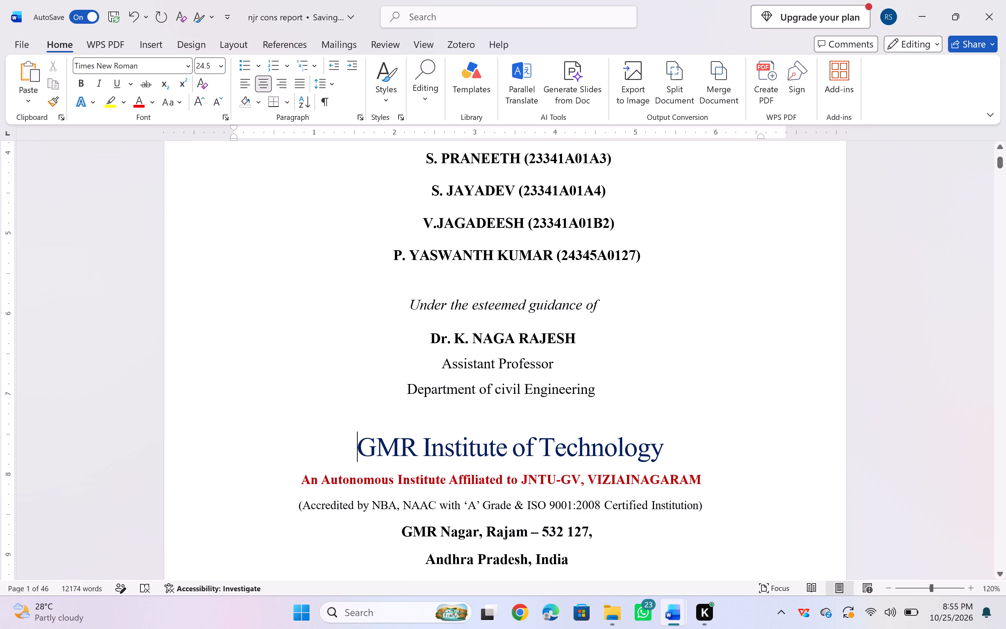
{"action": "key", "text": "space"}
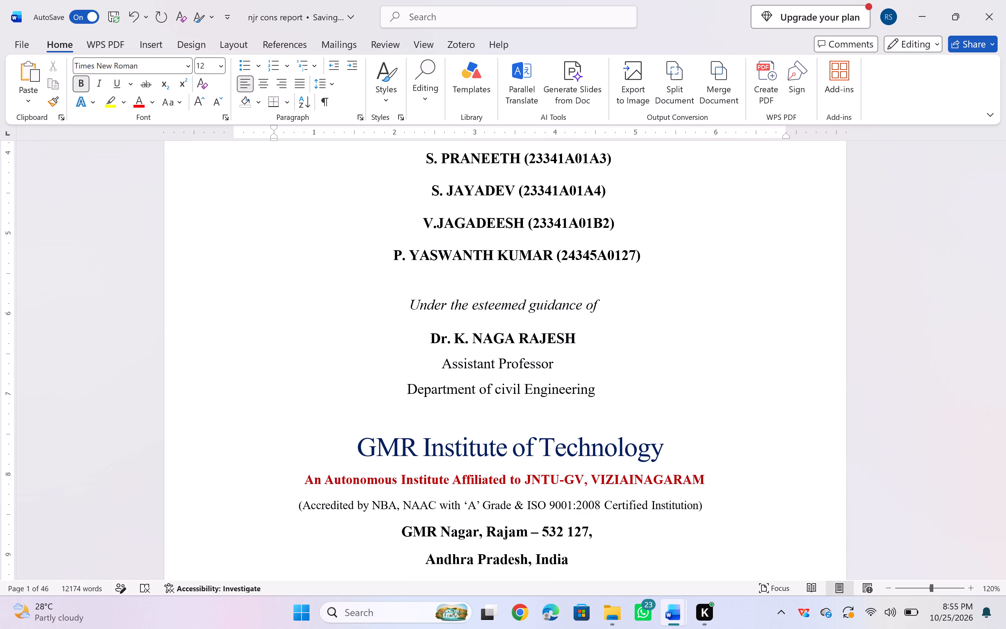
{"action": "scroll", "coordinate": [299, 484], "scroll_direction": "up", "scroll_amount": 2}
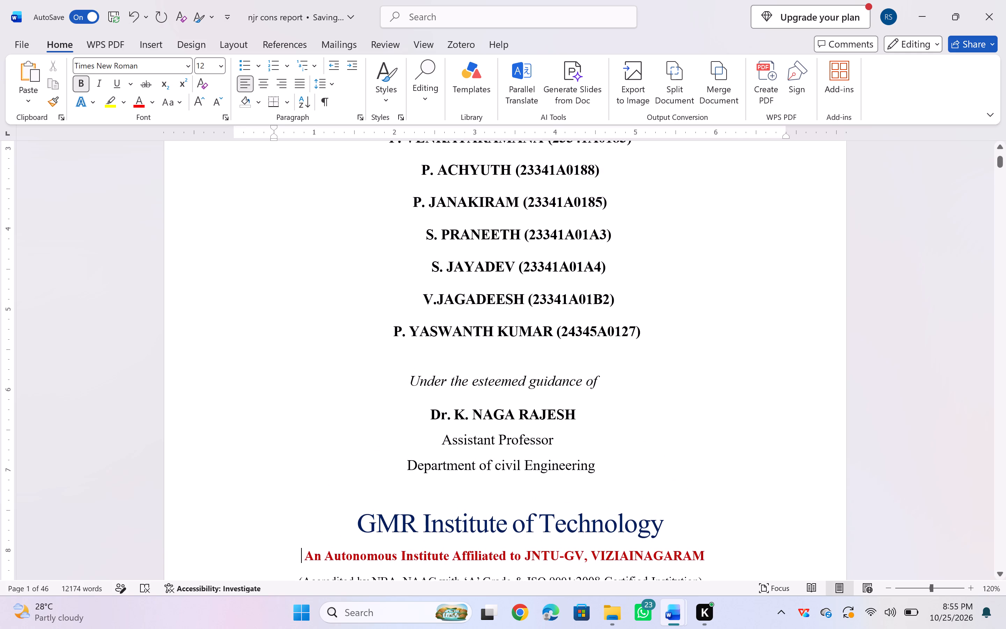
{"action": "key", "text": "space"}
{"action": "key", "text": "space"}
Shift the Accredited by NBA, NAAC line by adding four spaces in front of it.
{"action": "scroll", "coordinate": [299, 484], "scroll_direction": "down", "scroll_amount": 1}
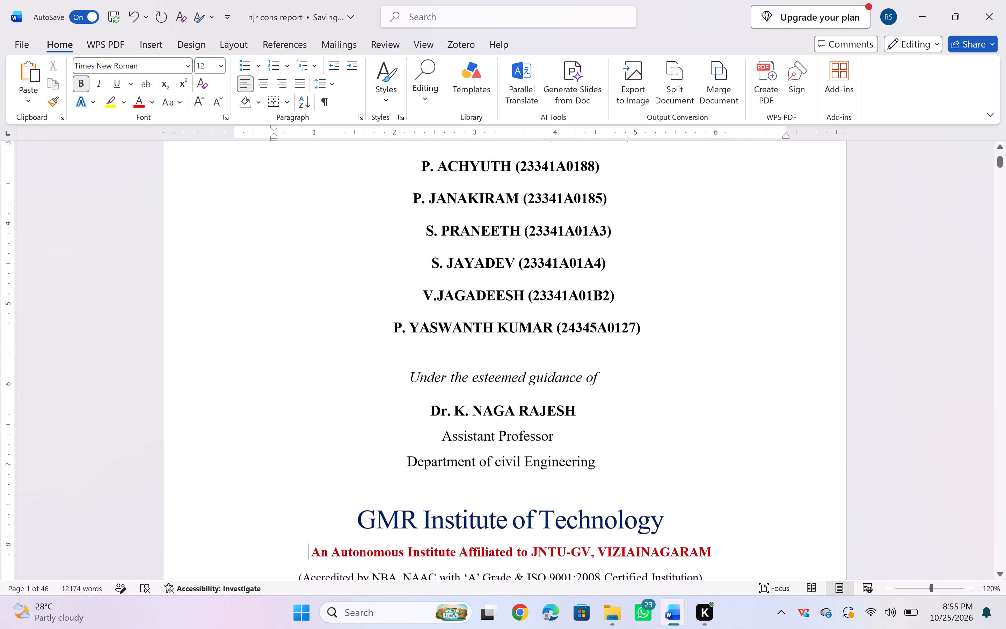
{"action": "scroll", "coordinate": [299, 484], "scroll_direction": "down", "scroll_amount": 1}
{"action": "left_click", "coordinate": [292, 556]}
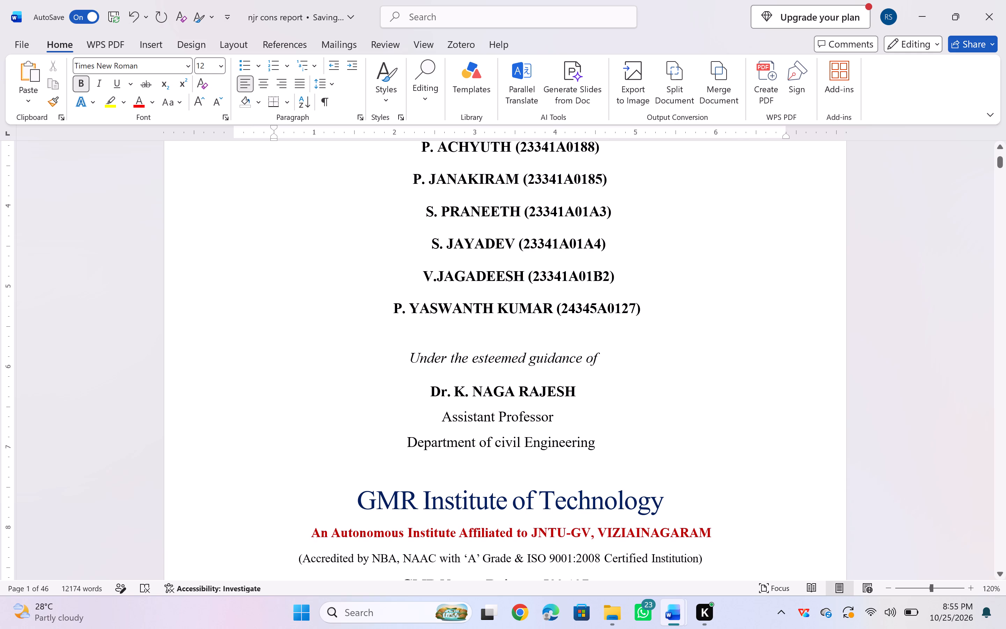
{"action": "key", "text": "space"}
{"action": "key", "text": "space"}
{"action": "key", "text": "space"}
{"action": "key", "text": "space"}
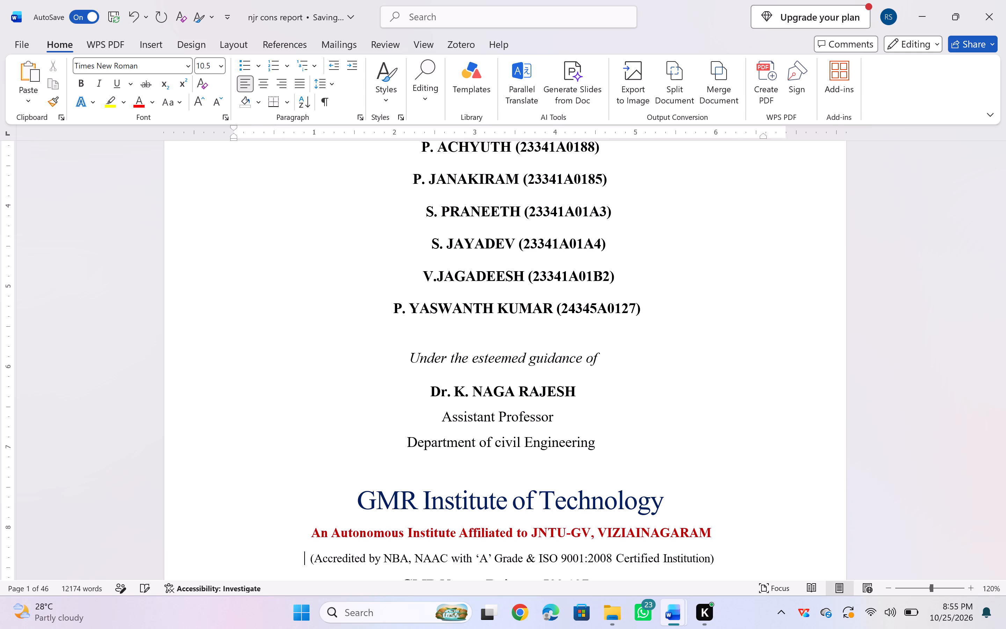
Shift the GMR Nagar, Rajam line by adding six spaces in front of it.
{"action": "scroll", "coordinate": [292, 556], "scroll_direction": "down", "scroll_amount": 1}
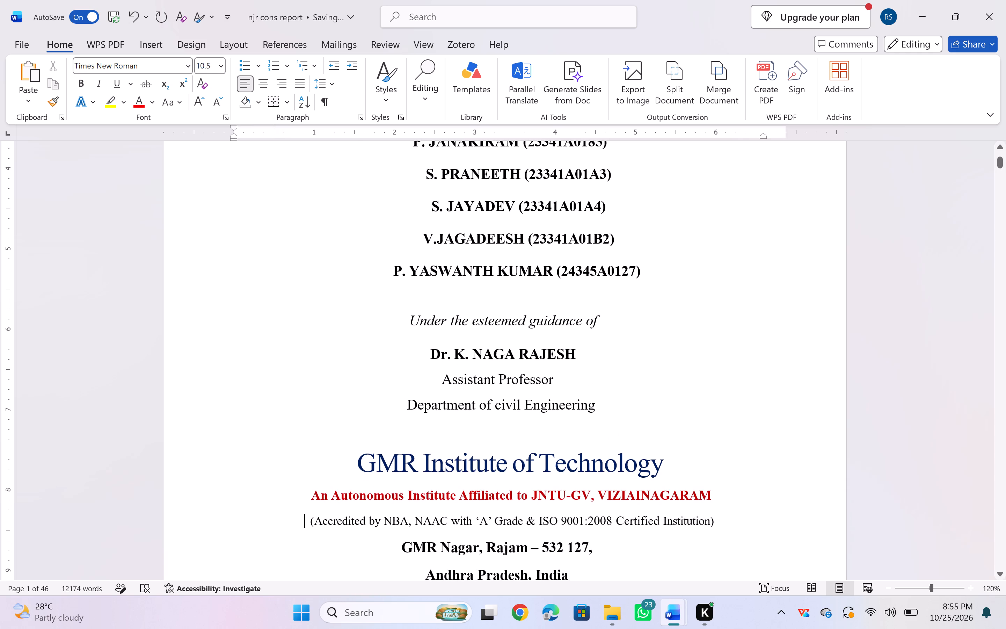
{"action": "left_click", "coordinate": [381, 545]}
{"action": "key", "text": "space"}
{"action": "key", "text": "space"}
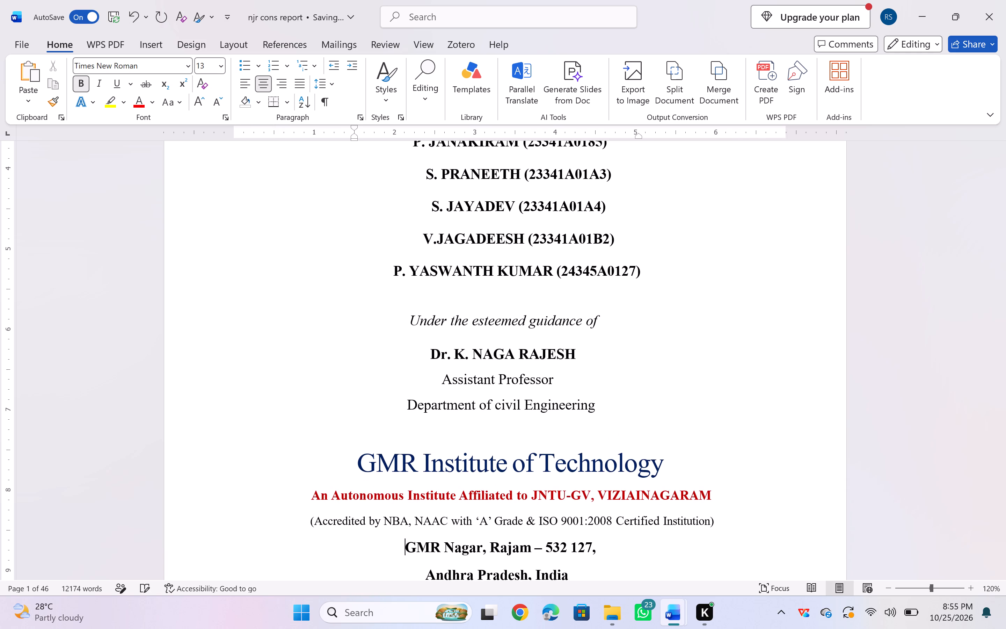
{"action": "key", "text": "space"}
{"action": "key", "text": "space"}
{"action": "key", "text": "space"}
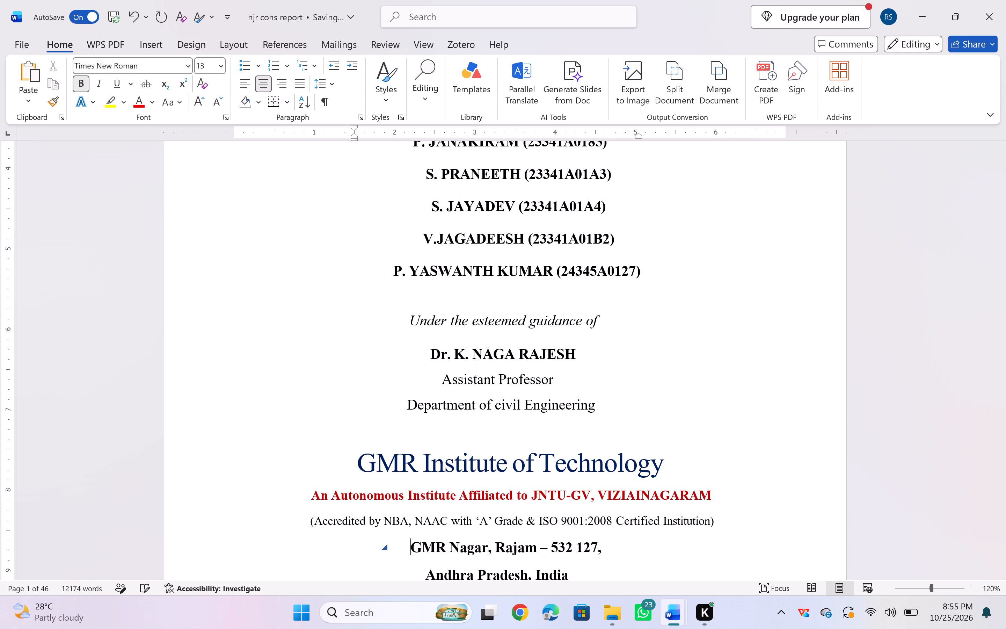
{"action": "key", "text": "space"}
Shift the Andhra Pradesh, India line by adding five spaces in front of it.
{"action": "left_click", "coordinate": [406, 572]}
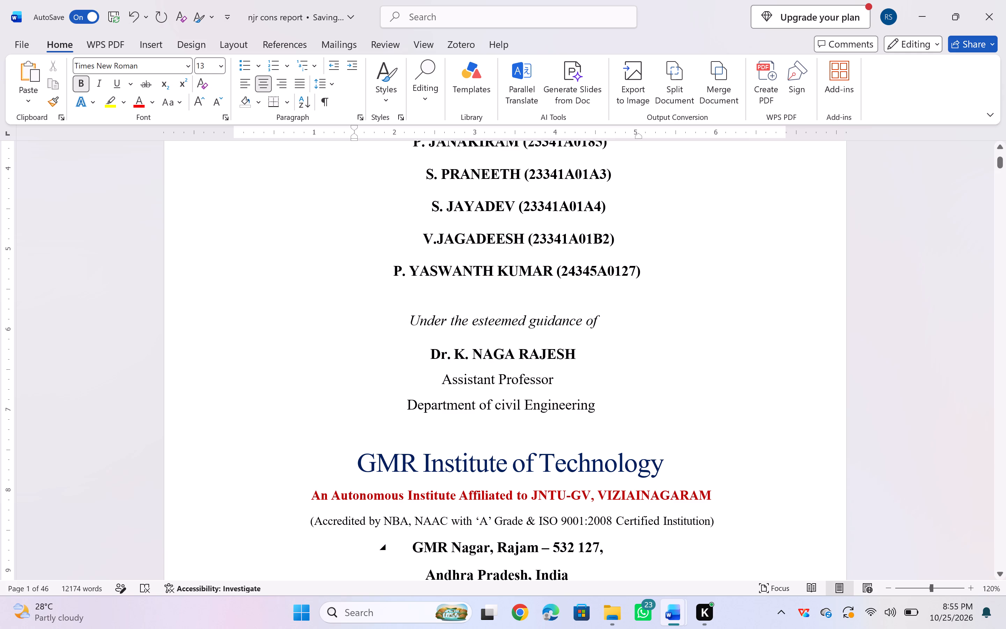
{"action": "key", "text": "space"}
{"action": "key", "text": "space"}
{"action": "key", "text": "space"}
{"action": "key", "text": "space"}
{"action": "key", "text": "space"}
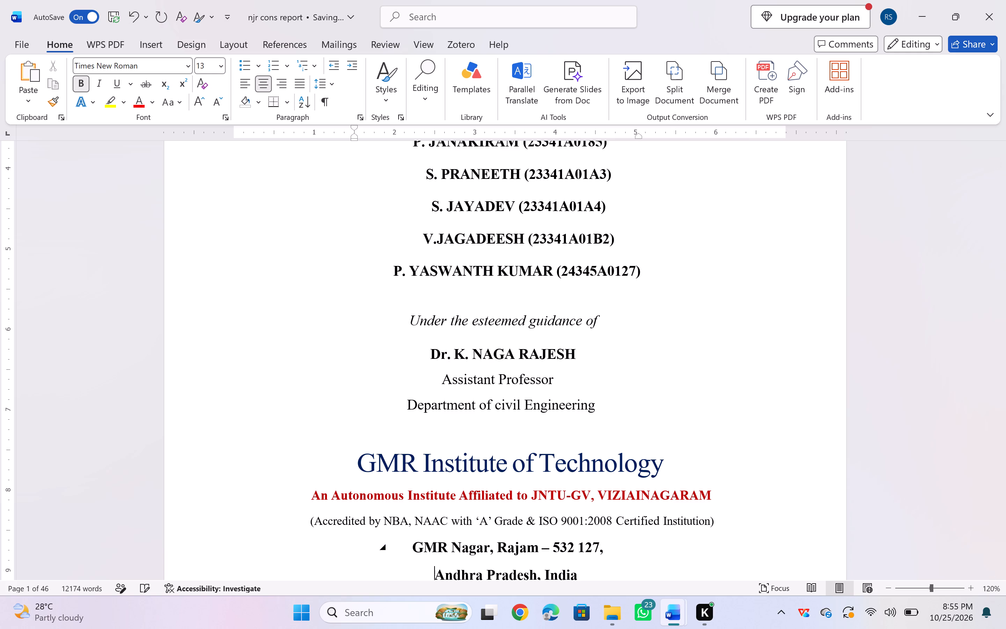
Shift the April 2026 line by adding five spaces in front of it.
{"action": "scroll", "coordinate": [406, 572], "scroll_direction": "down", "scroll_amount": 1}
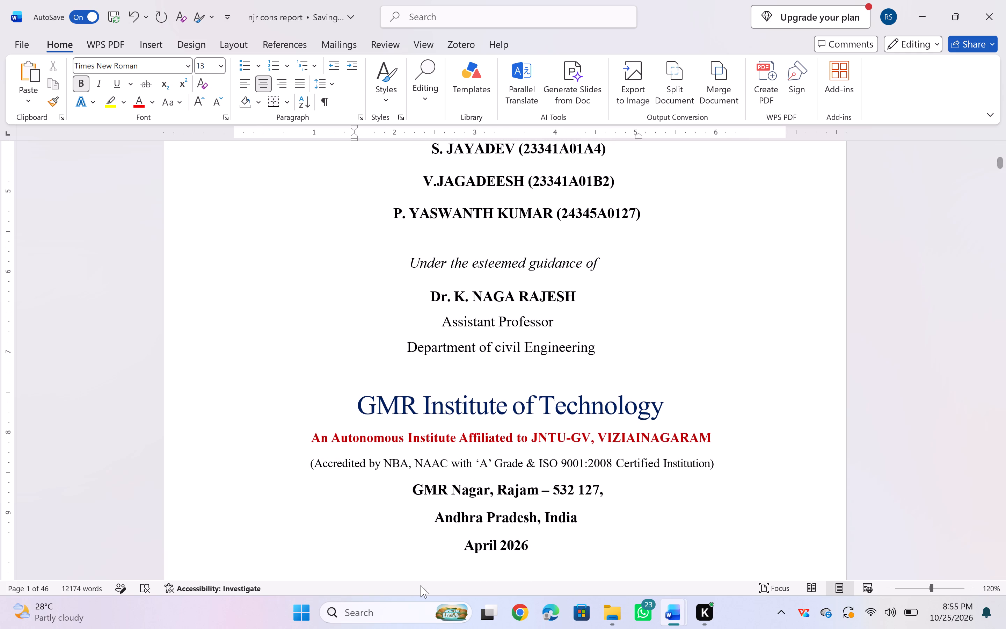
{"action": "left_click", "coordinate": [443, 542]}
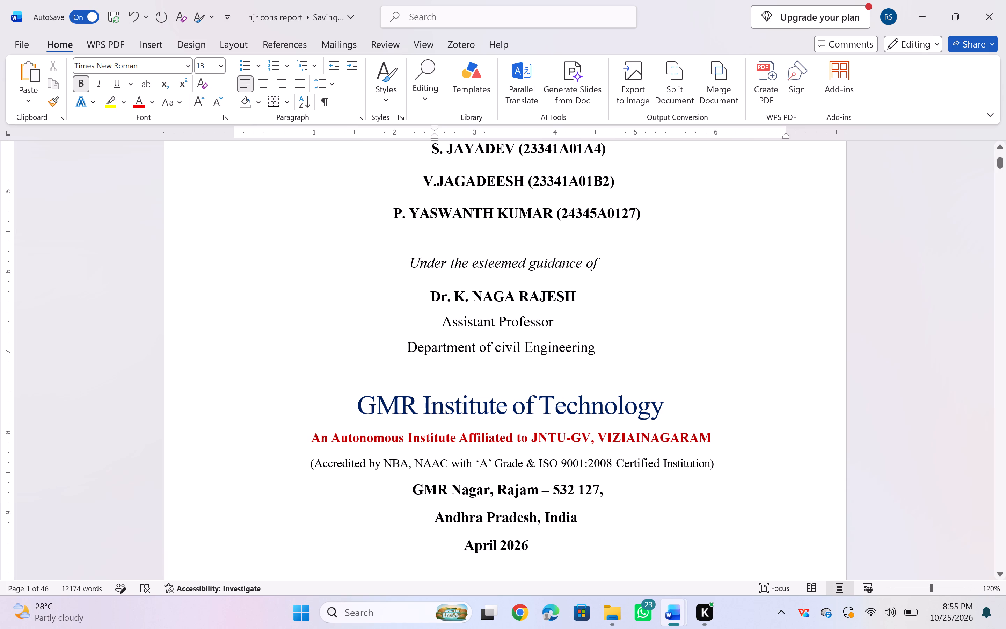
{"action": "key", "text": "space"}
{"action": "key", "text": "space"}
{"action": "key", "text": "space"}
{"action": "key", "text": "space"}
{"action": "key", "text": "space"}
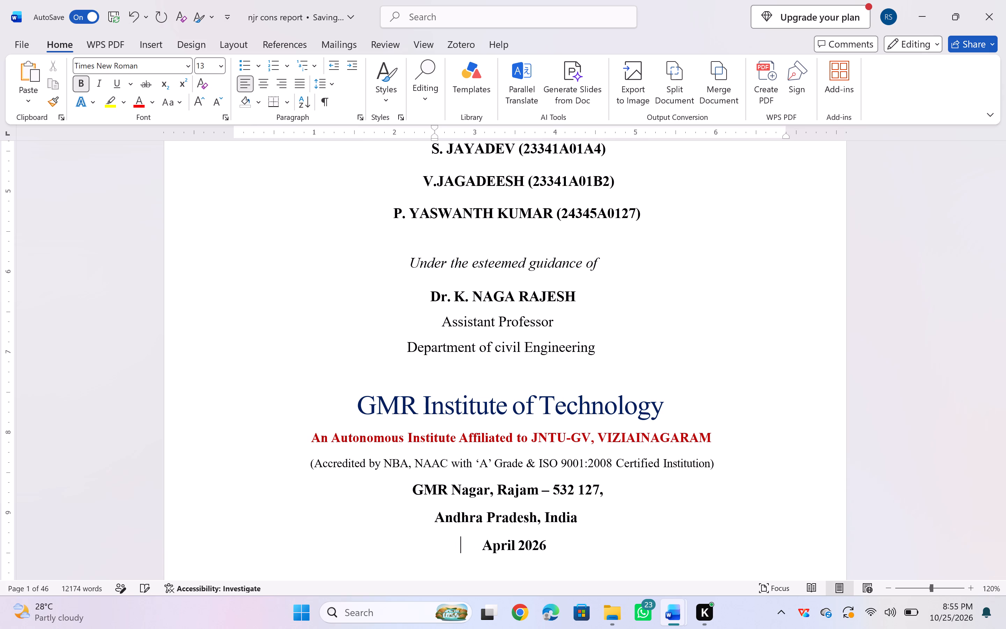
Shift the Andhra Pradesh, India line further by adding five more spaces in front of it.
{"action": "left_click", "coordinate": [424, 516]}
{"action": "key", "text": "space"}
{"action": "key", "text": "space"}
{"action": "key", "text": "space"}
{"action": "key", "text": "space"}
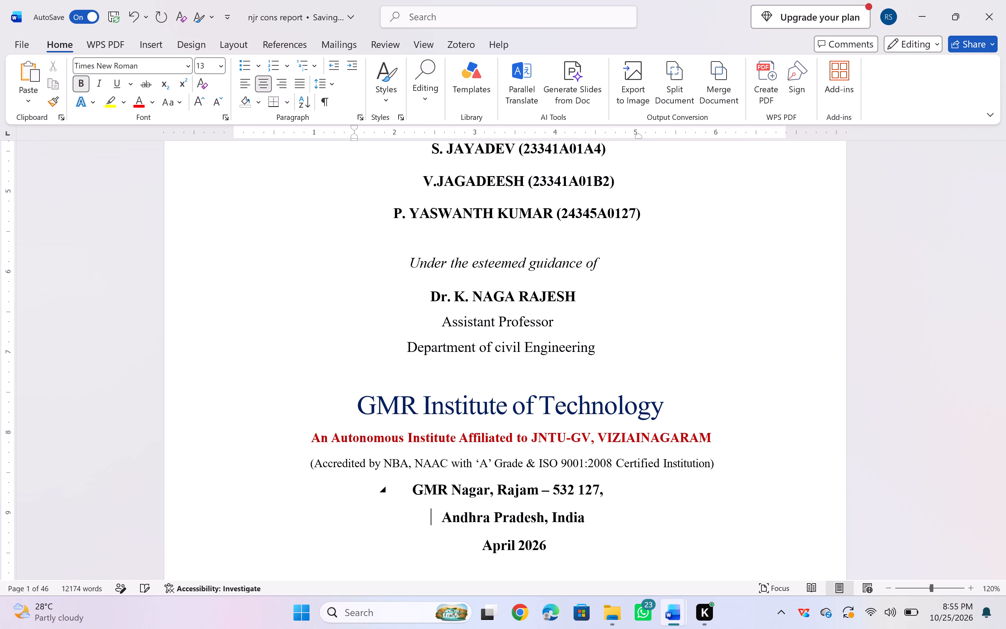
{"action": "key", "text": "space"}
Shift the GMR Nagar, Rajam line further by adding three more spaces in front of it.
{"action": "left_click", "coordinate": [409, 486]}
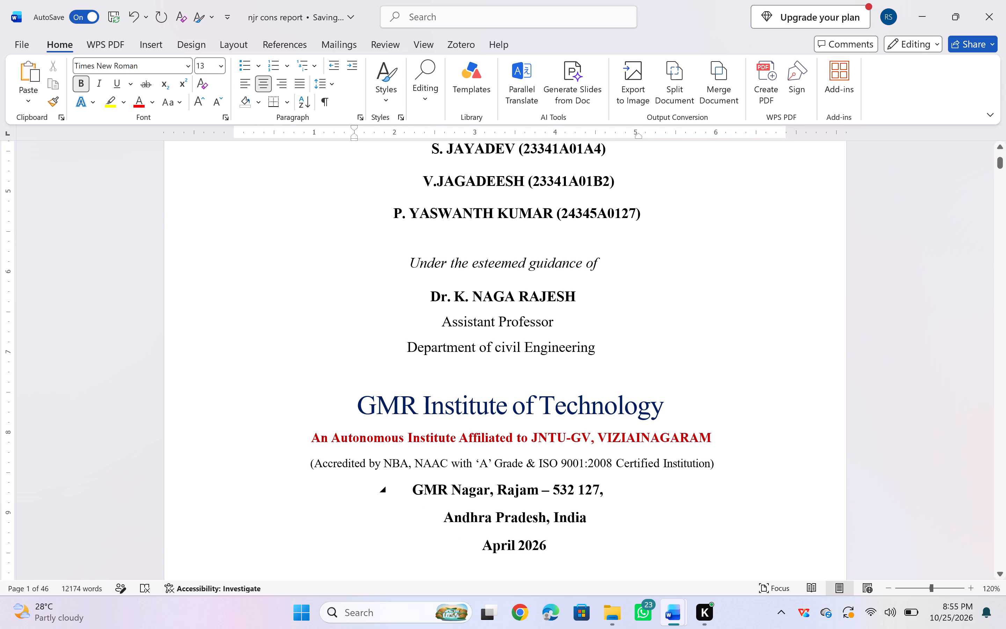
{"action": "key", "text": "space"}
{"action": "key", "text": "space"}
{"action": "key", "text": "space"}
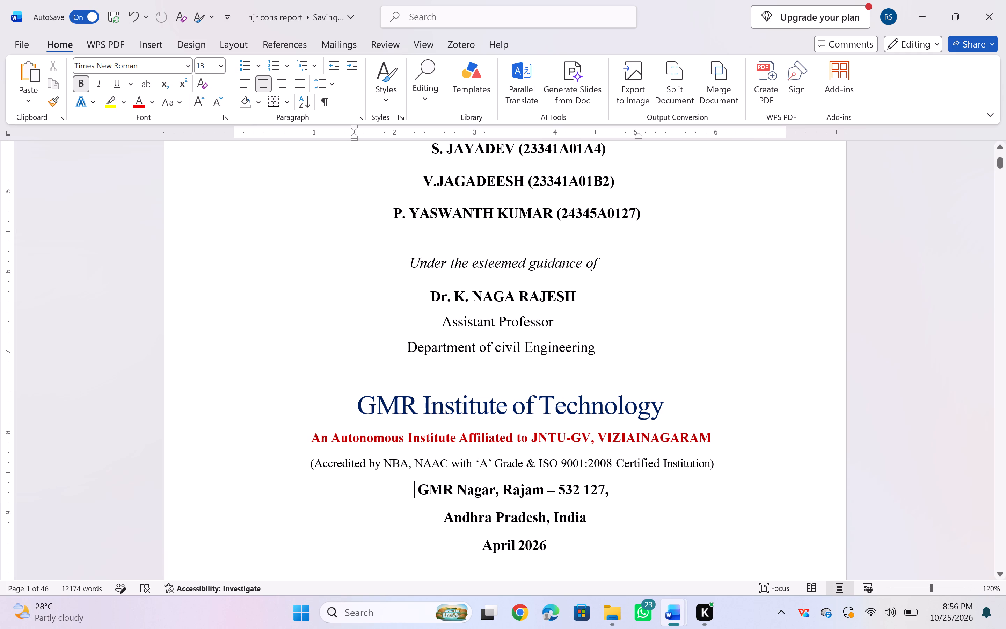
Shift the Accredited by NBA, NAAC line further by adding two more spaces in front of it.
{"action": "left_click", "coordinate": [308, 466]}
{"action": "key", "text": "space"}
{"action": "key", "text": "space"}
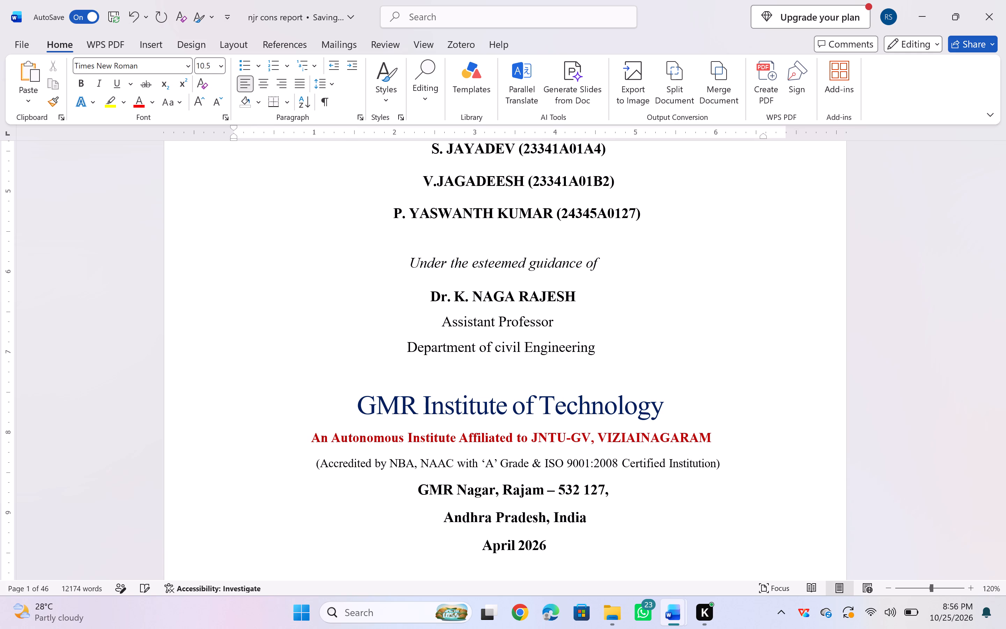
Shift the red An Autonomous Institute Affiliated to JNTU-GV line further by adding two more spaces in front of it.
{"action": "left_click", "coordinate": [300, 441]}
{"action": "key", "text": "space"}
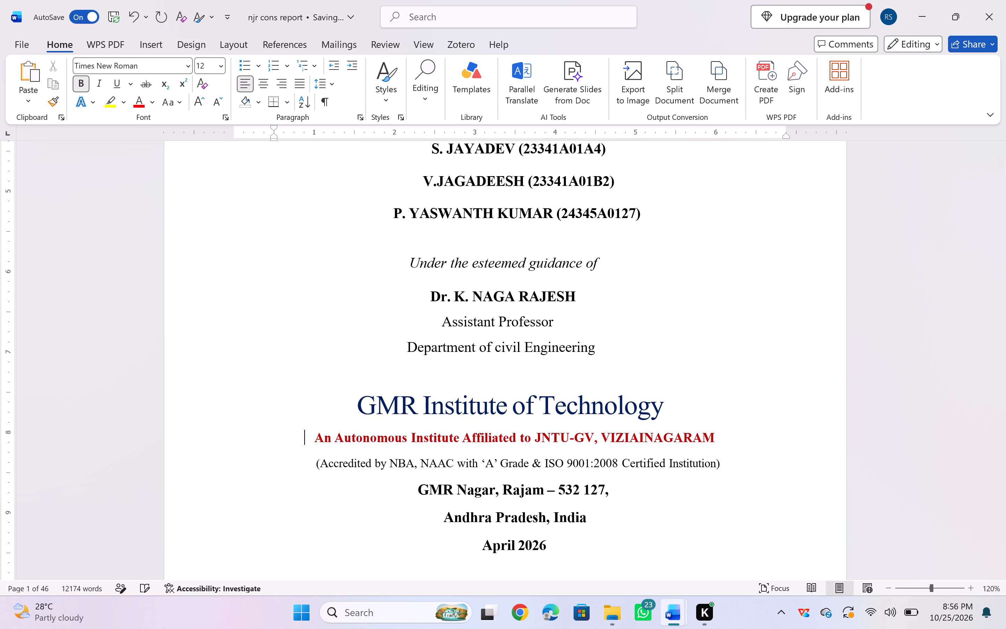
{"action": "key", "text": "space"}
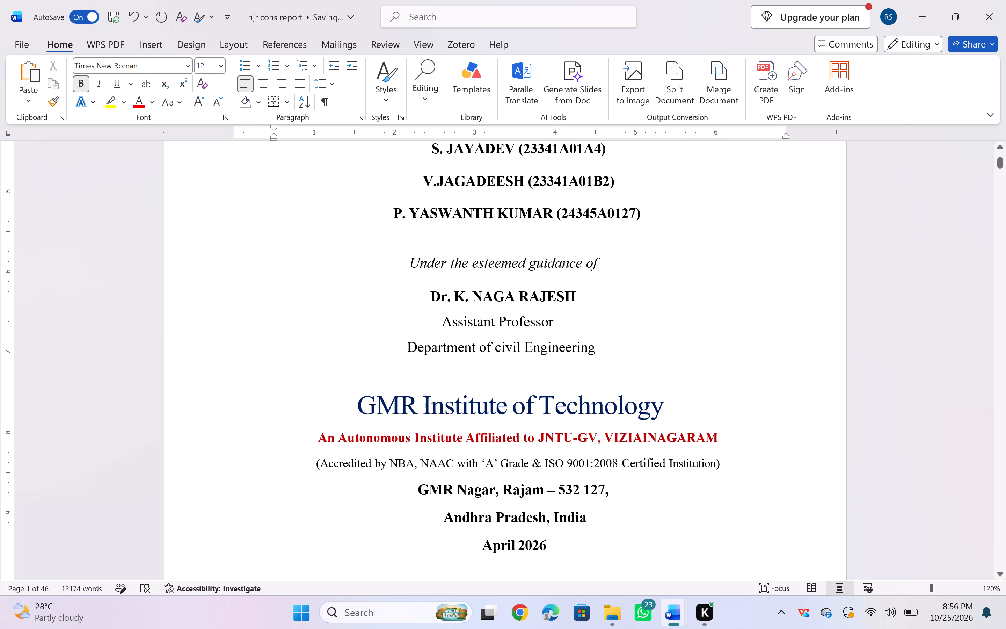
Shift the blue GMR Institute of Technology heading by adding two spaces in front of it.
{"action": "left_click", "coordinate": [343, 402]}
{"action": "key", "text": "space"}
{"action": "key", "text": "space"}
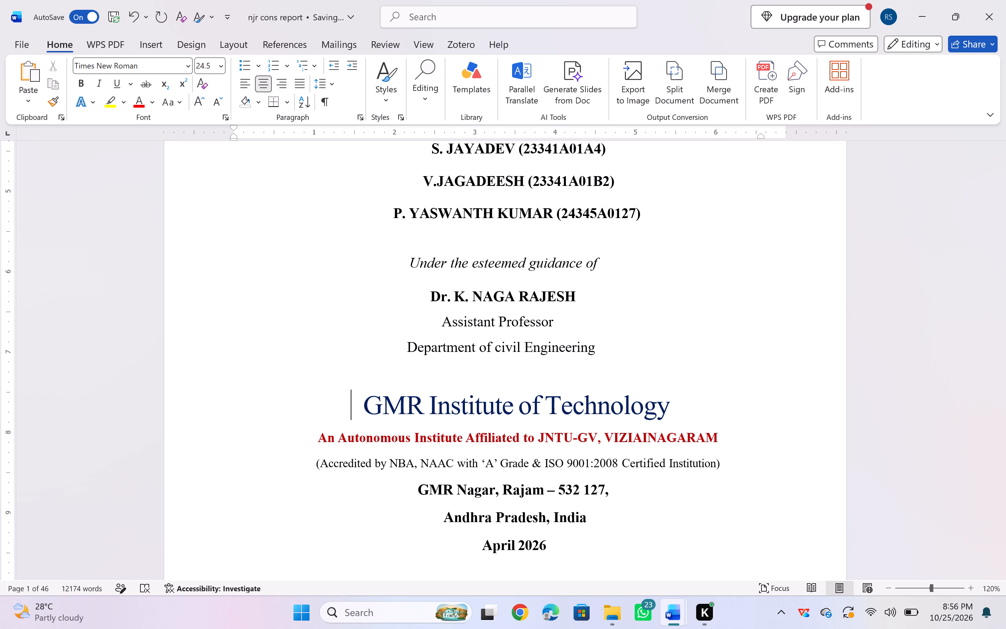
Shift the third student line under Report Submitted by on the title page by adding four spaces in front of it.
{"action": "scroll", "coordinate": [312, 443], "scroll_direction": "up", "scroll_amount": 1}
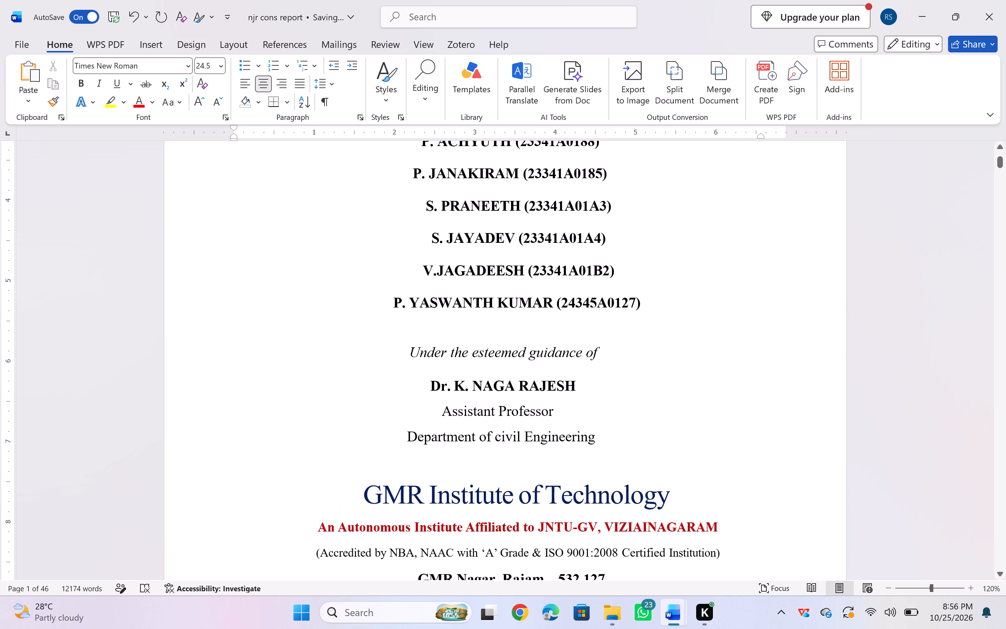
{"action": "scroll", "coordinate": [312, 443], "scroll_direction": "up", "scroll_amount": 2}
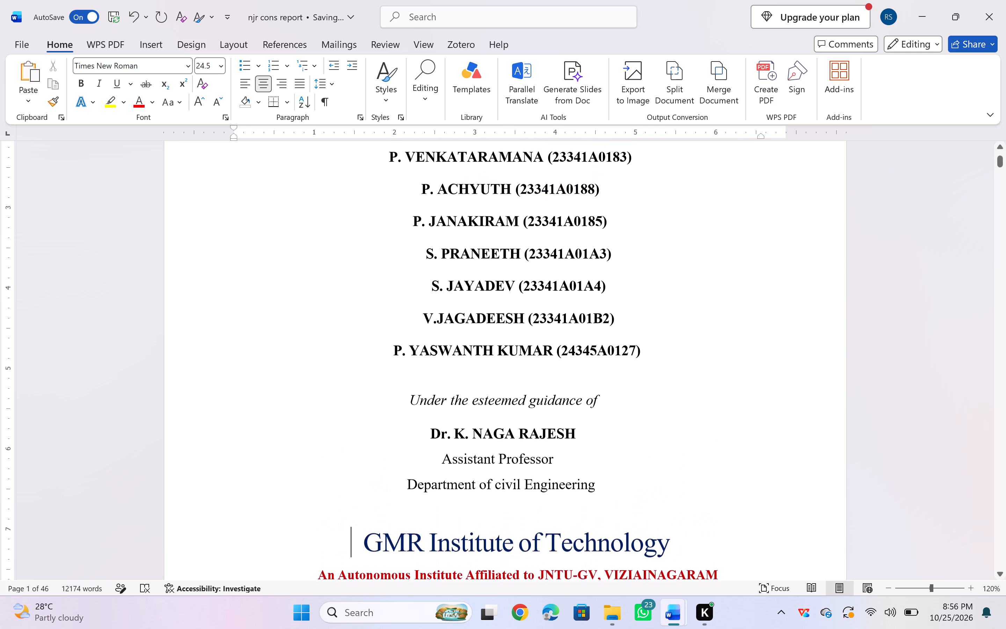
{"action": "scroll", "coordinate": [312, 443], "scroll_direction": "up", "scroll_amount": 1}
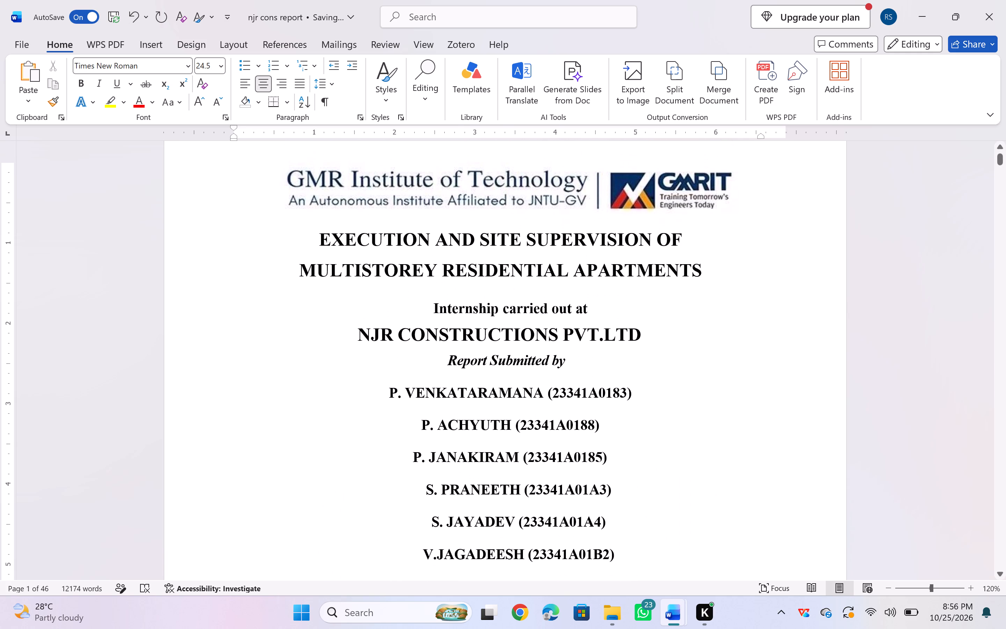
{"action": "scroll", "coordinate": [312, 443], "scroll_direction": "up", "scroll_amount": 1}
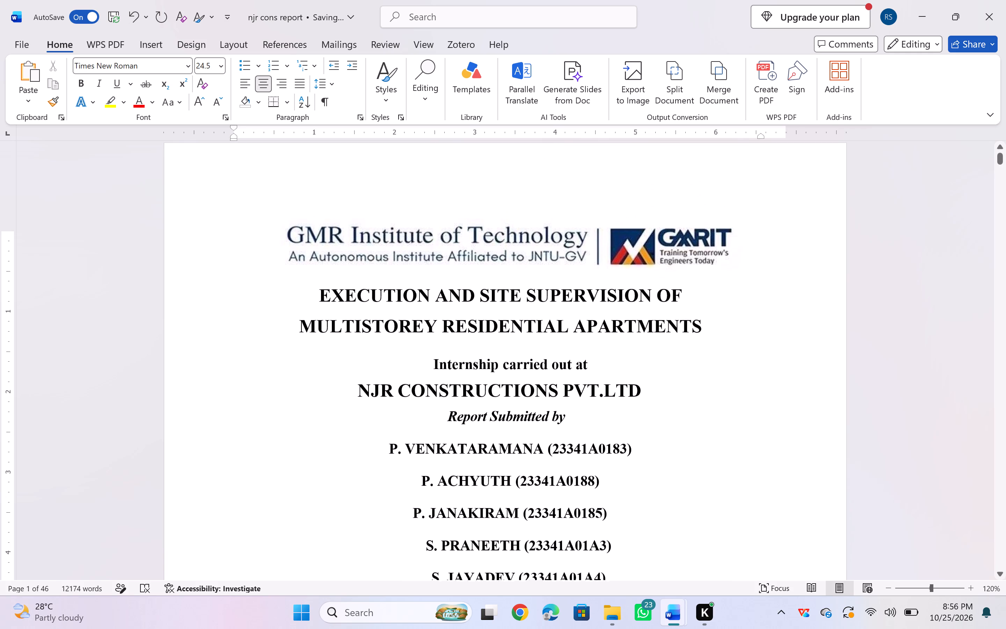
{"action": "scroll", "coordinate": [312, 443], "scroll_direction": "up", "scroll_amount": 2}
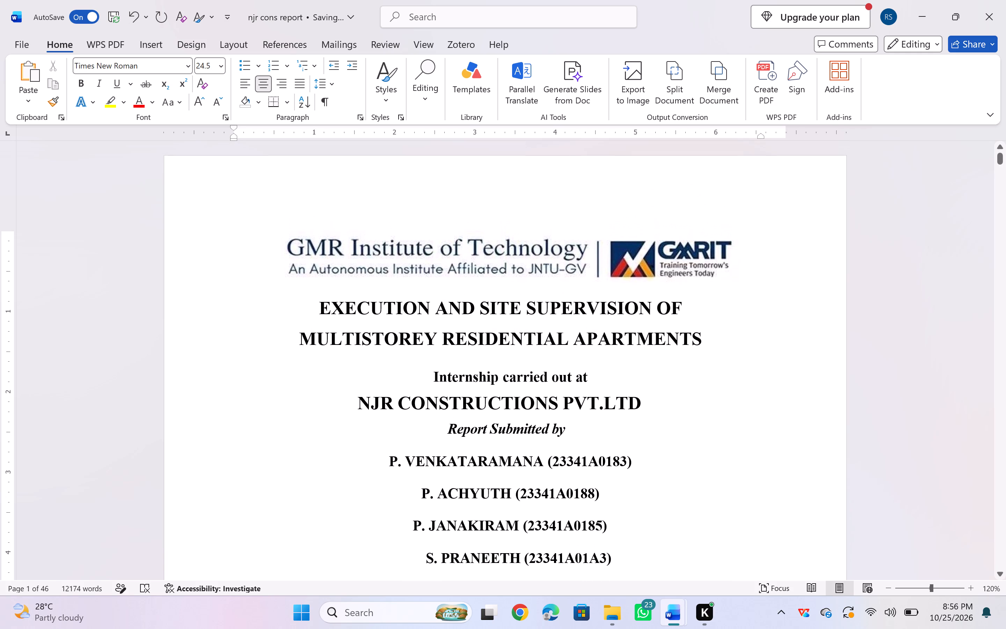
{"action": "scroll", "coordinate": [396, 521], "scroll_direction": "up", "scroll_amount": 4}
{"action": "left_click", "coordinate": [404, 522]}
{"action": "key", "text": "space"}
{"action": "key", "text": "space"}
{"action": "key", "text": "space"}
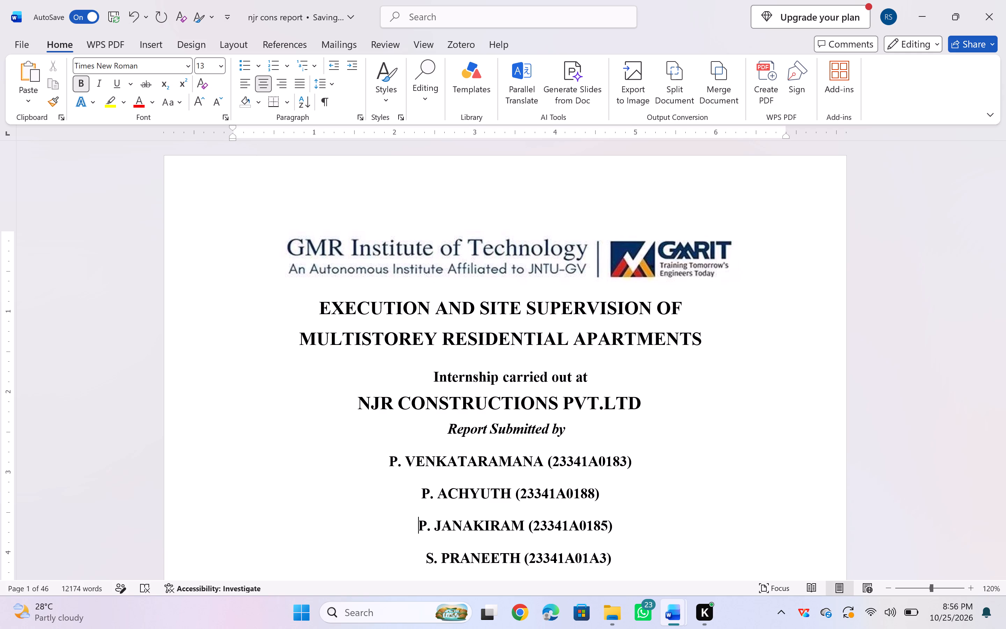
{"action": "key", "text": "space"}
Shift the second student line on the title page by adding three spaces in front of it.
{"action": "left_click", "coordinate": [410, 486]}
{"action": "key", "text": "space"}
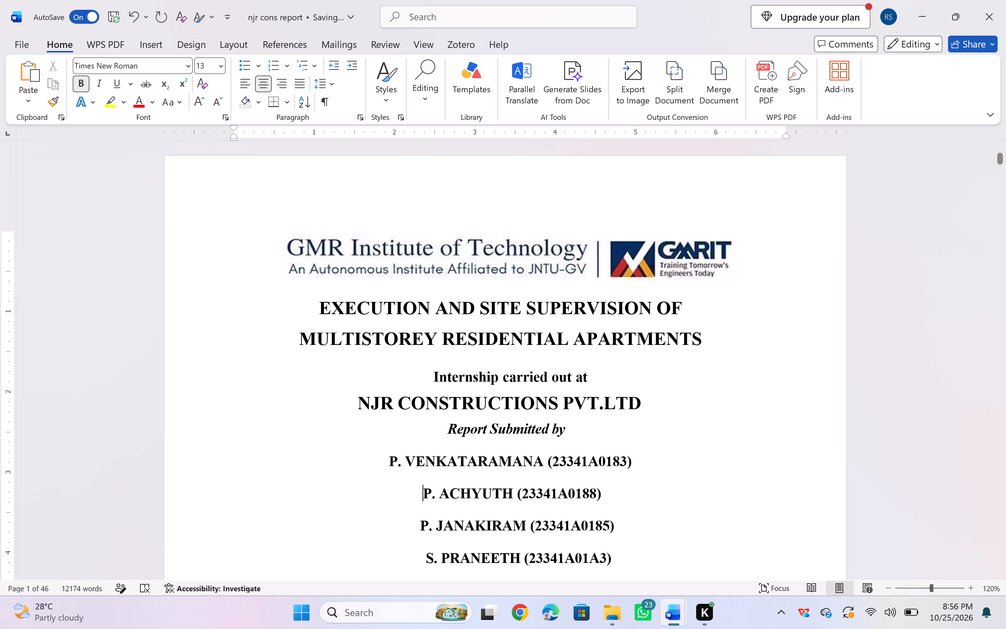
{"action": "key", "text": "space"}
{"action": "key", "text": "space"}
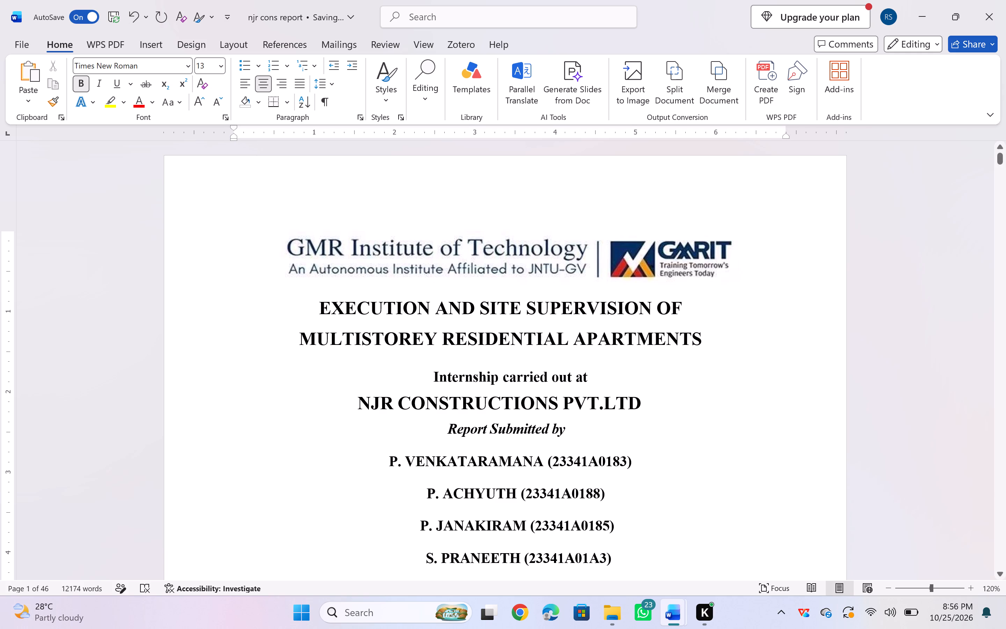
Shift the first student line on the title page by adding four spaces in front of it.
{"action": "left_click", "coordinate": [381, 454]}
{"action": "key", "text": "space"}
{"action": "key", "text": "space"}
{"action": "key", "text": "space"}
{"action": "key", "text": "space"}
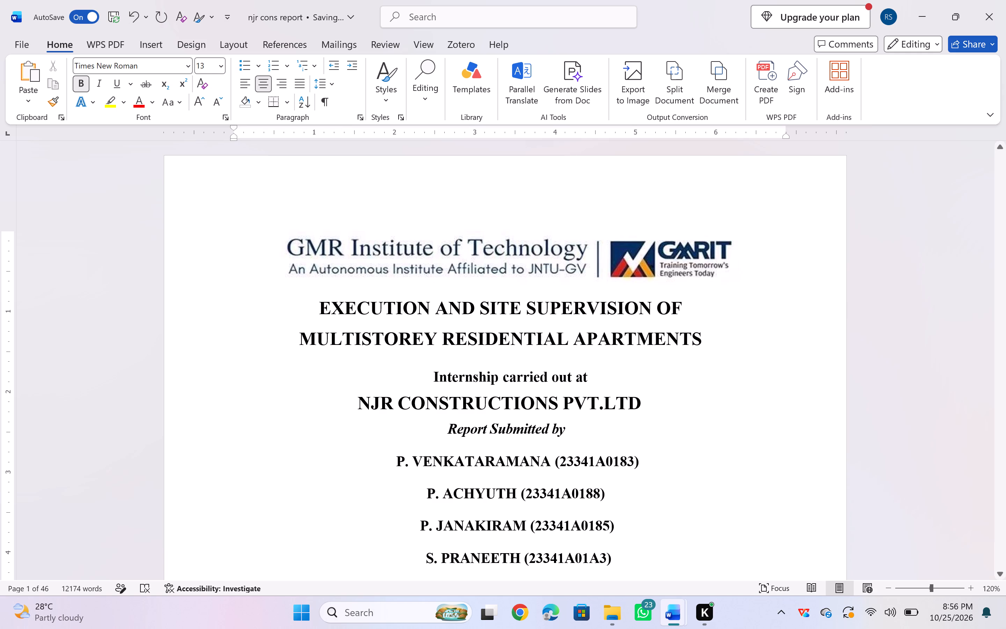
Shift the italic Report Submitted by line by adding three spaces in front of it.
{"action": "left_click", "coordinate": [434, 424]}
{"action": "key", "text": "space"}
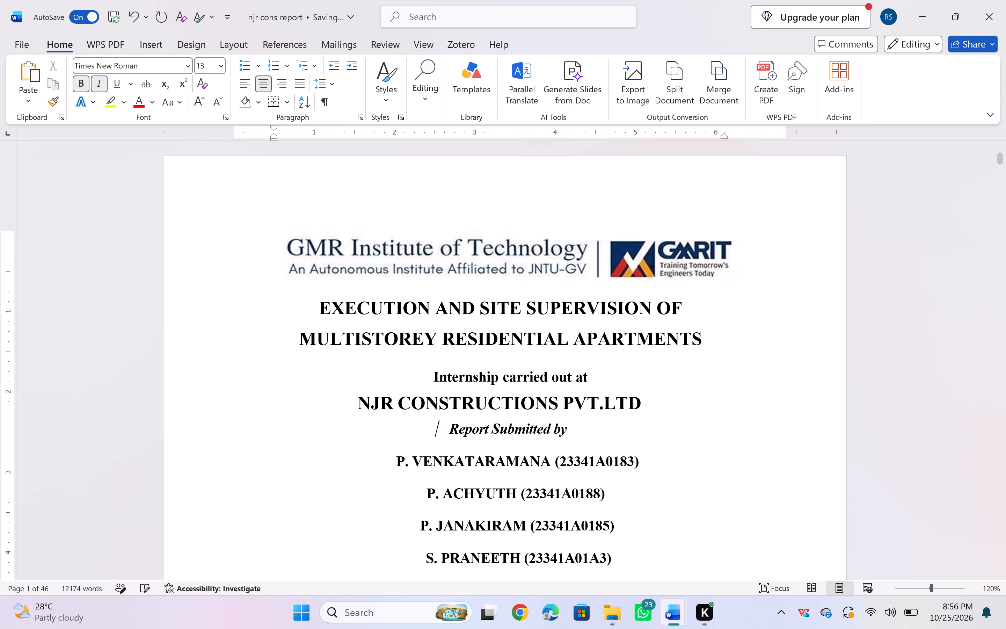
{"action": "key", "text": "space"}
{"action": "key", "text": "space"}
Shift the NJR CONSTRUCTIONS PVT.LTD line by adding four spaces in front of it.
{"action": "left_click", "coordinate": [355, 403]}
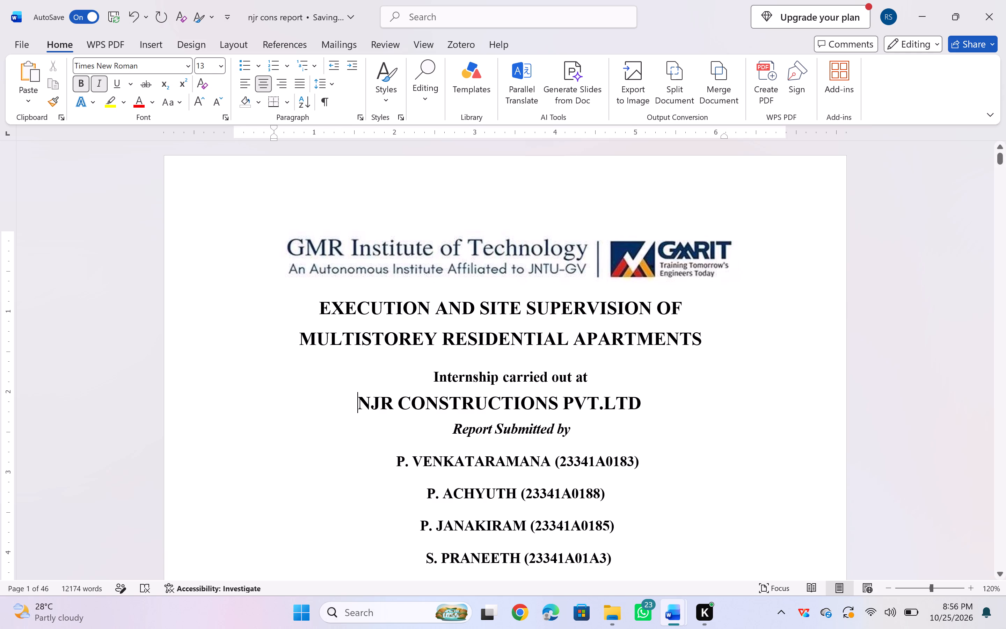
{"action": "key", "text": "space"}
{"action": "key", "text": "space"}
{"action": "key", "text": "space"}
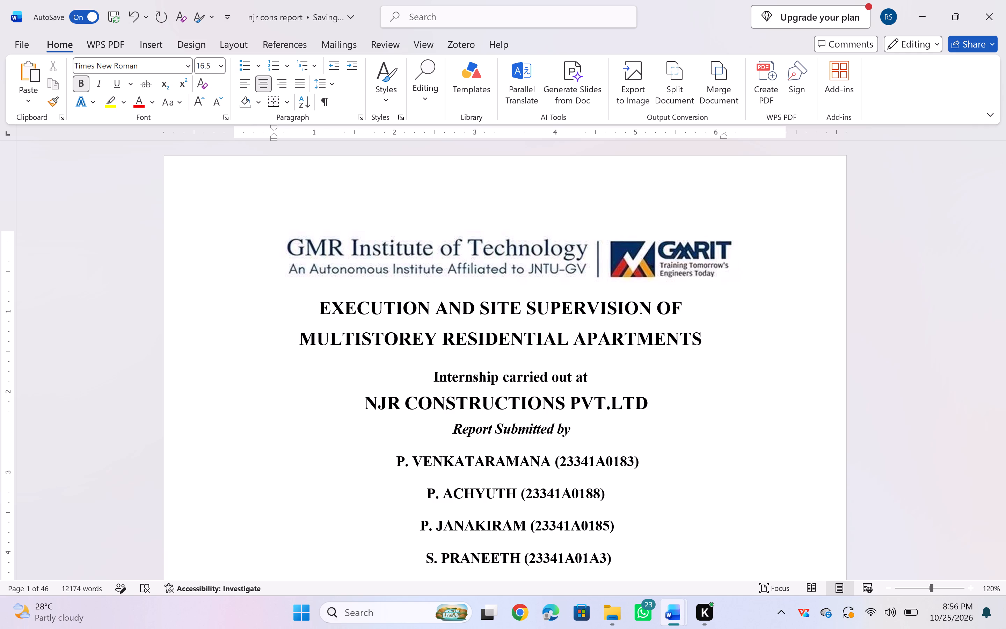
{"action": "key", "text": "space"}
Shift the Internship carried out at line by a single added space in front of it.
{"action": "left_click", "coordinate": [402, 376]}
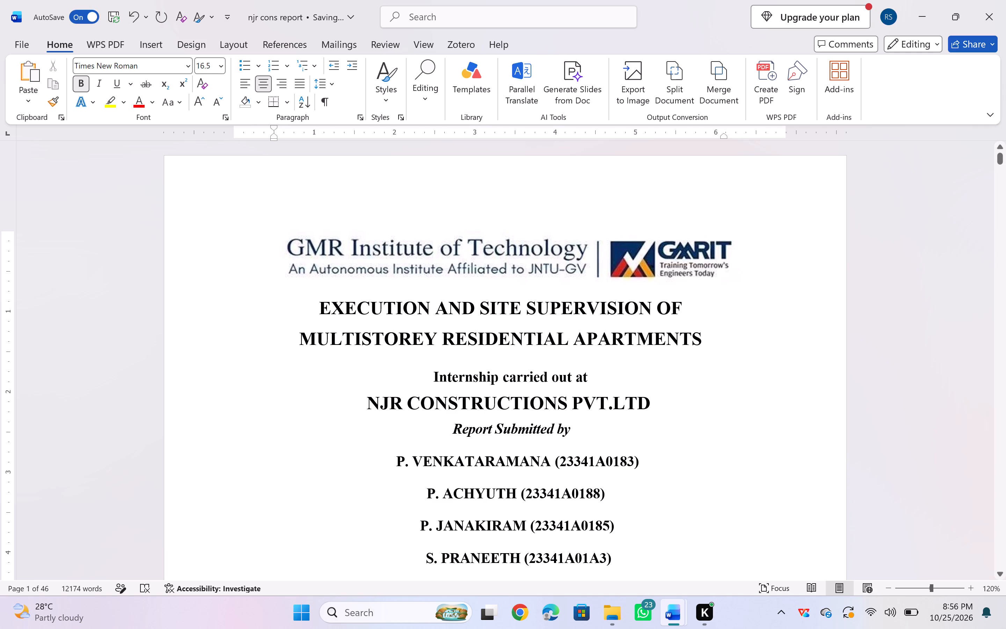
{"action": "key", "text": "space"}
{"action": "key", "text": "space"}
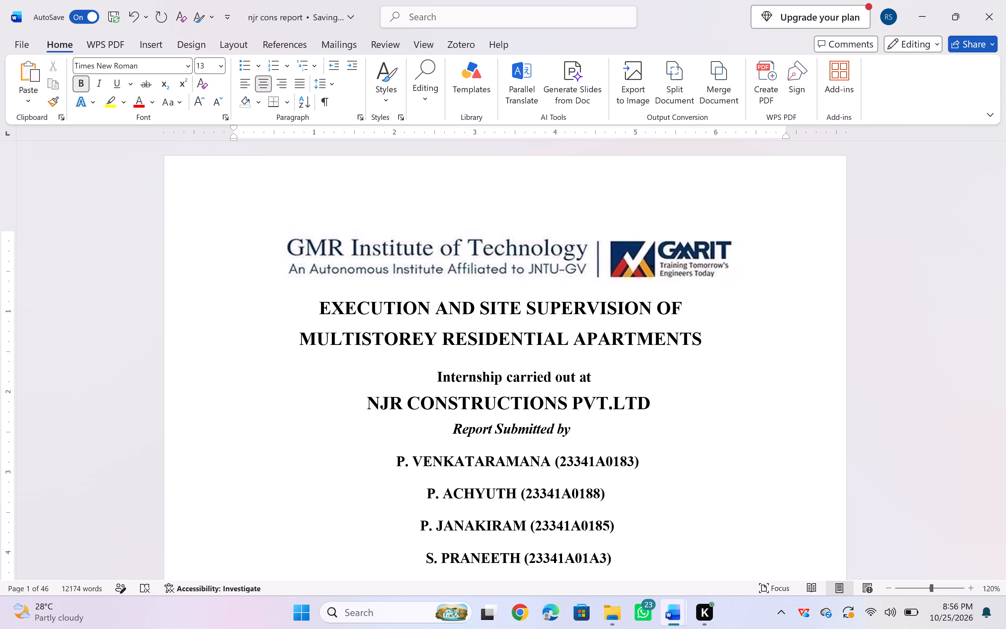
{"action": "key", "text": "BackSpace"}
{"action": "key", "text": "BackSpace"}
{"action": "key", "text": "space"}
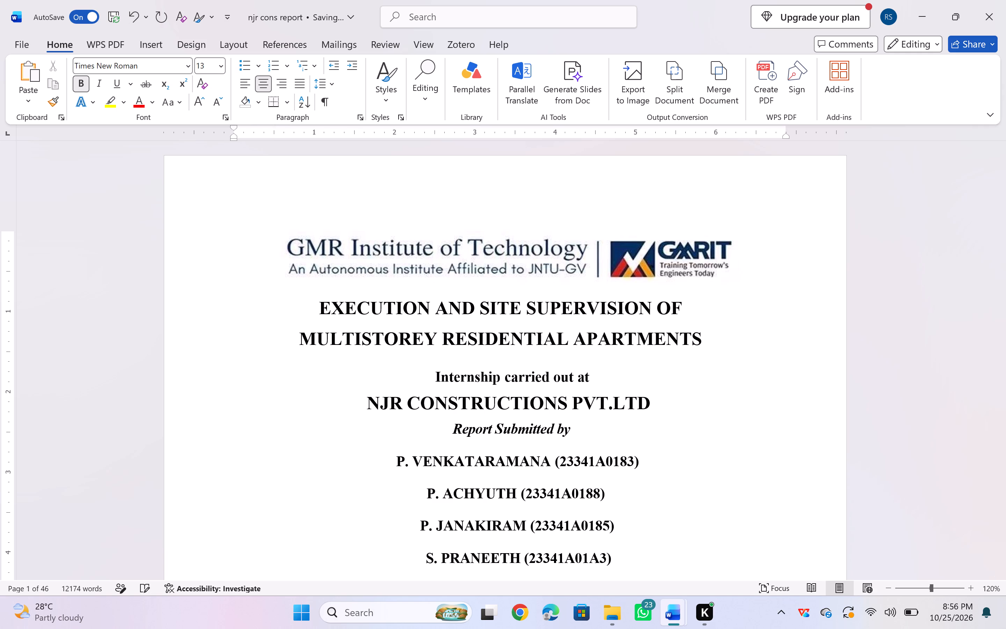
Shift the EXECUTION AND SITE SUPERVISION OF title line by adding three spaces in front of it.
{"action": "left_click", "coordinate": [310, 309]}
{"action": "key", "text": "space"}
{"action": "key", "text": "space"}
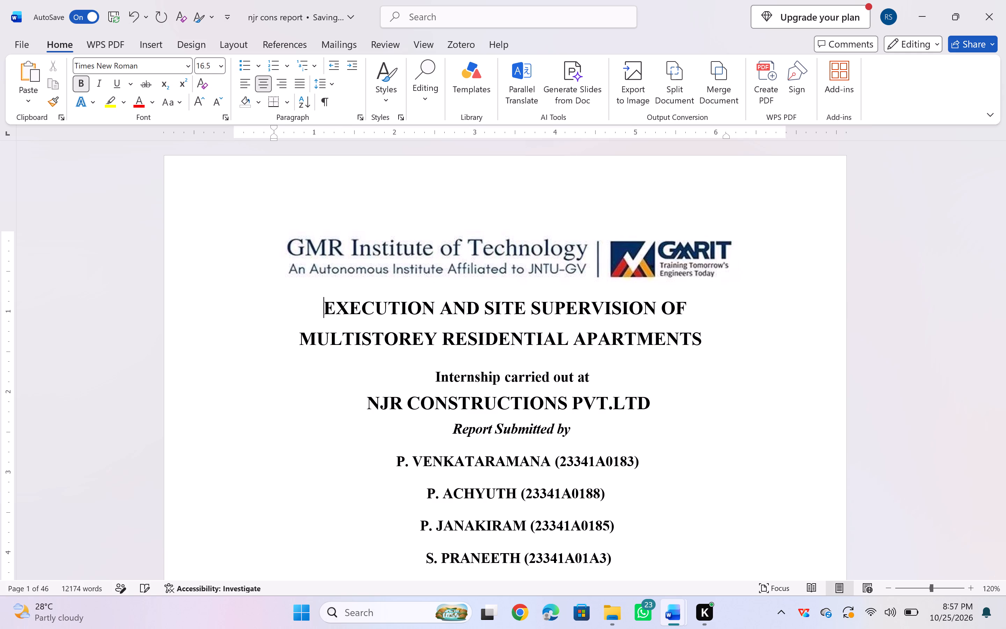
{"action": "key", "text": "space"}
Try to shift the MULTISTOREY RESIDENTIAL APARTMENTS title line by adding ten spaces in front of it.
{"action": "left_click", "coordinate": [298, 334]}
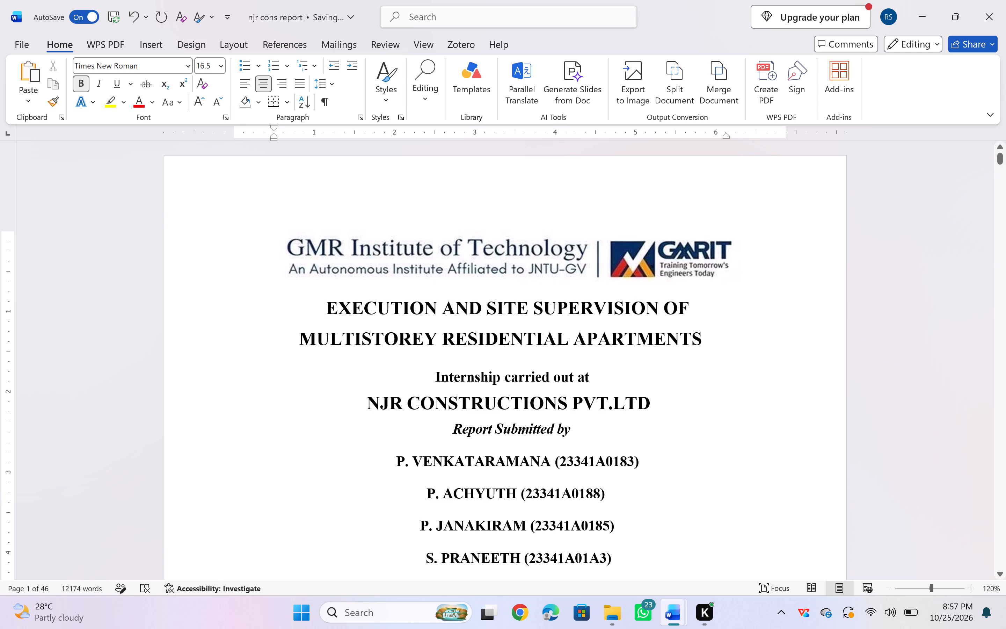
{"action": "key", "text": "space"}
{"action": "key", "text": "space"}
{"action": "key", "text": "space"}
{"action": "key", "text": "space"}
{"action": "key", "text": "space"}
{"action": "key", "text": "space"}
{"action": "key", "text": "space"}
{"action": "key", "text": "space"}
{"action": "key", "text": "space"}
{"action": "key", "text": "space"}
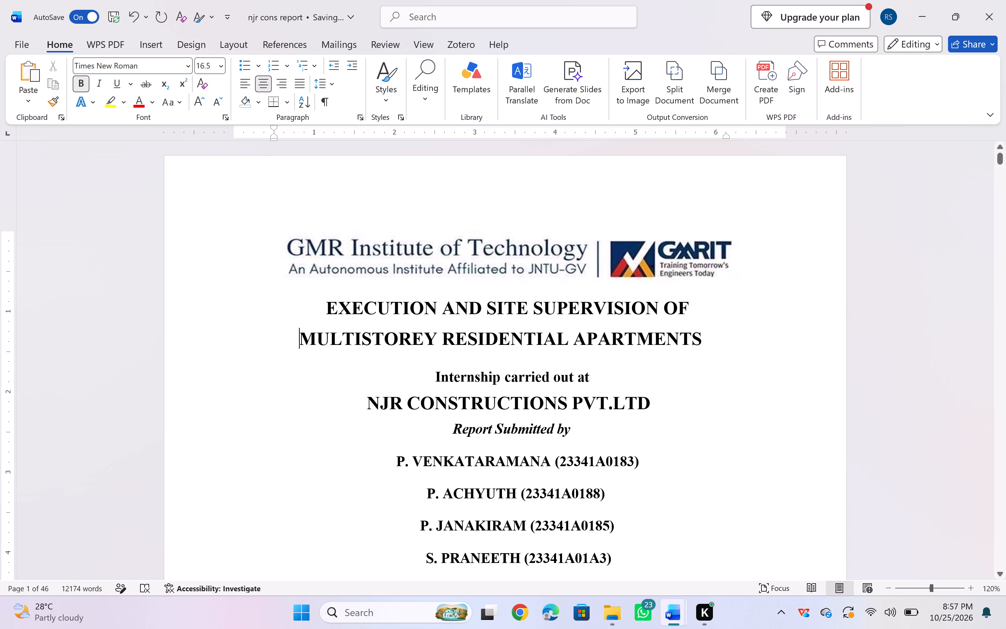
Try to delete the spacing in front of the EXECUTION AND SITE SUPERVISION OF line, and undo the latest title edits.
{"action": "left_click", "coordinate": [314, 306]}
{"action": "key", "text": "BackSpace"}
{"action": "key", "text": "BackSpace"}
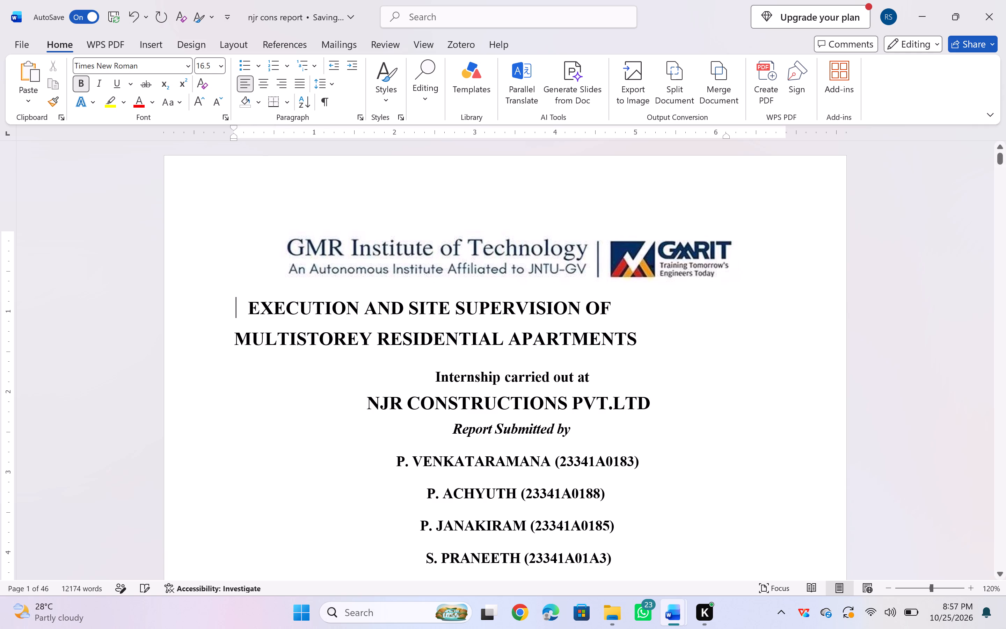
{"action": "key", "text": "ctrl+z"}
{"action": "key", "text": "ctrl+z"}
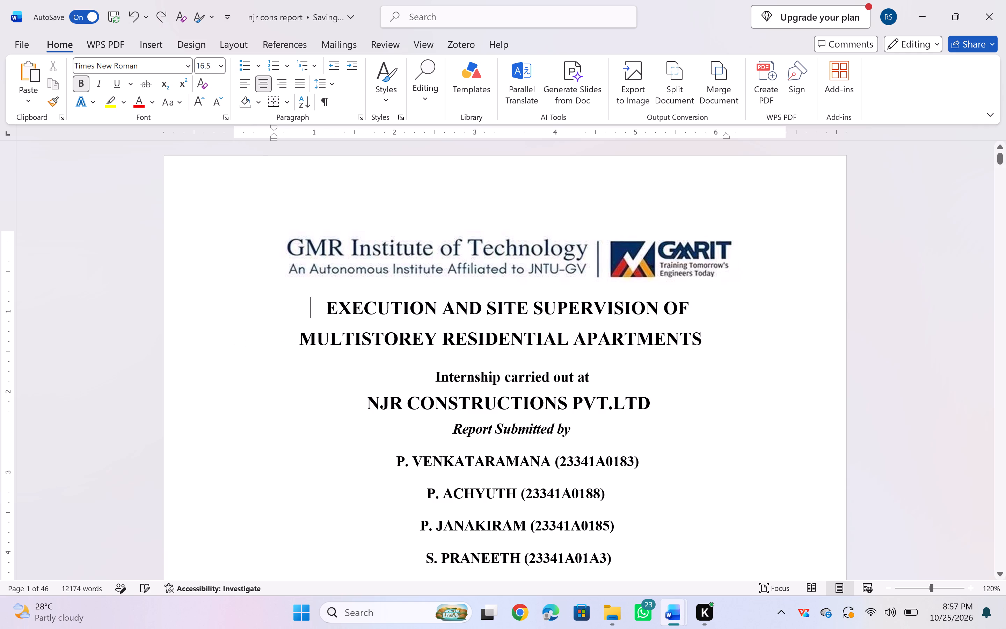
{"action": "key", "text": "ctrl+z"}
Undo the remaining spacing added before the EXECUTION AND SITE SUPERVISION OF and Internship carried out at lines.
{"action": "key", "text": "ctrl+z"}
{"action": "key", "text": "ctrl+z"}
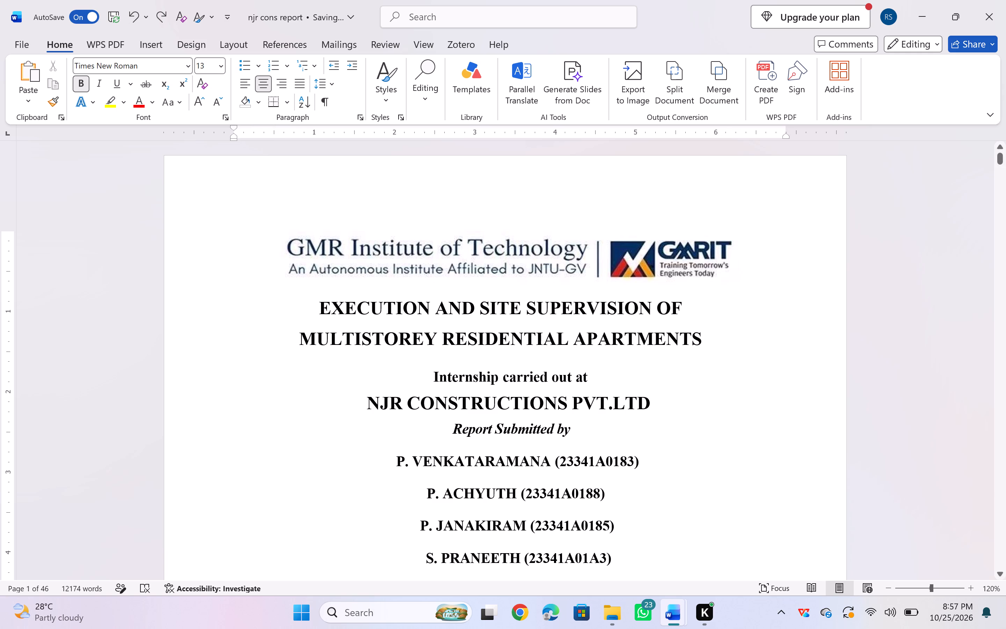
Shift the Under the esteemed guidance of line by adding three spaces in front of it.
{"action": "scroll", "coordinate": [317, 300], "scroll_direction": "up", "scroll_amount": 1}
{"action": "scroll", "coordinate": [317, 300], "scroll_direction": "down", "scroll_amount": 1}
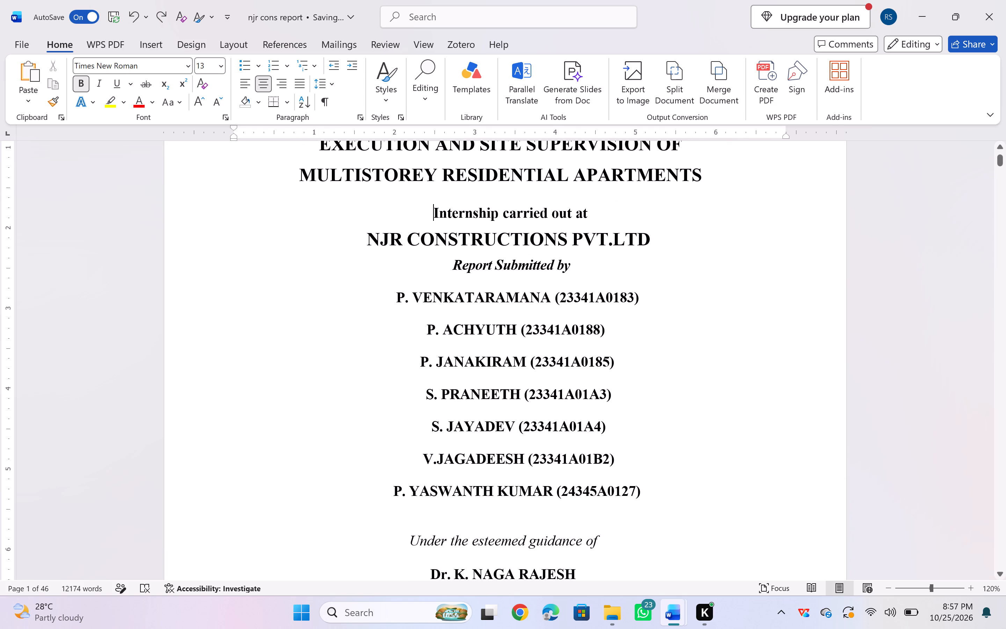
{"action": "scroll", "coordinate": [317, 300], "scroll_direction": "down", "scroll_amount": 2}
{"action": "scroll", "coordinate": [317, 300], "scroll_direction": "up", "scroll_amount": 1}
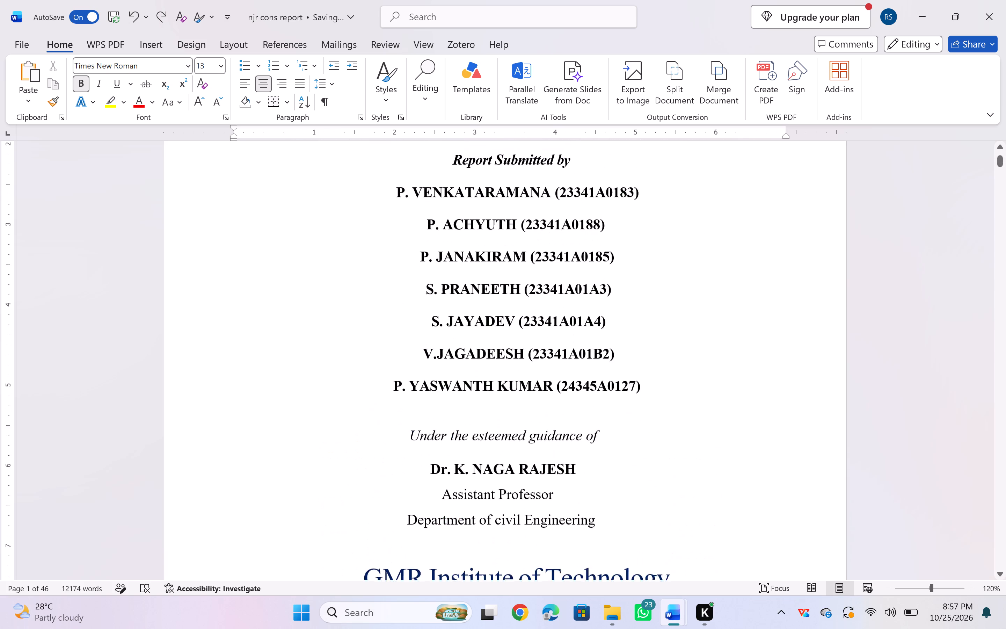
{"action": "scroll", "coordinate": [317, 300], "scroll_direction": "up", "scroll_amount": 3}
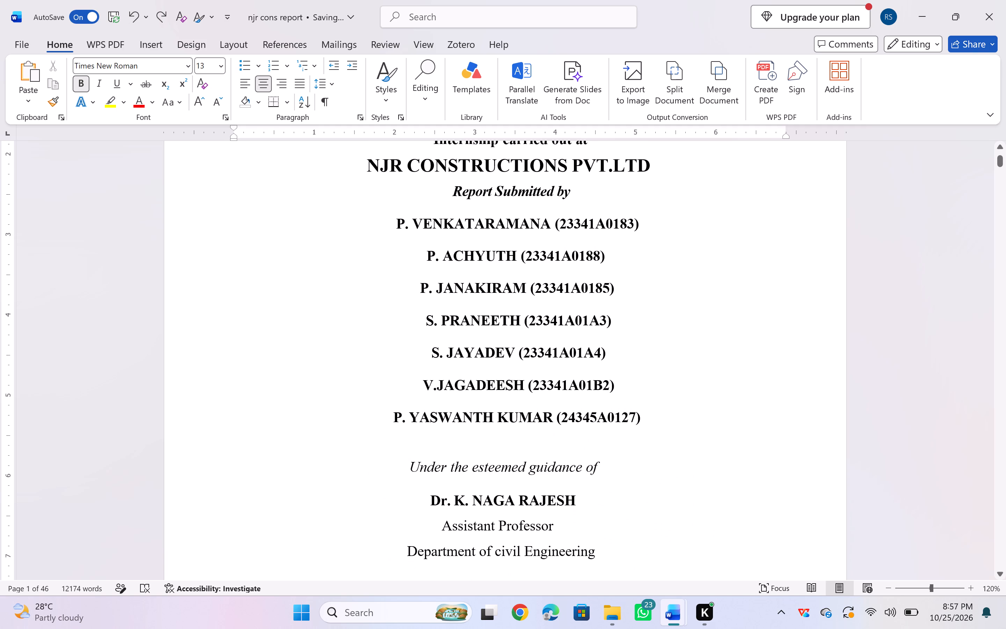
{"action": "left_click", "coordinate": [397, 469]}
{"action": "key", "text": "space"}
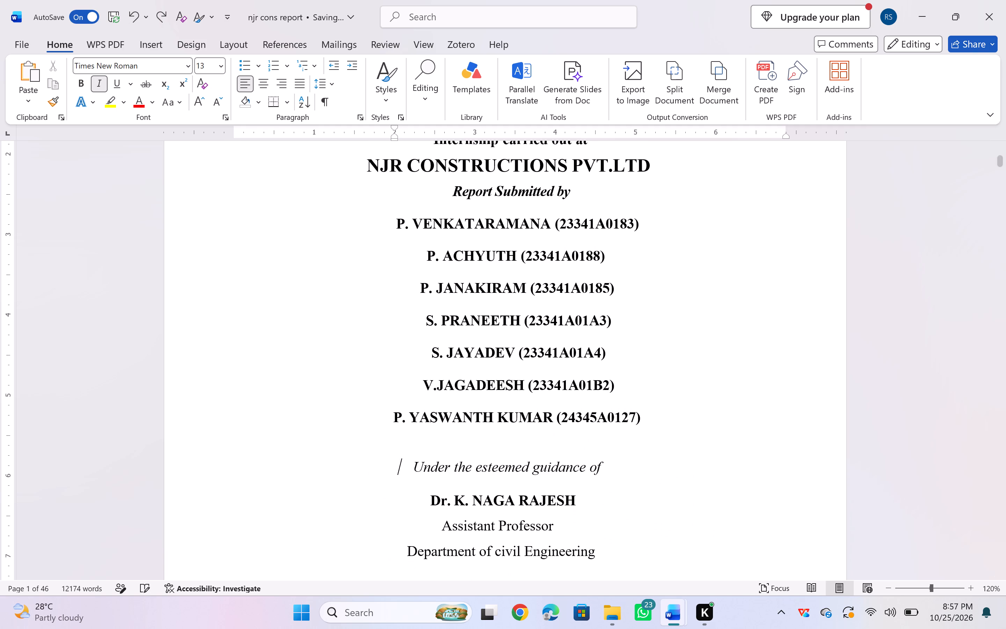
{"action": "key", "text": "space"}
{"action": "key", "text": "space"}
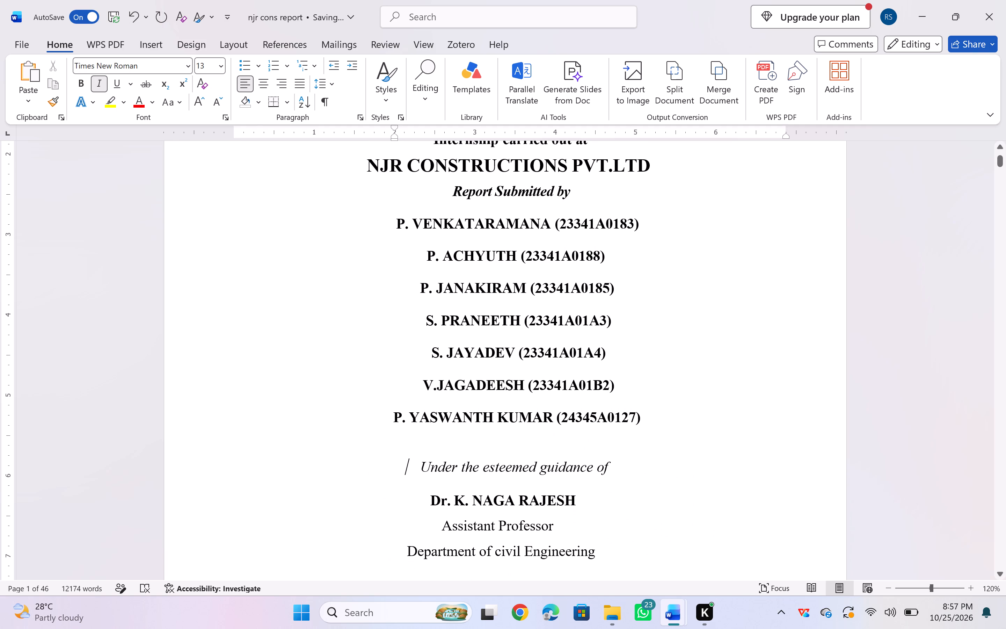
Shift the guide's name line on the title page by adding four spaces in front of it.
{"action": "left_click", "coordinate": [419, 505]}
{"action": "key", "text": "space"}
{"action": "key", "text": "space"}
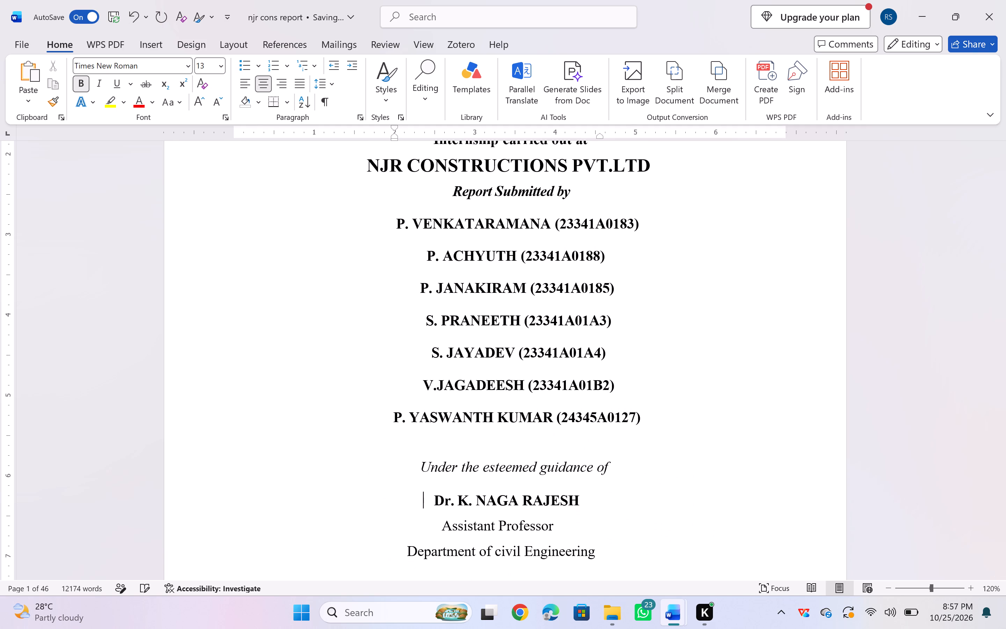
{"action": "key", "text": "space"}
{"action": "key", "text": "space"}
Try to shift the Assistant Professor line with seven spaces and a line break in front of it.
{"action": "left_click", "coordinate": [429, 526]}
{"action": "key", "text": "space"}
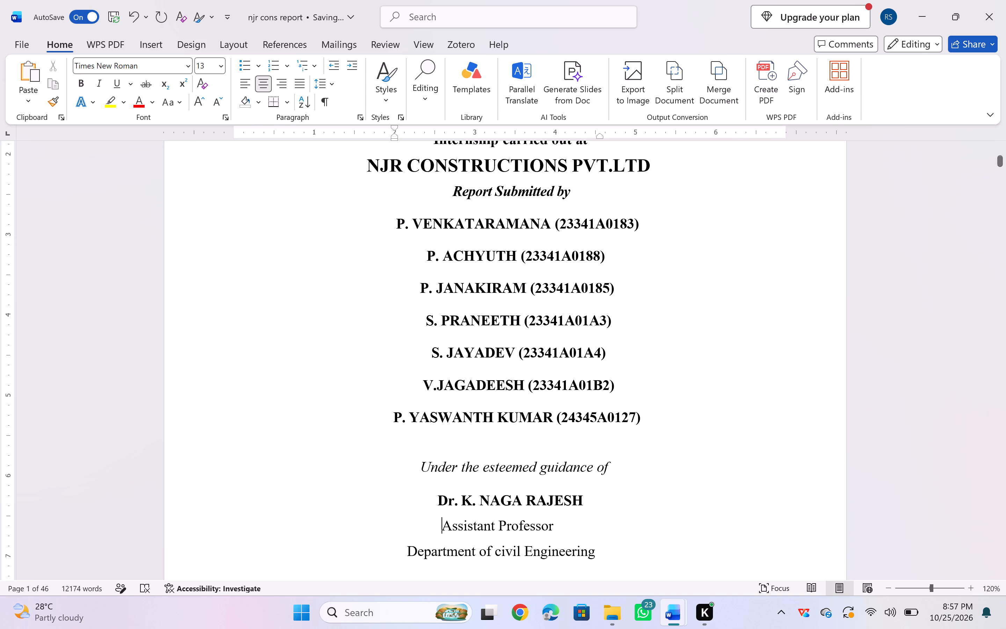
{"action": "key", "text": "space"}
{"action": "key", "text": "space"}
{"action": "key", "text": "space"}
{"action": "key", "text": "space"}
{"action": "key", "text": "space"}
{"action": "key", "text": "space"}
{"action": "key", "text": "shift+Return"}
Set the line spacing to 1.5 for the block from Under the esteemed guidance of through Department of civil Engineering.
{"action": "scroll", "coordinate": [487, 517], "scroll_direction": "down", "scroll_amount": 1}
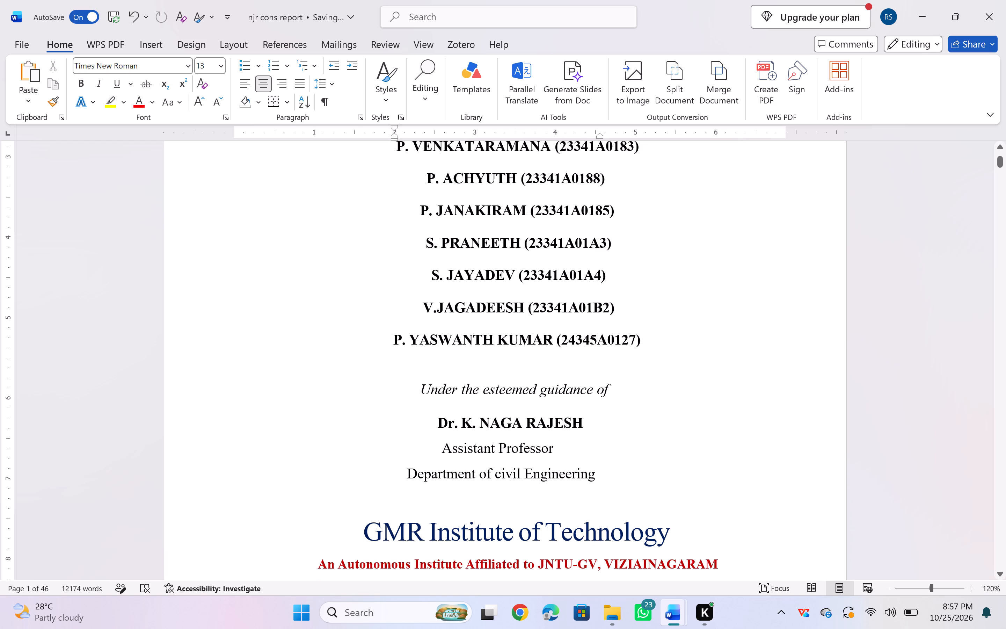
{"action": "left_click_drag", "start_coordinate": [422, 388], "coordinate": [470, 388]}
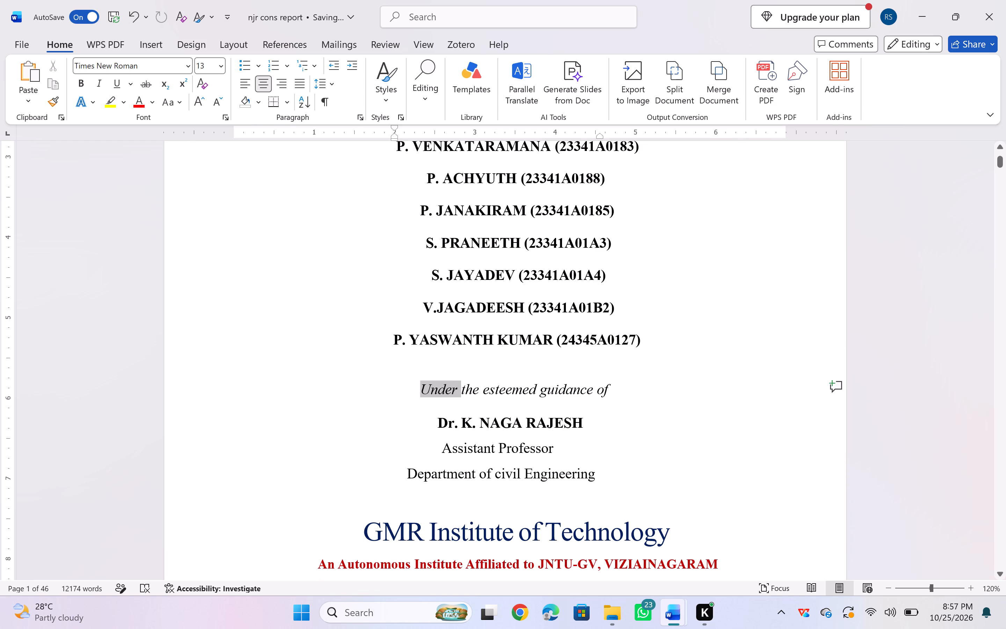
{"action": "left_click_drag", "start_coordinate": [470, 388], "coordinate": [549, 505]}
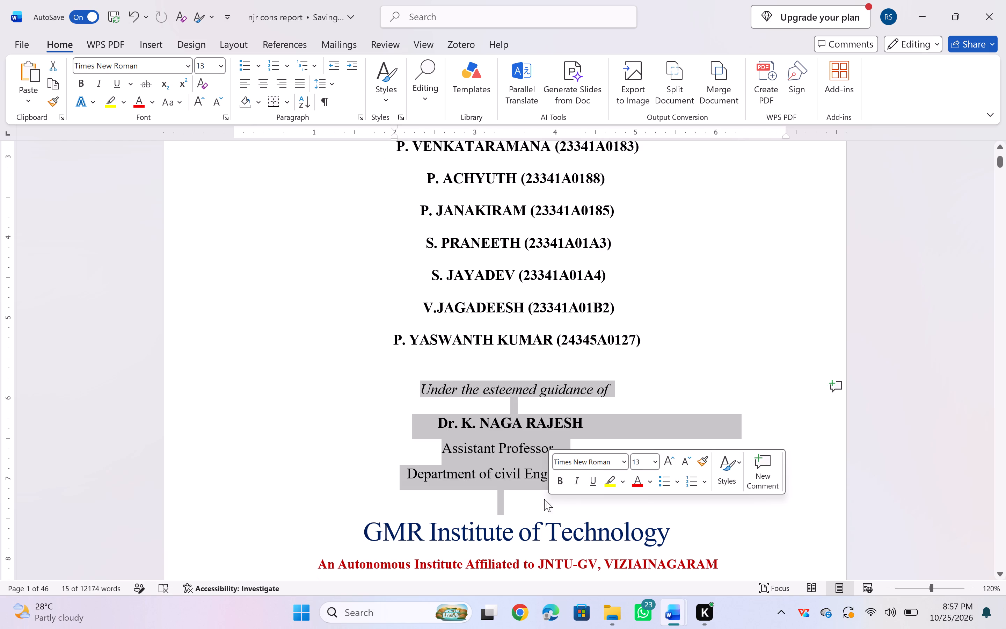
{"action": "left_click", "coordinate": [335, 80]}
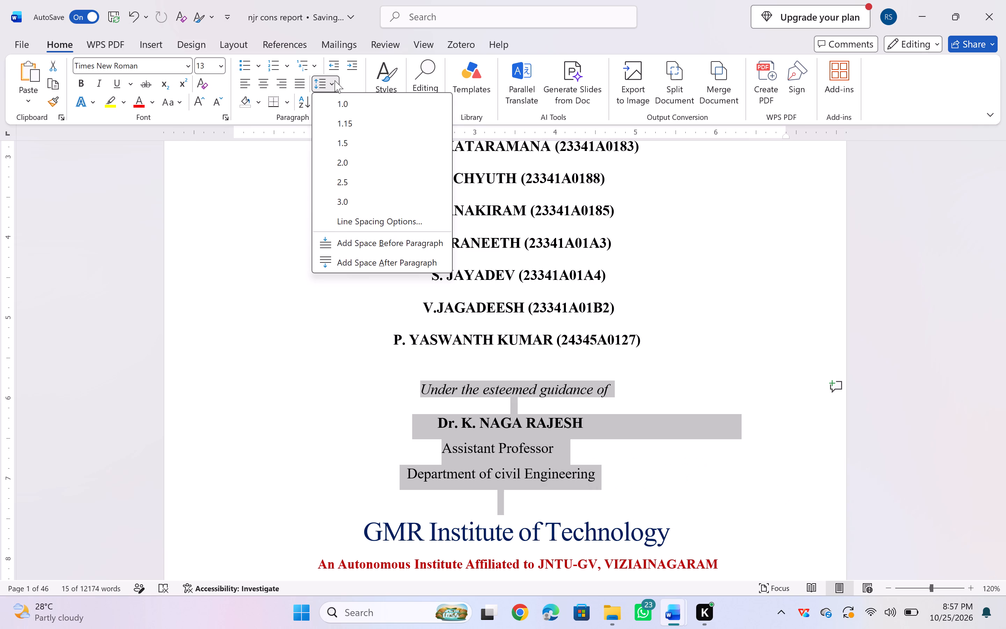
{"action": "left_click", "coordinate": [340, 144]}
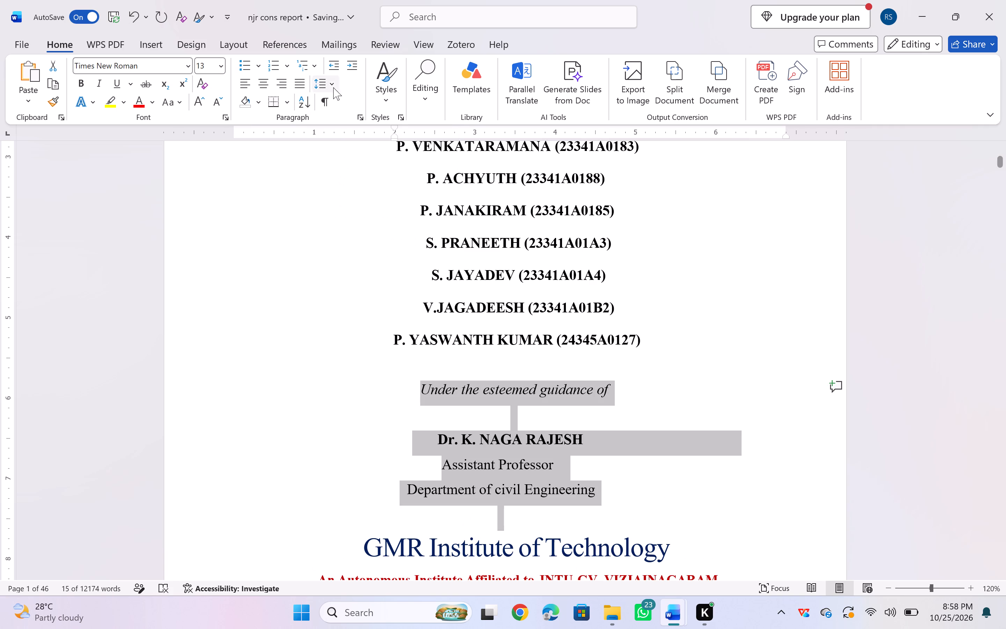
{"action": "left_click", "coordinate": [331, 79]}
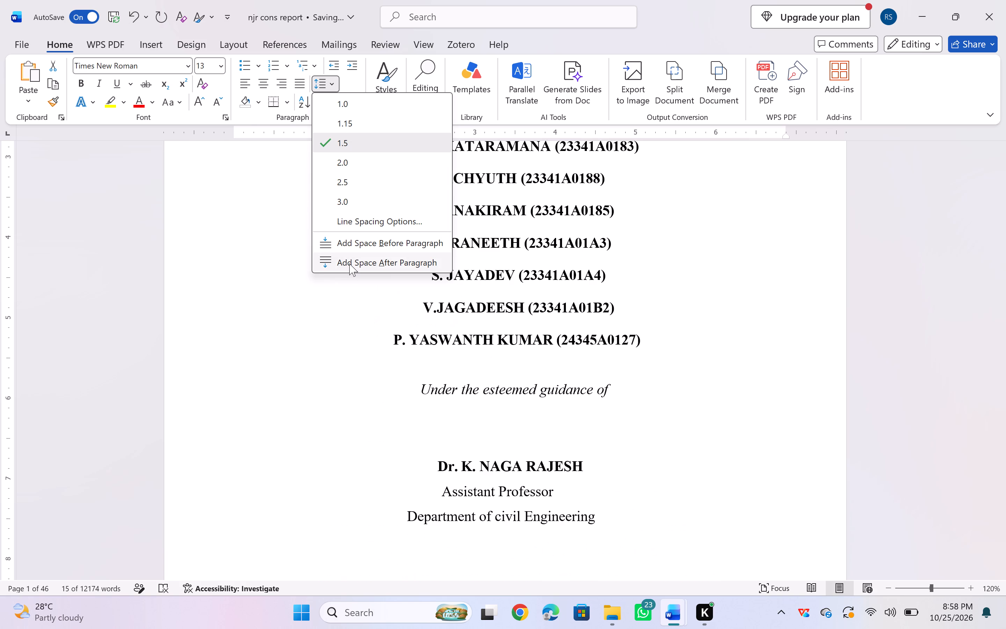
{"action": "left_click", "coordinate": [246, 297]}
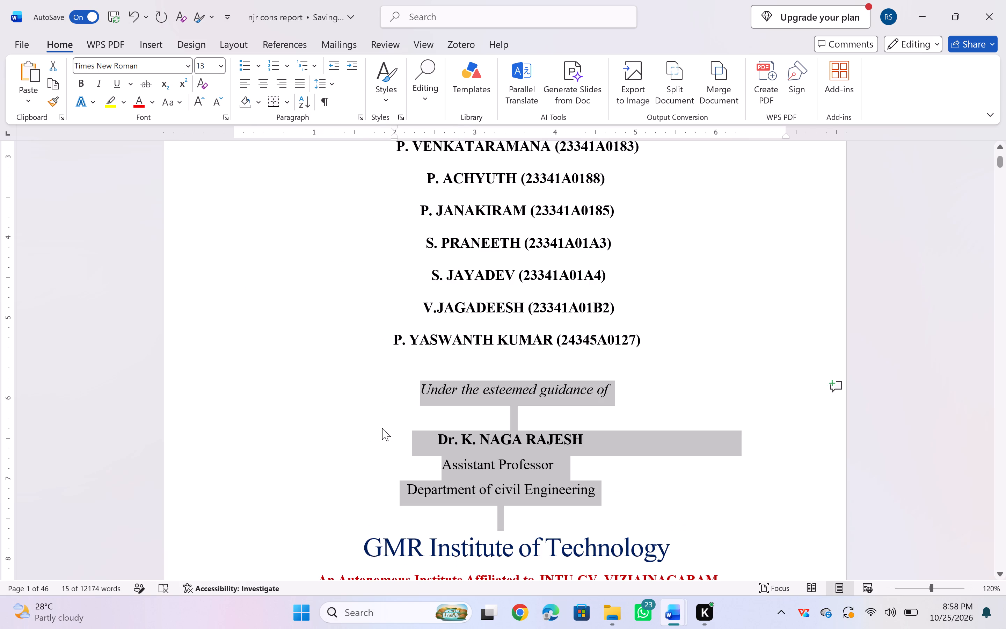
{"action": "left_click", "coordinate": [483, 477]}
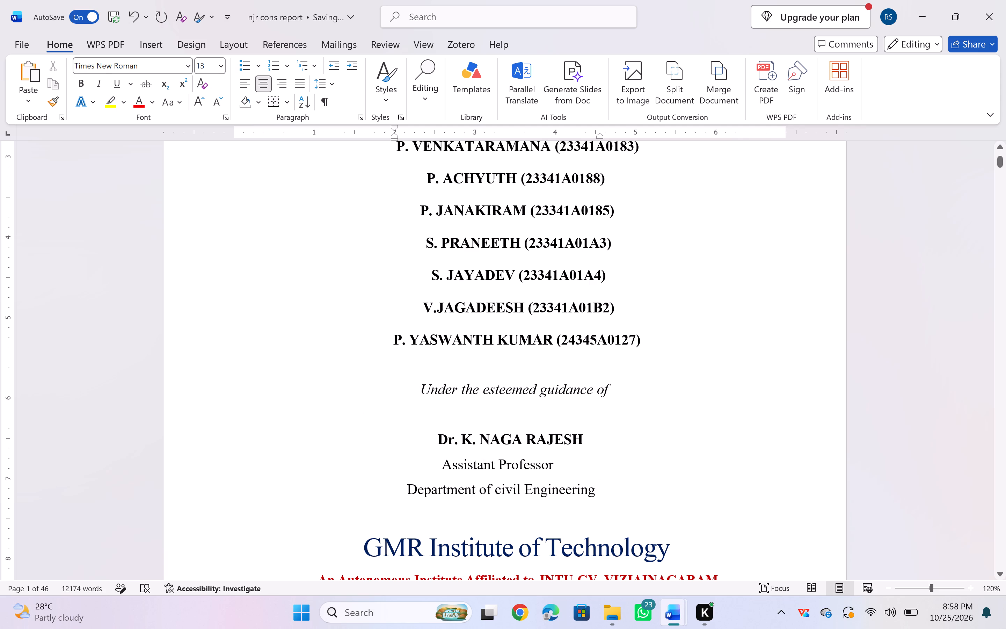
Delete the empty line between Under the esteemed guidance of and the guide's name.
{"action": "left_click", "coordinate": [517, 424]}
{"action": "key", "text": "BackSpace"}
{"action": "key", "text": "BackSpace"}
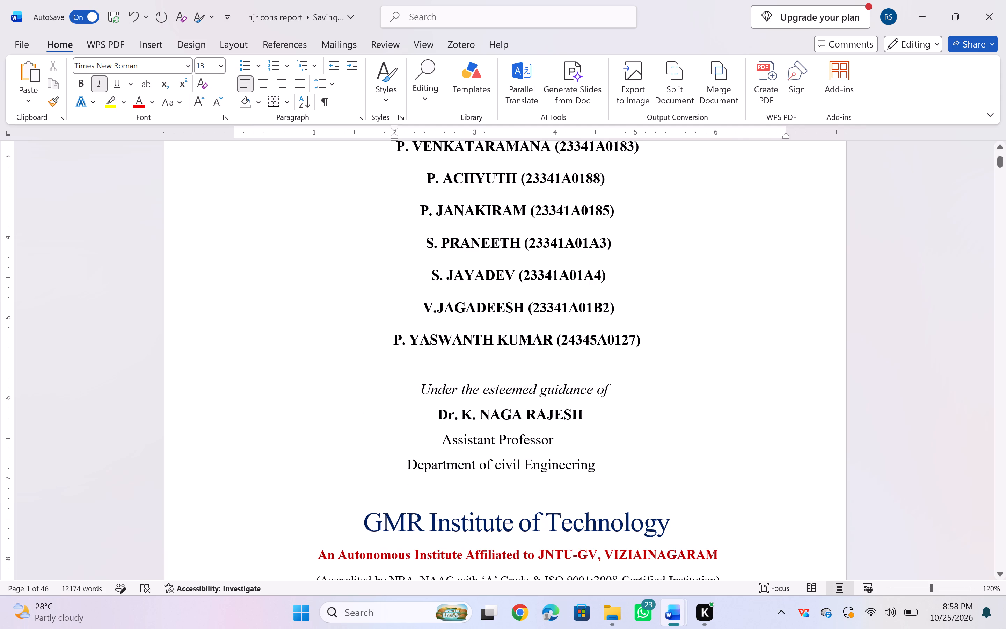
Shift the guide's name line further by adding two spaces in front of it.
{"action": "left_click", "coordinate": [433, 424]}
{"action": "key", "text": "space"}
{"action": "key", "text": "space"}
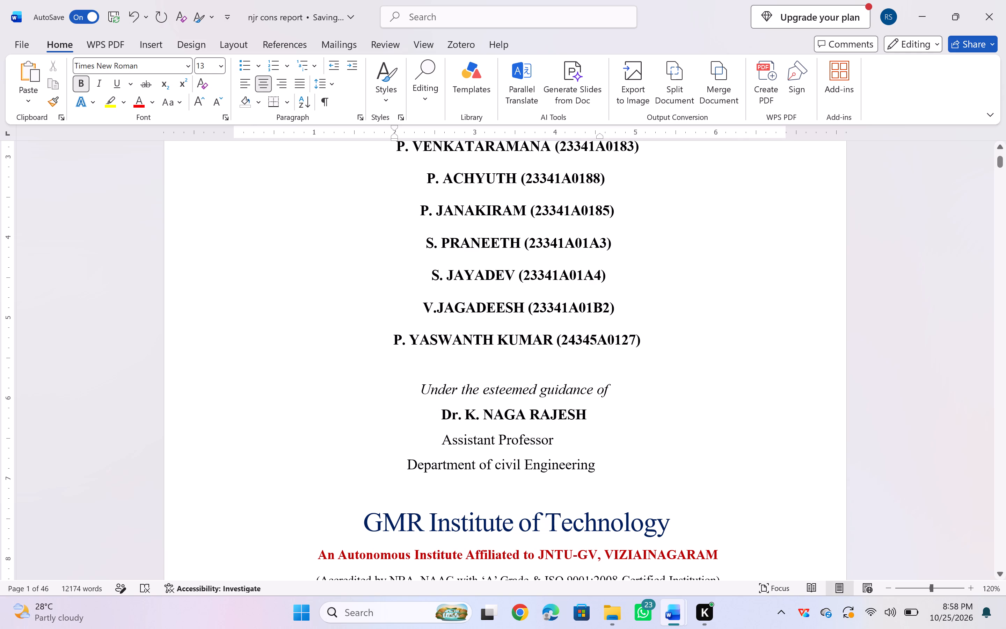
Shift the Assistant Professor line by adding seven spaces in front of it.
{"action": "left_click", "coordinate": [441, 446]}
{"action": "key", "text": "space"}
{"action": "key", "text": "space"}
{"action": "key", "text": "space"}
{"action": "key", "text": "space"}
{"action": "key", "text": "space"}
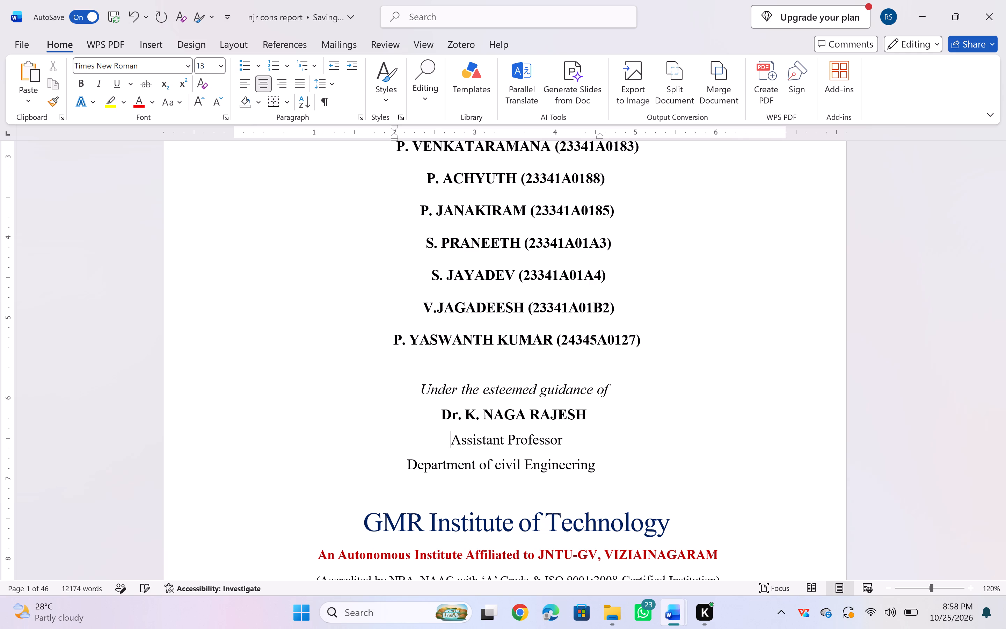
{"action": "key", "text": "space"}
{"action": "key", "text": "space"}
Shift the Under the esteemed guidance of line by one more space in front of it.
{"action": "scroll", "coordinate": [441, 446], "scroll_direction": "up", "scroll_amount": 1}
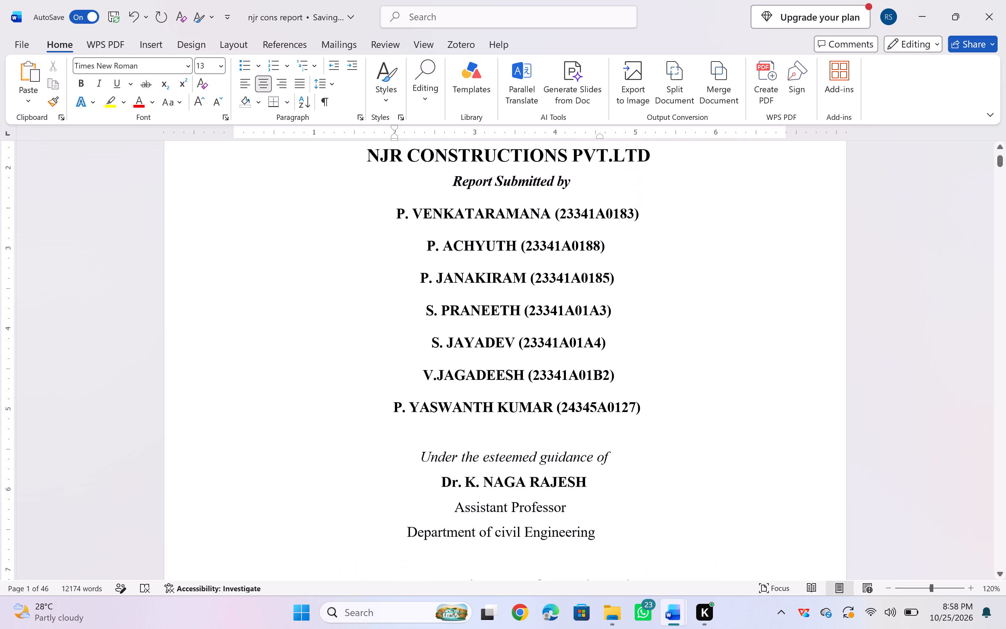
{"action": "scroll", "coordinate": [441, 446], "scroll_direction": "up", "scroll_amount": 1}
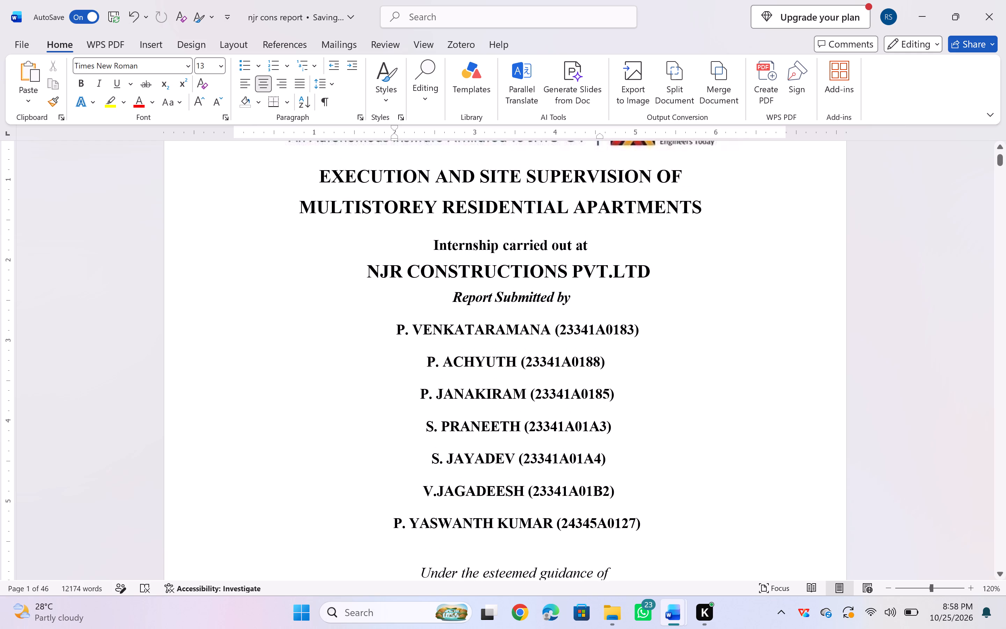
{"action": "left_click", "coordinate": [418, 552]}
{"action": "left_click", "coordinate": [418, 560]}
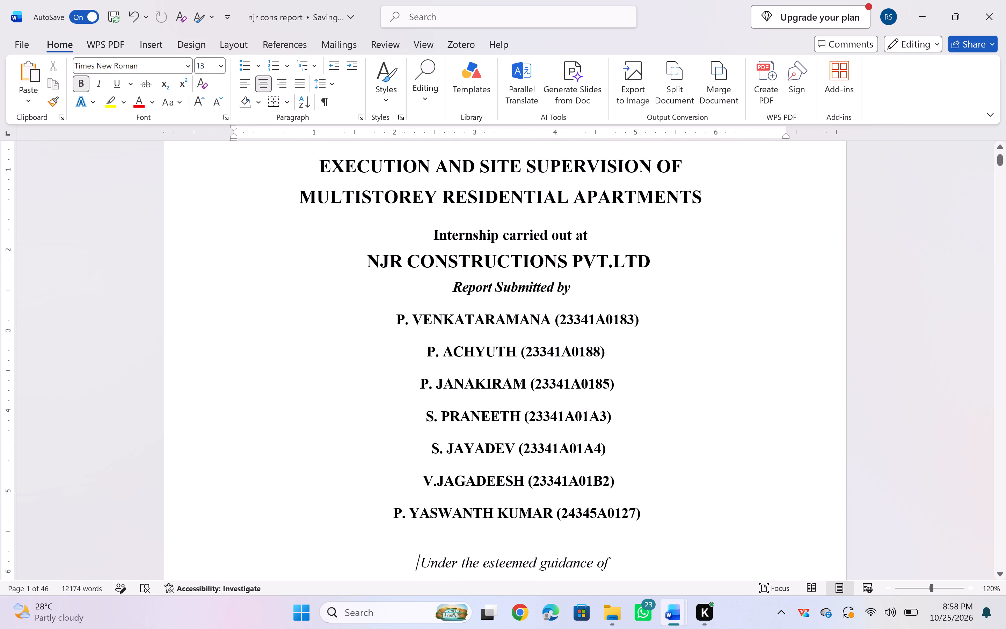
{"action": "key", "text": "space"}
Shift the Department of civil Engineering line by a net two spaces in front of it.
{"action": "scroll", "coordinate": [418, 560], "scroll_direction": "down", "scroll_amount": 1}
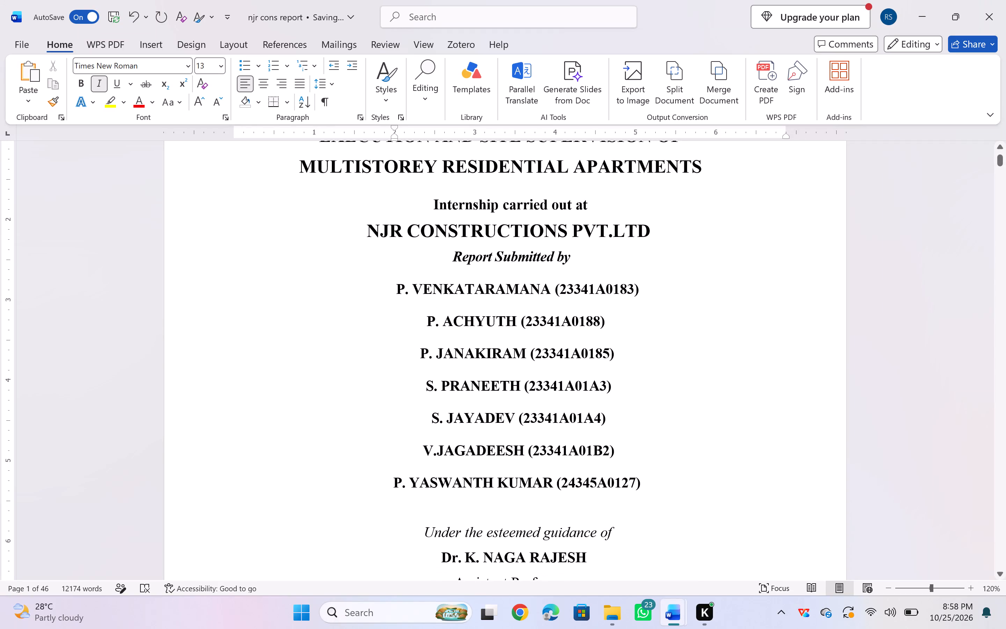
{"action": "left_click", "coordinate": [434, 555]}
{"action": "scroll", "coordinate": [434, 555], "scroll_direction": "down", "scroll_amount": 1}
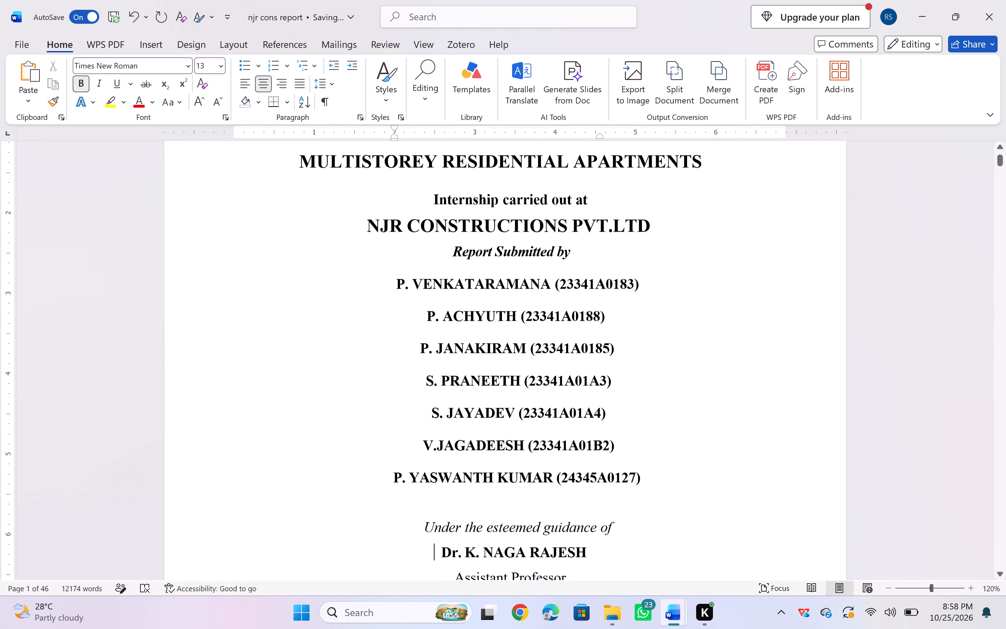
{"action": "scroll", "coordinate": [434, 555], "scroll_direction": "down", "scroll_amount": 2}
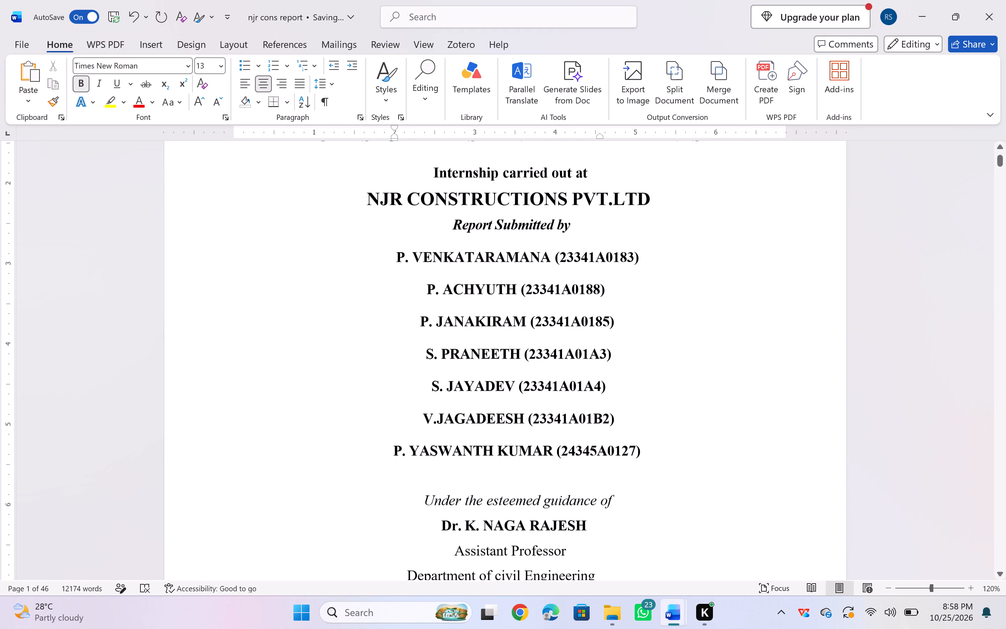
{"action": "scroll", "coordinate": [434, 555], "scroll_direction": "down", "scroll_amount": 1}
{"action": "left_click", "coordinate": [405, 564]}
{"action": "key", "text": "space"}
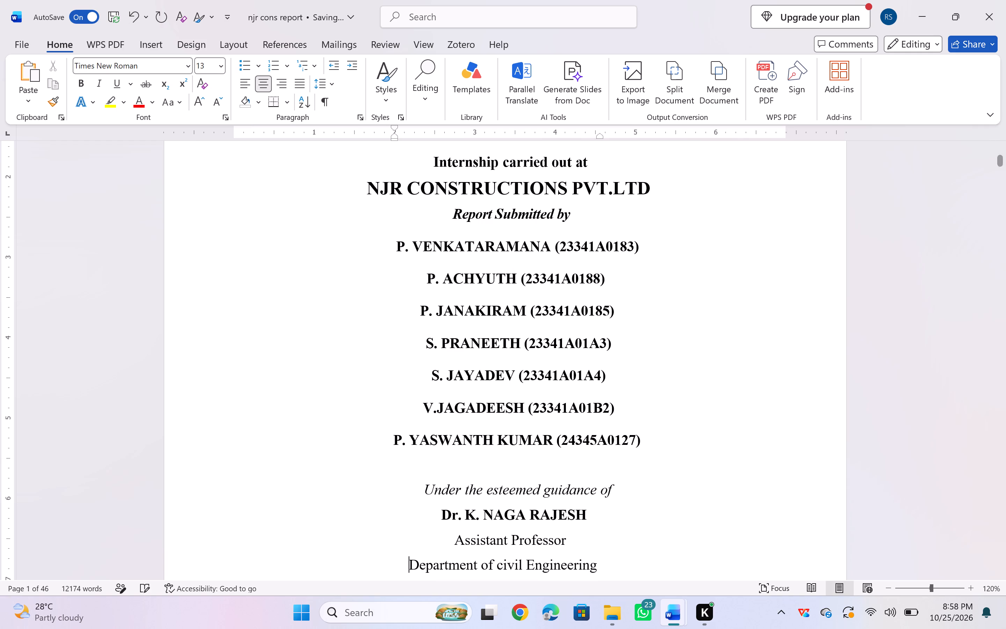
{"action": "key", "text": "space"}
{"action": "key", "text": "space"}
{"action": "key", "text": "space"}
{"action": "key", "text": "BackSpace"}
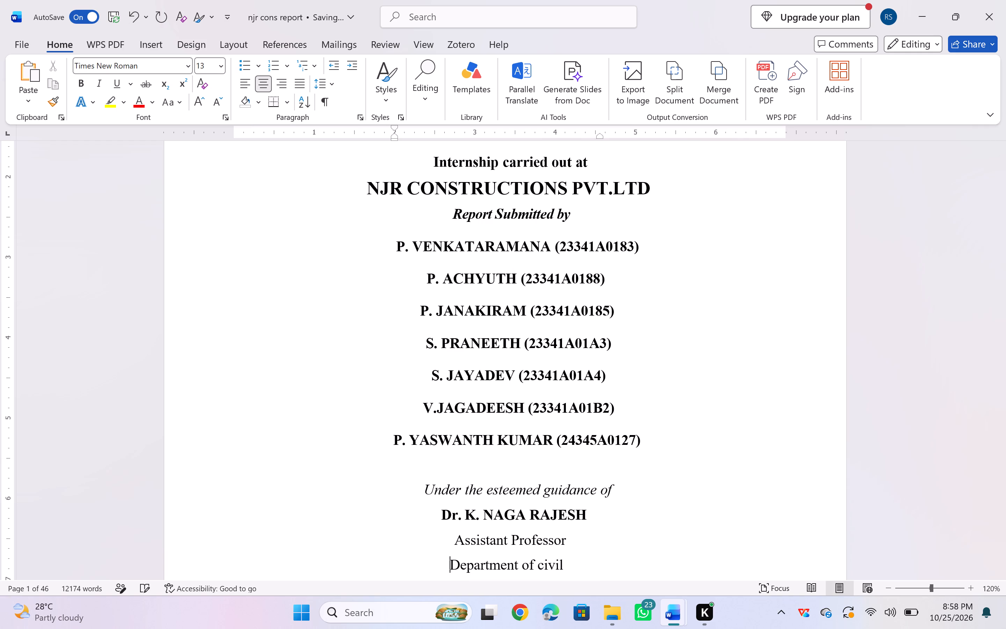
{"action": "key", "text": "BackSpace"}
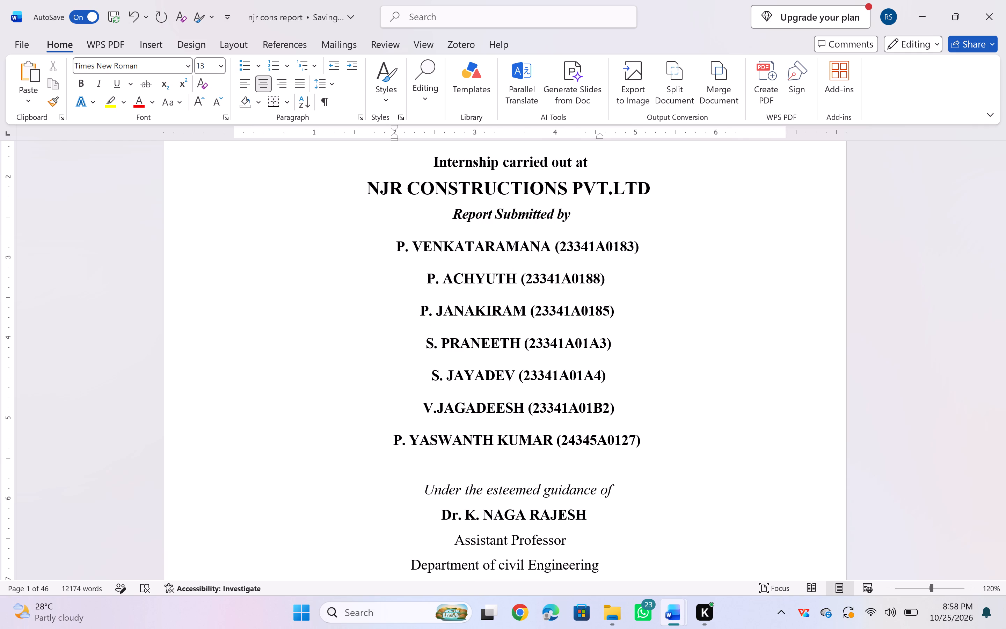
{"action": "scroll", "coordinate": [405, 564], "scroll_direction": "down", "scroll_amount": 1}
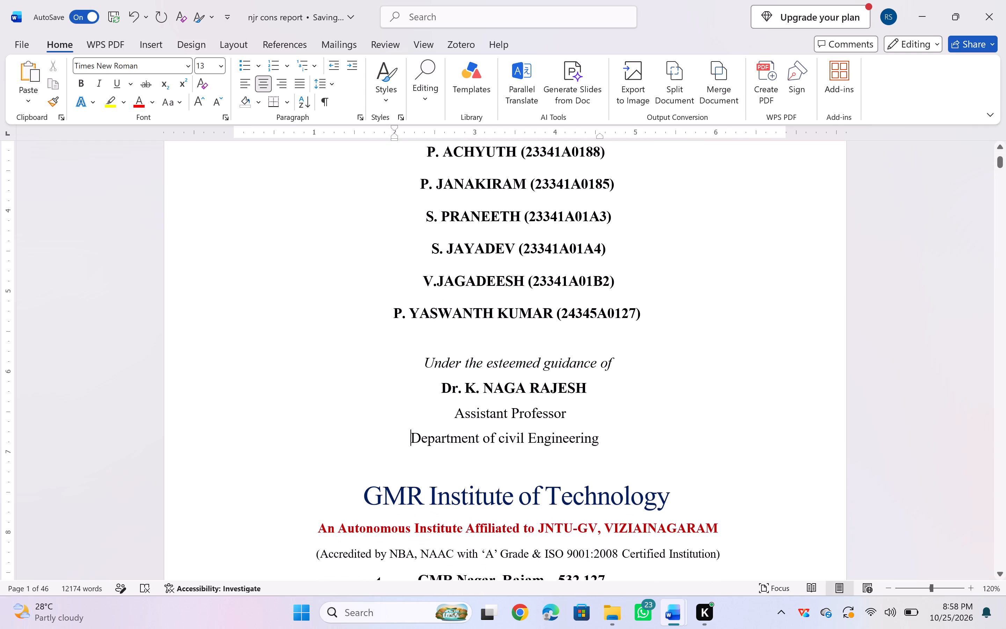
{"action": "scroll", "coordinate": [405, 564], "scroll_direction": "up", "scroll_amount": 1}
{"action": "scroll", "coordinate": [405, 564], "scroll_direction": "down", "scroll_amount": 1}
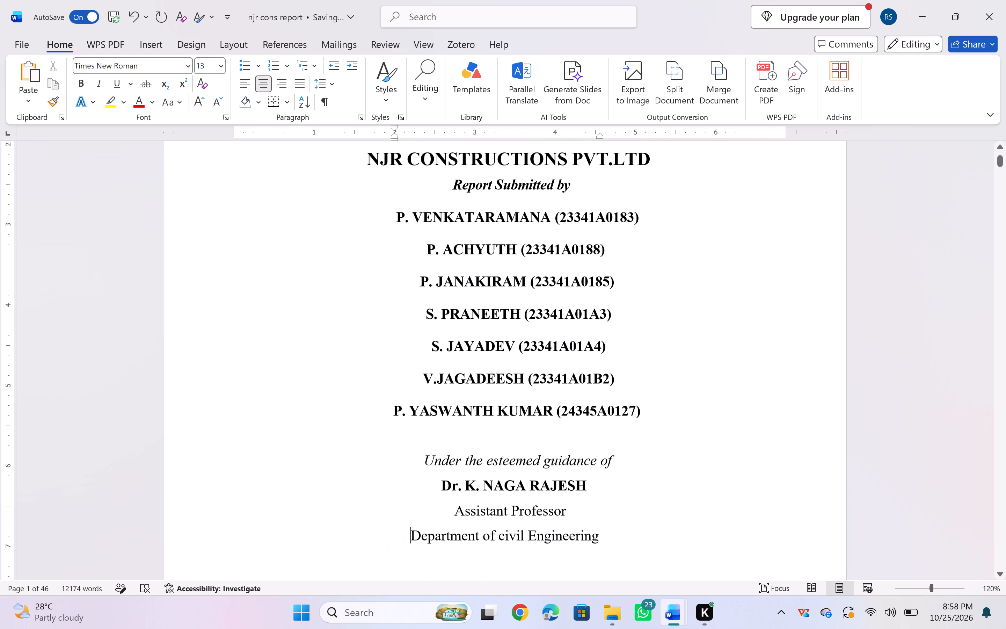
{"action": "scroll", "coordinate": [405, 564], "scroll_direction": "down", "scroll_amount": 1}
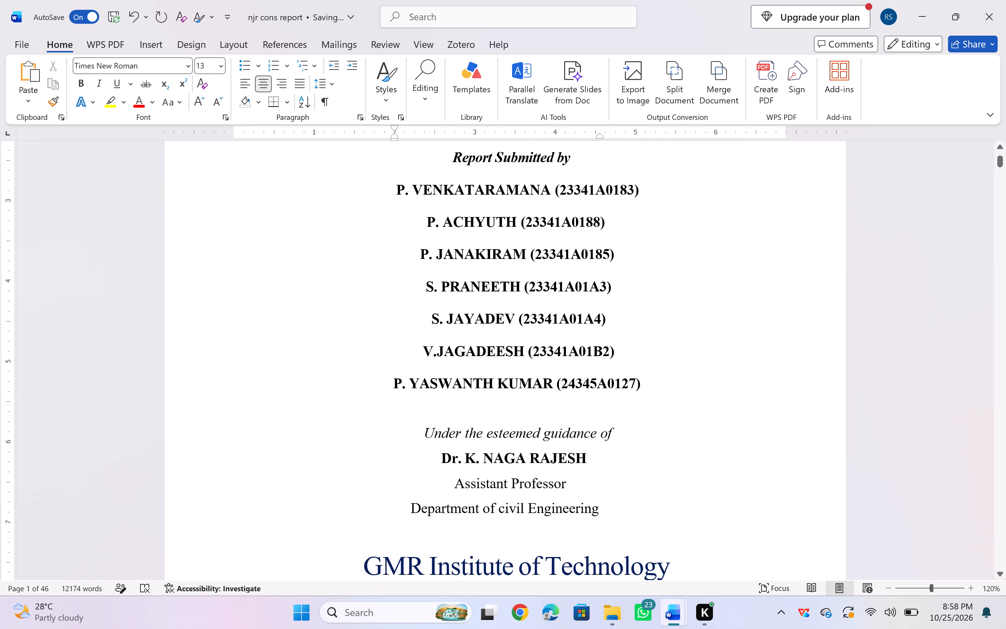
Add a space before the central internship supervisor's name in the Acknowledgement so the title and name start together on a new line.
{"action": "scroll", "coordinate": [405, 564], "scroll_direction": "down", "scroll_amount": 1}
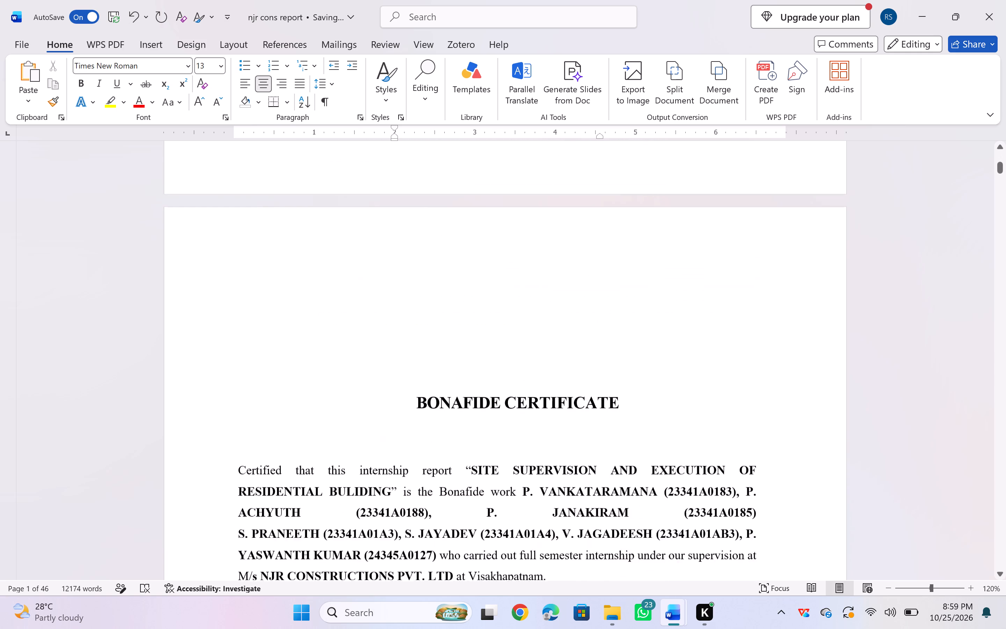
{"action": "scroll", "coordinate": [405, 564], "scroll_direction": "up", "scroll_amount": 3}
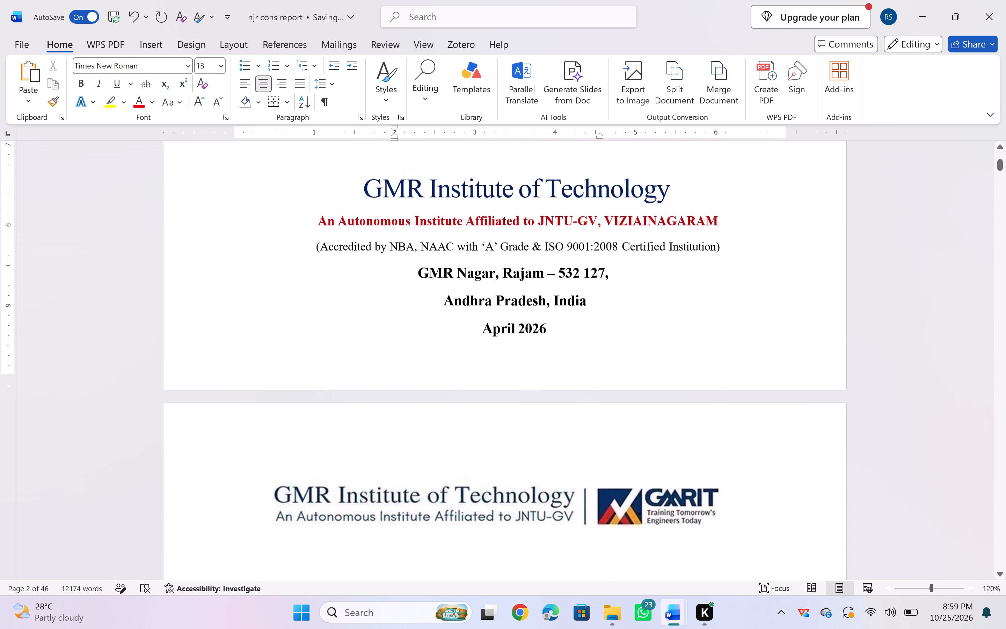
{"action": "scroll", "coordinate": [405, 564], "scroll_direction": "up", "scroll_amount": 1}
{"action": "scroll", "coordinate": [405, 564], "scroll_direction": "down", "scroll_amount": 1}
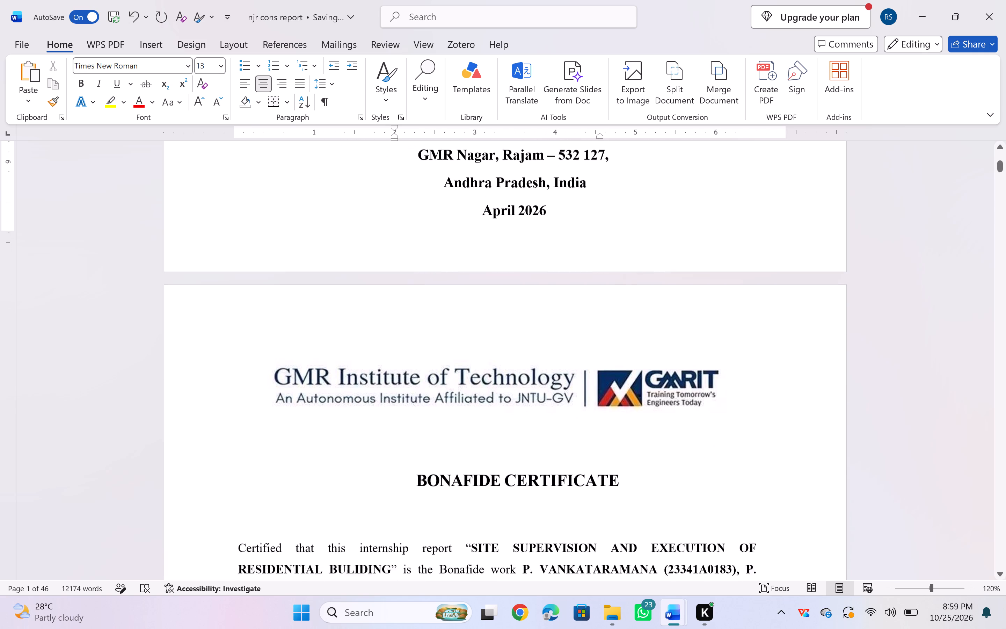
{"action": "scroll", "coordinate": [405, 564], "scroll_direction": "down", "scroll_amount": 8}
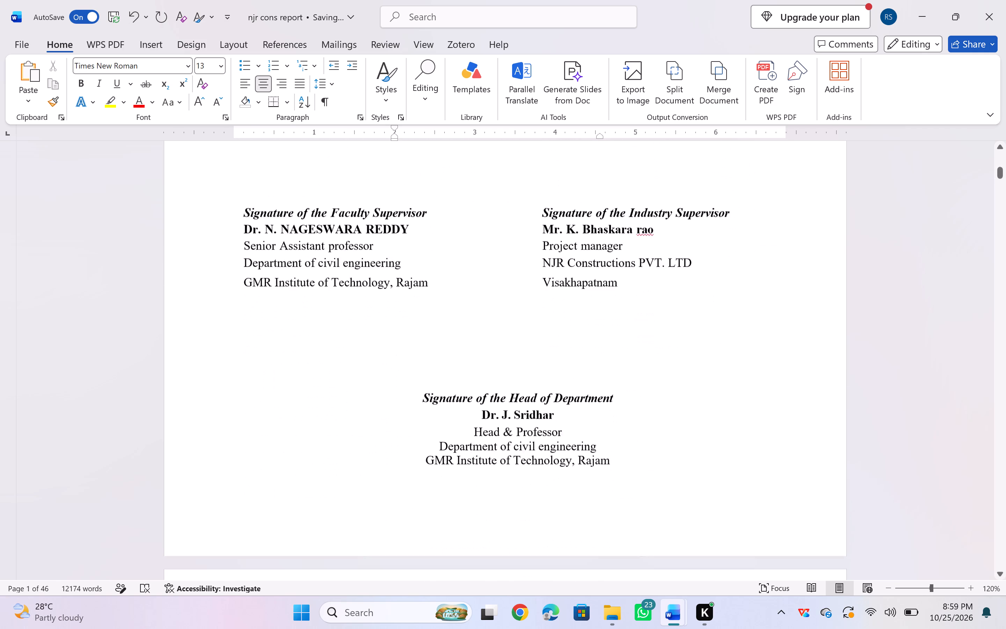
{"action": "scroll", "coordinate": [405, 564], "scroll_direction": "down", "scroll_amount": 9}
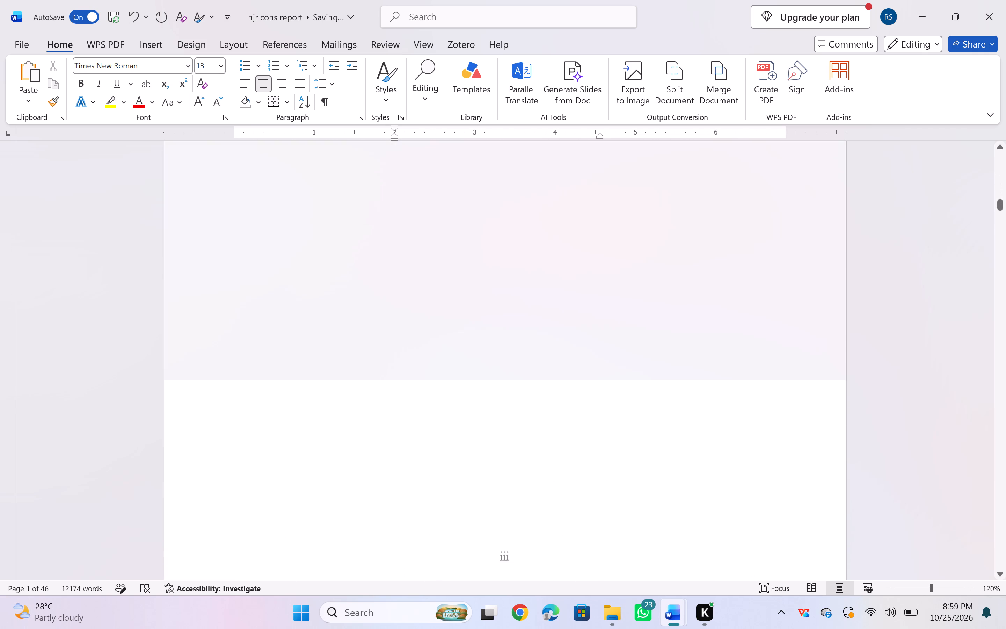
{"action": "scroll", "coordinate": [405, 564], "scroll_direction": "down", "scroll_amount": 14}
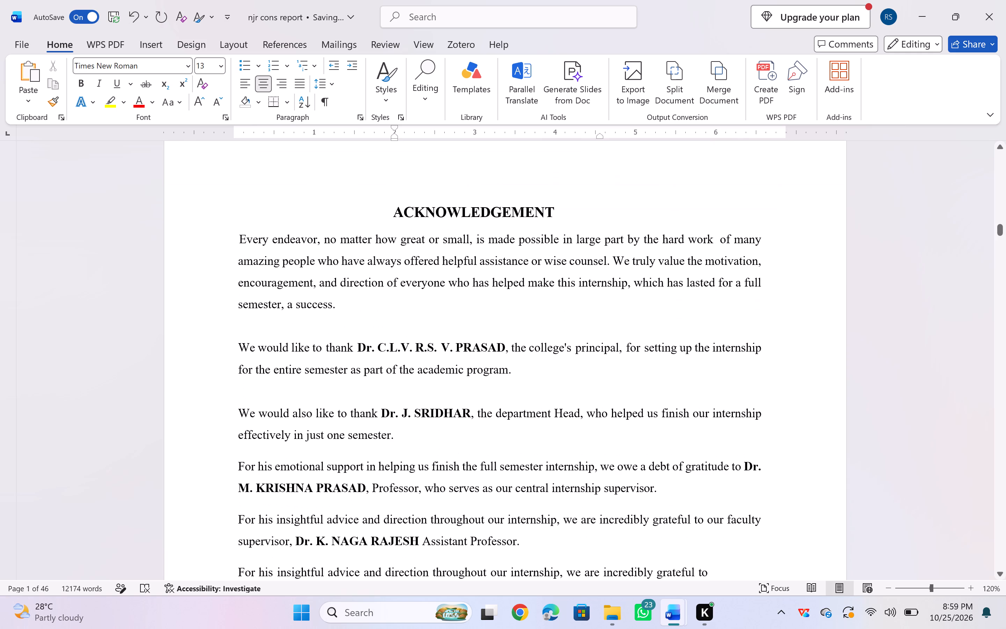
{"action": "scroll", "coordinate": [405, 564], "scroll_direction": "down", "scroll_amount": 1}
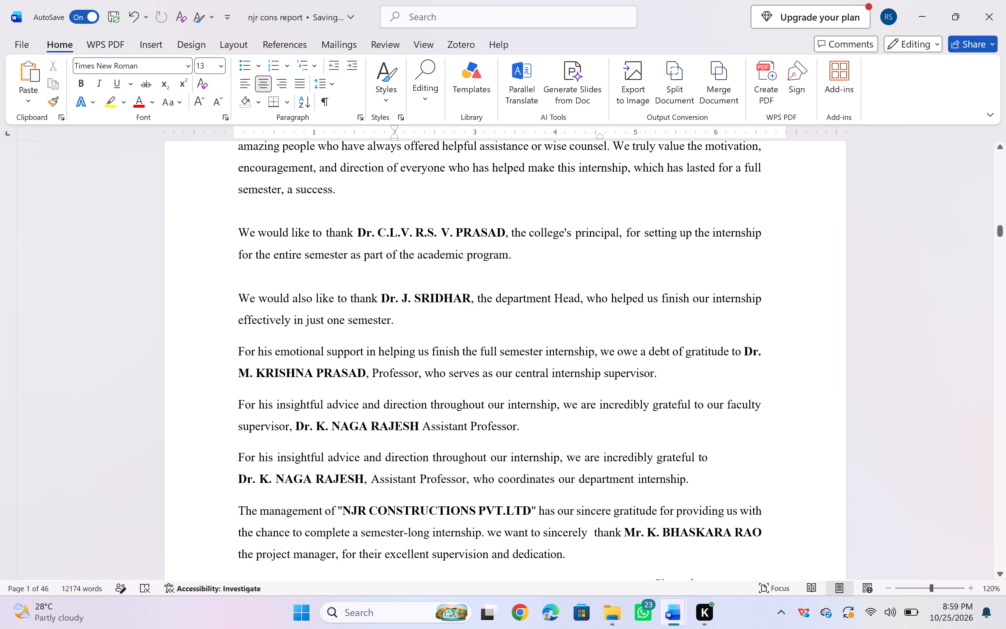
{"action": "left_click", "coordinate": [746, 350]}
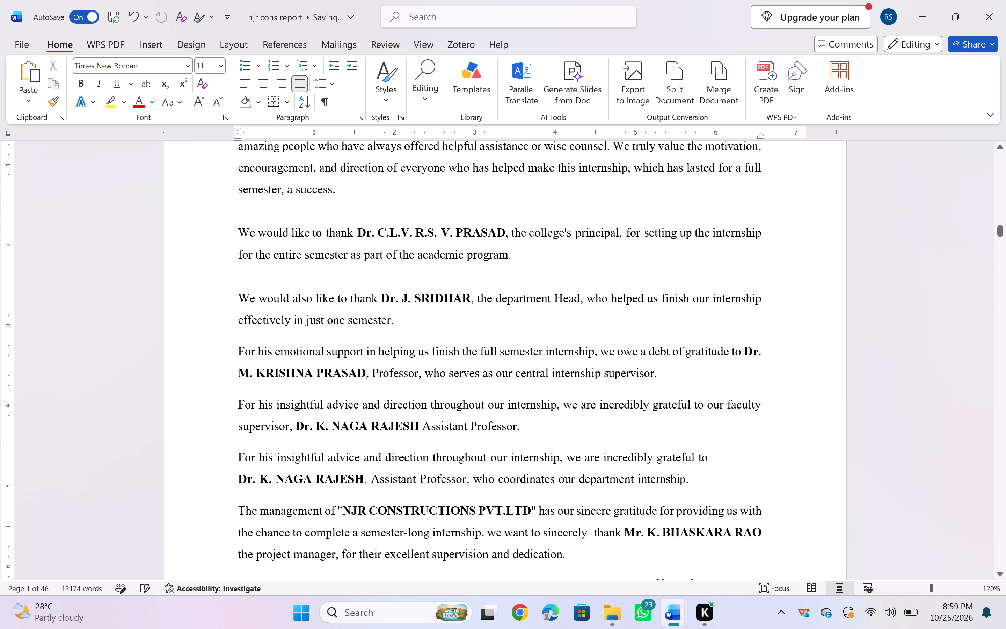
{"action": "key", "text": "Return"}
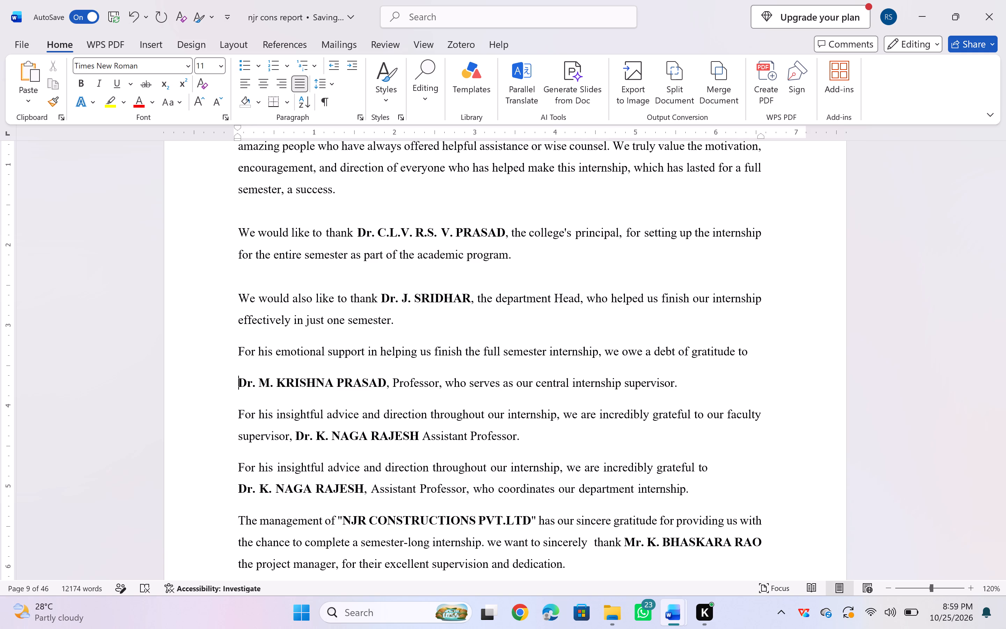
{"action": "key", "text": "ctrl+z"}
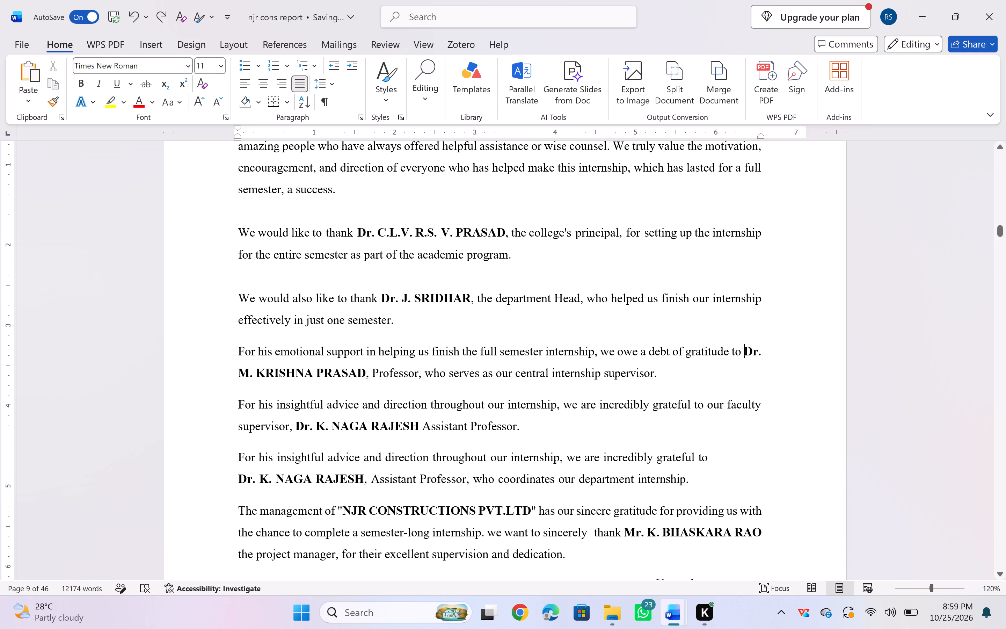
{"action": "key", "text": "space"}
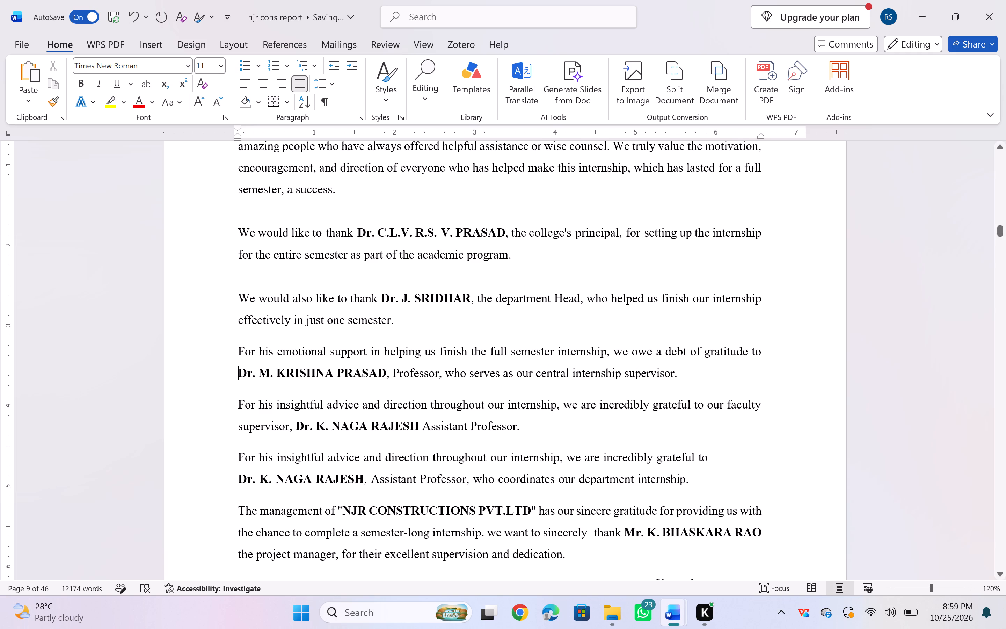
Centre the whole chapter-number, description and page-number table under the TABLE OF CONTENTS heading.
{"action": "scroll", "coordinate": [705, 349], "scroll_direction": "down", "scroll_amount": 1}
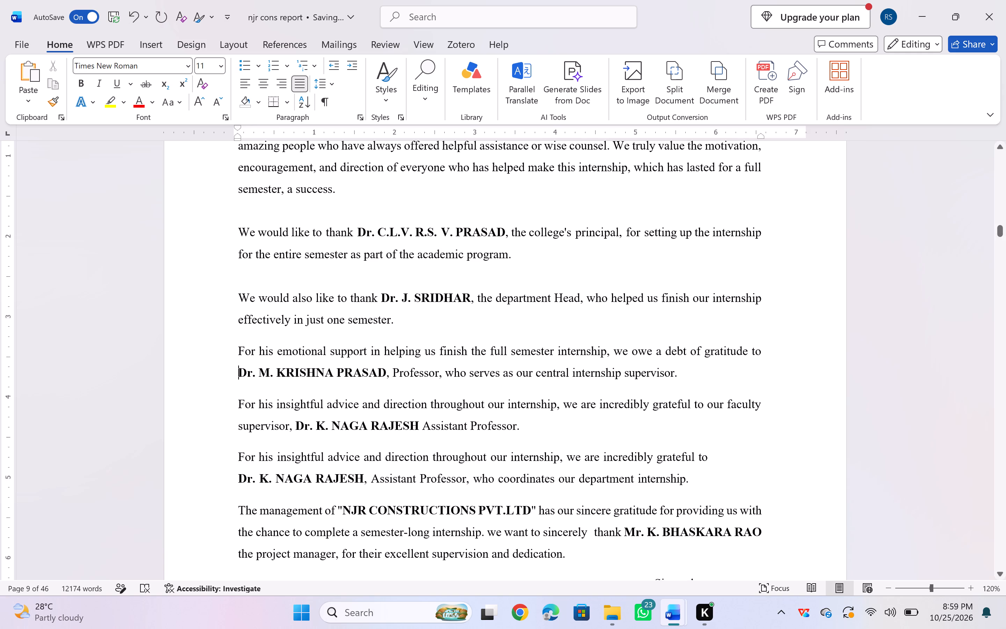
{"action": "scroll", "coordinate": [705, 349], "scroll_direction": "down", "scroll_amount": 2}
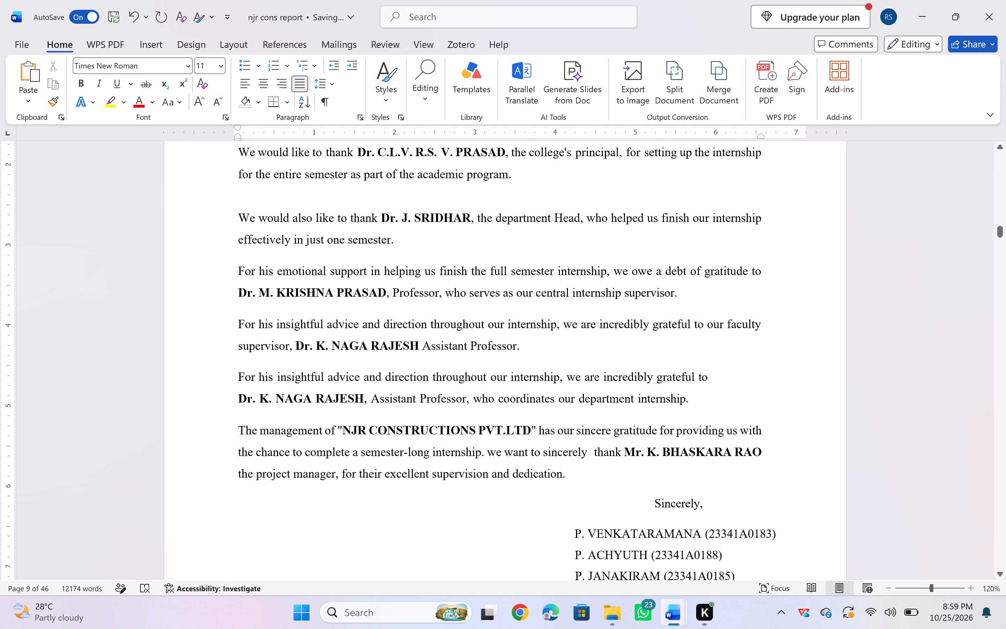
{"action": "scroll", "coordinate": [705, 349], "scroll_direction": "down", "scroll_amount": 2}
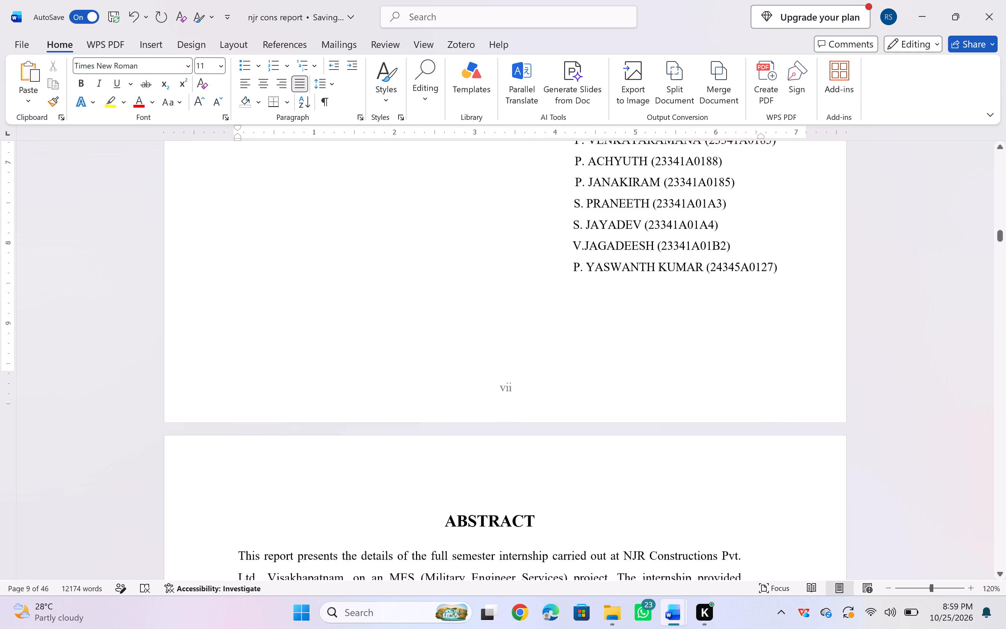
{"action": "scroll", "coordinate": [705, 349], "scroll_direction": "down", "scroll_amount": 3}
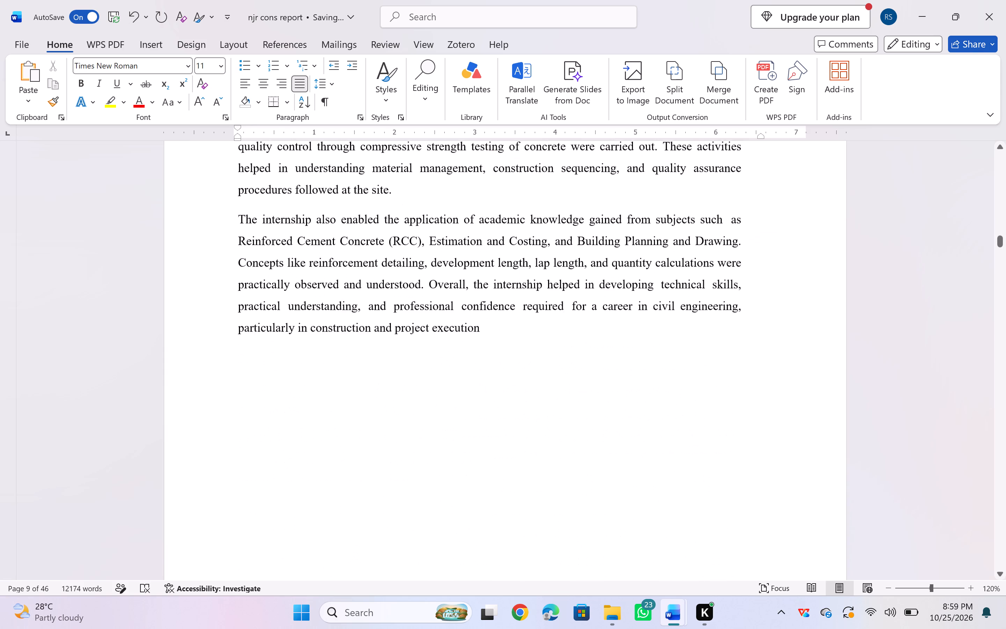
{"action": "scroll", "coordinate": [705, 349], "scroll_direction": "down", "scroll_amount": 3}
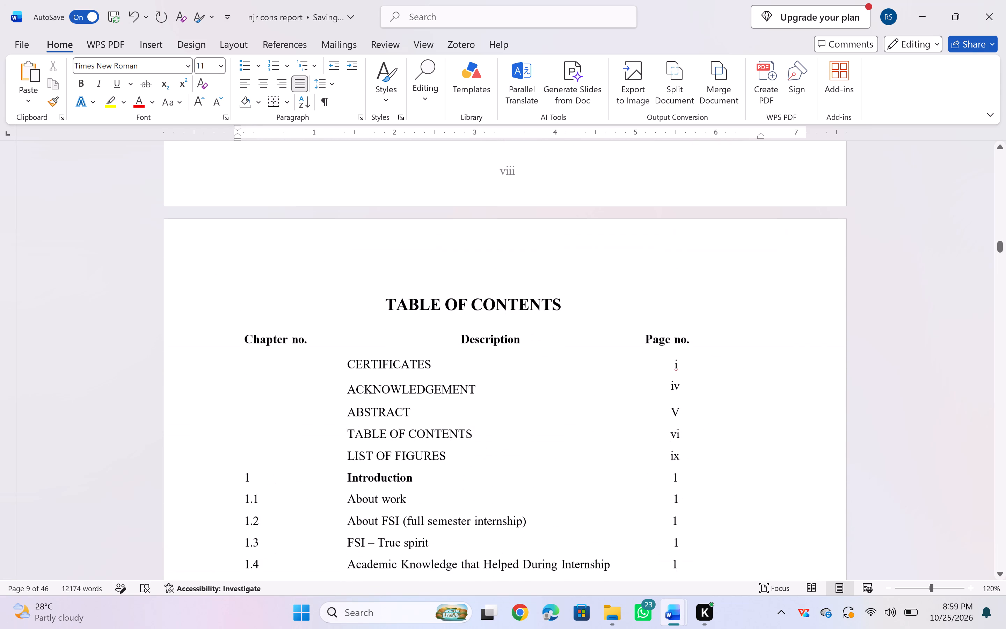
{"action": "scroll", "coordinate": [705, 349], "scroll_direction": "down", "scroll_amount": 1}
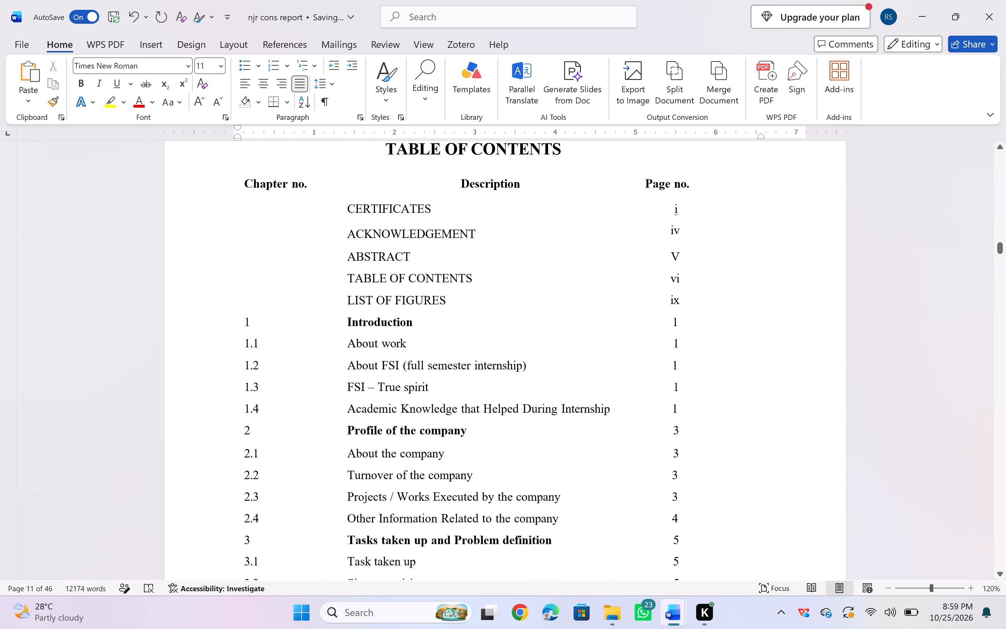
{"action": "scroll", "coordinate": [705, 349], "scroll_direction": "up", "scroll_amount": 1}
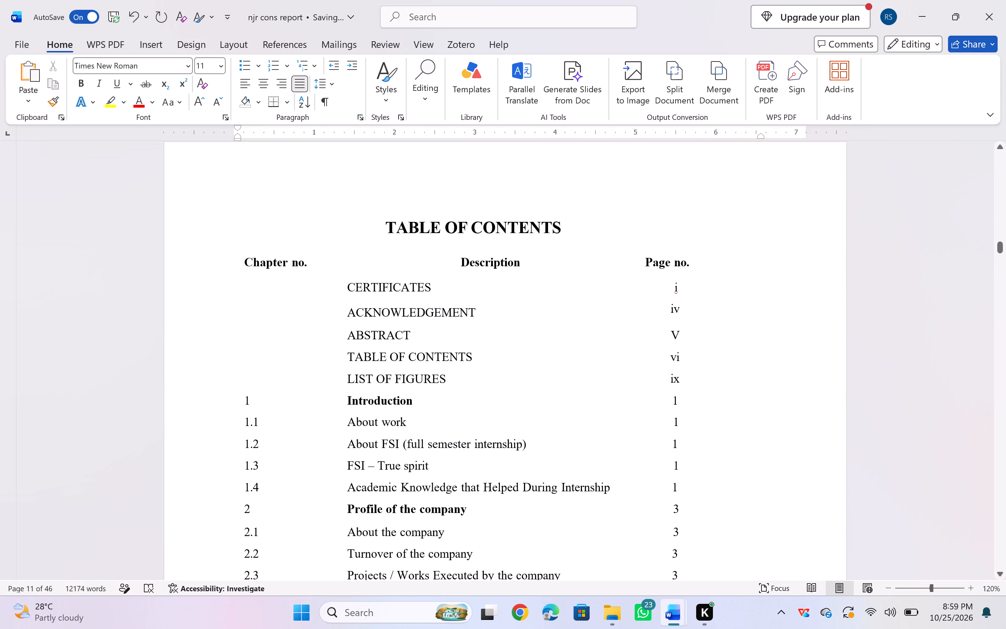
{"action": "scroll", "coordinate": [705, 349], "scroll_direction": "up", "scroll_amount": 1}
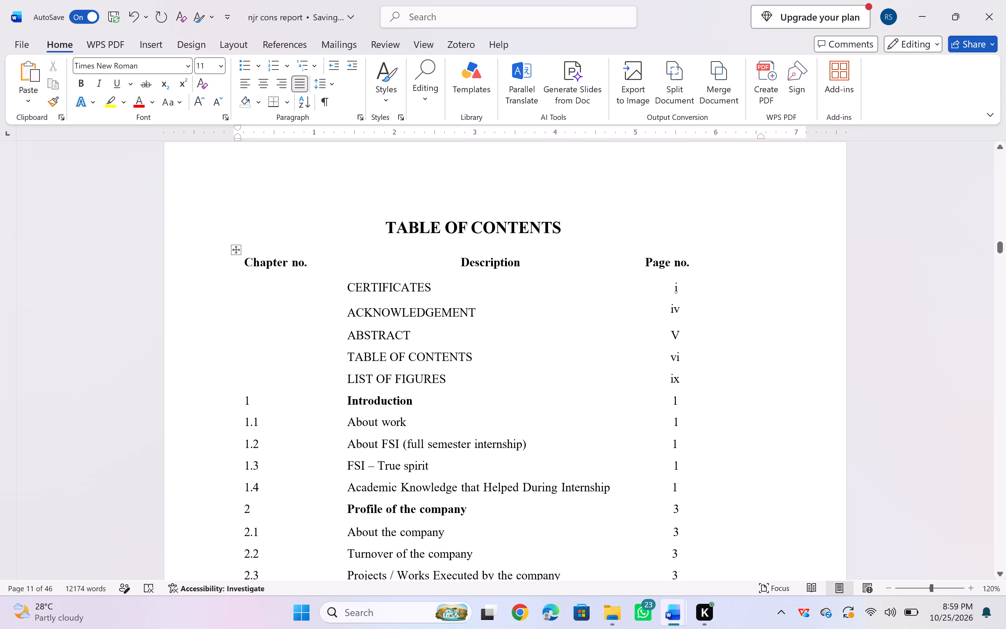
{"action": "left_click", "coordinate": [240, 250]}
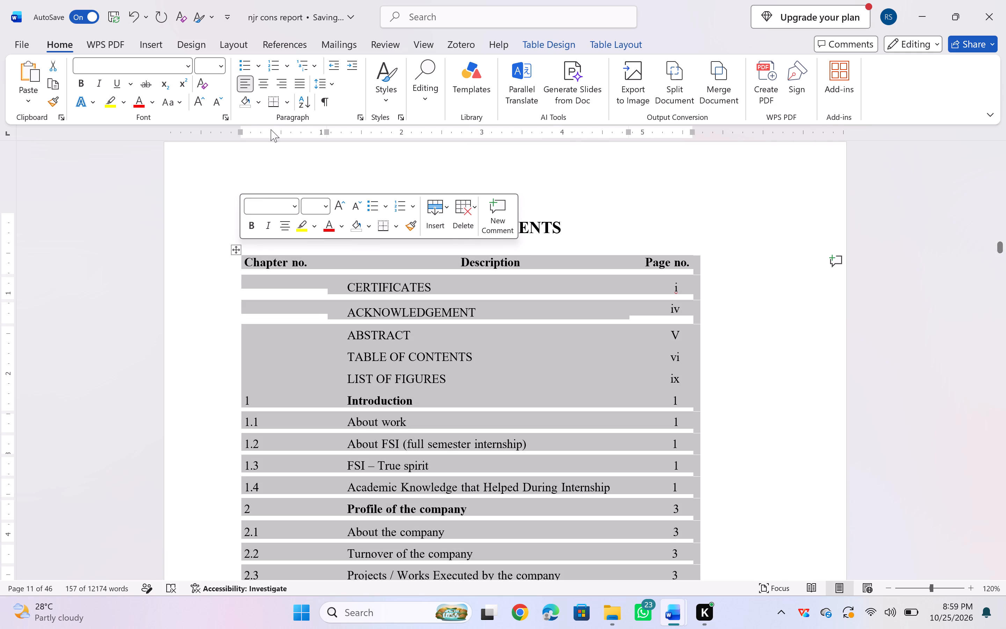
{"action": "left_click", "coordinate": [264, 83]}
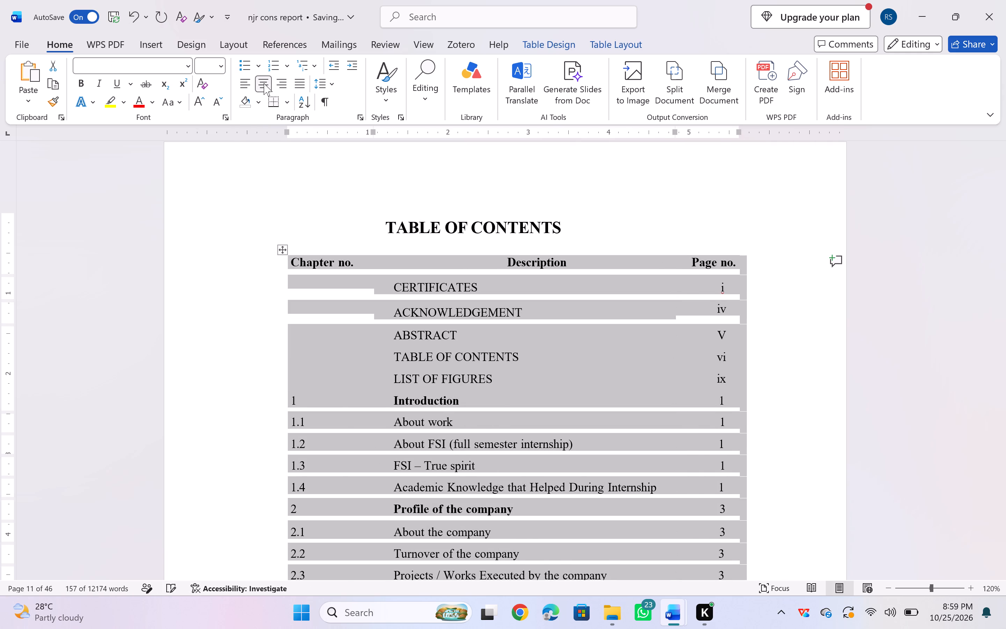
{"action": "left_click", "coordinate": [418, 277]}
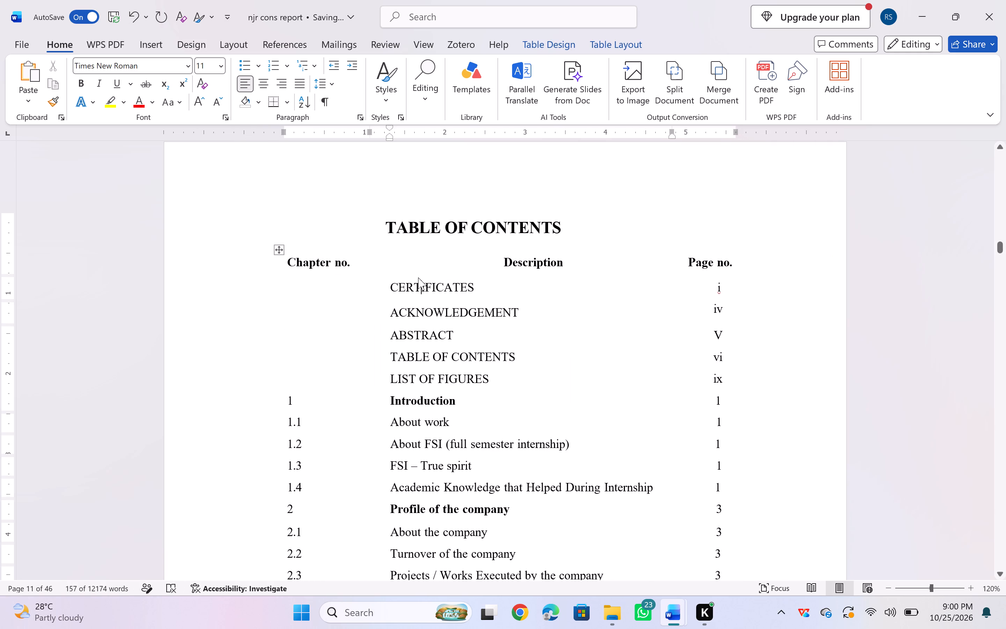
Increase the TABLE OF CONTENTS heading's indent by two levels to bring it over the centred table.
{"action": "left_click_drag", "start_coordinate": [389, 224], "coordinate": [548, 218]}
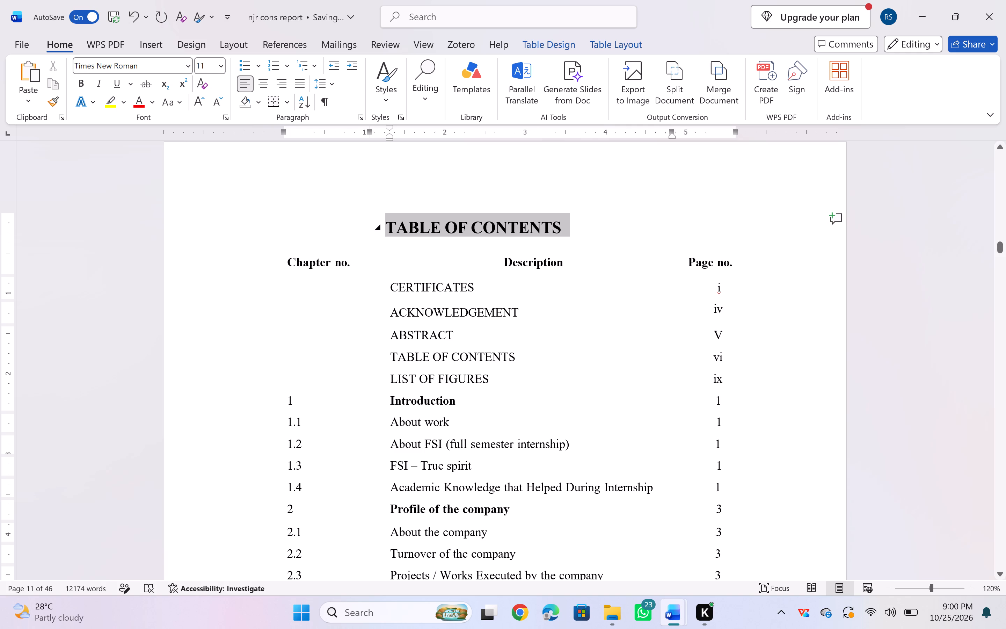
{"action": "left_click_drag", "start_coordinate": [548, 218], "coordinate": [548, 218]}
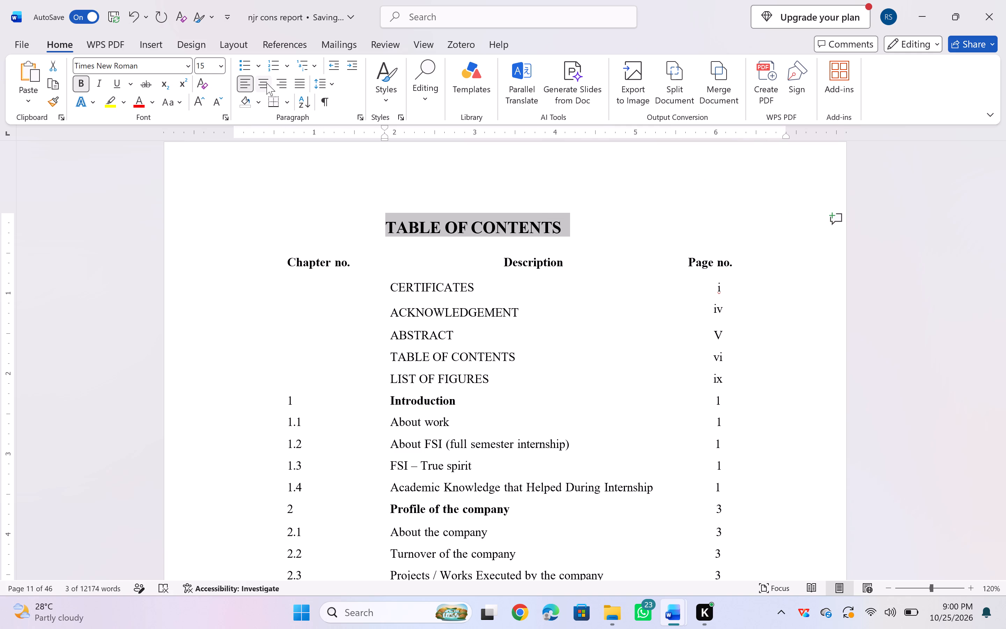
{"action": "left_click", "coordinate": [267, 83]}
{"action": "left_click", "coordinate": [267, 83]}
{"action": "left_click", "coordinate": [357, 63]}
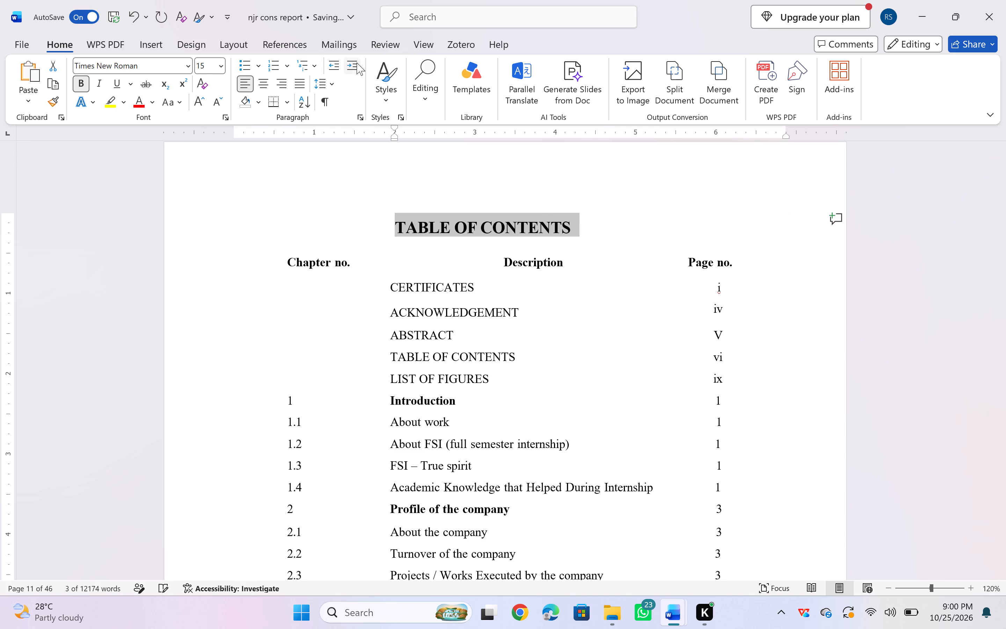
{"action": "left_click", "coordinate": [357, 63]}
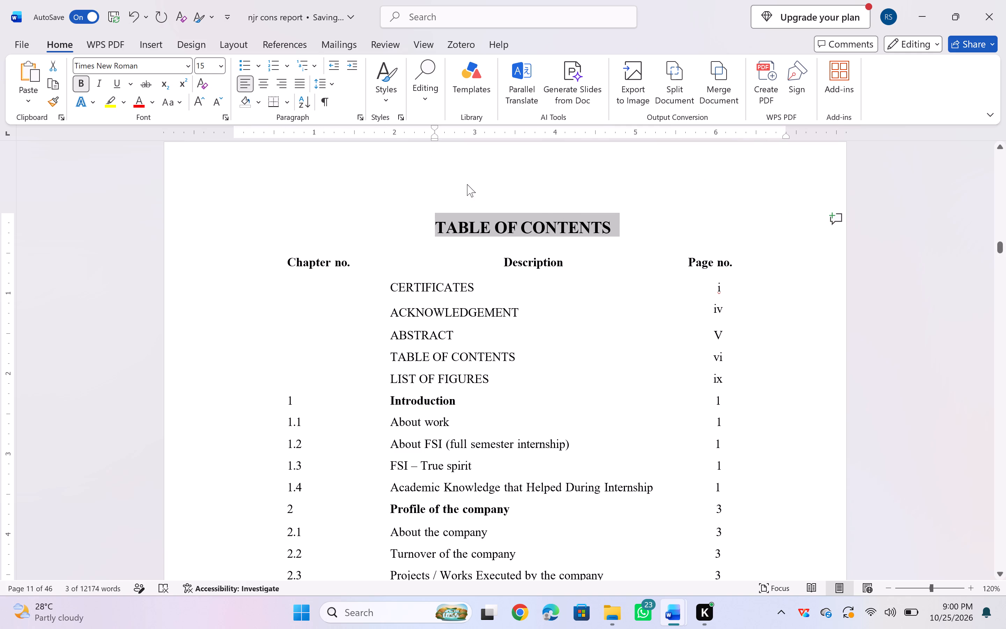
{"action": "left_click", "coordinate": [482, 221]}
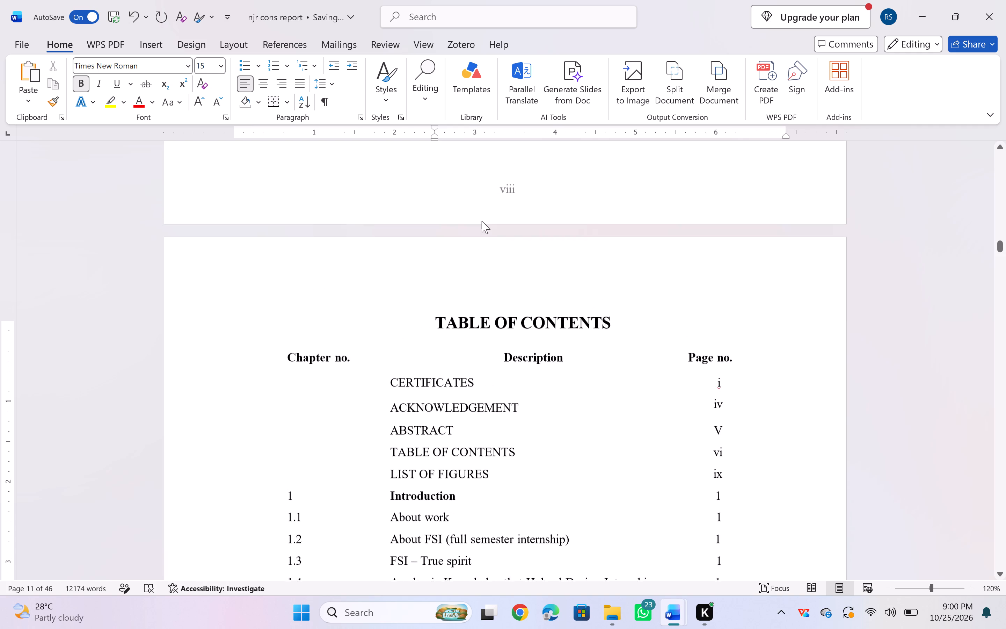
Examine how the contents rows from 3.2.5 Tile work onward align with the centred table on the preceding page.
{"action": "scroll", "coordinate": [482, 221], "scroll_direction": "down", "scroll_amount": 1}
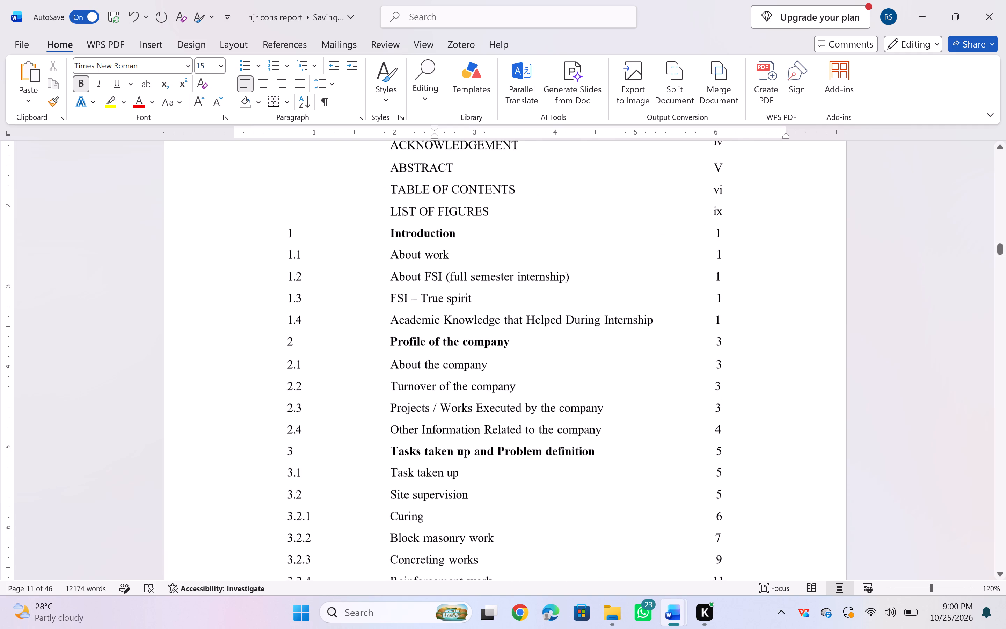
{"action": "scroll", "coordinate": [482, 221], "scroll_direction": "up", "scroll_amount": 2}
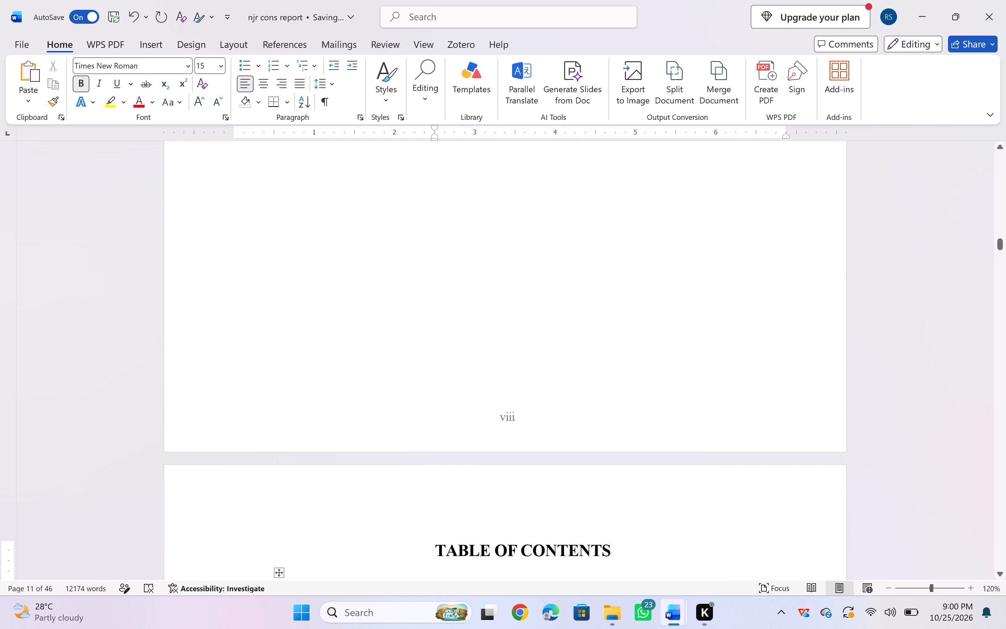
{"action": "scroll", "coordinate": [482, 221], "scroll_direction": "down", "scroll_amount": 1}
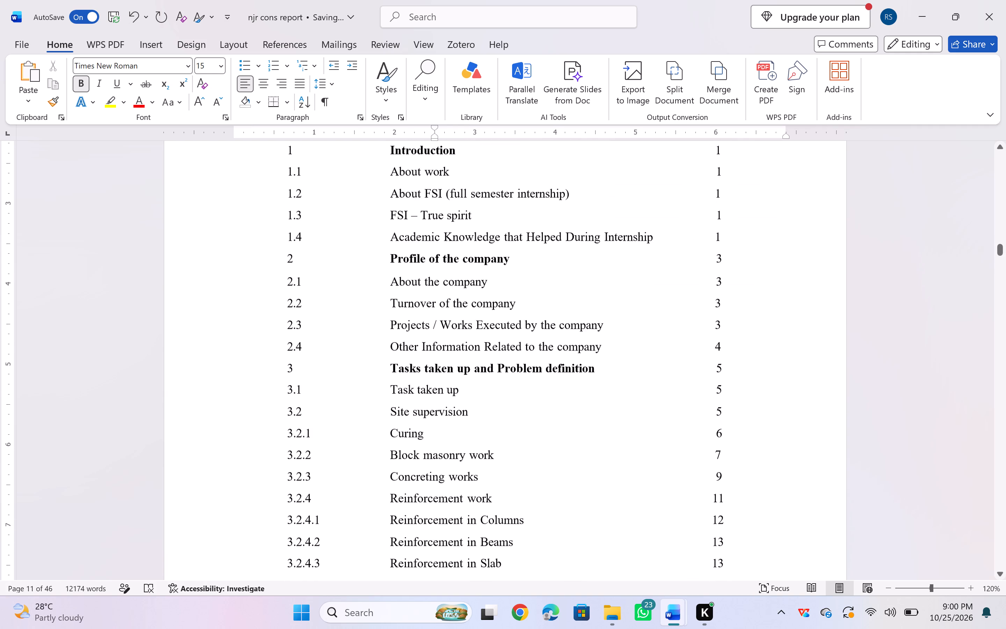
{"action": "scroll", "coordinate": [482, 221], "scroll_direction": "down", "scroll_amount": 2}
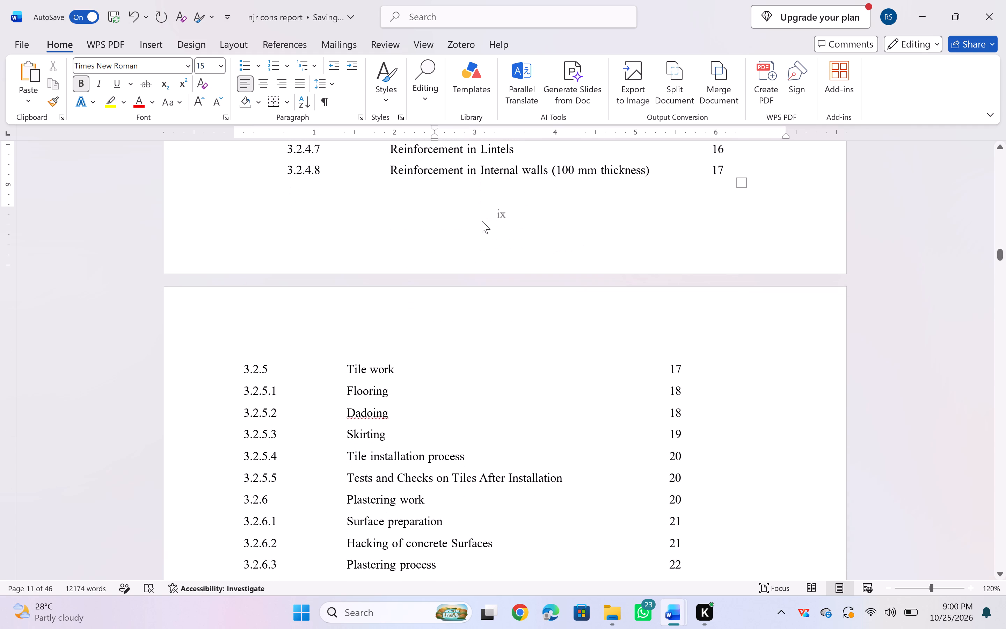
{"action": "scroll", "coordinate": [264, 393], "scroll_direction": "down", "scroll_amount": 1}
{"action": "left_click", "coordinate": [264, 393]}
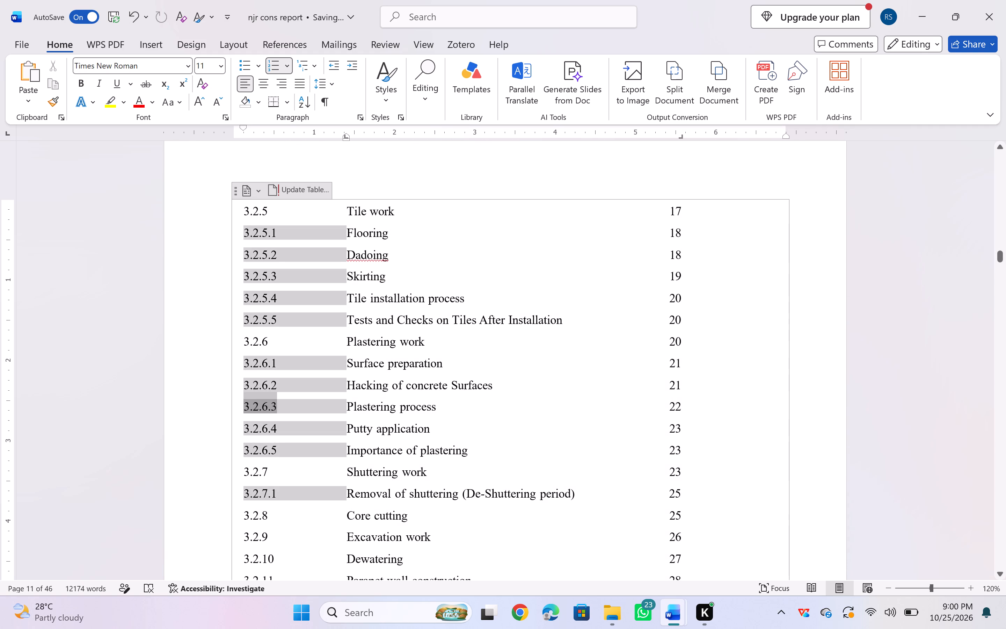
{"action": "left_click", "coordinate": [235, 259]}
{"action": "left_click", "coordinate": [205, 239]}
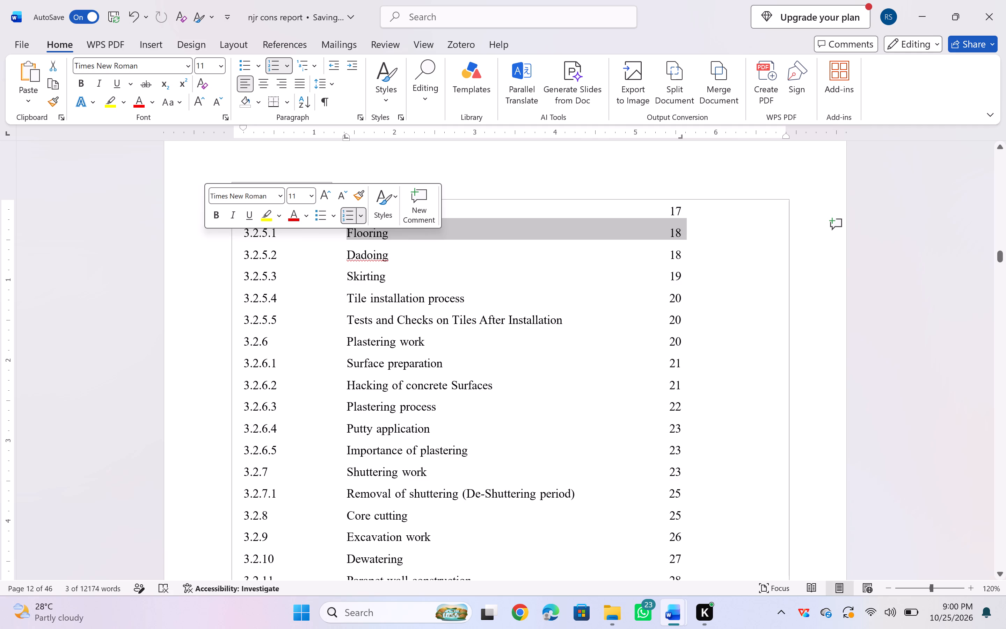
{"action": "key", "text": "Escape"}
{"action": "left_click", "coordinate": [205, 239]}
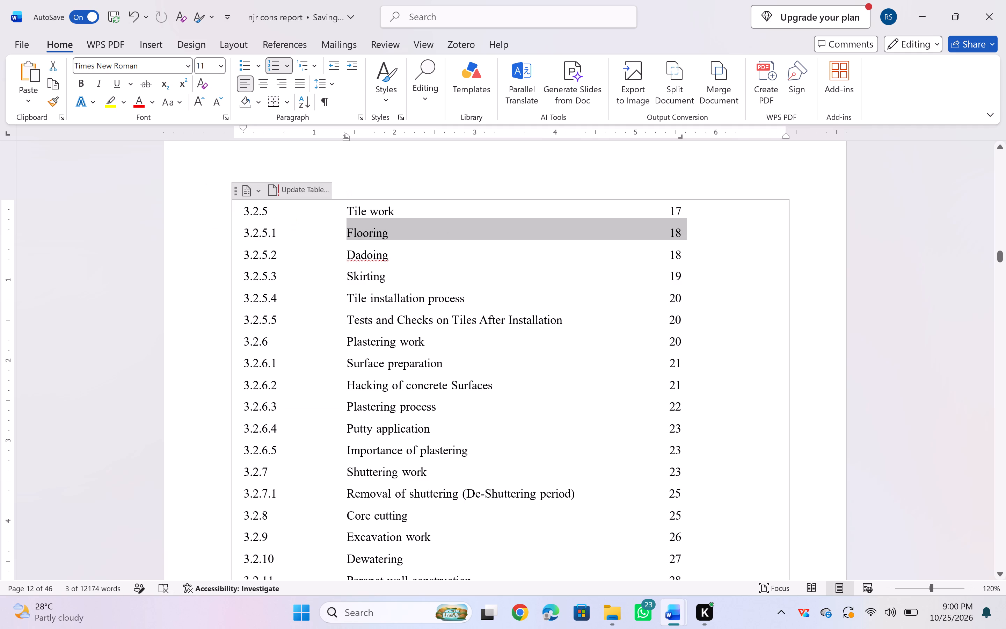
{"action": "left_click", "coordinate": [378, 215]}
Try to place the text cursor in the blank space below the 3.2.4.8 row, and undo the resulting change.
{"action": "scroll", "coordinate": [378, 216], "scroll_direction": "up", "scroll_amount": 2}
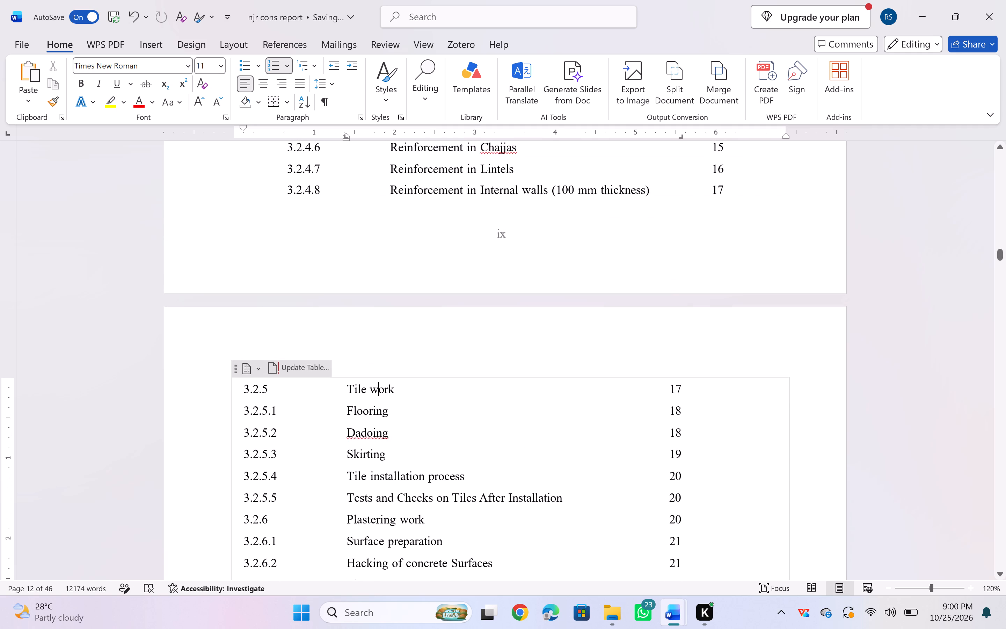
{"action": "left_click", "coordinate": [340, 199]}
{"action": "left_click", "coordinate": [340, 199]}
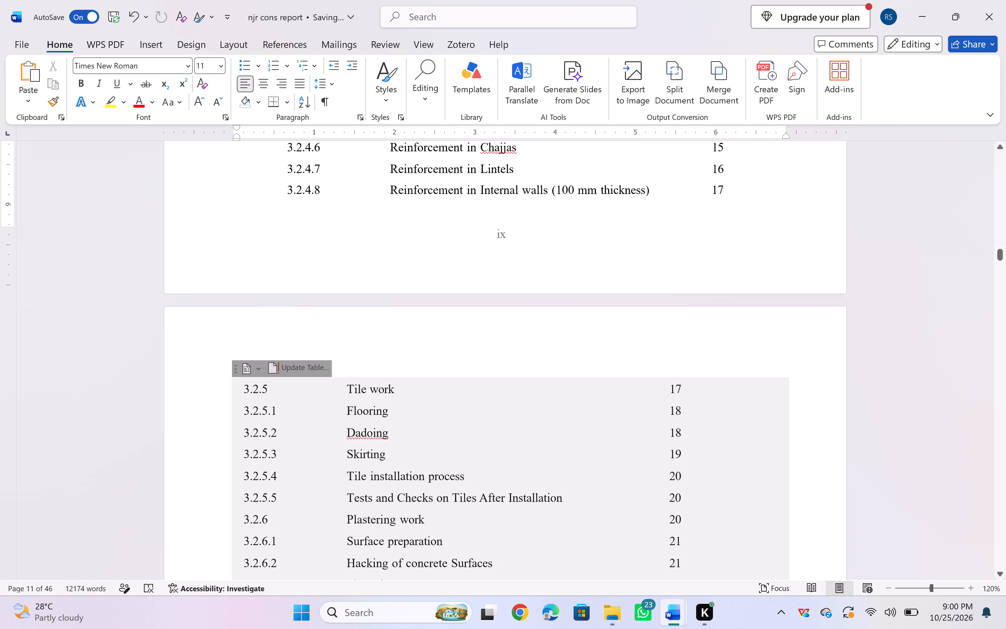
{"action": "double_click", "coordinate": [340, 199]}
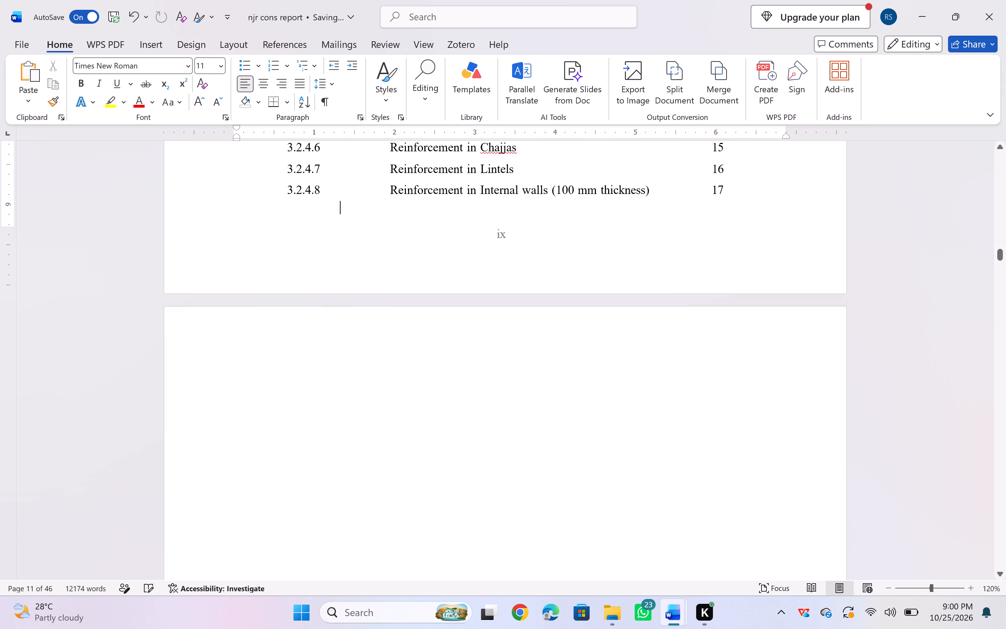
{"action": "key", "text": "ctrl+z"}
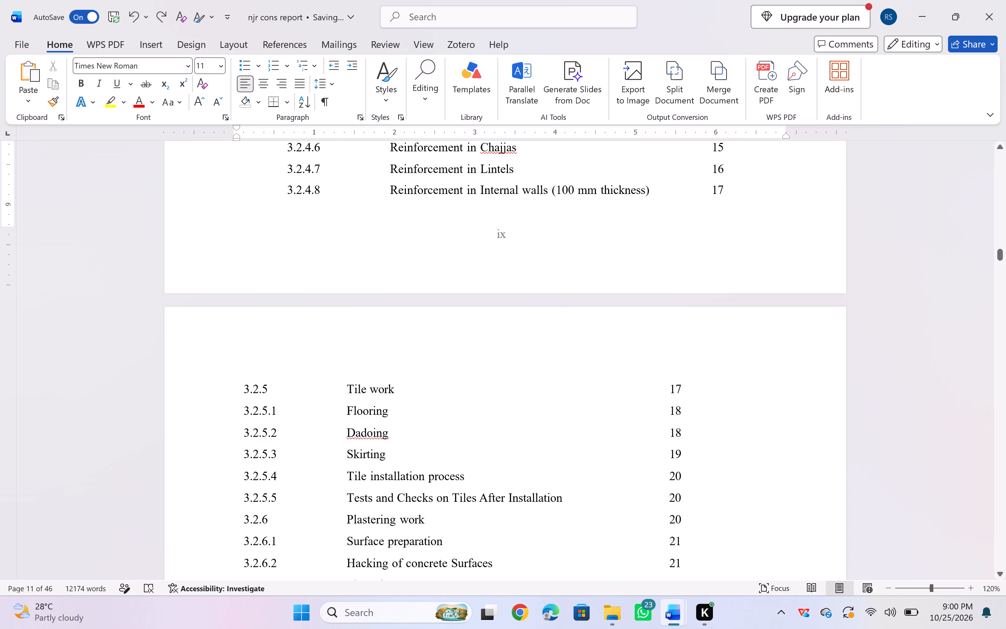
Select the centred contents table and compare its position with the remaining contents rows through References.
{"action": "scroll", "coordinate": [230, 236], "scroll_direction": "up", "scroll_amount": 1}
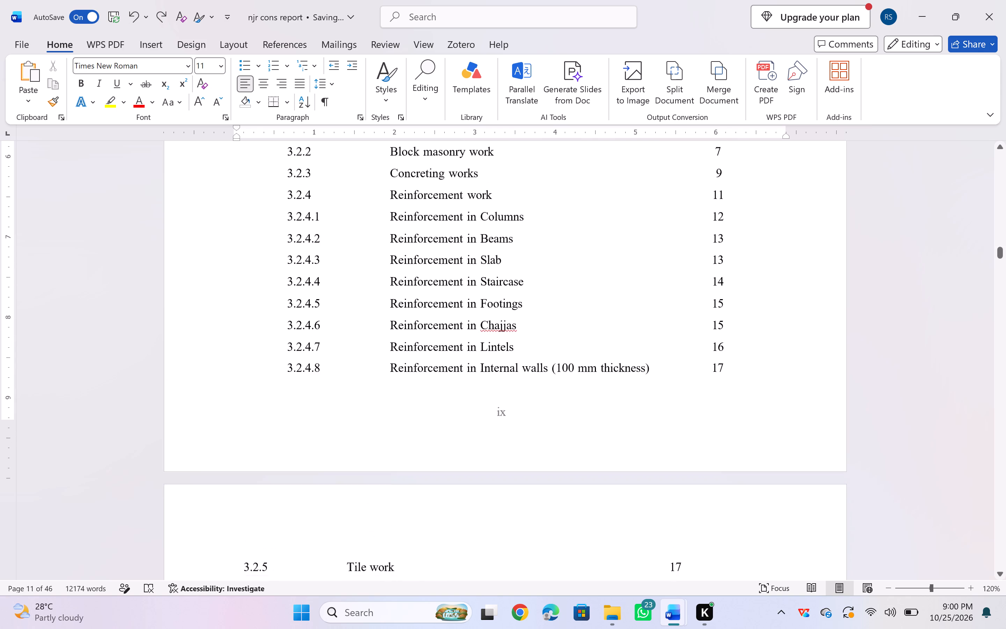
{"action": "scroll", "coordinate": [230, 236], "scroll_direction": "up", "scroll_amount": 5}
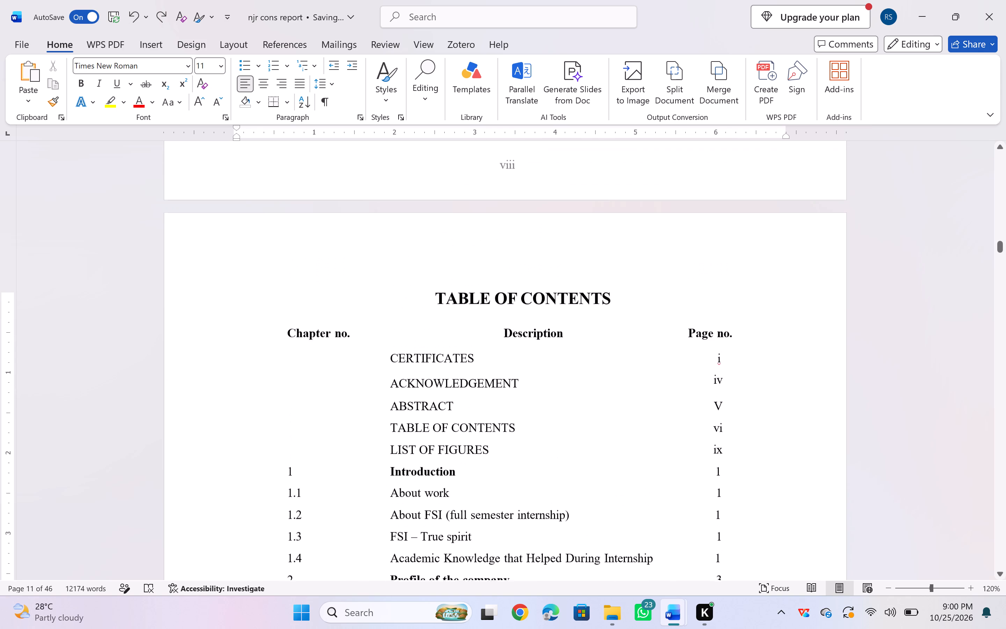
{"action": "left_click", "coordinate": [280, 329]}
{"action": "scroll", "coordinate": [282, 401], "scroll_direction": "down", "scroll_amount": 1}
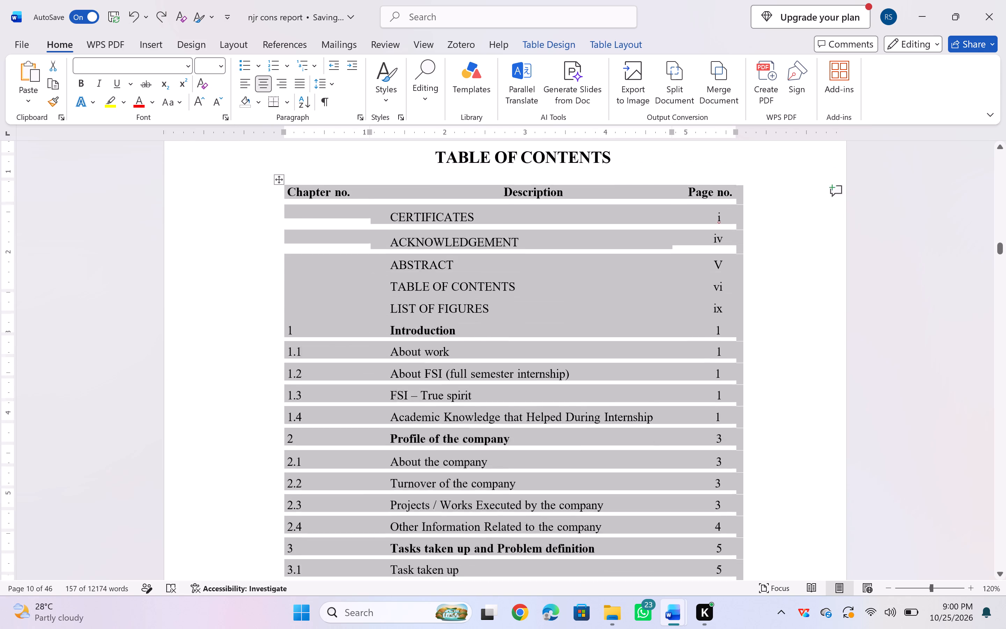
{"action": "scroll", "coordinate": [282, 401], "scroll_direction": "down", "scroll_amount": 4}
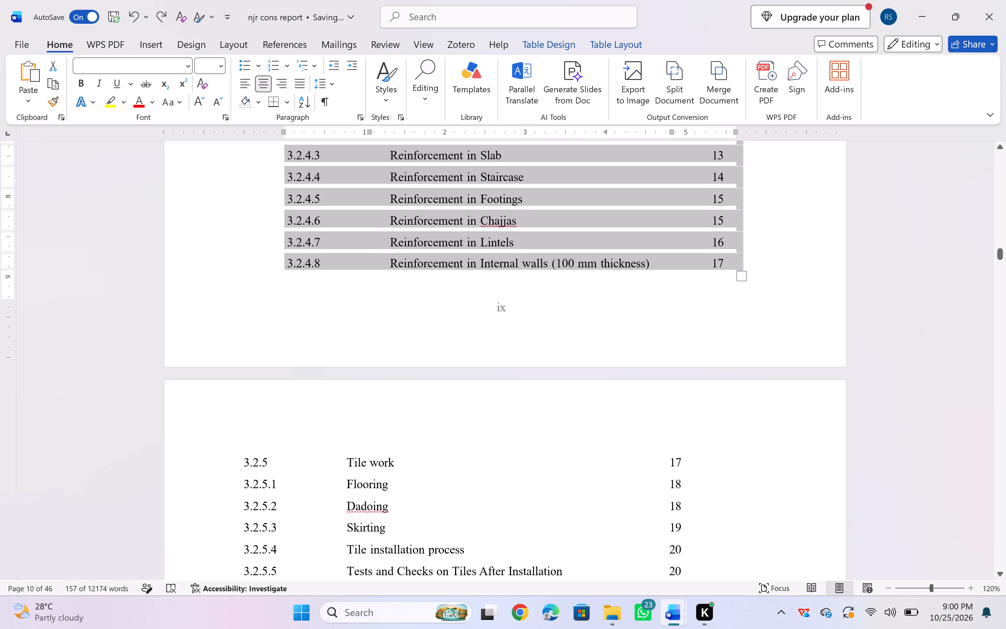
{"action": "scroll", "coordinate": [282, 401], "scroll_direction": "down", "scroll_amount": 3}
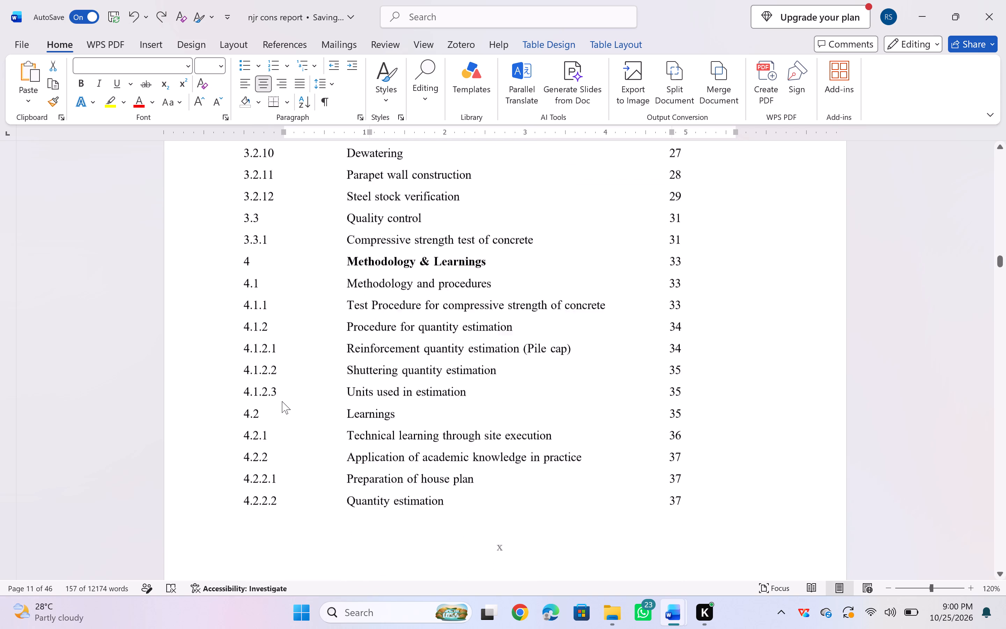
{"action": "scroll", "coordinate": [282, 401], "scroll_direction": "down", "scroll_amount": 2}
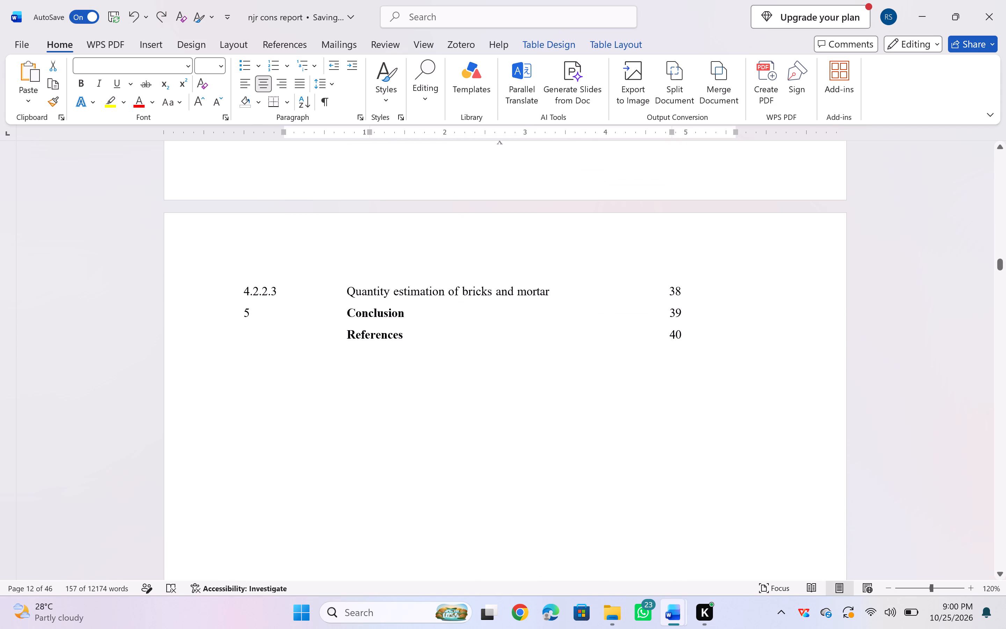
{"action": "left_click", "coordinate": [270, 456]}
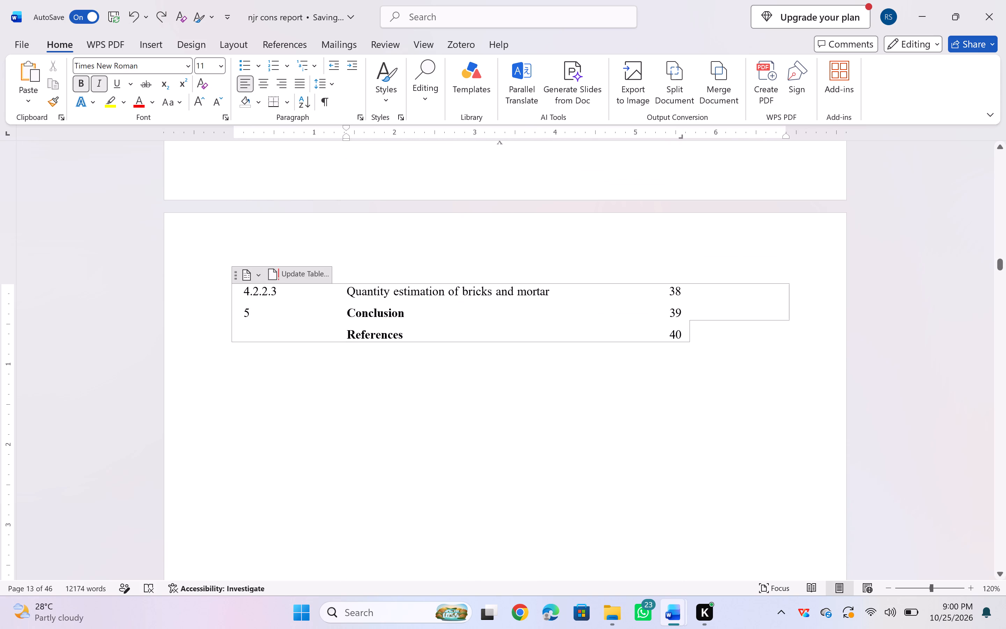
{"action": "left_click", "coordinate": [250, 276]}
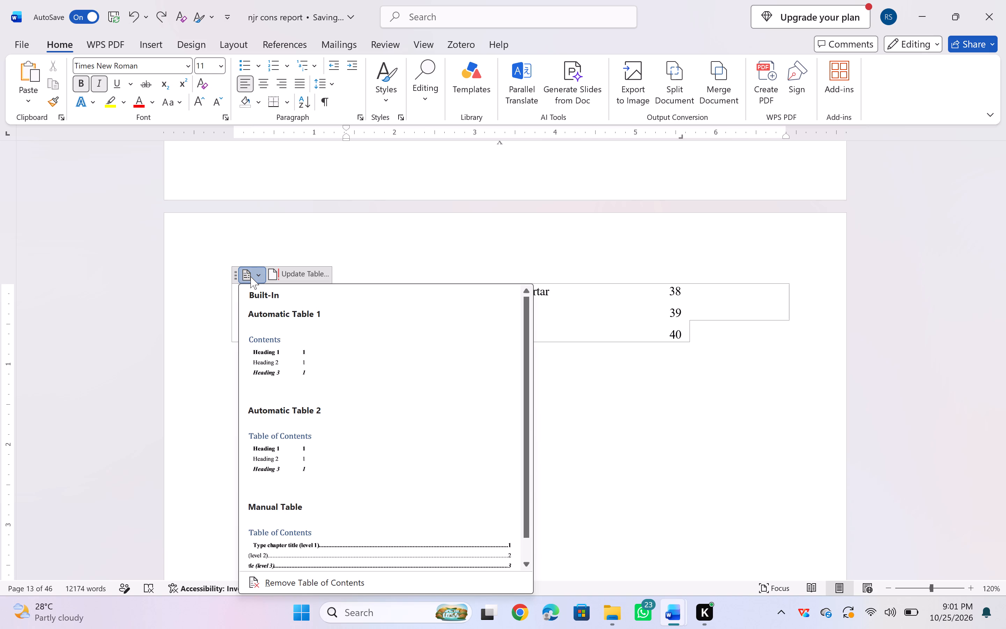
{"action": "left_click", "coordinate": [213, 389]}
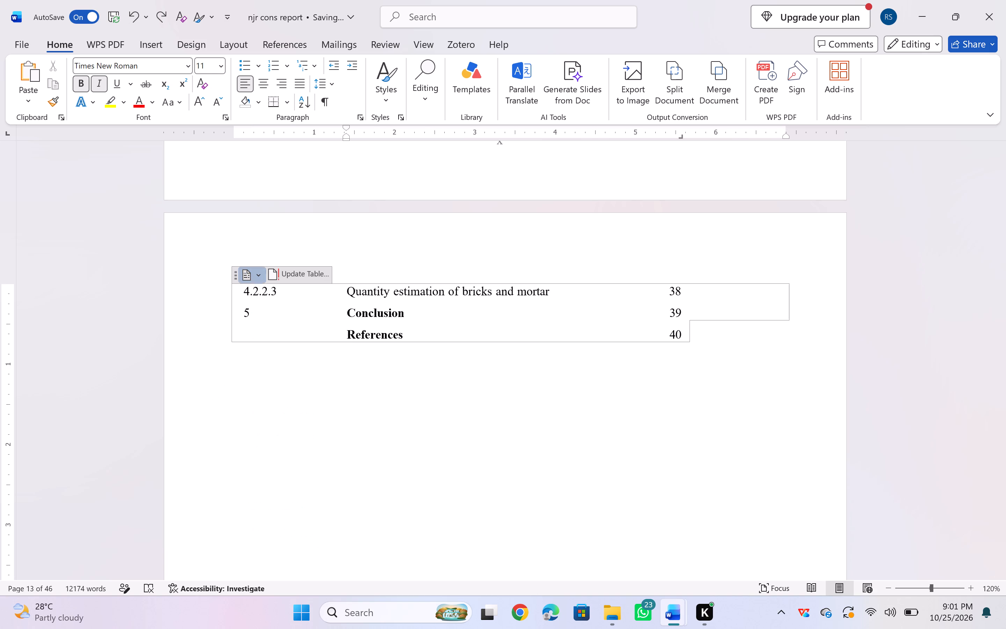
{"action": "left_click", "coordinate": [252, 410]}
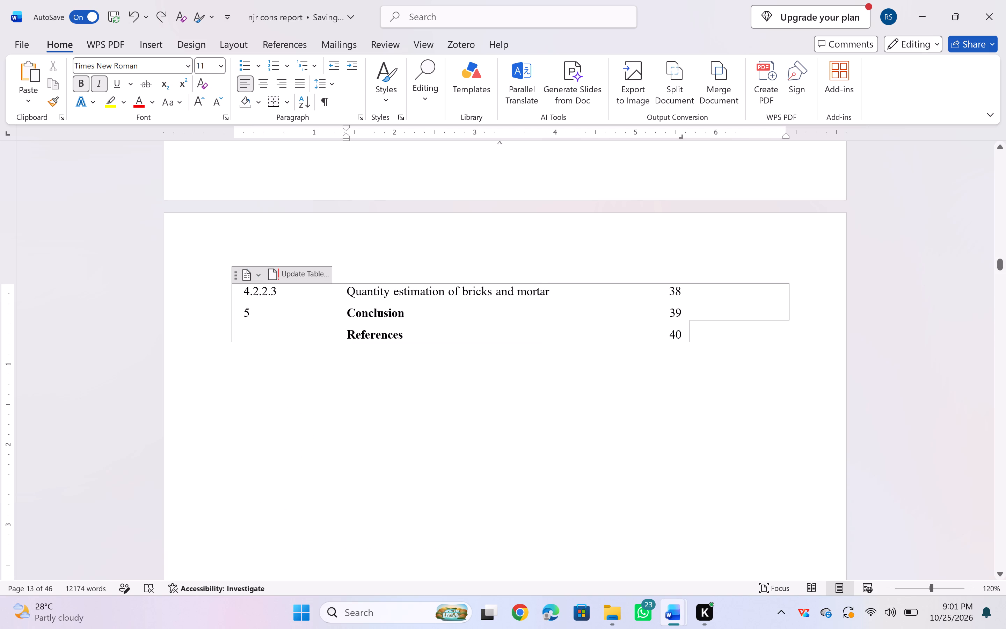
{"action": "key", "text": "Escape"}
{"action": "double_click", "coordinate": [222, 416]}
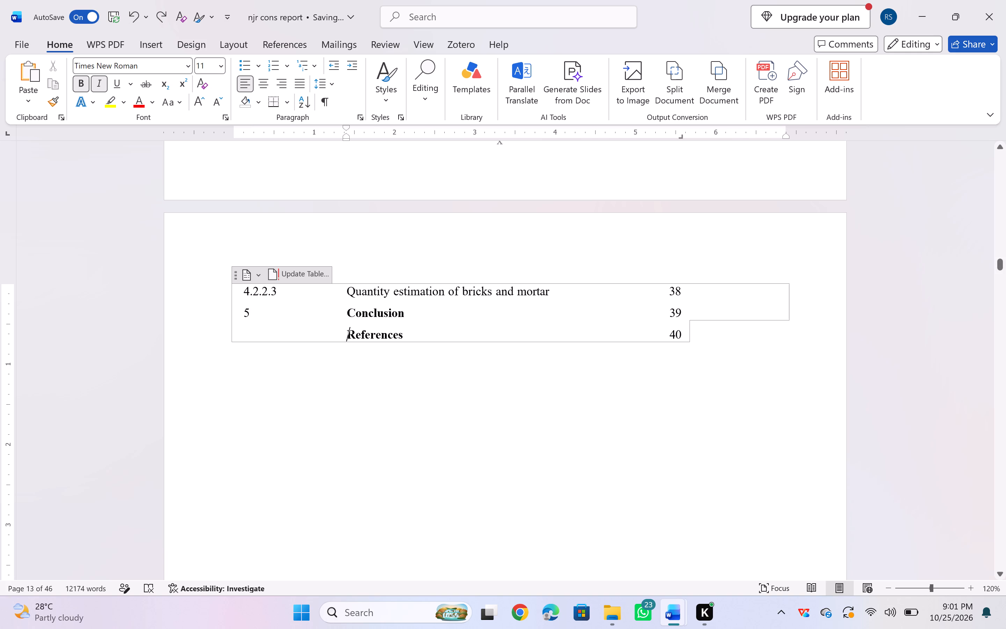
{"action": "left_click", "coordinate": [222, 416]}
Centre the text of the whole LIST OF FIGURES table together with the figure 3.31 row on the following page.
{"action": "scroll", "coordinate": [229, 459], "scroll_direction": "down", "scroll_amount": 1}
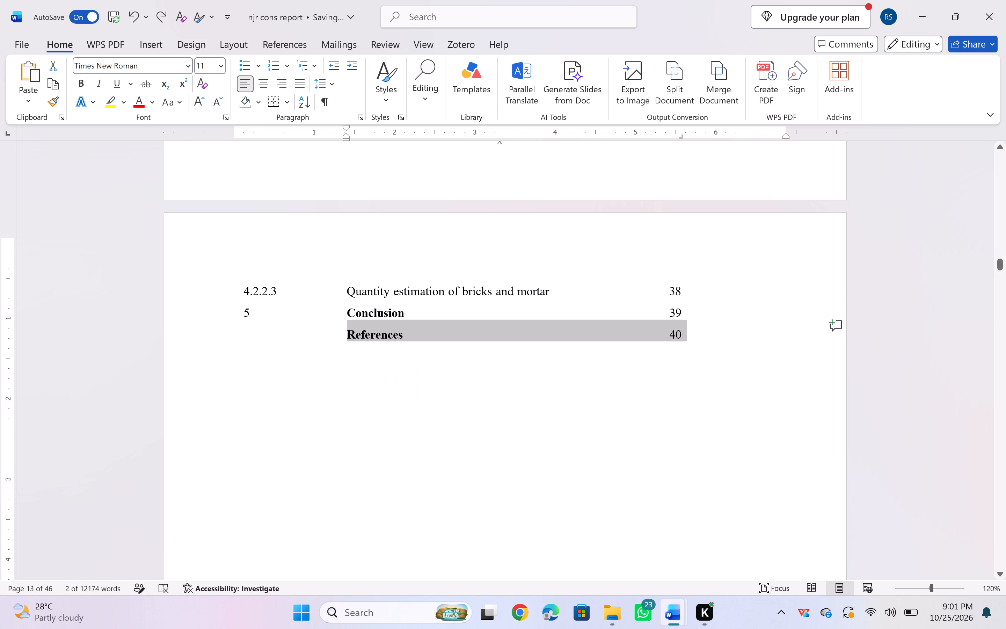
{"action": "scroll", "coordinate": [229, 459], "scroll_direction": "down", "scroll_amount": 3}
{"action": "left_click", "coordinate": [253, 476]}
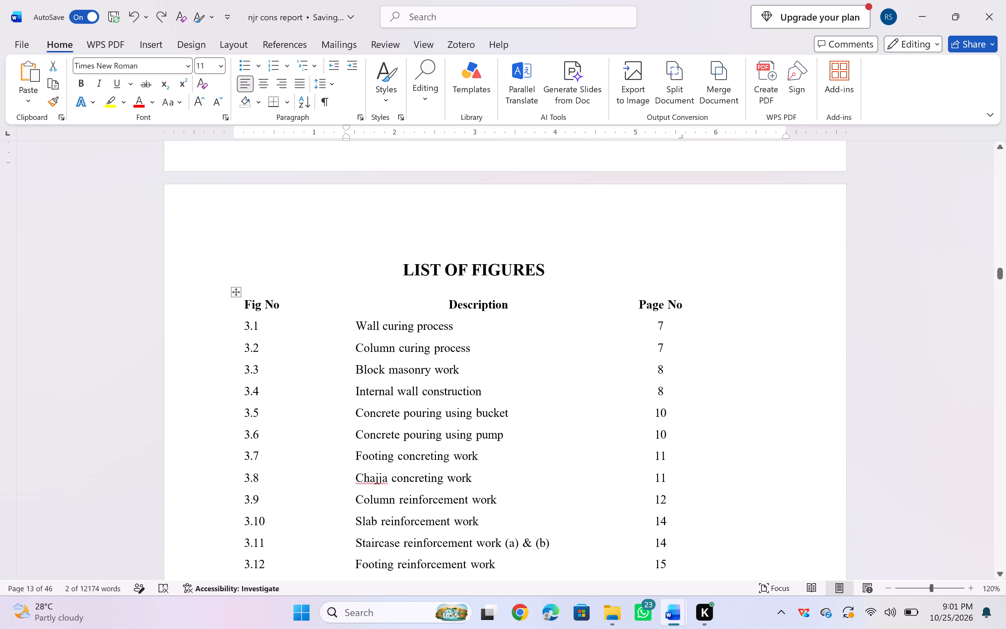
{"action": "left_click", "coordinate": [235, 291]}
{"action": "scroll", "coordinate": [235, 291], "scroll_direction": "down", "scroll_amount": 2}
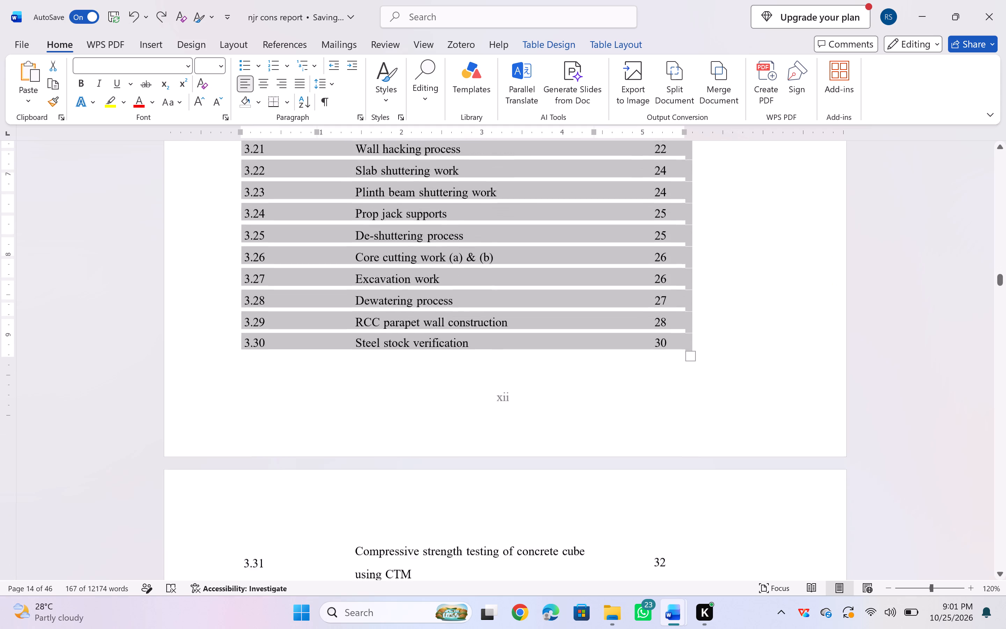
{"action": "scroll", "coordinate": [235, 291], "scroll_direction": "down", "scroll_amount": 1}
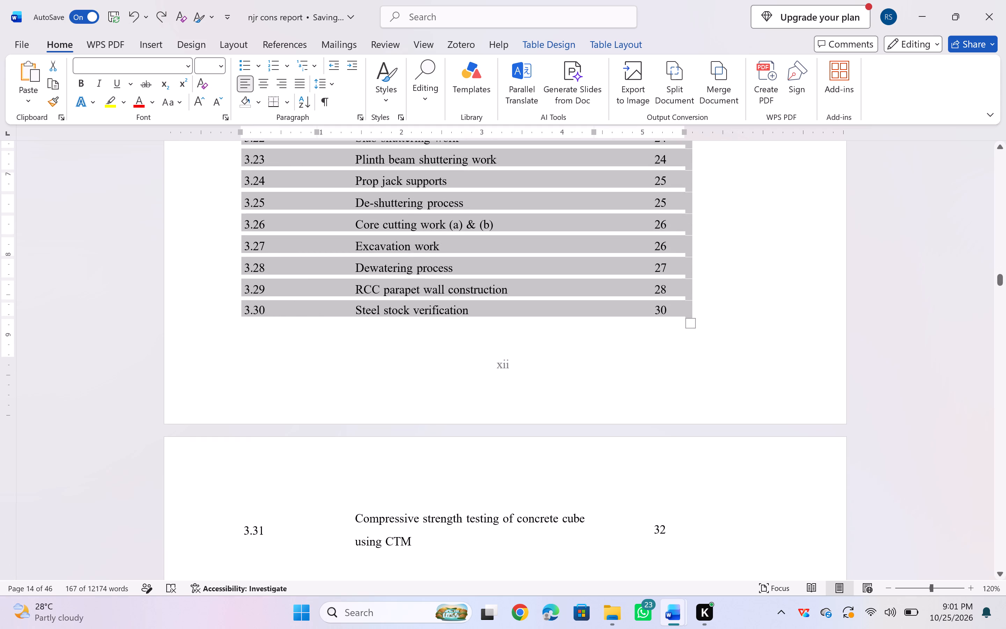
{"action": "left_click_drag", "start_coordinate": [228, 525], "coordinate": [456, 564], "text": "ctrl"}
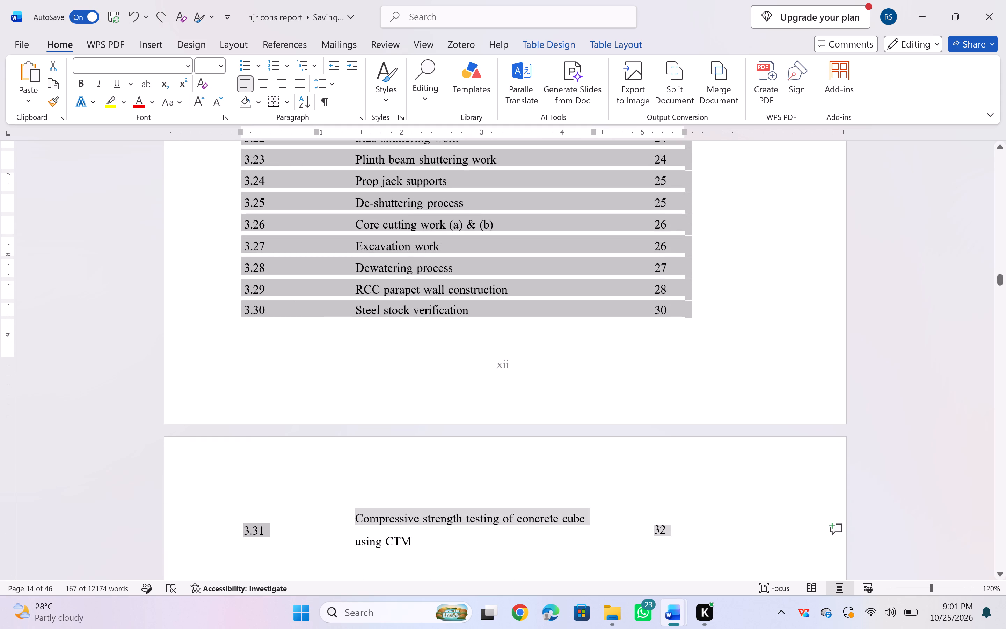
{"action": "left_click_drag", "start_coordinate": [456, 564], "coordinate": [677, 542], "text": "ctrl"}
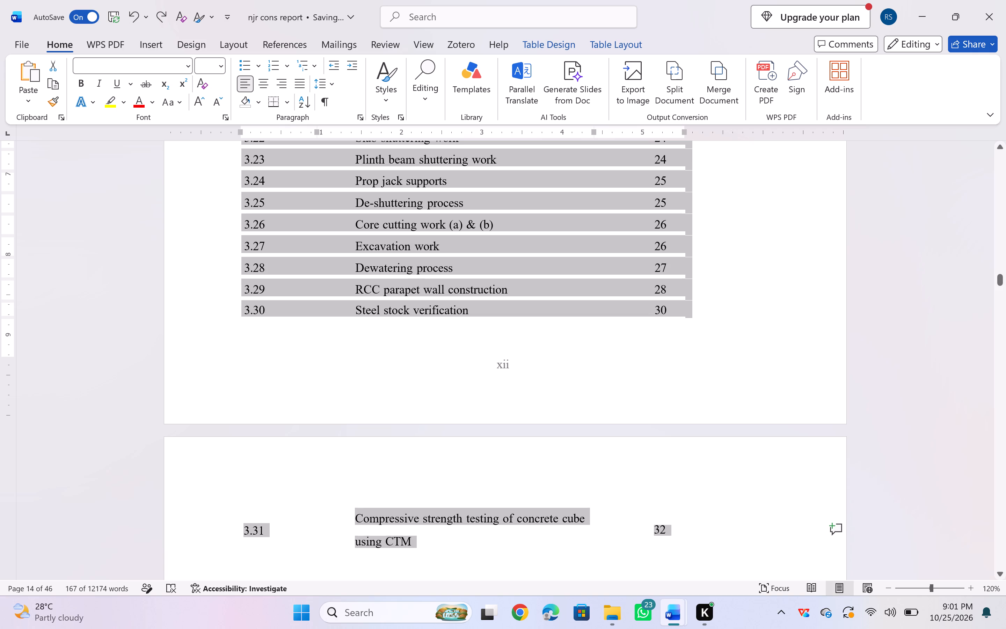
{"action": "left_click_drag", "start_coordinate": [677, 542], "coordinate": [677, 543], "text": "ctrl"}
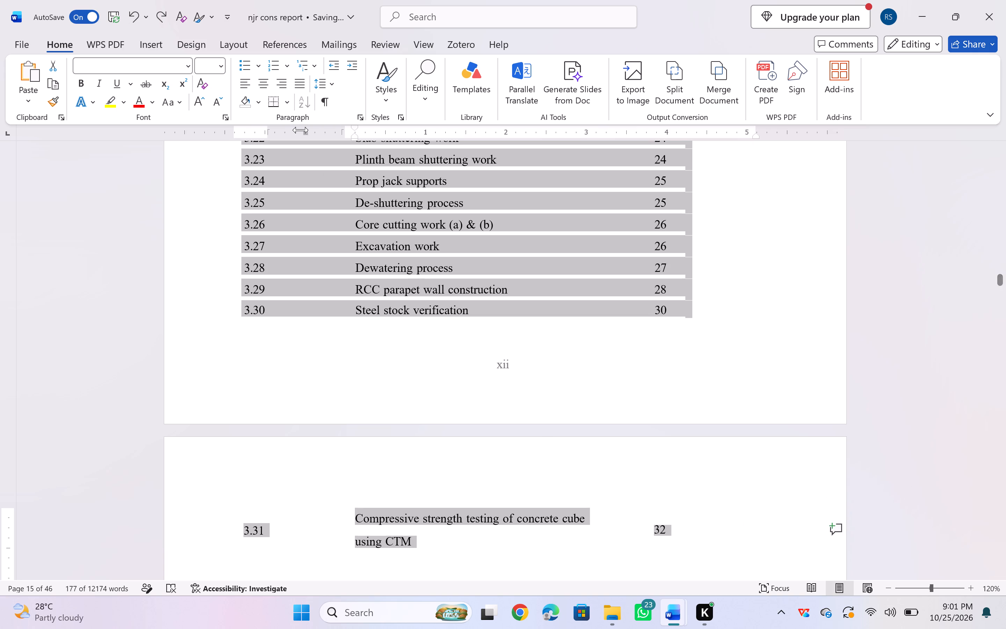
{"action": "left_click", "coordinate": [260, 84]}
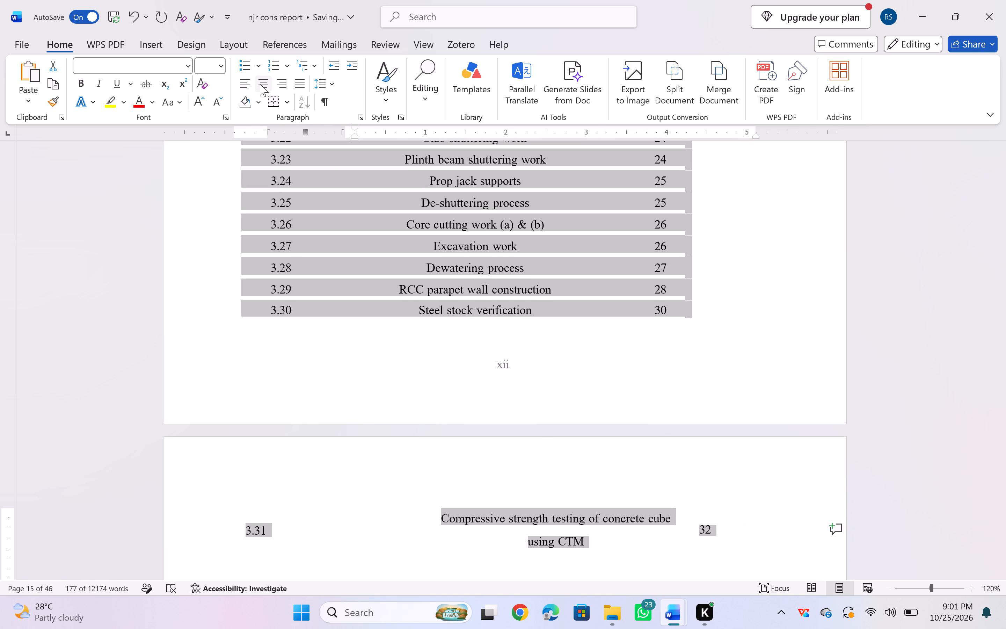
{"action": "left_click", "coordinate": [260, 84]}
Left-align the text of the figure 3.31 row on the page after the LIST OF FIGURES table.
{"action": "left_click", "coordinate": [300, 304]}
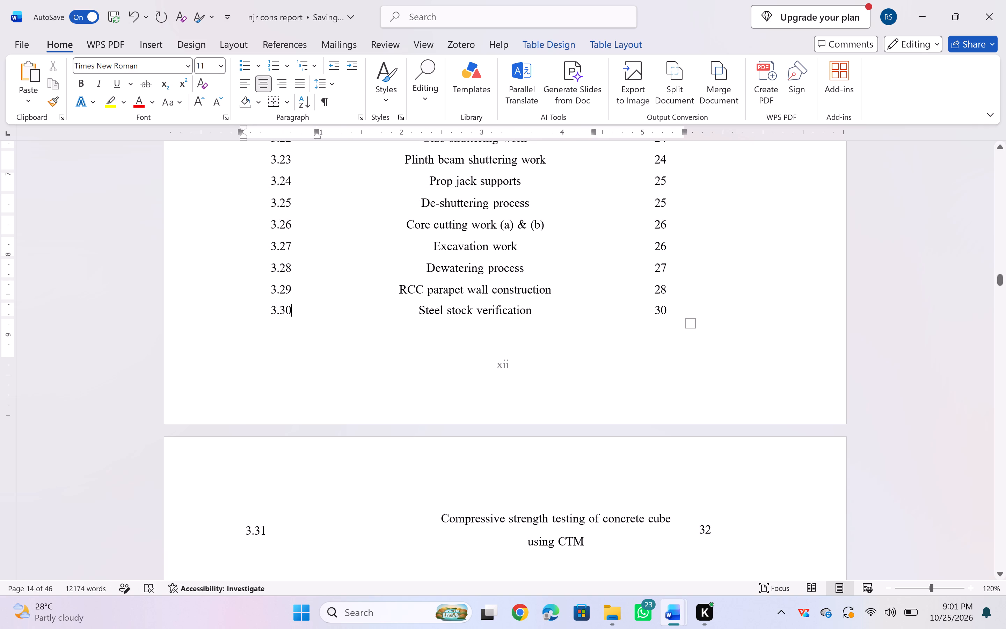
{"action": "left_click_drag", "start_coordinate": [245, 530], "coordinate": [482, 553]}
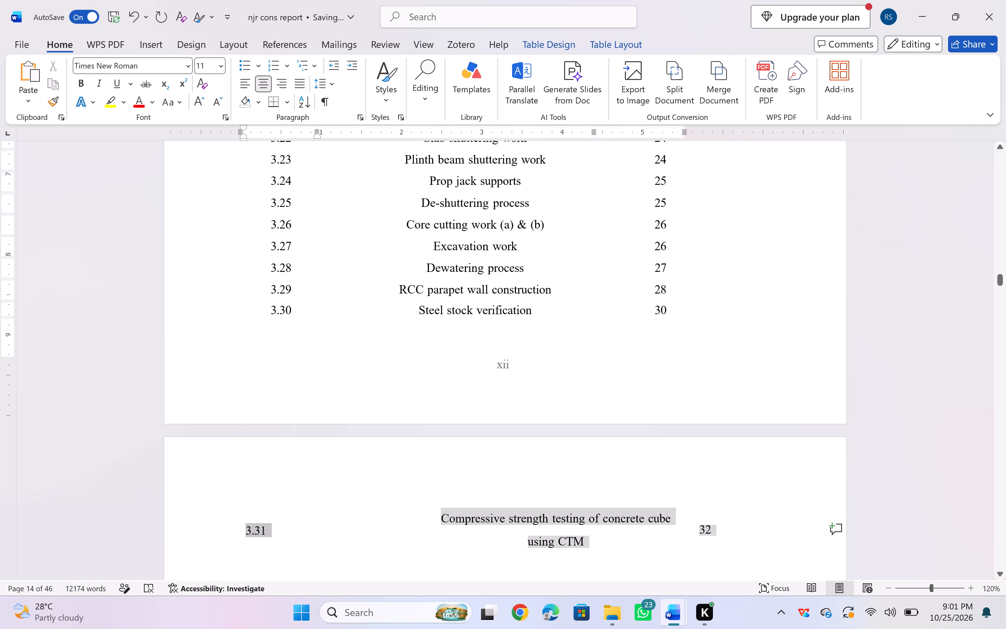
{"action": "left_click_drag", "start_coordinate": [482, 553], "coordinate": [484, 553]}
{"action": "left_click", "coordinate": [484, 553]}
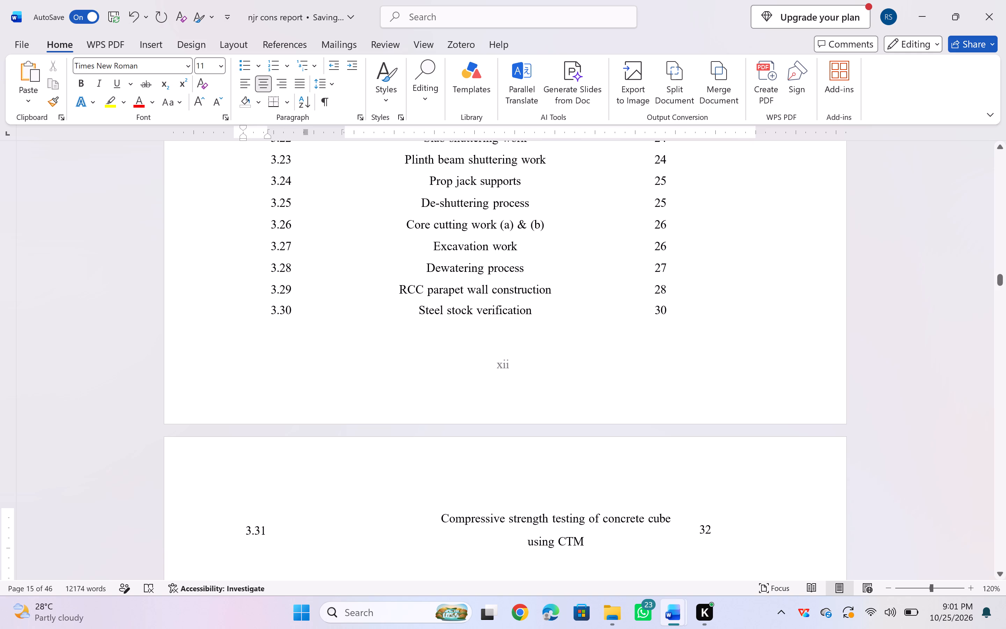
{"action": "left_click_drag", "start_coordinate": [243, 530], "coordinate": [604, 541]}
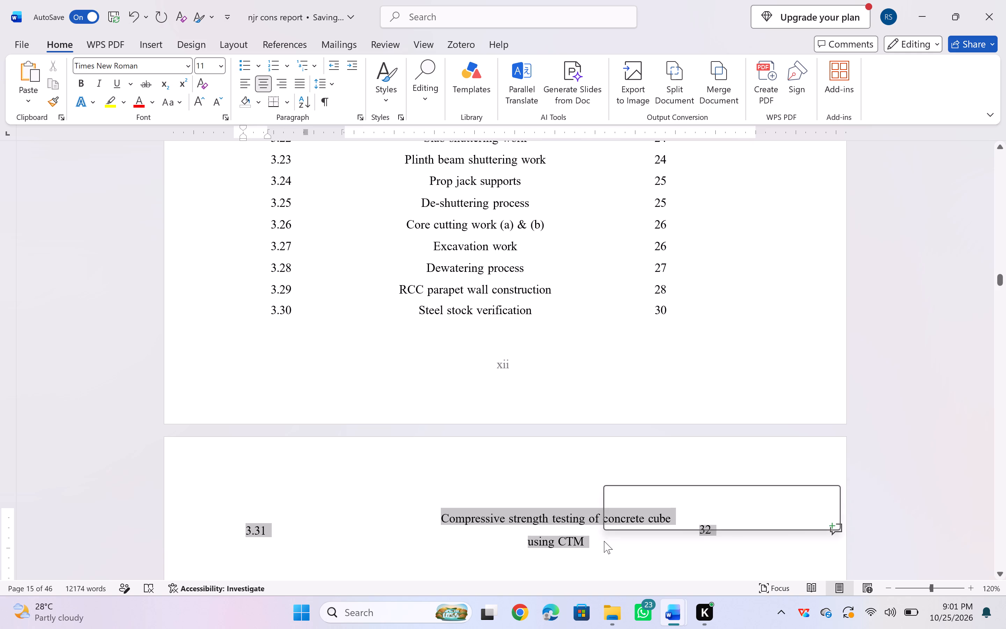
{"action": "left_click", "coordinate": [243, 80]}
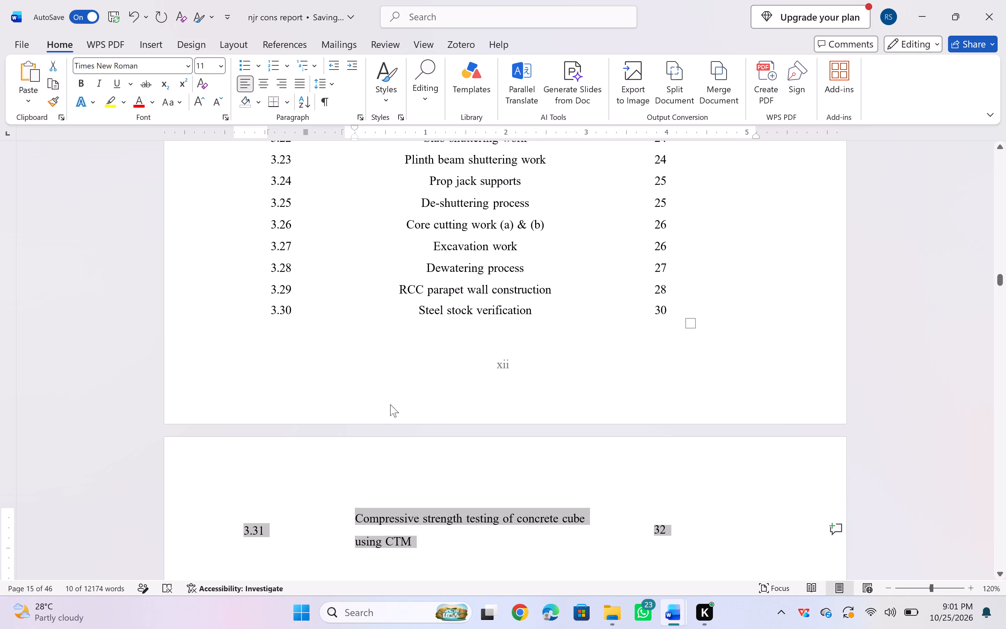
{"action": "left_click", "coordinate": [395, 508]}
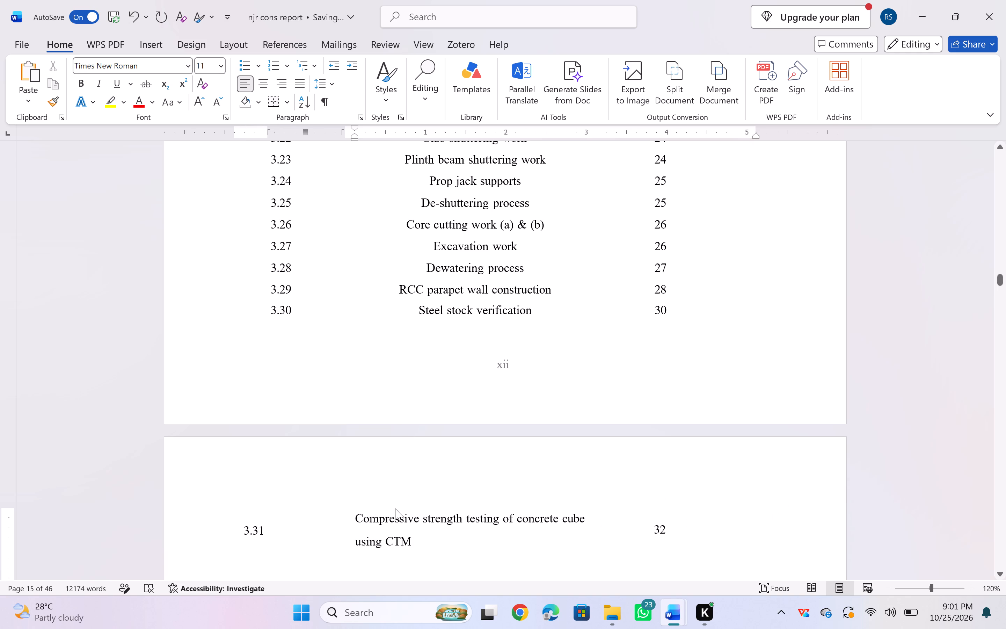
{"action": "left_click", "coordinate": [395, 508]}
Examine how the LIST OF FIGURES rows align compared with the contents rows on the preceding pages.
{"action": "scroll", "coordinate": [378, 438], "scroll_direction": "up", "scroll_amount": 1}
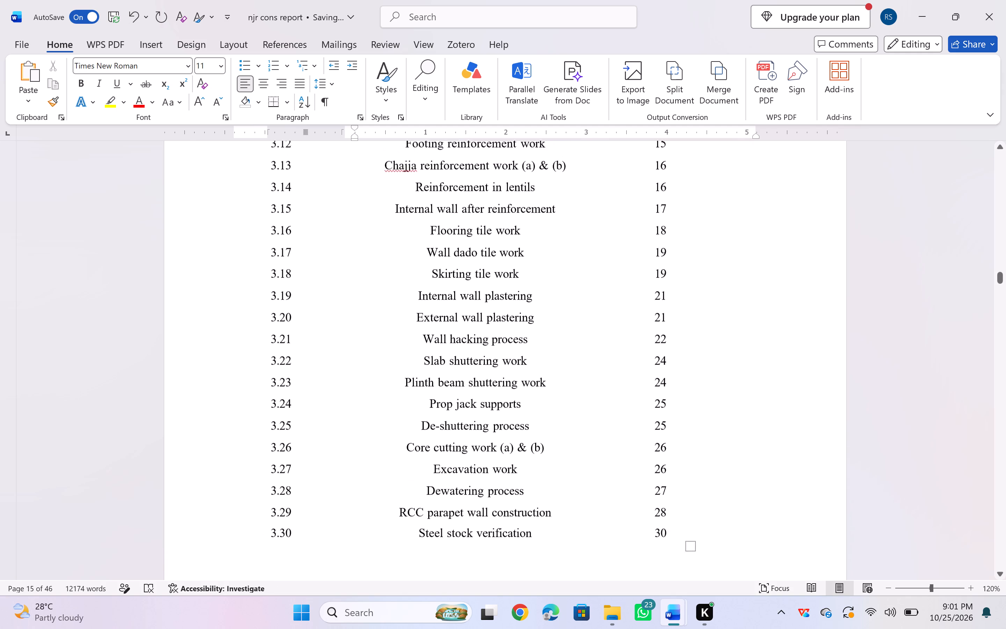
{"action": "scroll", "coordinate": [378, 438], "scroll_direction": "up", "scroll_amount": 3}
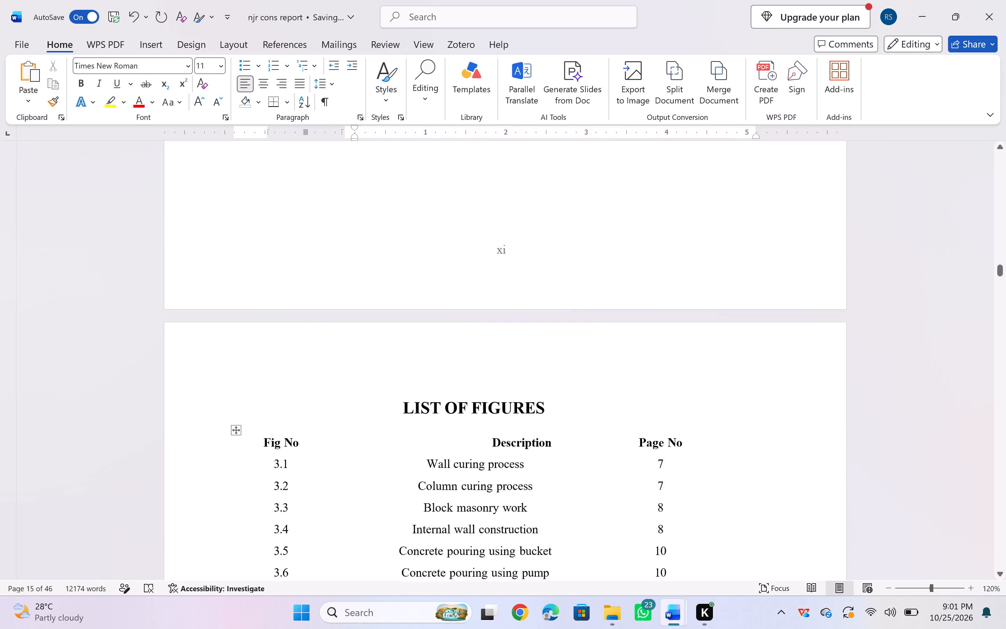
{"action": "scroll", "coordinate": [378, 438], "scroll_direction": "up", "scroll_amount": 4}
{"action": "scroll", "coordinate": [378, 438], "scroll_direction": "down", "scroll_amount": 1}
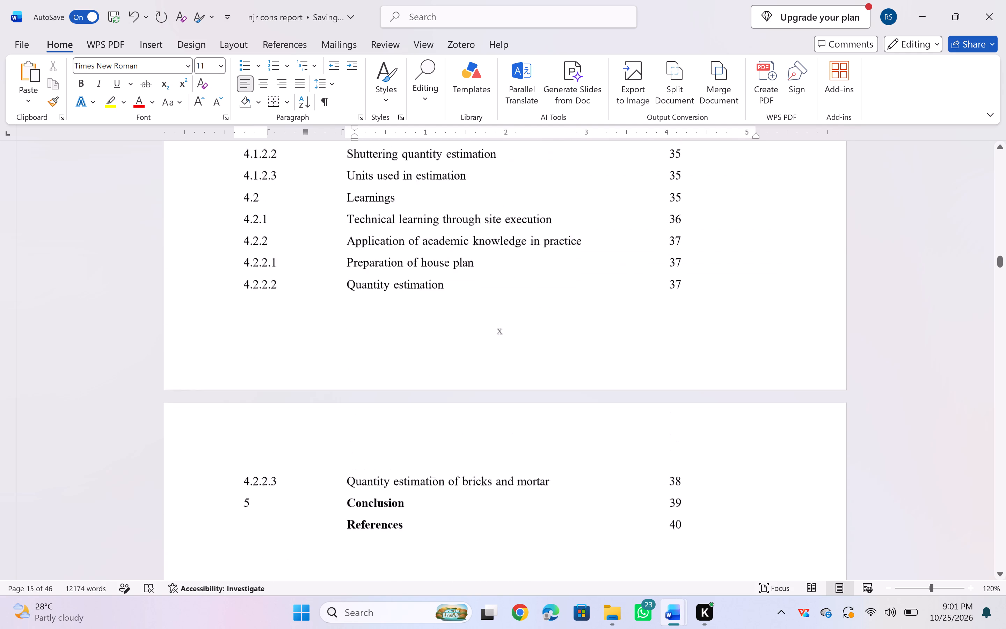
{"action": "scroll", "coordinate": [378, 438], "scroll_direction": "down", "scroll_amount": 4}
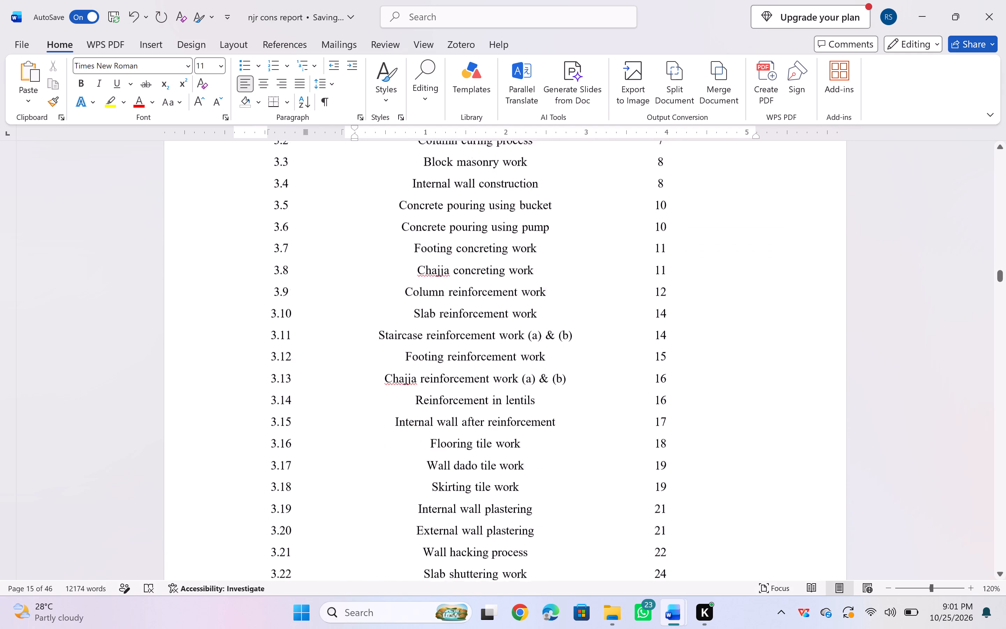
Undo the left alignment of the 3.31 row and the text centring of the whole list of figures.
{"action": "key", "text": "ctrl+z"}
{"action": "key", "text": "ctrl+z"}
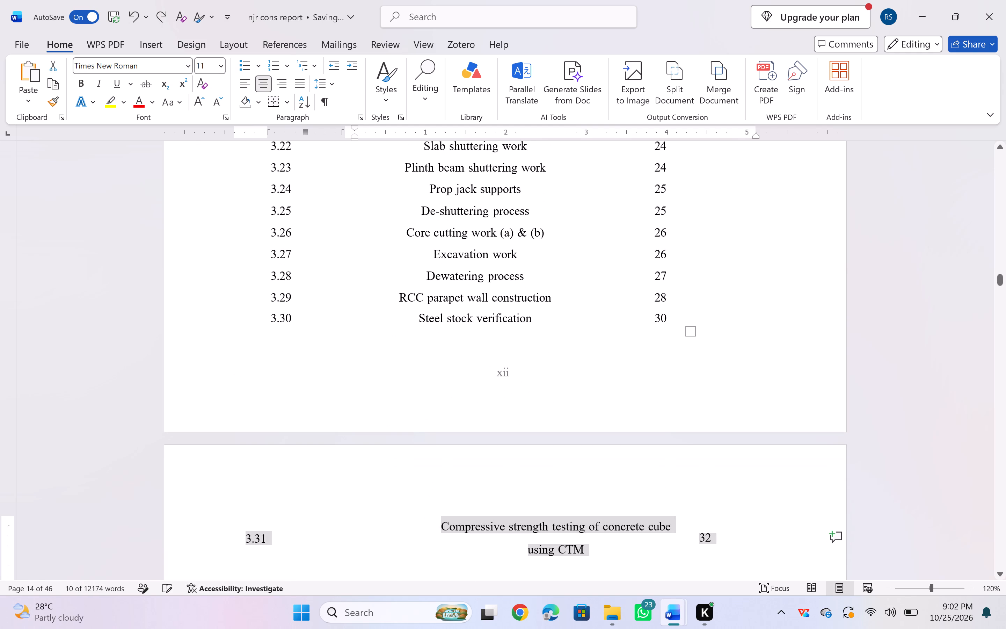
{"action": "key", "text": "ctrl+z"}
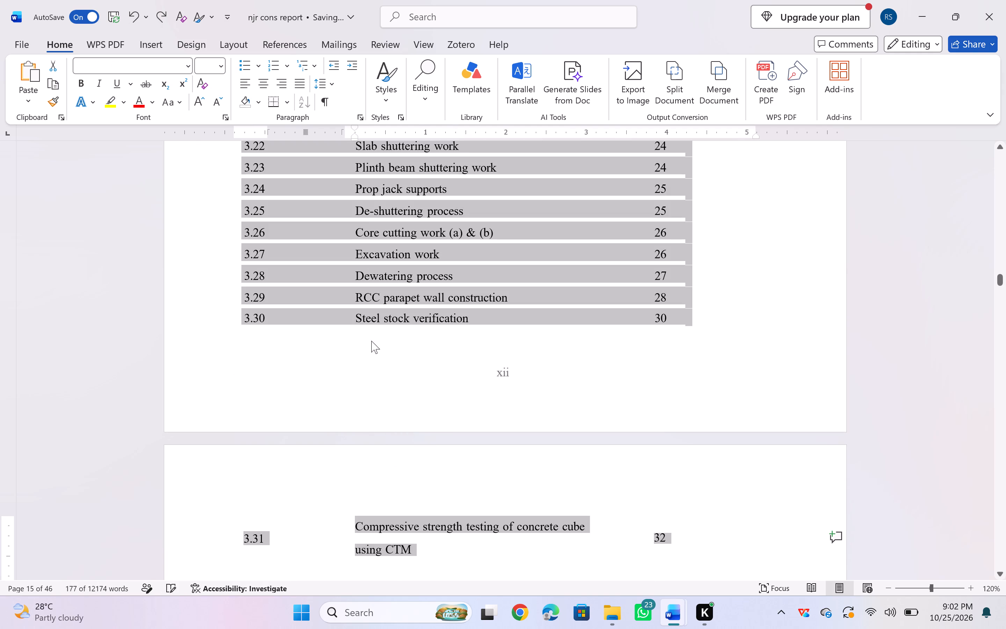
Centre the LIST OF FIGURES table, rows Fig No through 3.30, horizontally on the page without changing its cell text alignment.
{"action": "scroll", "coordinate": [365, 217], "scroll_direction": "up", "scroll_amount": 4}
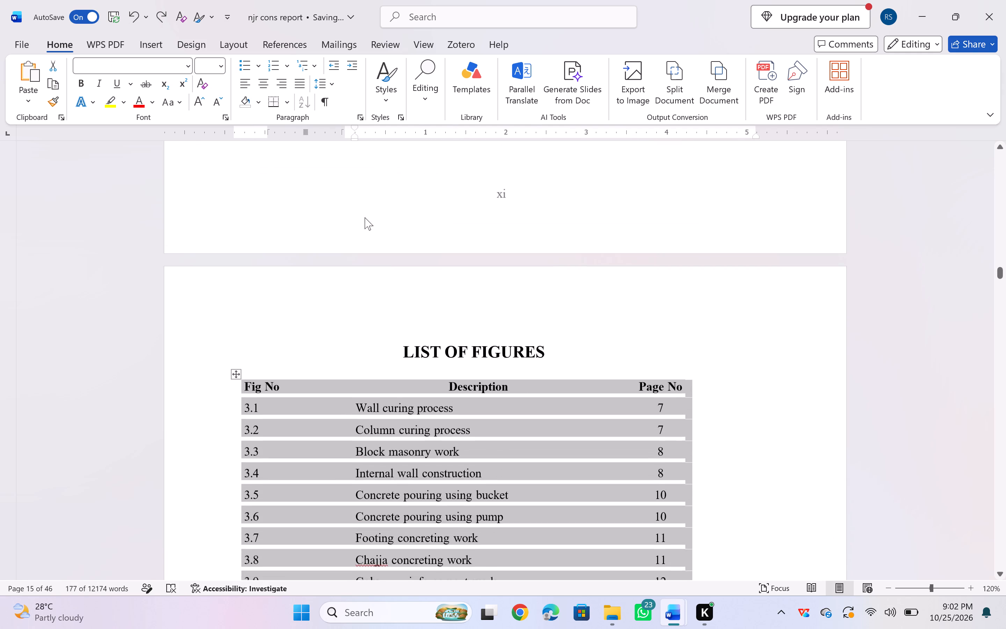
{"action": "left_click", "coordinate": [235, 379]}
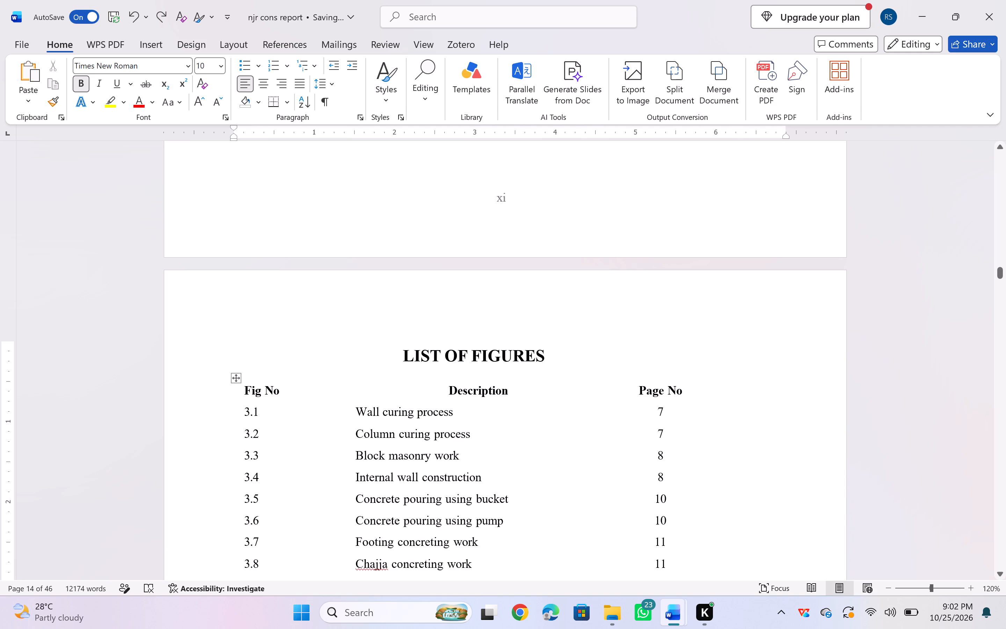
{"action": "left_click", "coordinate": [232, 375]}
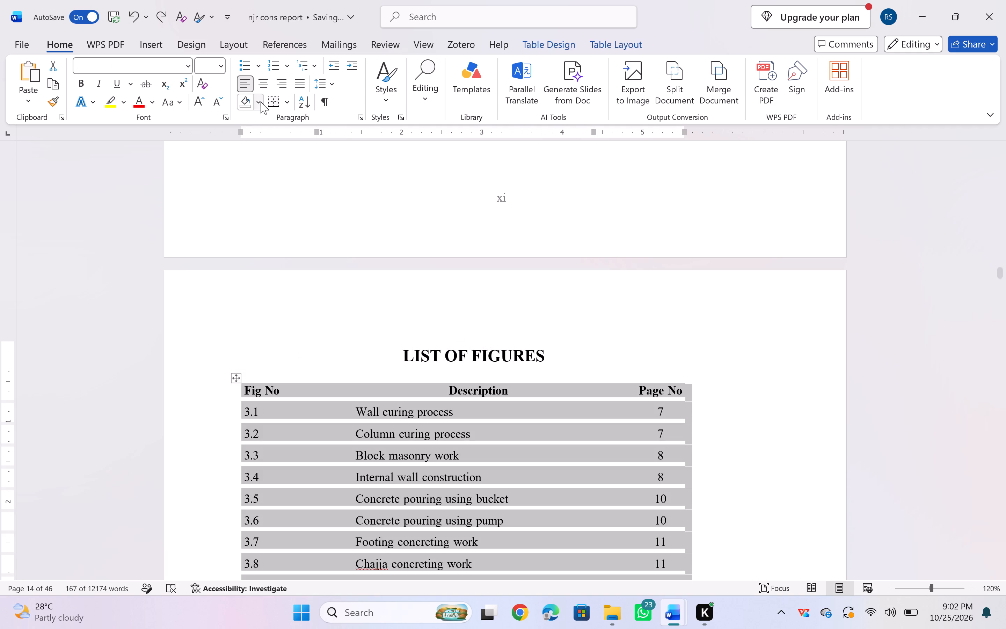
{"action": "left_click", "coordinate": [262, 86]}
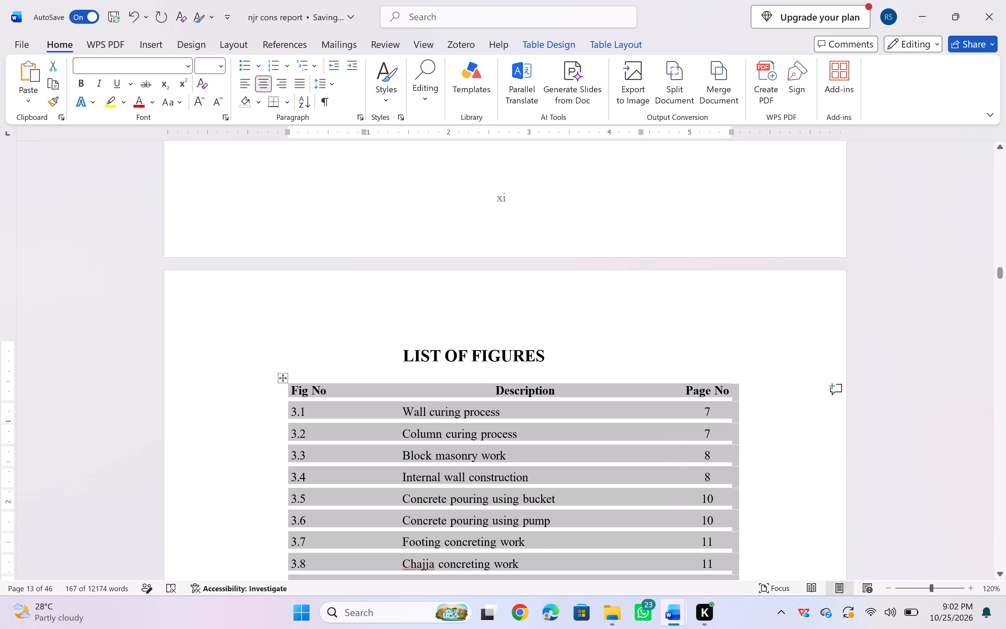
Increase the indent of the LIST OF FIGURES heading to about 2.5 inches, above the Description column.
{"action": "left_click", "coordinate": [399, 359]}
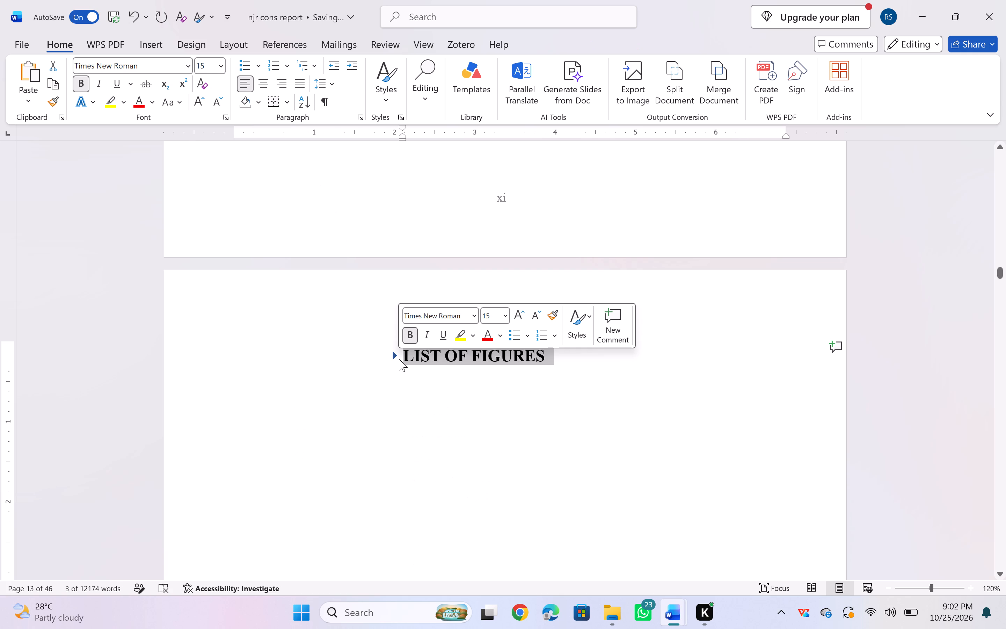
{"action": "left_click", "coordinate": [399, 359]}
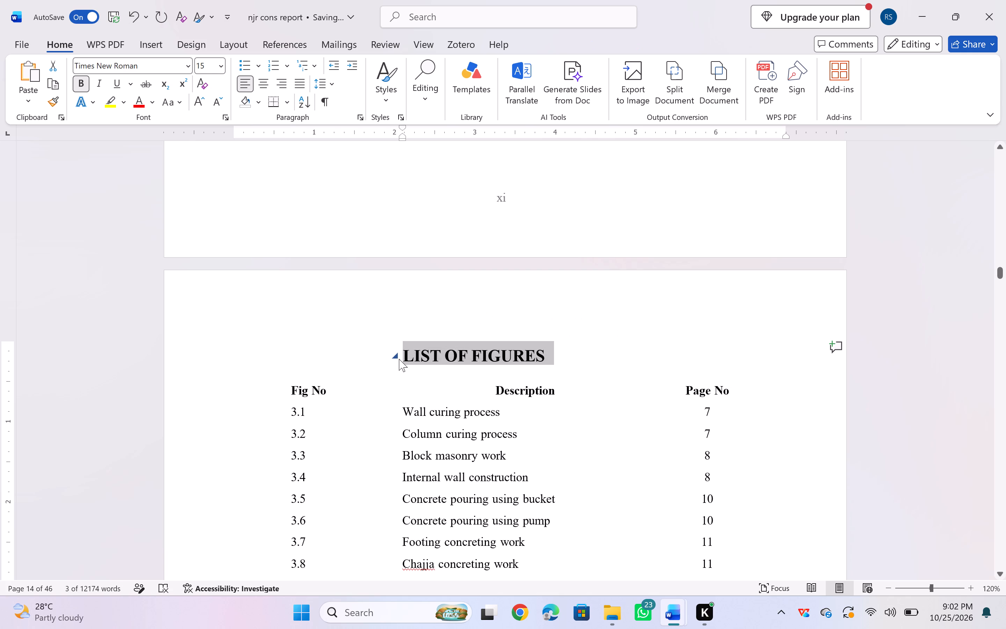
{"action": "left_click", "coordinate": [349, 66]}
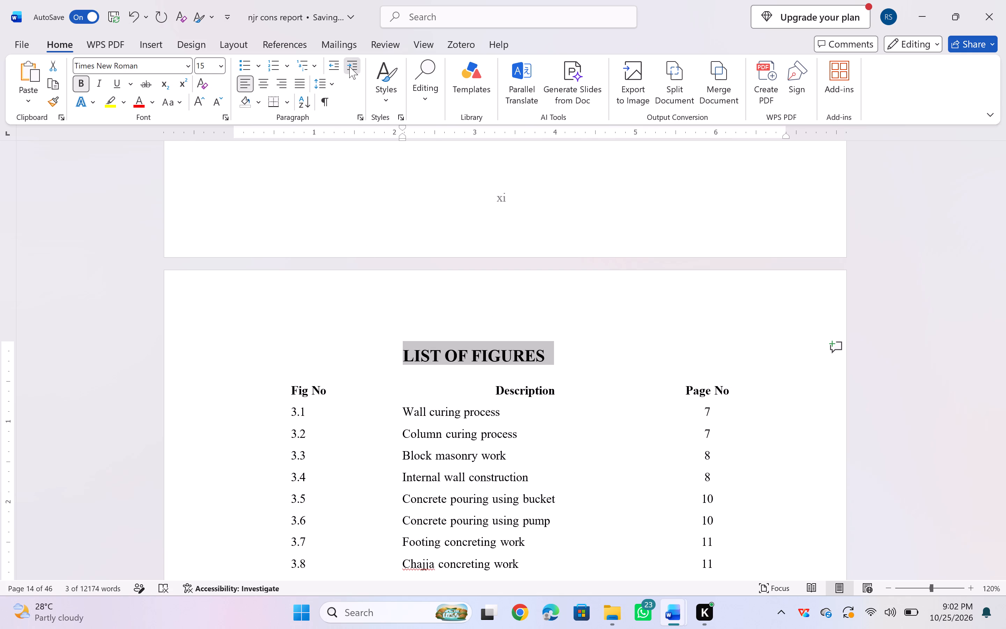
{"action": "left_click", "coordinate": [349, 66]}
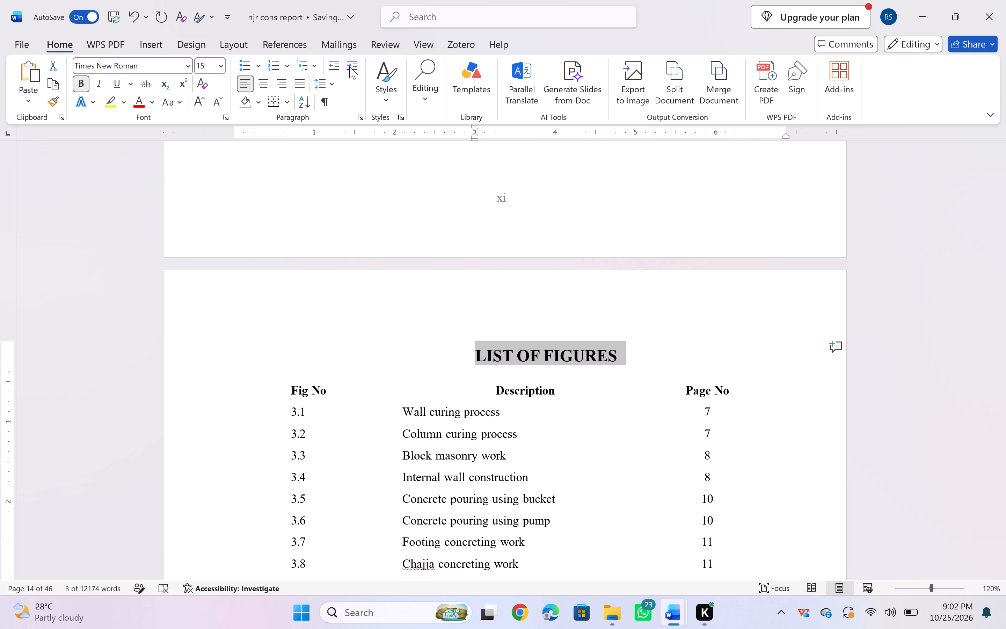
{"action": "left_click", "coordinate": [330, 62]}
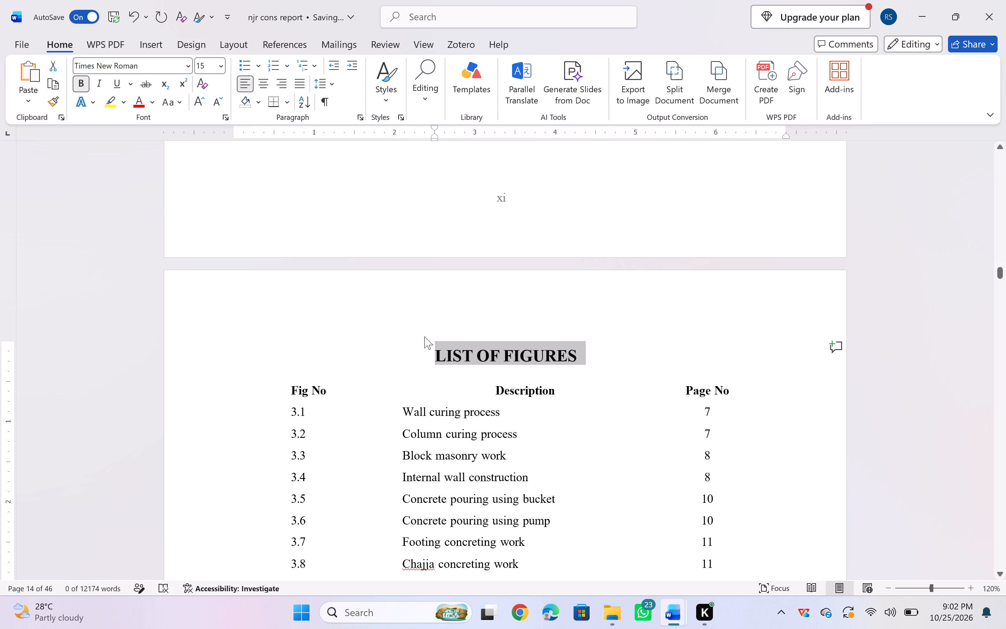
{"action": "left_click", "coordinate": [449, 355]}
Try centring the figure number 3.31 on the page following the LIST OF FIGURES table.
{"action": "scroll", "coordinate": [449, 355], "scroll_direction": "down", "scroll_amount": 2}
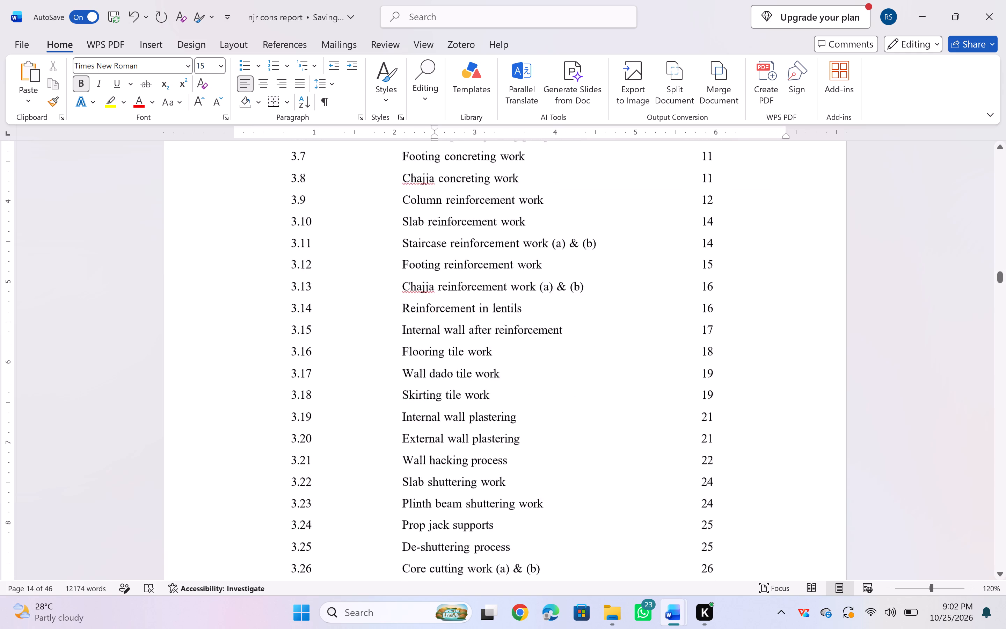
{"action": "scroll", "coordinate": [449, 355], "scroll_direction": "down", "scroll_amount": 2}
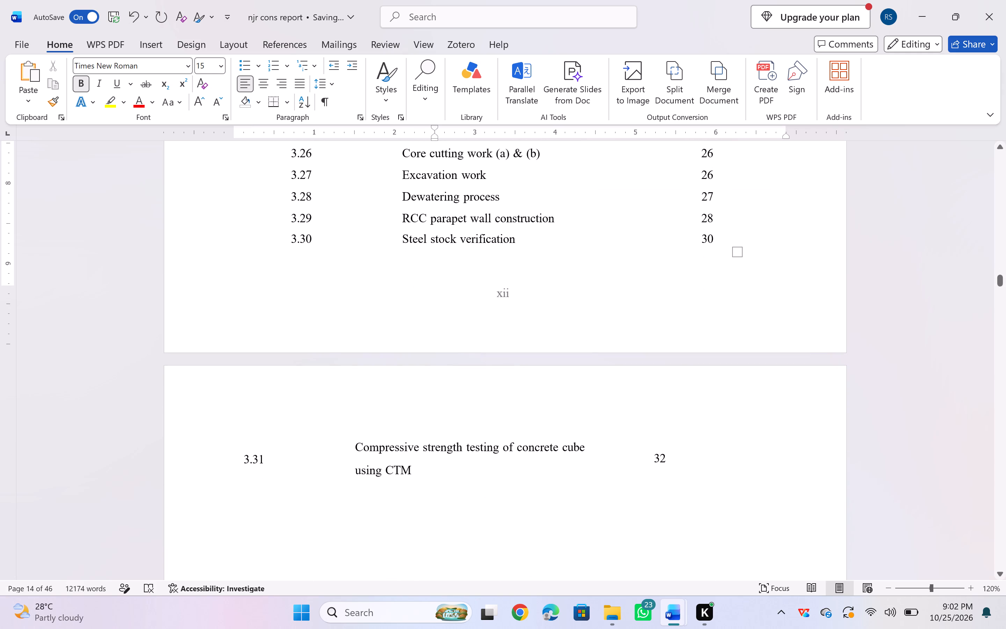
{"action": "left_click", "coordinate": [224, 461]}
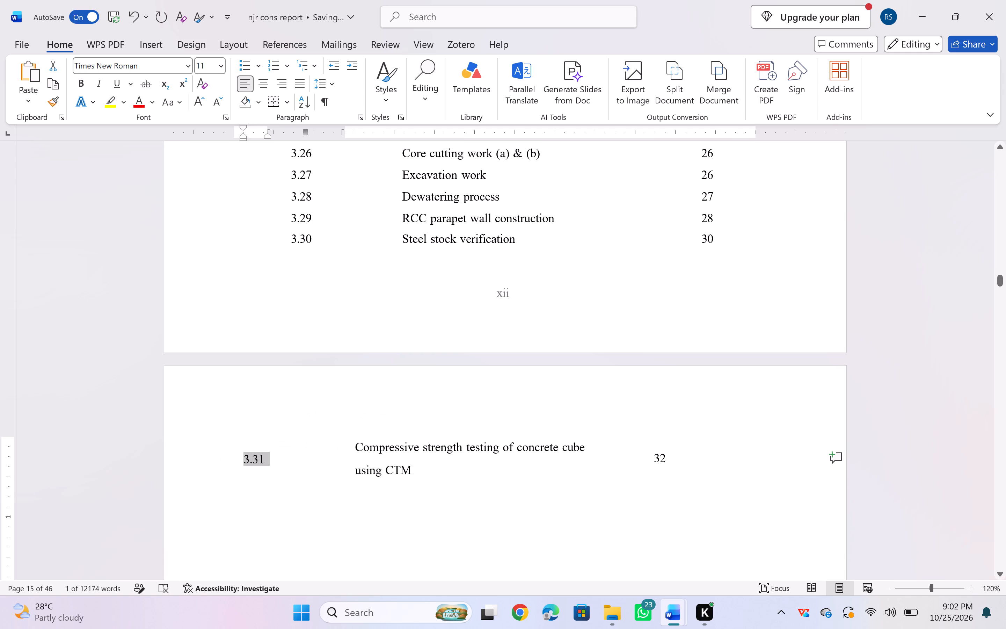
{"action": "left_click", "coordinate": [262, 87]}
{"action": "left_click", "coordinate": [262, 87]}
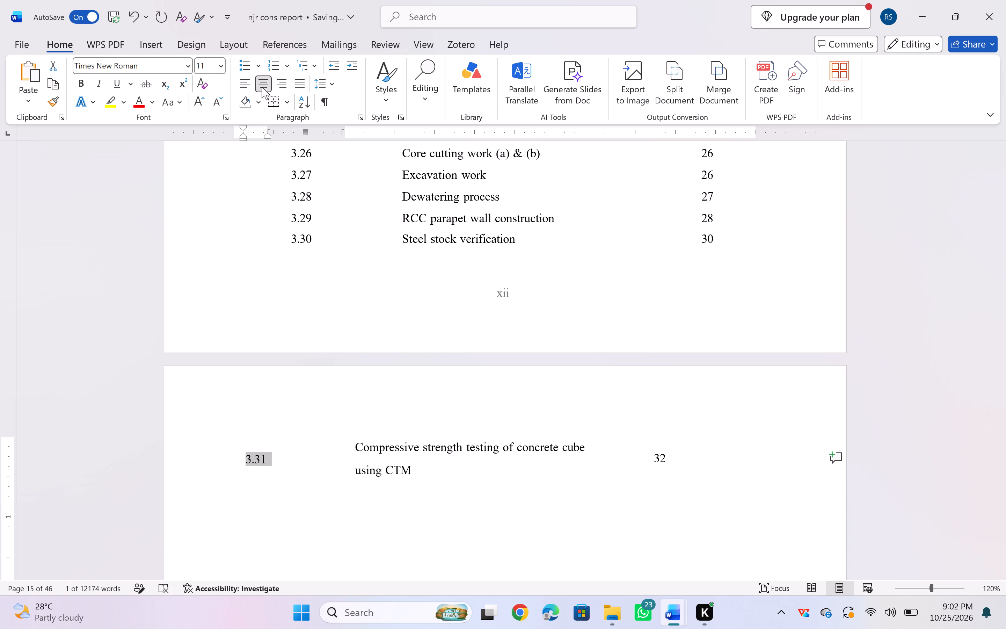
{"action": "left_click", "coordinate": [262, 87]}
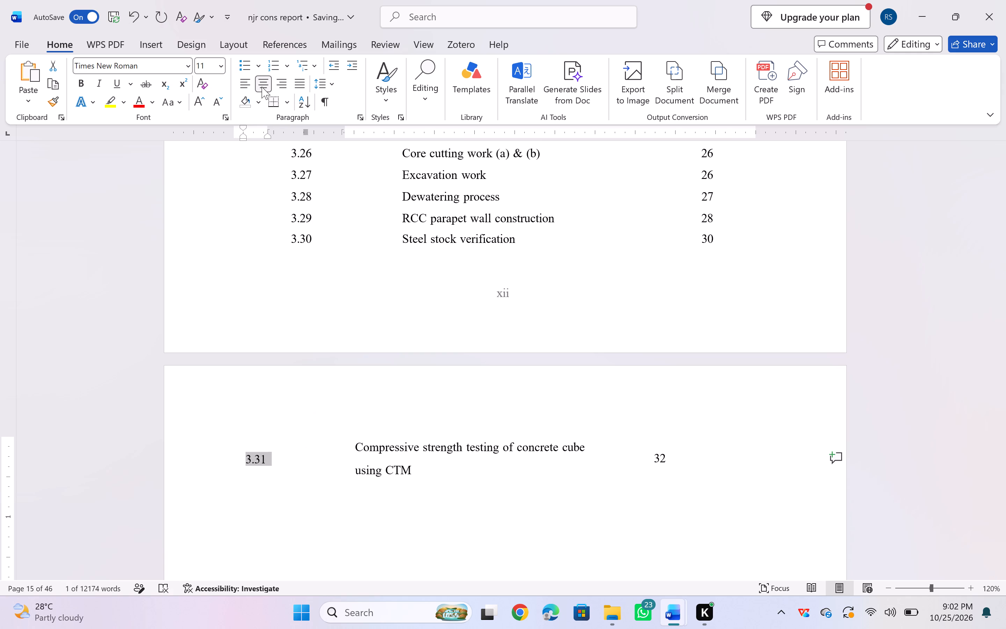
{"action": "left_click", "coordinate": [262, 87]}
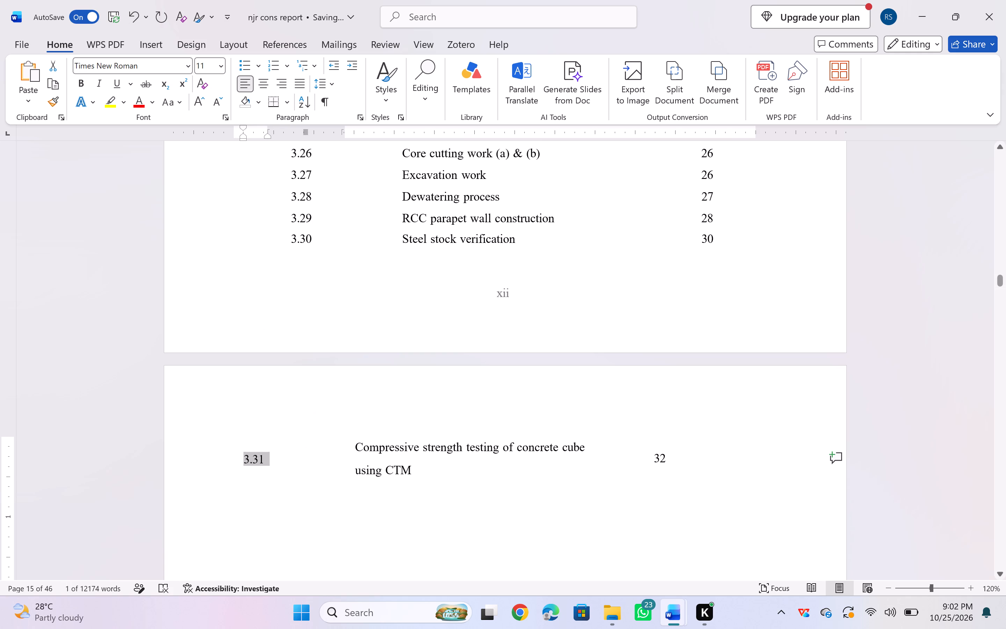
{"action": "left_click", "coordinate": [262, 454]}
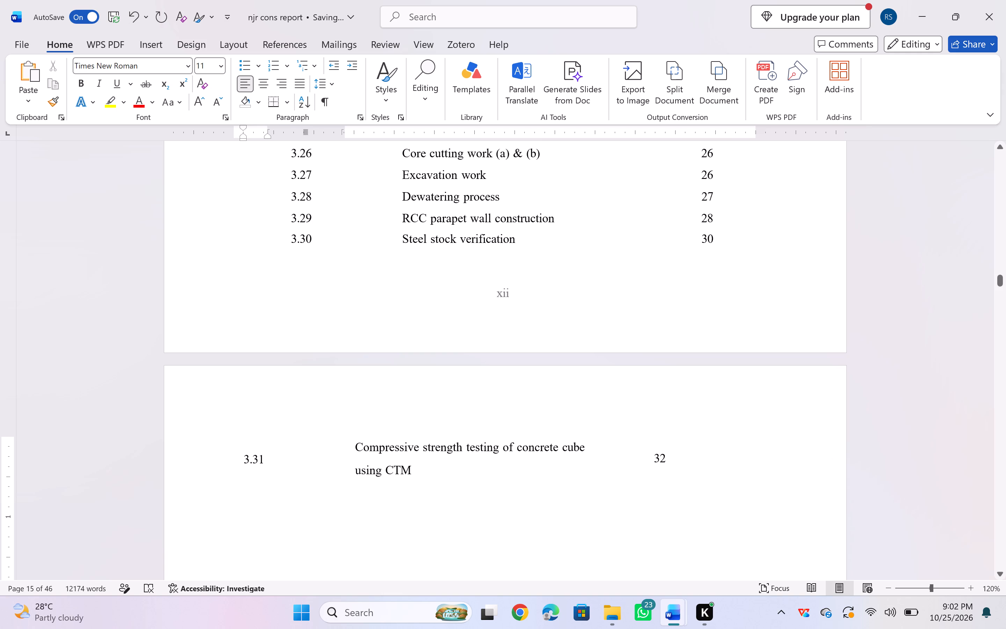
Remove the left indent from the figure number, first description line and page number of the 3.31 row, and centre their text.
{"action": "left_click_drag", "start_coordinate": [246, 453], "coordinate": [642, 481]}
{"action": "left_click_drag", "start_coordinate": [642, 481], "coordinate": [668, 456]}
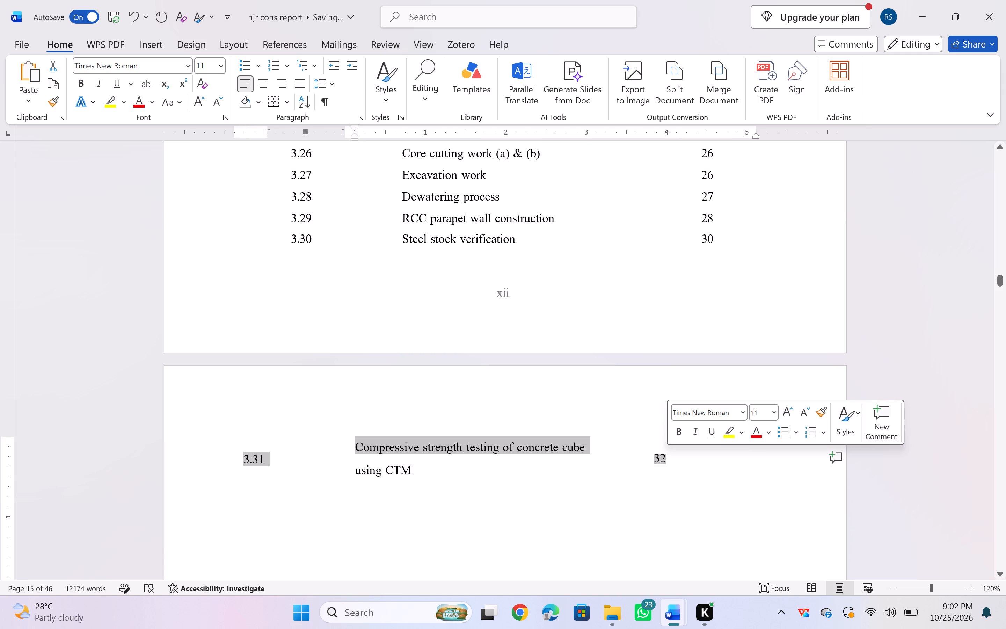
{"action": "left_click", "coordinate": [353, 66]}
{"action": "left_click", "coordinate": [353, 66]}
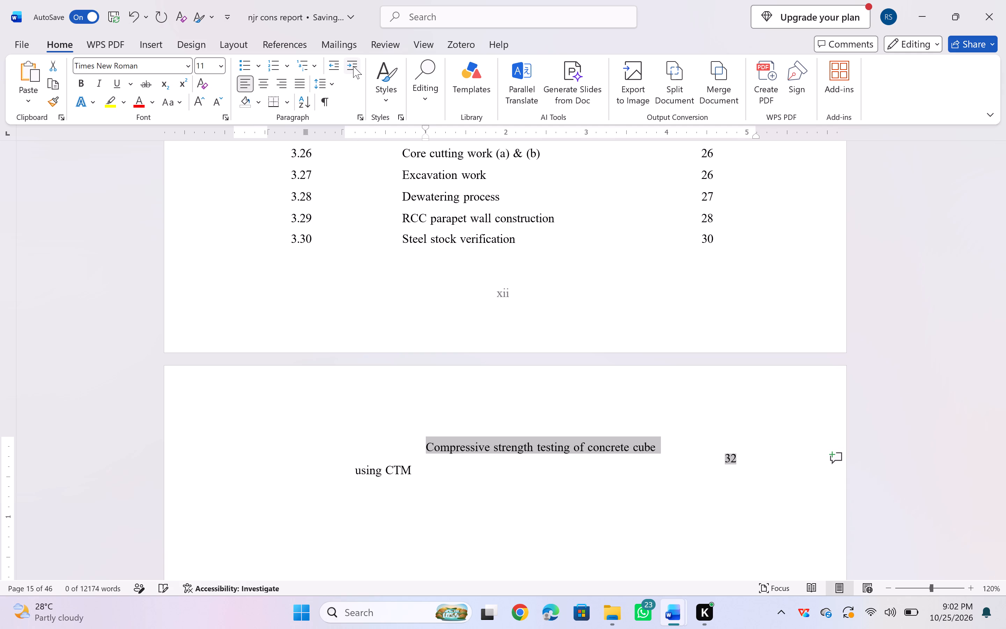
{"action": "left_click", "coordinate": [326, 68]}
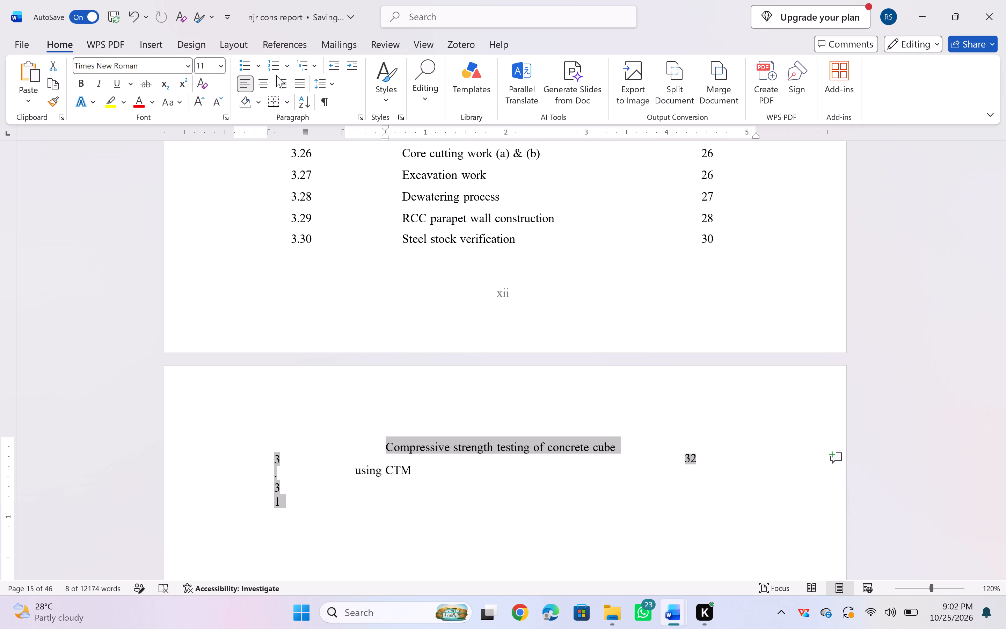
{"action": "left_click", "coordinate": [264, 87]}
{"action": "left_click", "coordinate": [264, 87]}
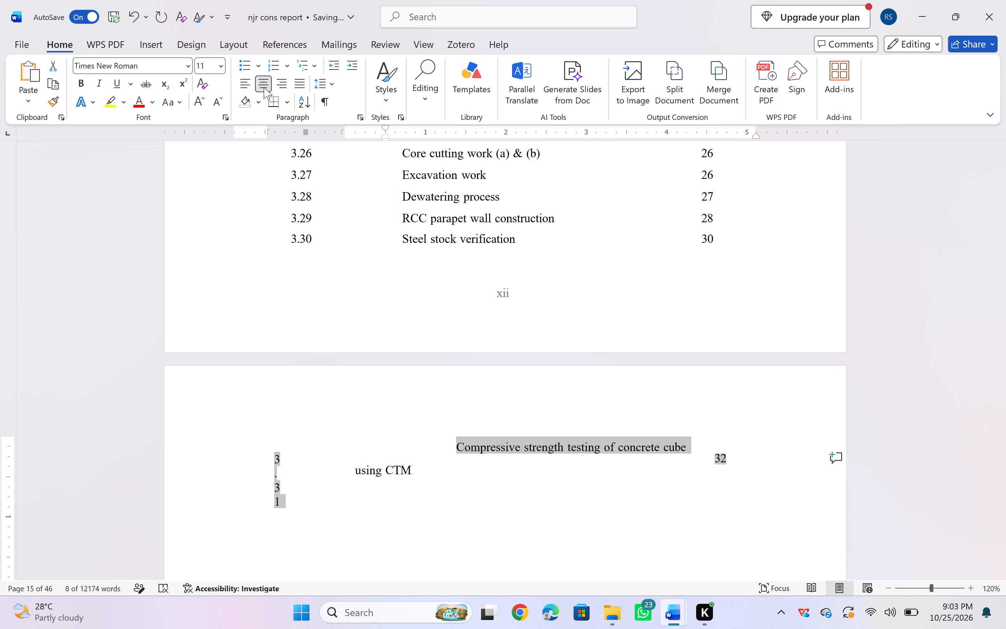
{"action": "left_click", "coordinate": [329, 64]}
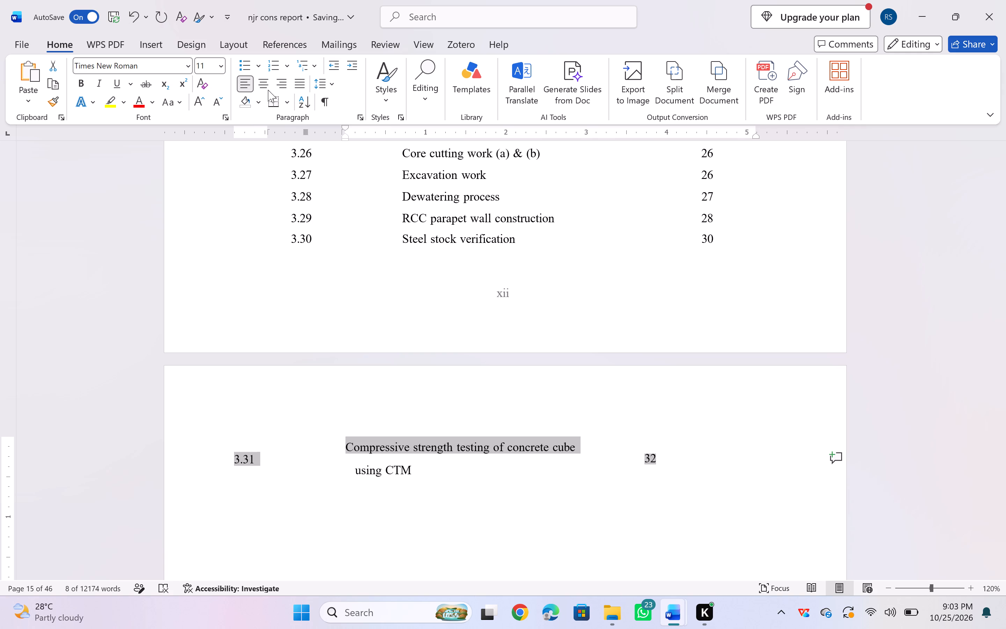
{"action": "left_click", "coordinate": [266, 89]}
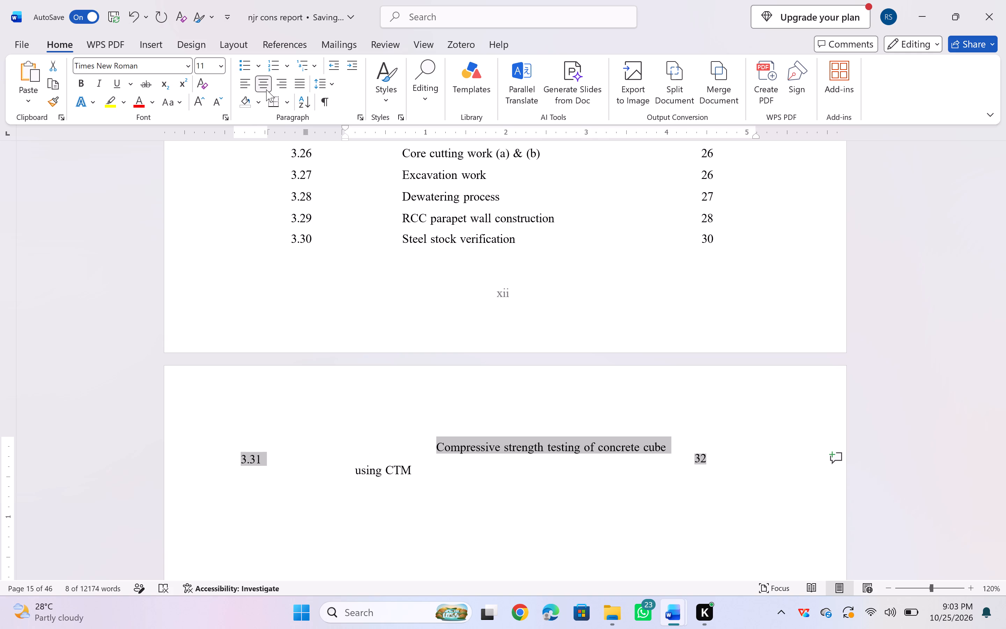
{"action": "left_click", "coordinate": [329, 66]}
{"action": "left_click", "coordinate": [329, 66]}
{"action": "double_click", "coordinate": [329, 66]}
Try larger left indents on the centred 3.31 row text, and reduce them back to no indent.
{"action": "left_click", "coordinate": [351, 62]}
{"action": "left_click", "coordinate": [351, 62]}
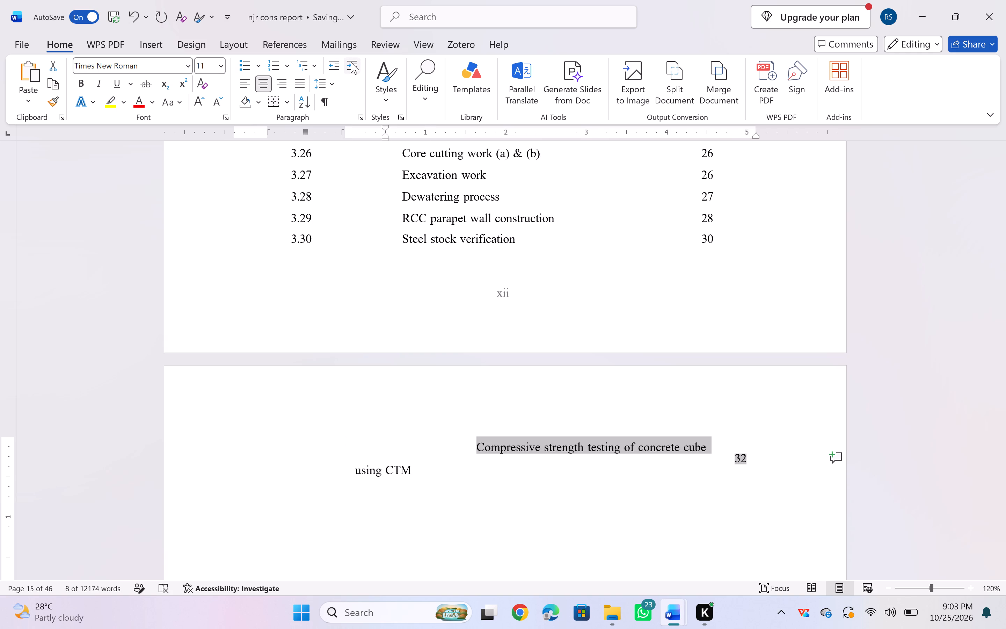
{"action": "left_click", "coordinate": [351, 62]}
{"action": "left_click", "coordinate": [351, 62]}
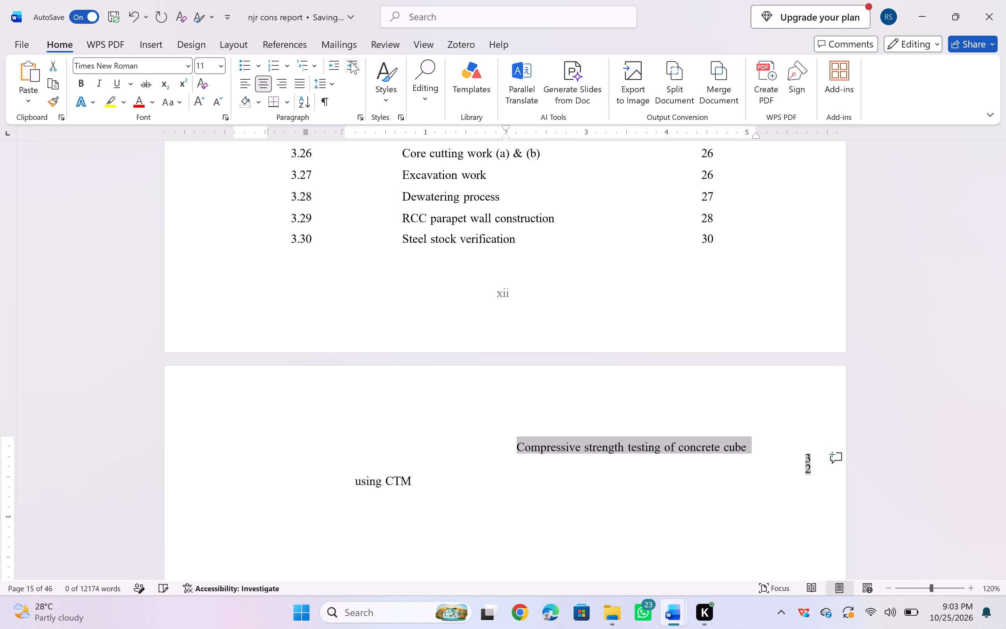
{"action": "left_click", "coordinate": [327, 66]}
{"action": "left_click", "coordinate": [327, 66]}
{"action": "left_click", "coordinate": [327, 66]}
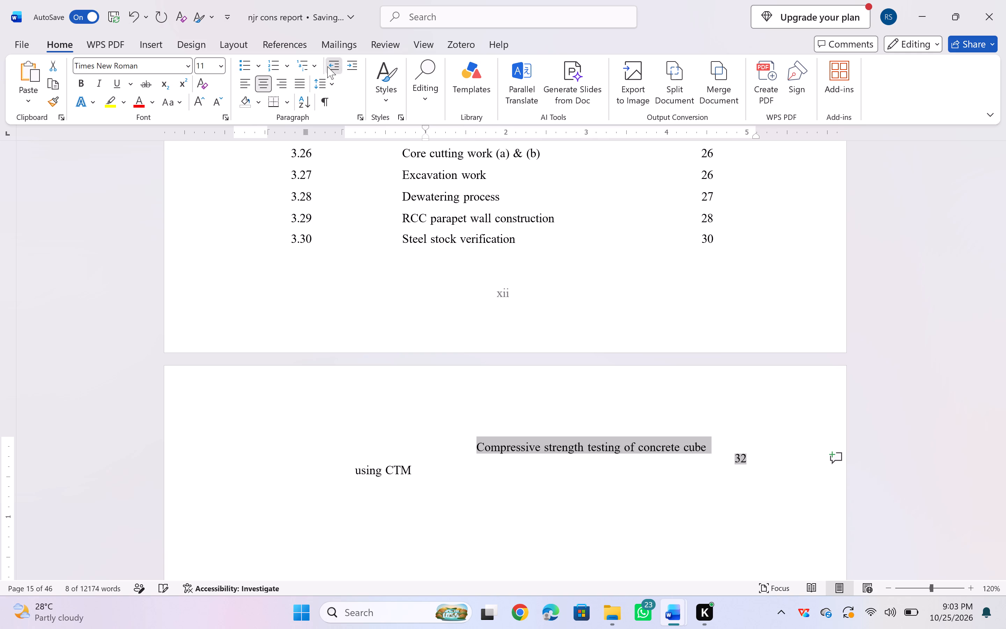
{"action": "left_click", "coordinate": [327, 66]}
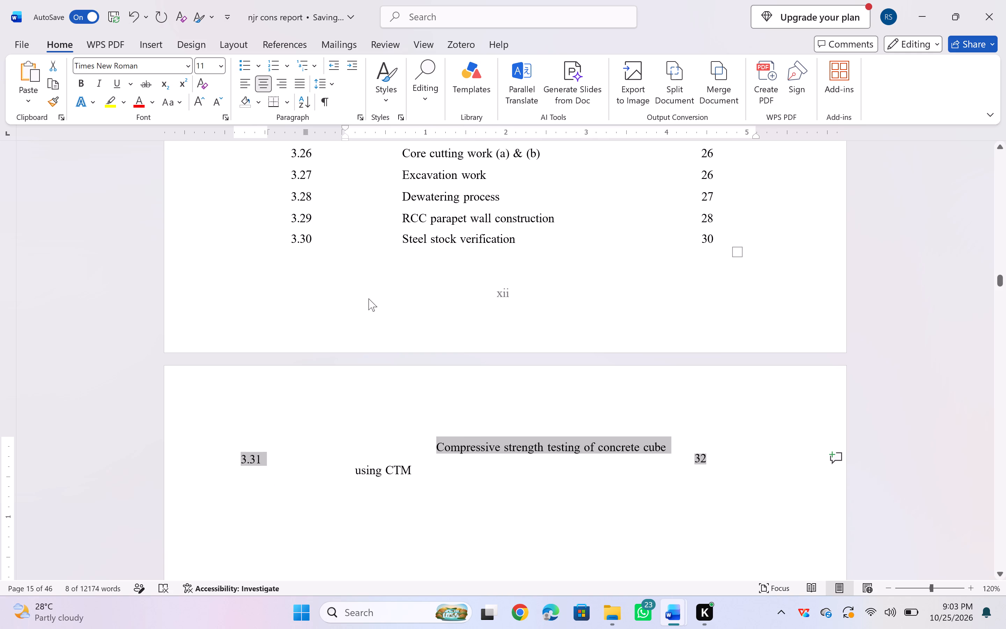
Remove the centring from the description line "Compressive strength testing of concrete cube" in the 3.31 row.
{"action": "left_click", "coordinate": [411, 445]}
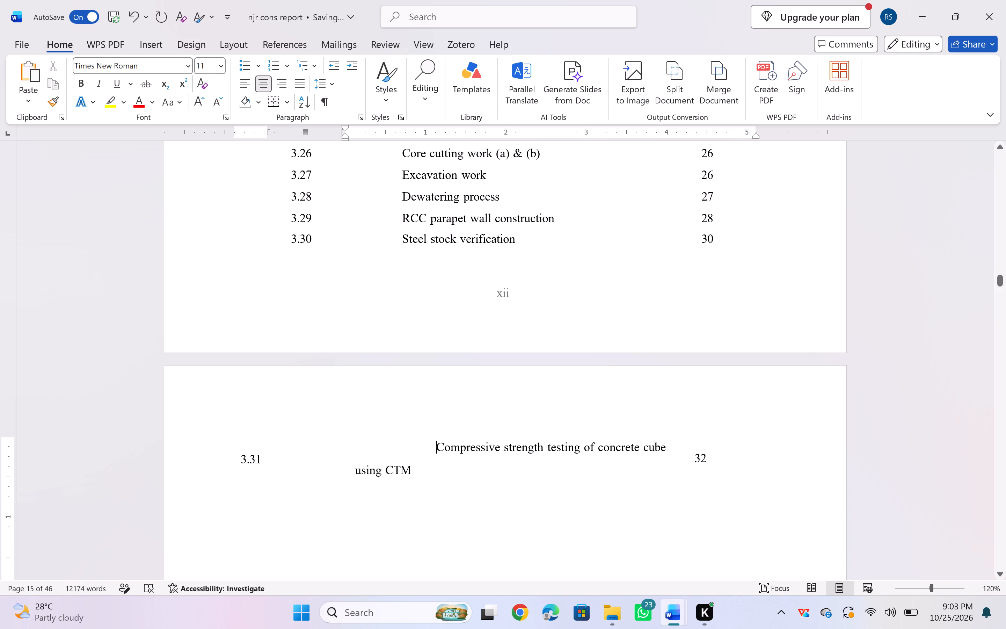
{"action": "key", "text": "BackSpace"}
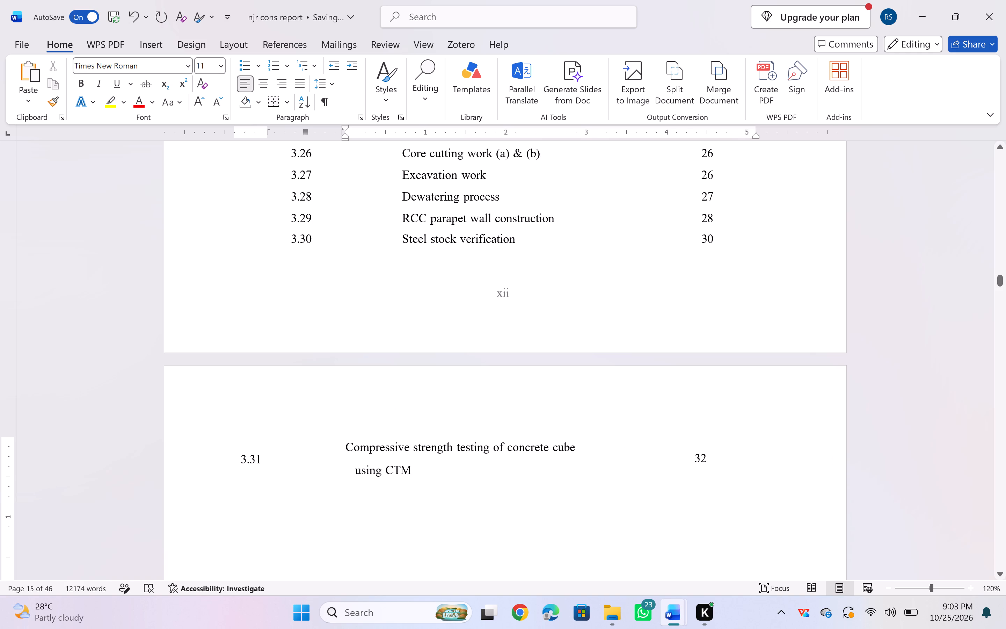
Review the layout around the 3.31 entry and back through the list of figures to the TABLE OF CONTENTS heading.
{"action": "scroll", "coordinate": [259, 447], "scroll_direction": "down", "scroll_amount": 4}
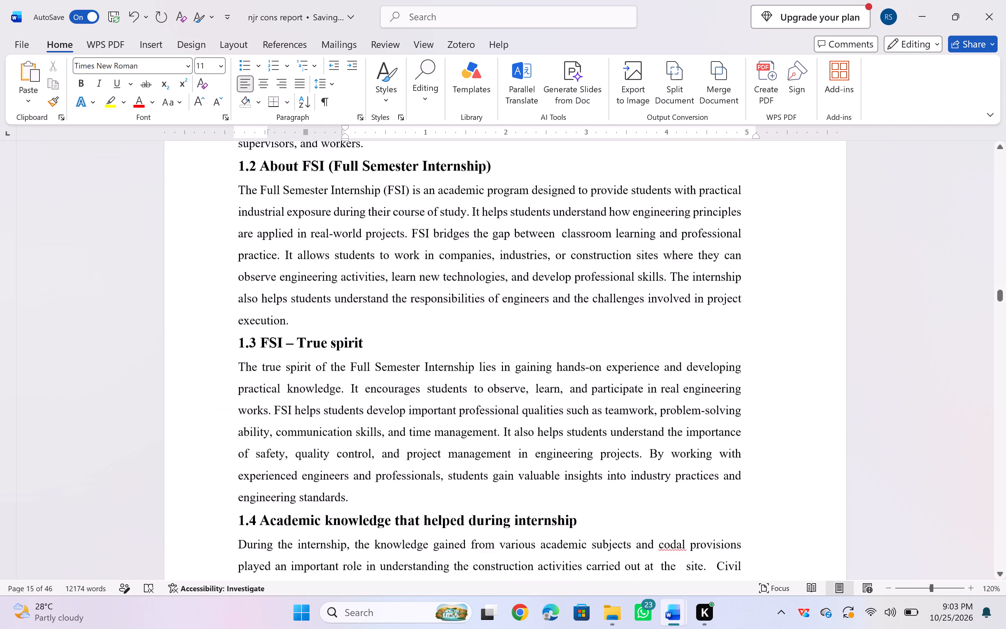
{"action": "scroll", "coordinate": [259, 447], "scroll_direction": "up", "scroll_amount": 2}
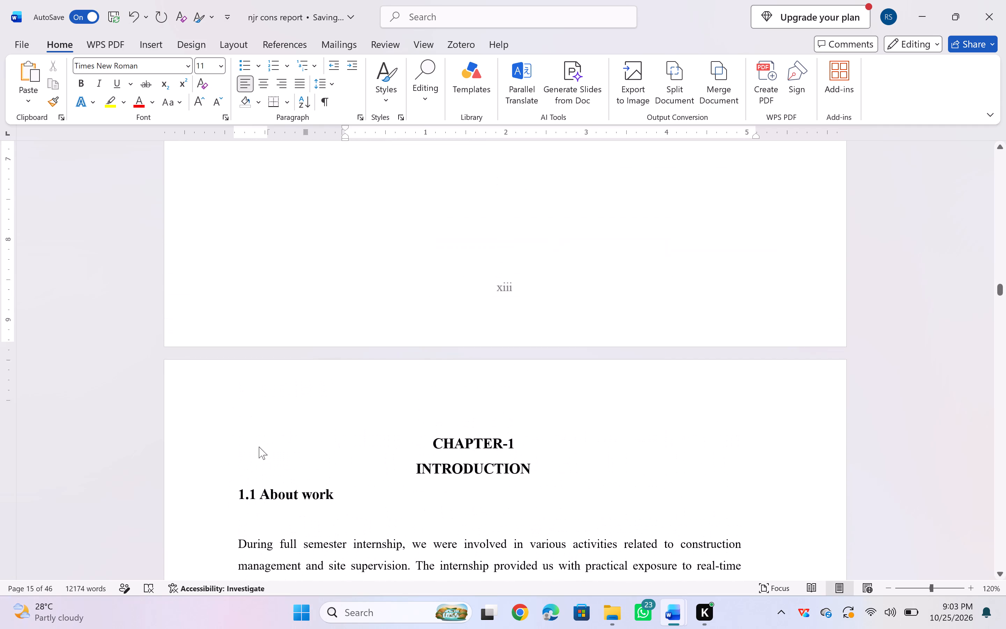
{"action": "scroll", "coordinate": [259, 447], "scroll_direction": "up", "scroll_amount": 4}
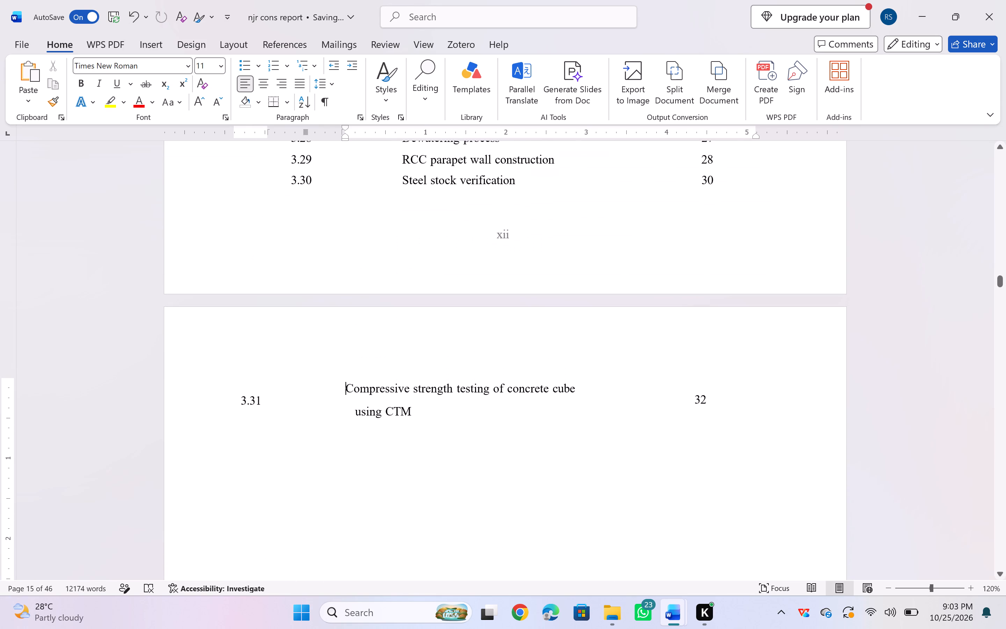
{"action": "left_click", "coordinate": [245, 402]}
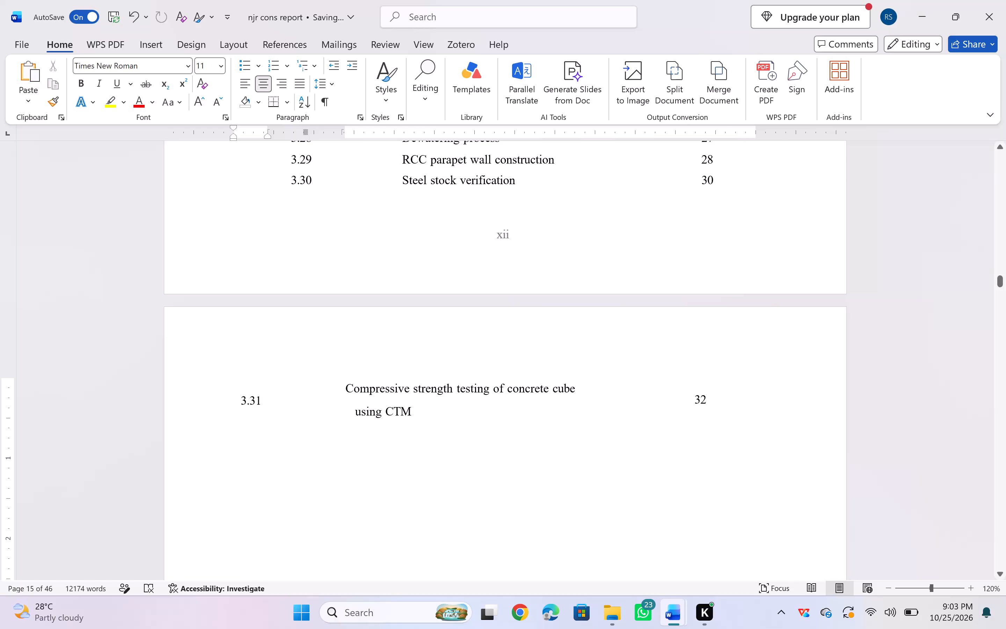
{"action": "scroll", "coordinate": [237, 370], "scroll_direction": "up", "scroll_amount": 1}
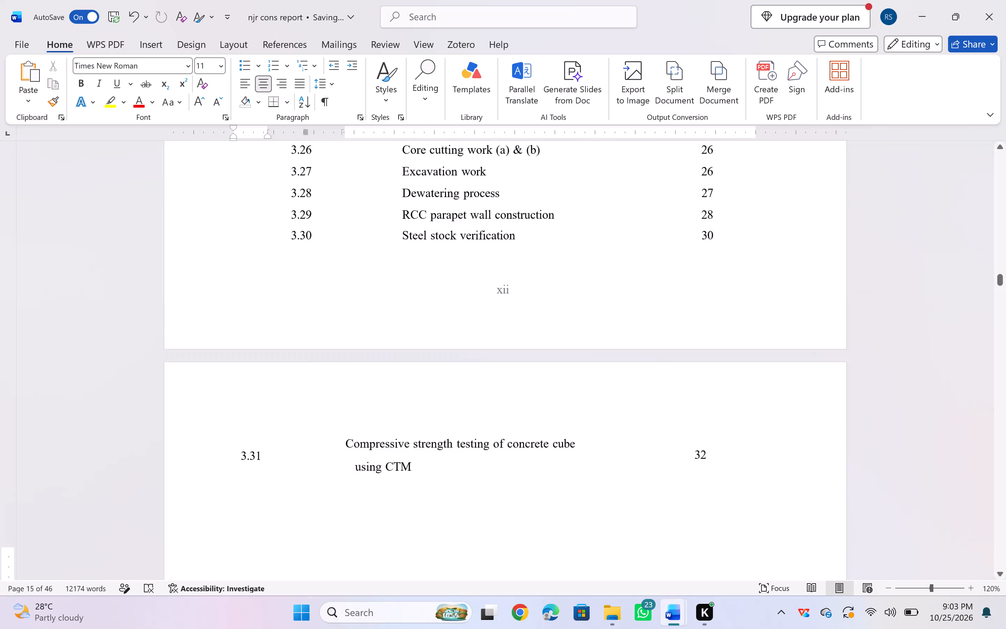
{"action": "scroll", "coordinate": [237, 370], "scroll_direction": "up", "scroll_amount": 4}
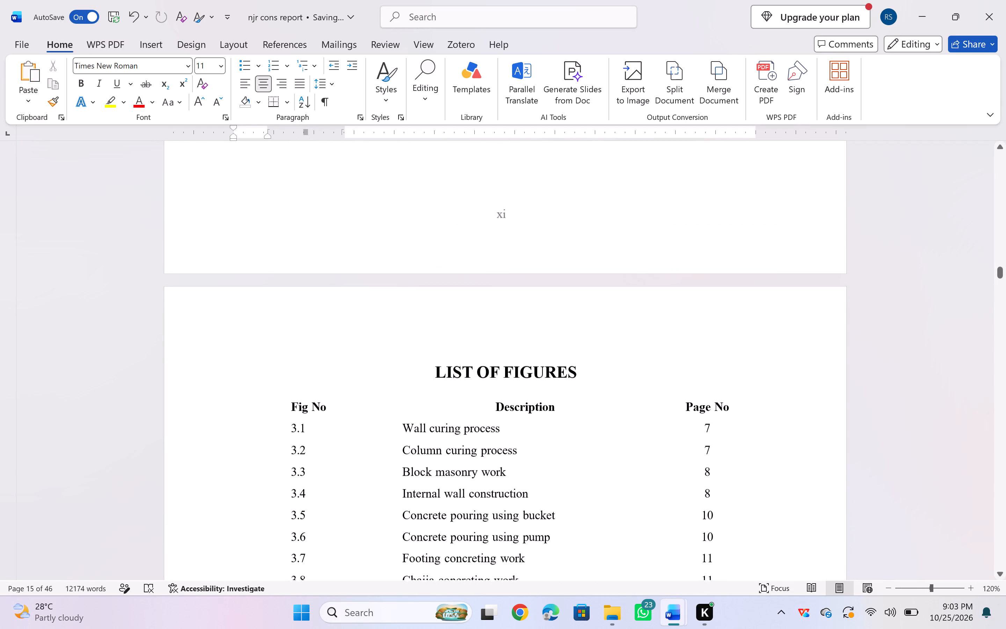
{"action": "scroll", "coordinate": [237, 370], "scroll_direction": "up", "scroll_amount": 5}
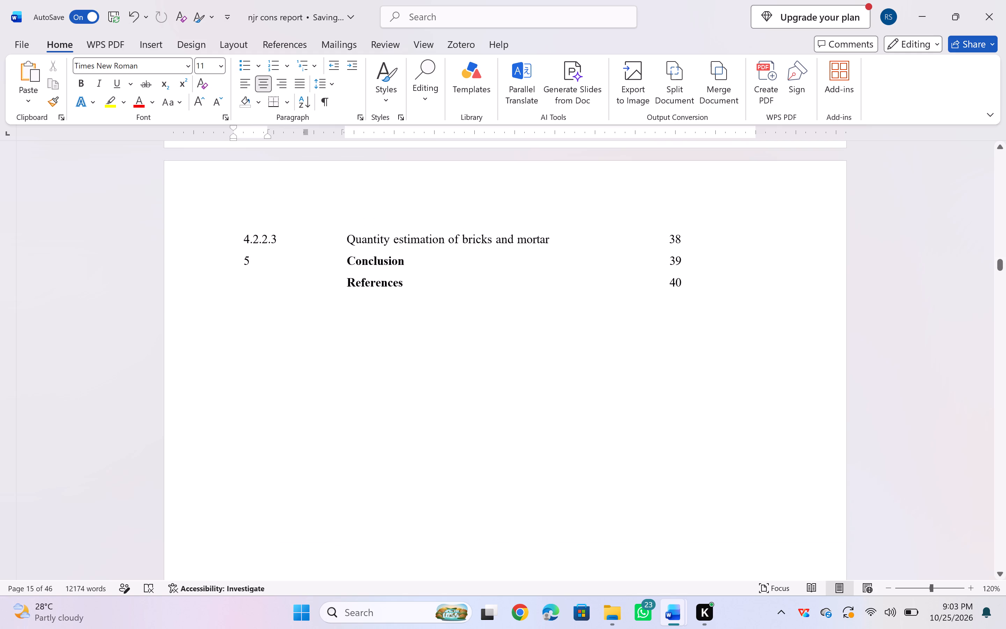
{"action": "scroll", "coordinate": [237, 370], "scroll_direction": "up", "scroll_amount": 4}
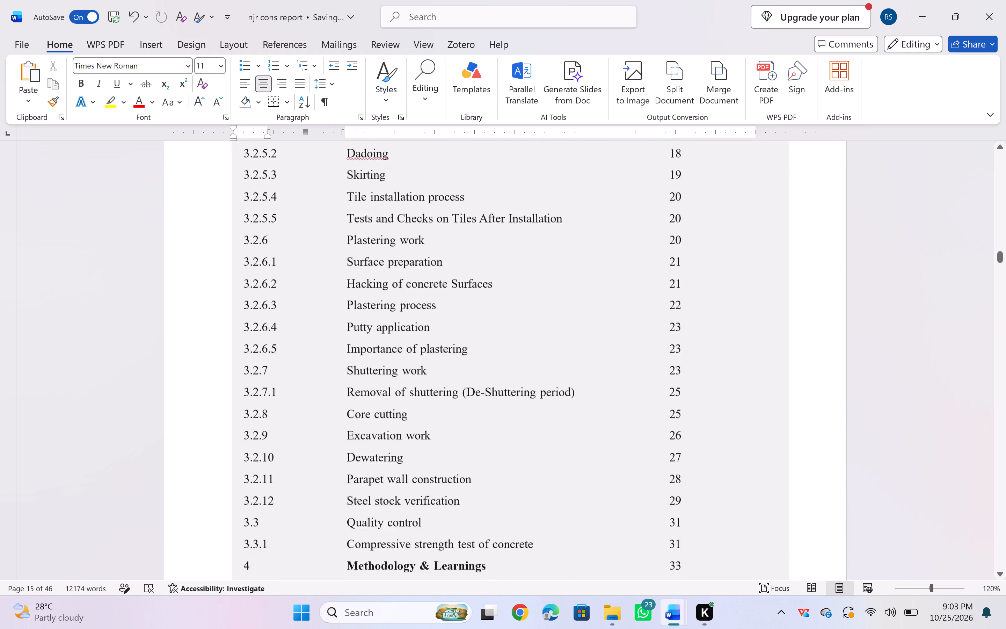
{"action": "scroll", "coordinate": [237, 370], "scroll_direction": "up", "scroll_amount": 4}
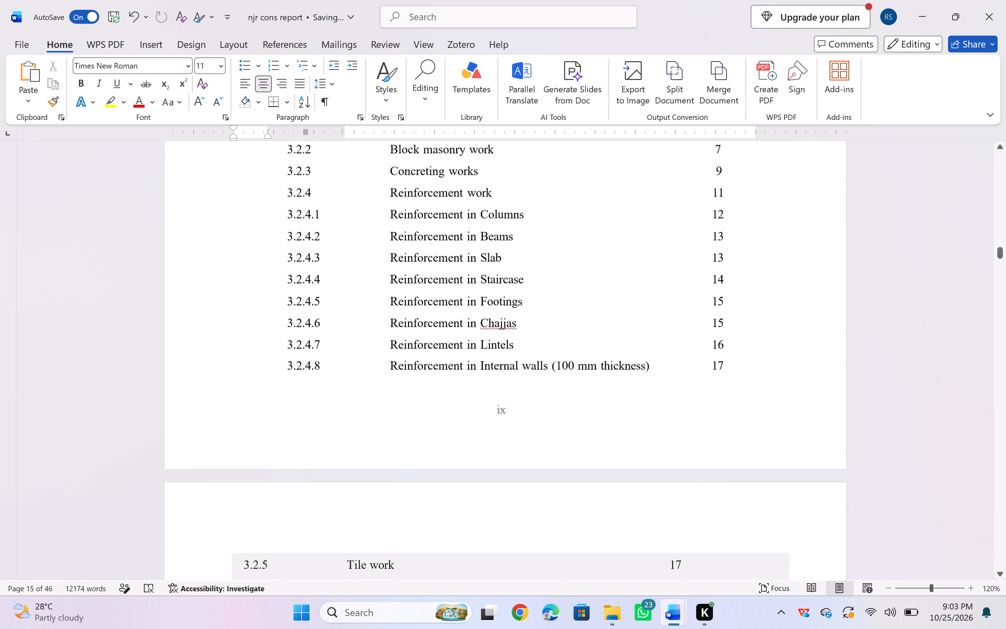
{"action": "scroll", "coordinate": [237, 370], "scroll_direction": "up", "scroll_amount": 4}
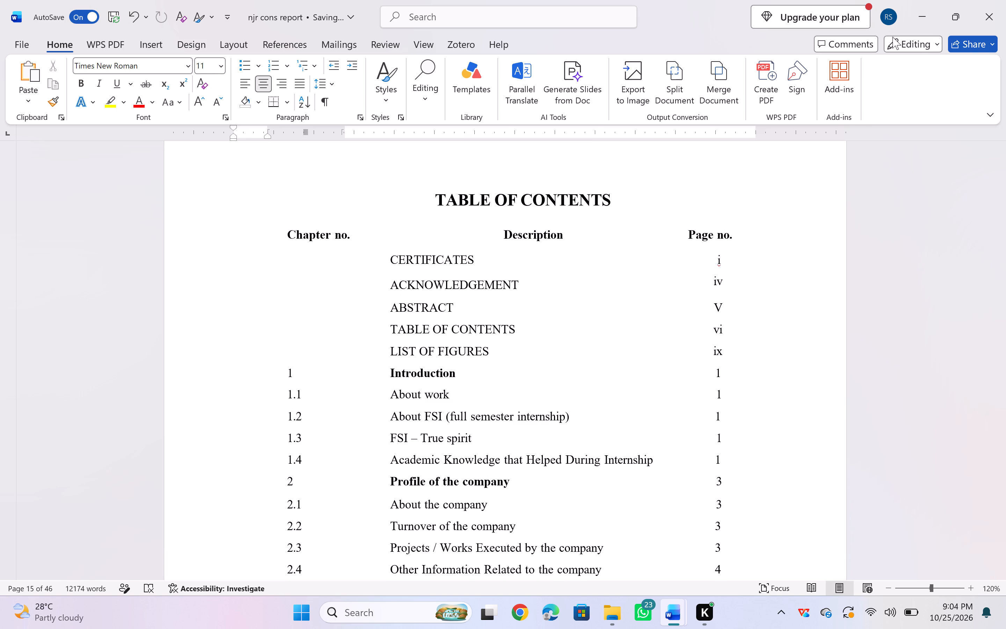
Close the njr cons report document and the FSI folder window.
{"action": "left_click", "coordinate": [990, 8]}
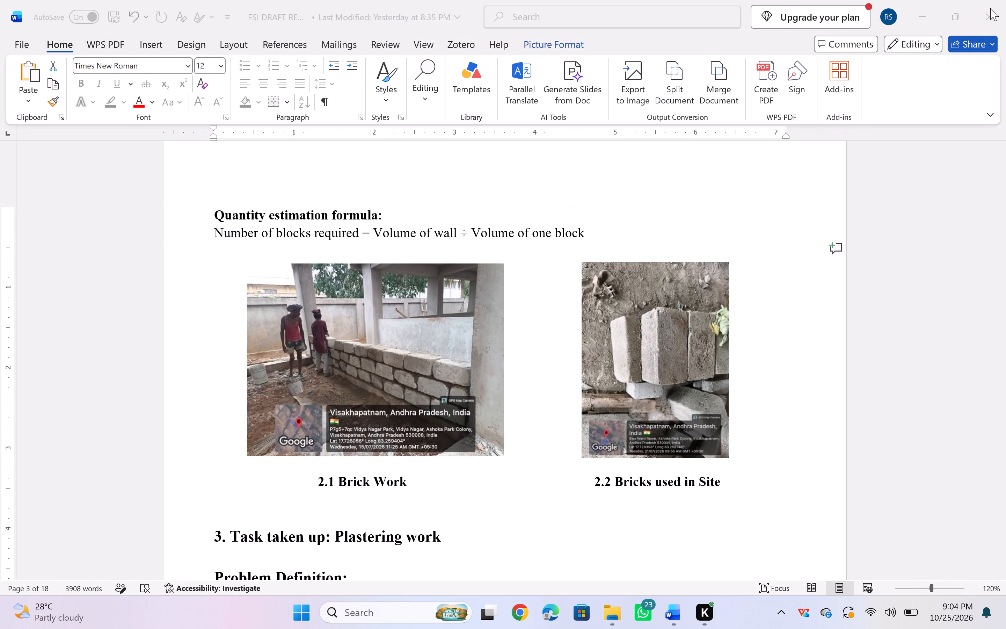
{"action": "left_click", "coordinate": [990, 8]}
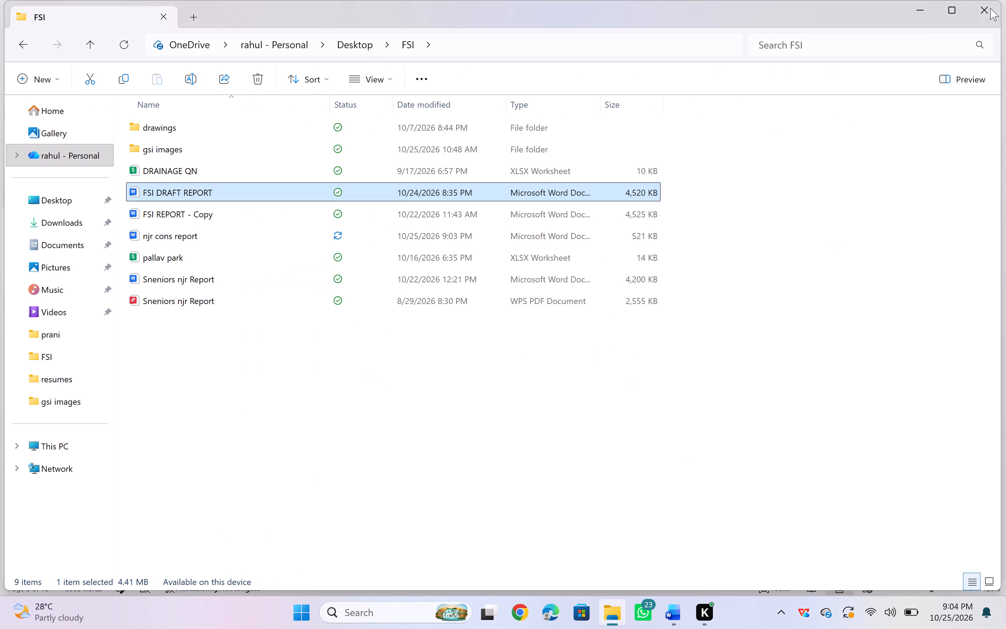
{"action": "left_click", "coordinate": [990, 8]}
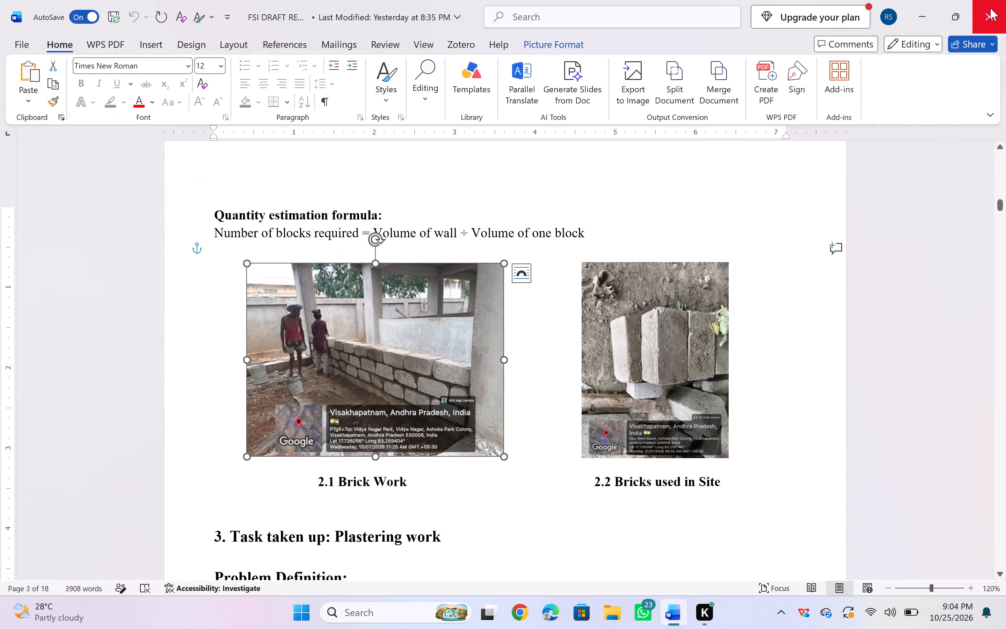